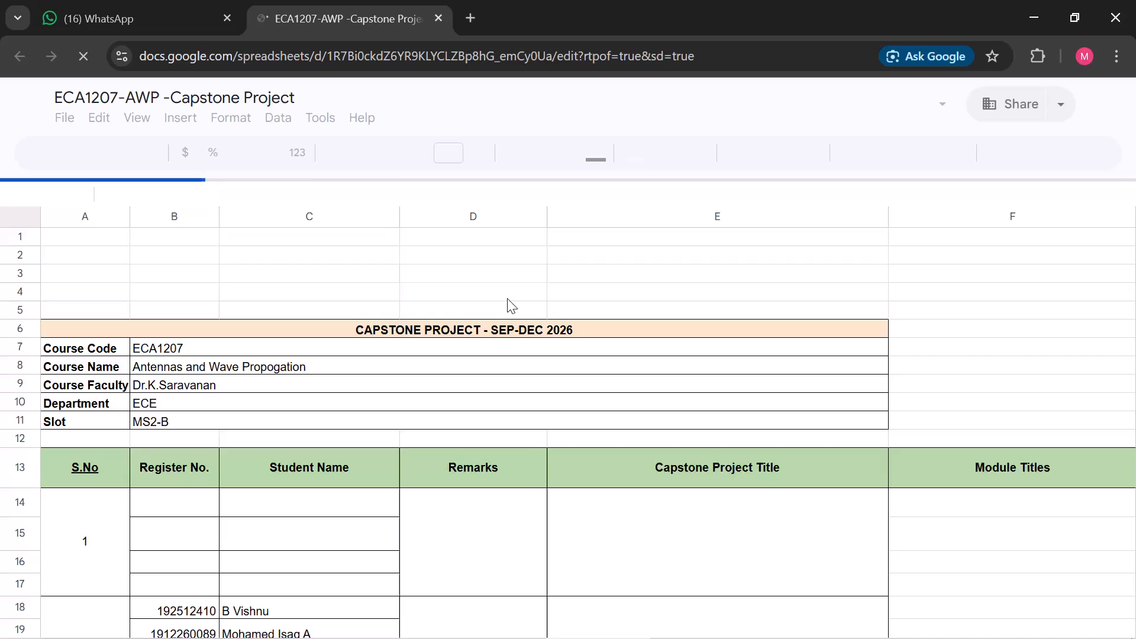
Look through the student groups, capstone project titles and module titles on the ECA1308 sheet.
scroll(507, 298, "down", 6)
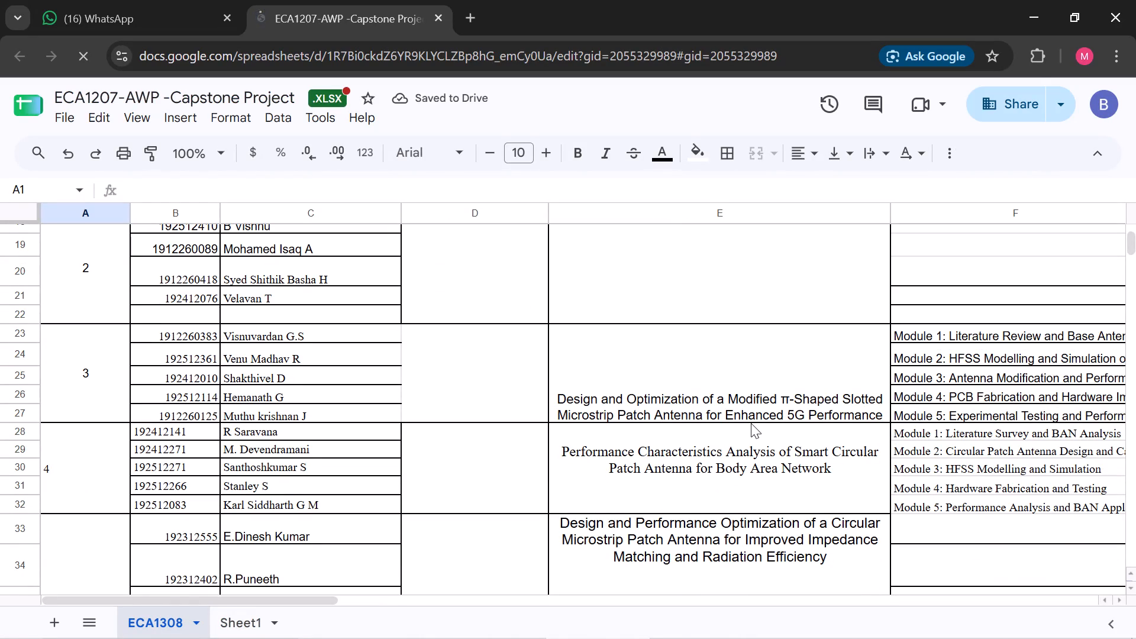
scroll(751, 423, "down", 6)
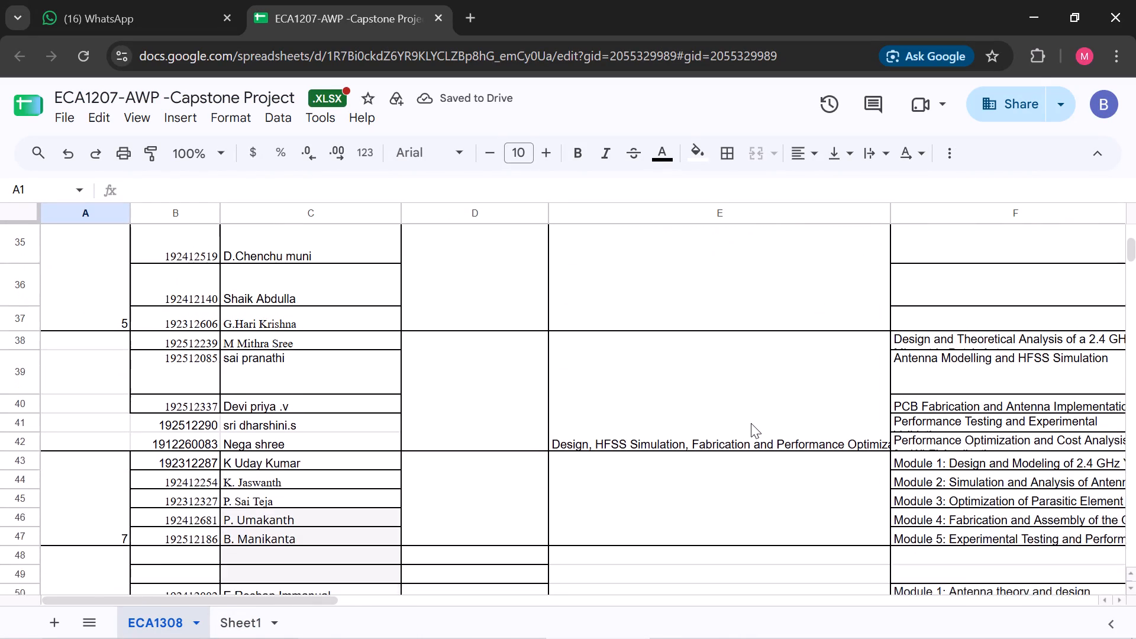
scroll(751, 423, "down", 5)
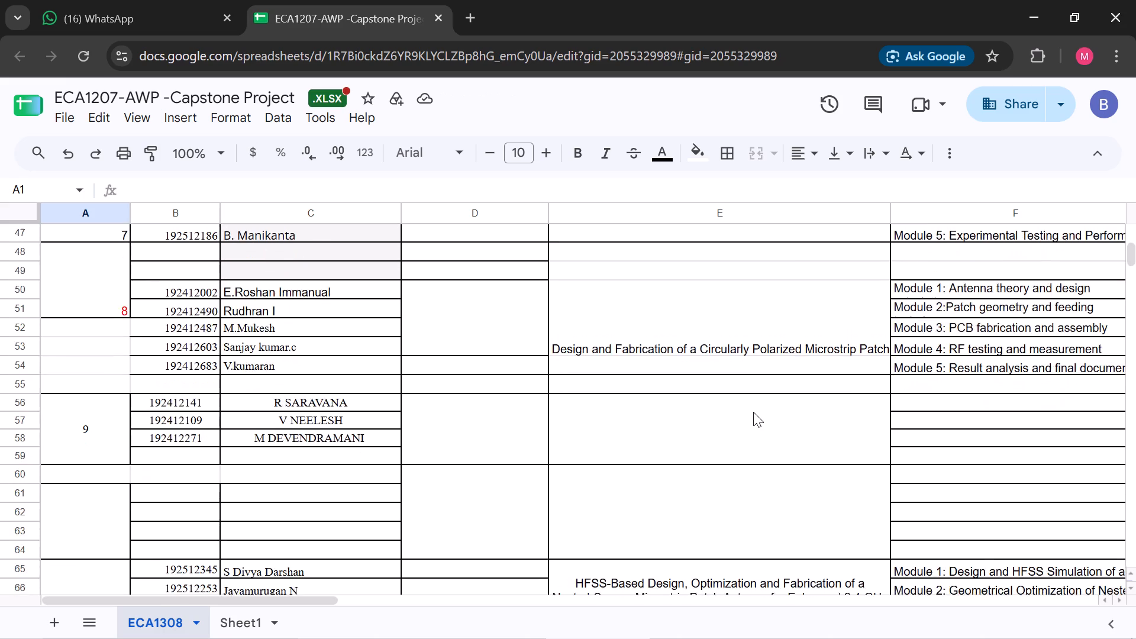
scroll(753, 412, "up", 3)
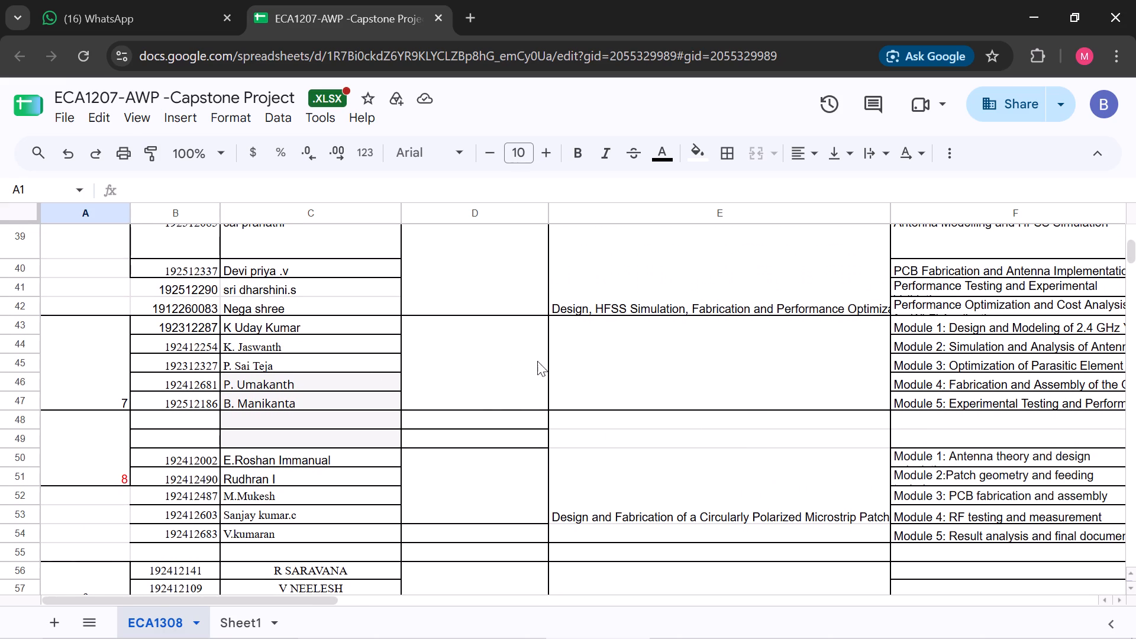
scroll(656, 347, "left", 1)
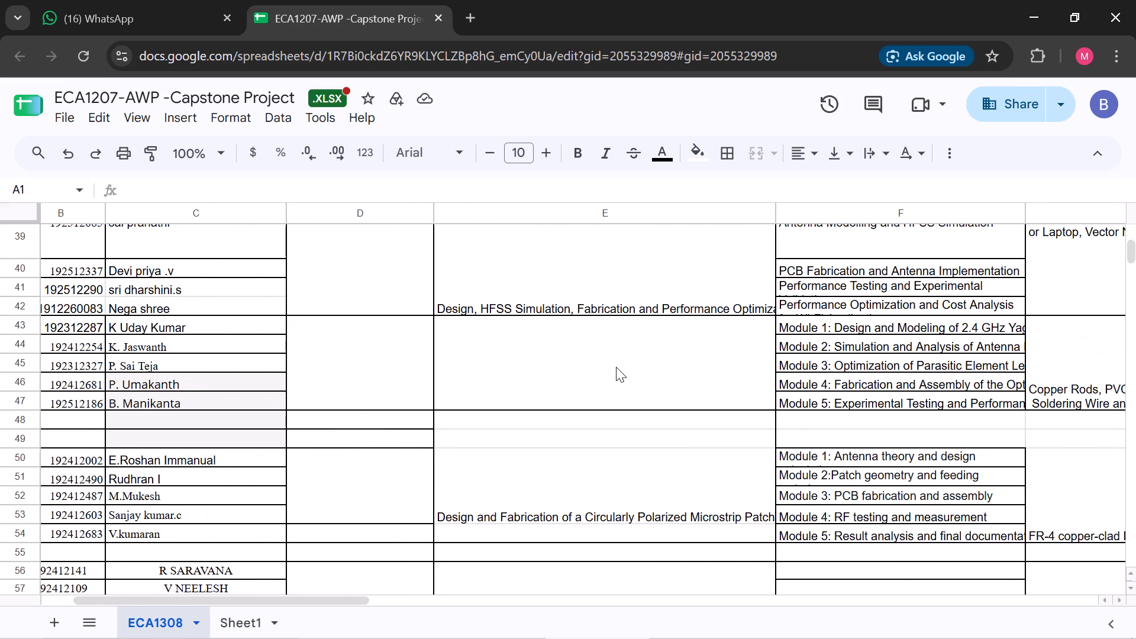
Copy the merged Capstone Project Title cell E43:E47 in the row block of group 7.
right_click(616, 367)
left_click(597, 369)
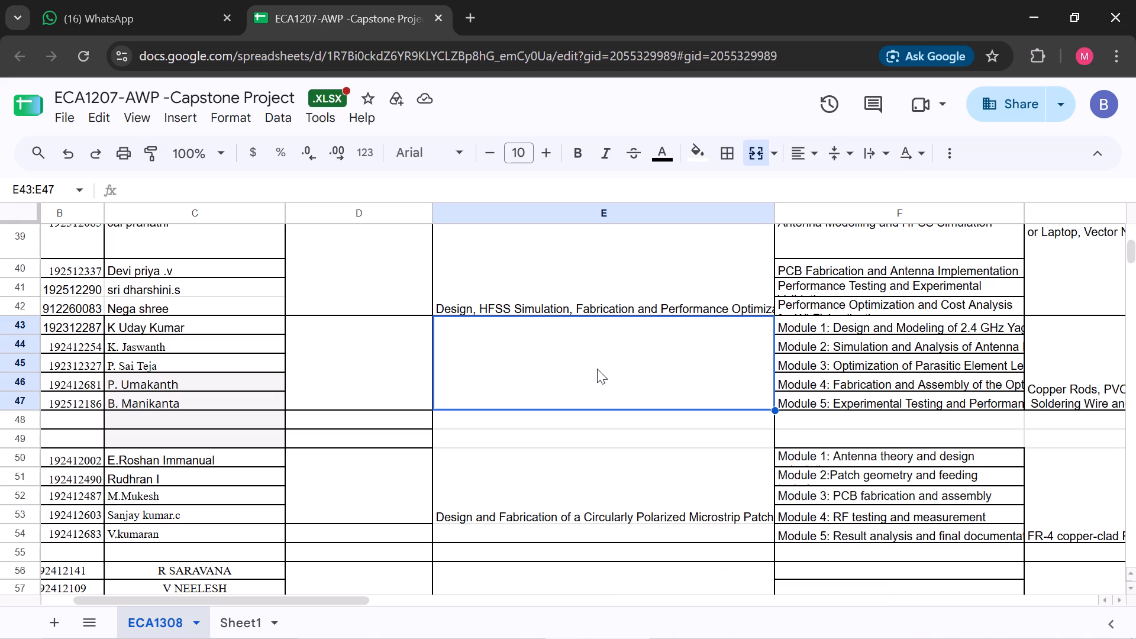
scroll(657, 351, "left", 1)
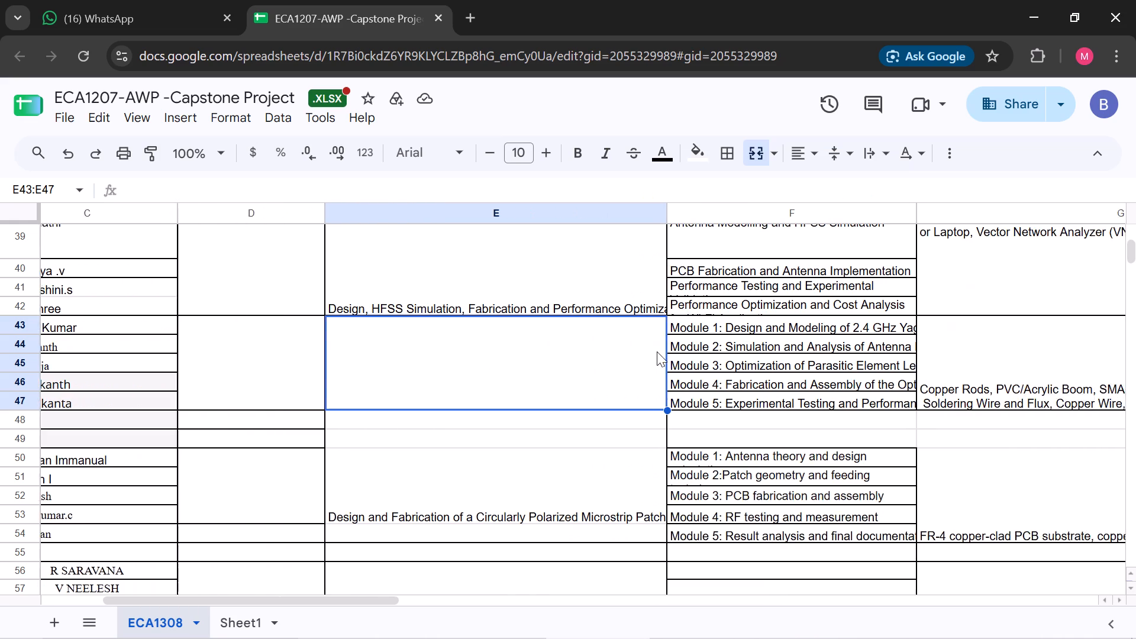
scroll(657, 351, "left", 1)
right_click(632, 330)
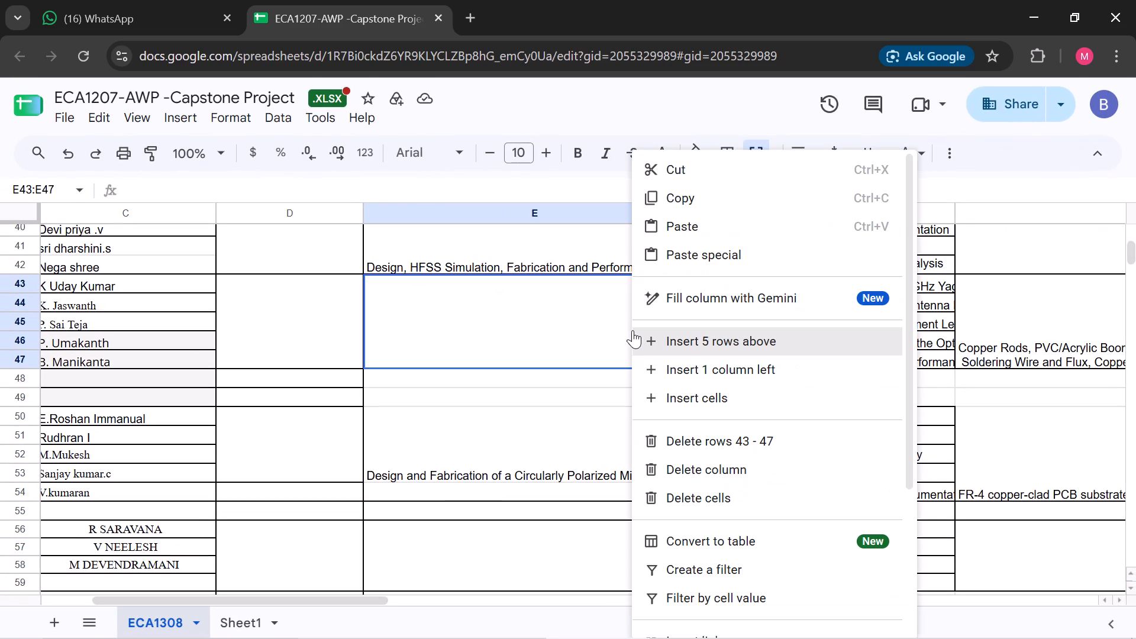
left_click(718, 207)
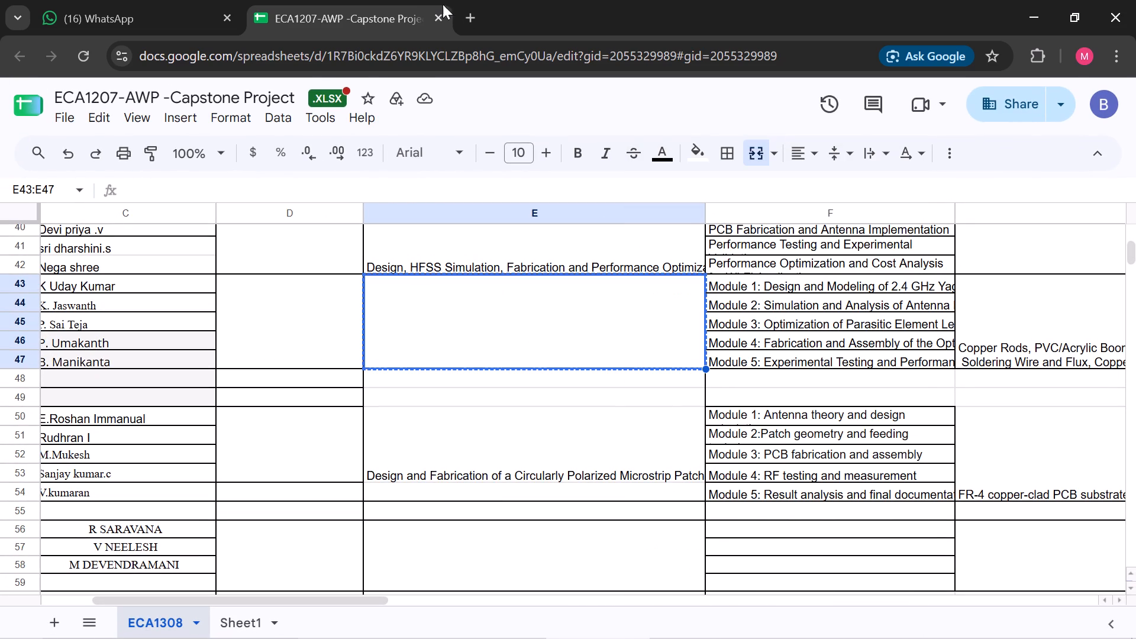
left_click(596, 309)
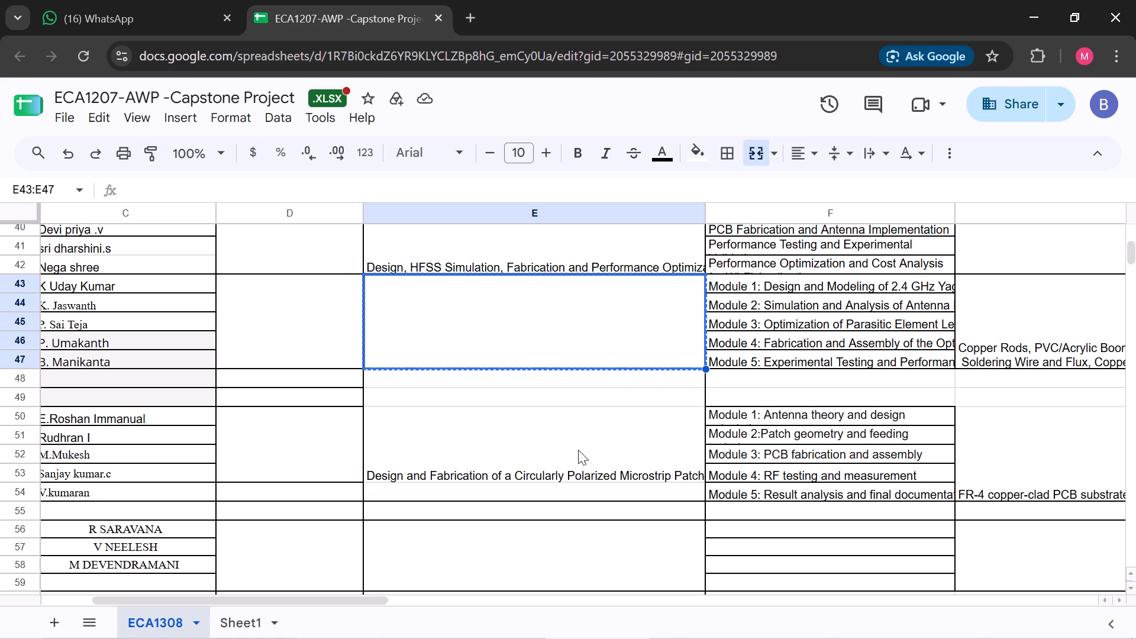
Examine the module, component, specification, outcome and reference link columns for the student group in rows 43 to 47.
left_click(578, 449)
left_click(606, 319)
scroll(606, 319, "left", 8)
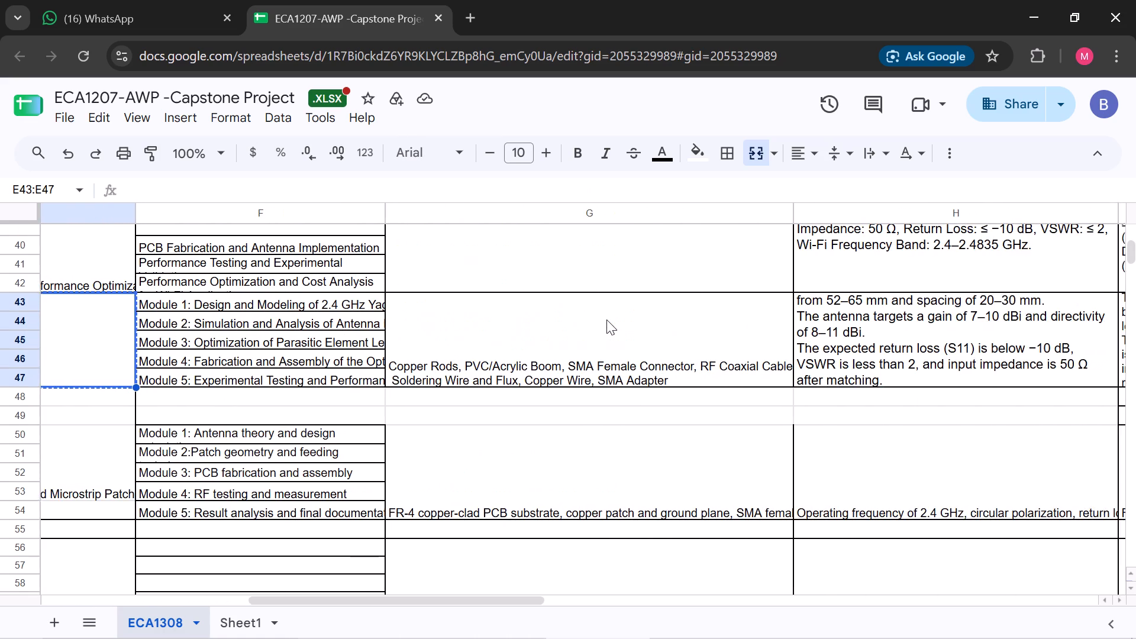
scroll(606, 319, "left", 8)
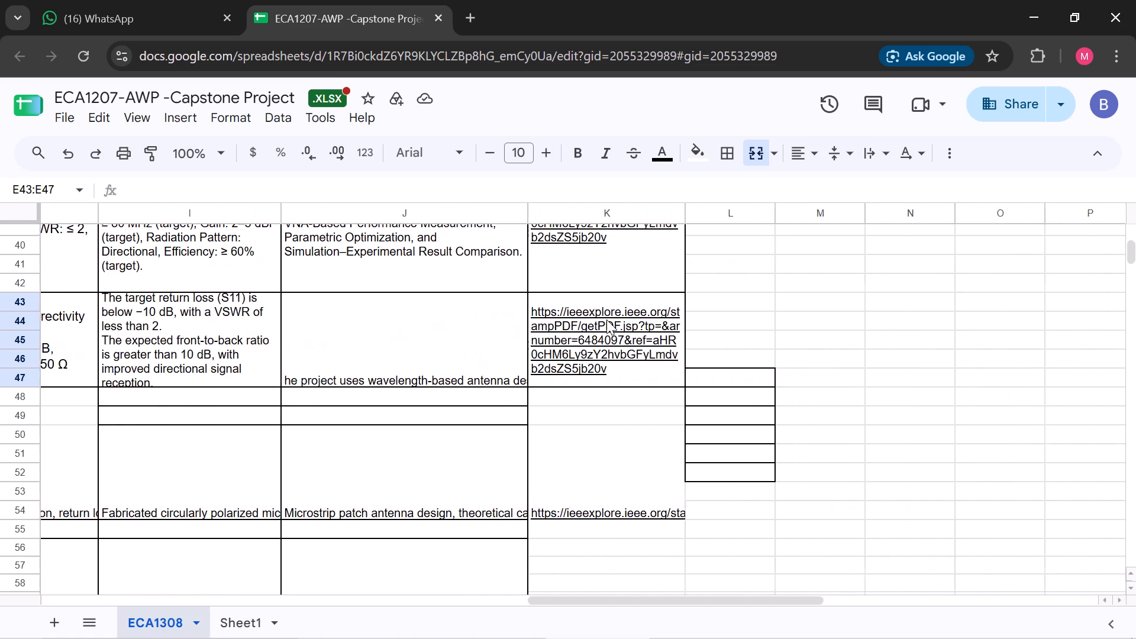
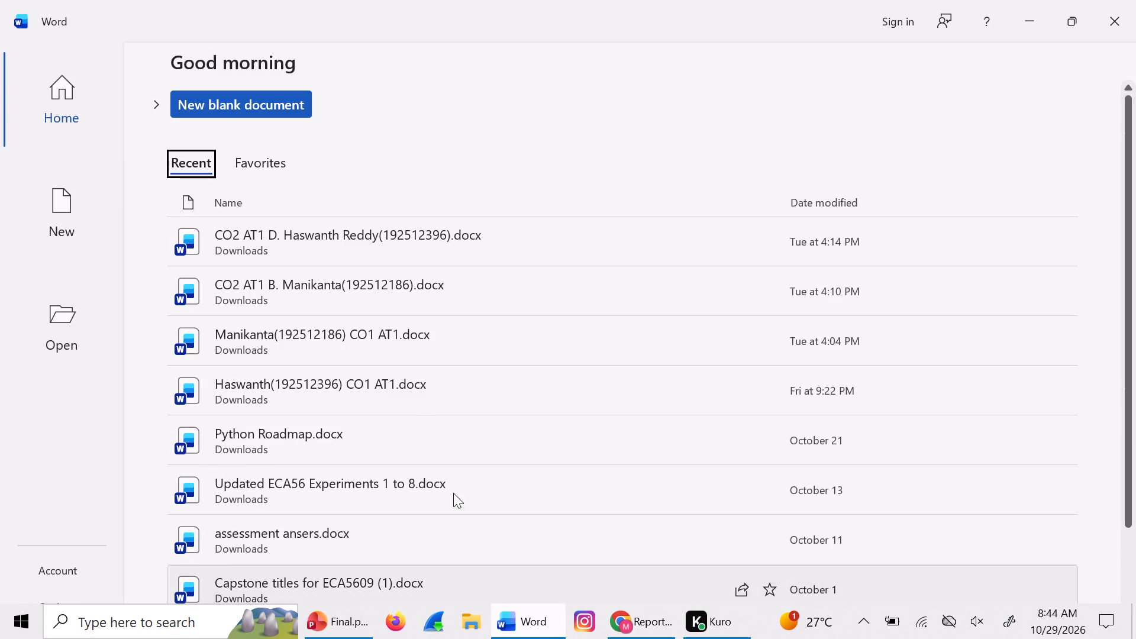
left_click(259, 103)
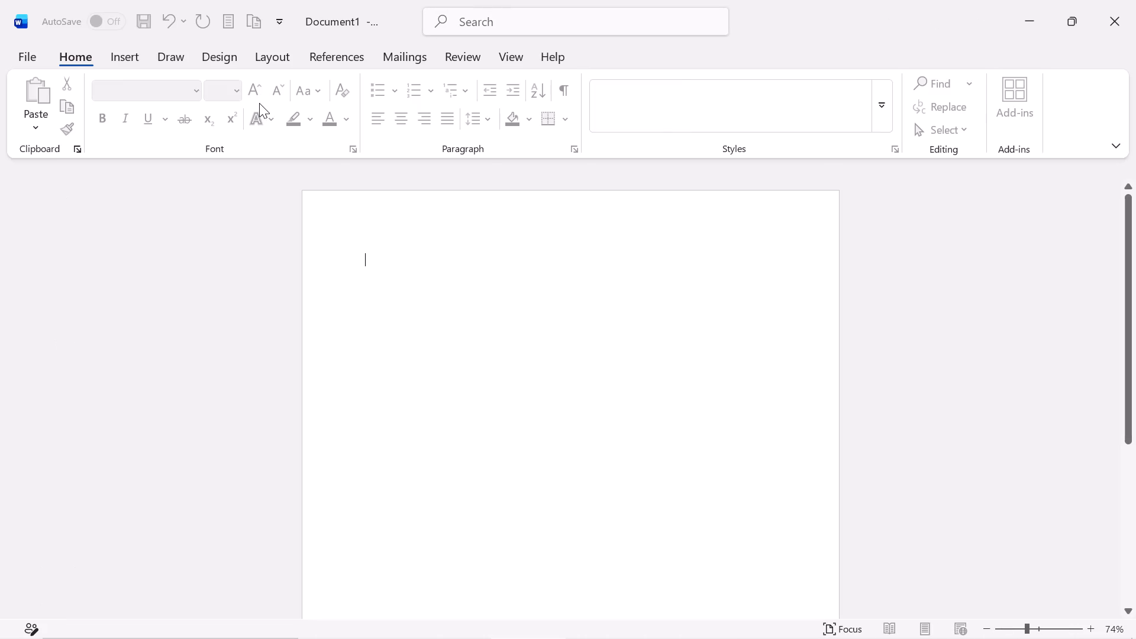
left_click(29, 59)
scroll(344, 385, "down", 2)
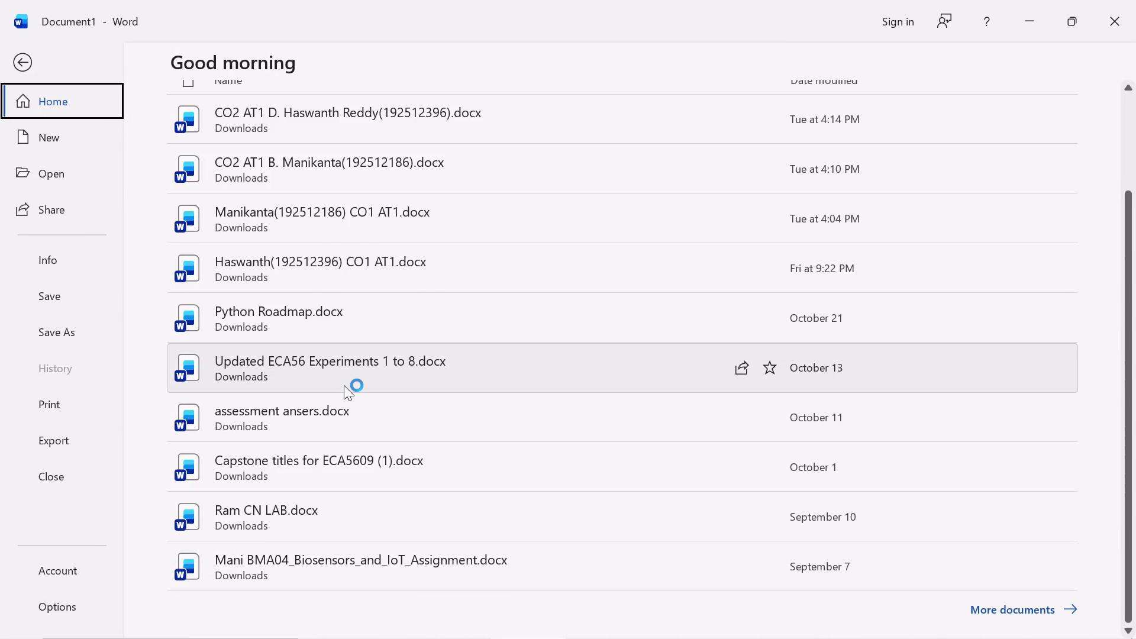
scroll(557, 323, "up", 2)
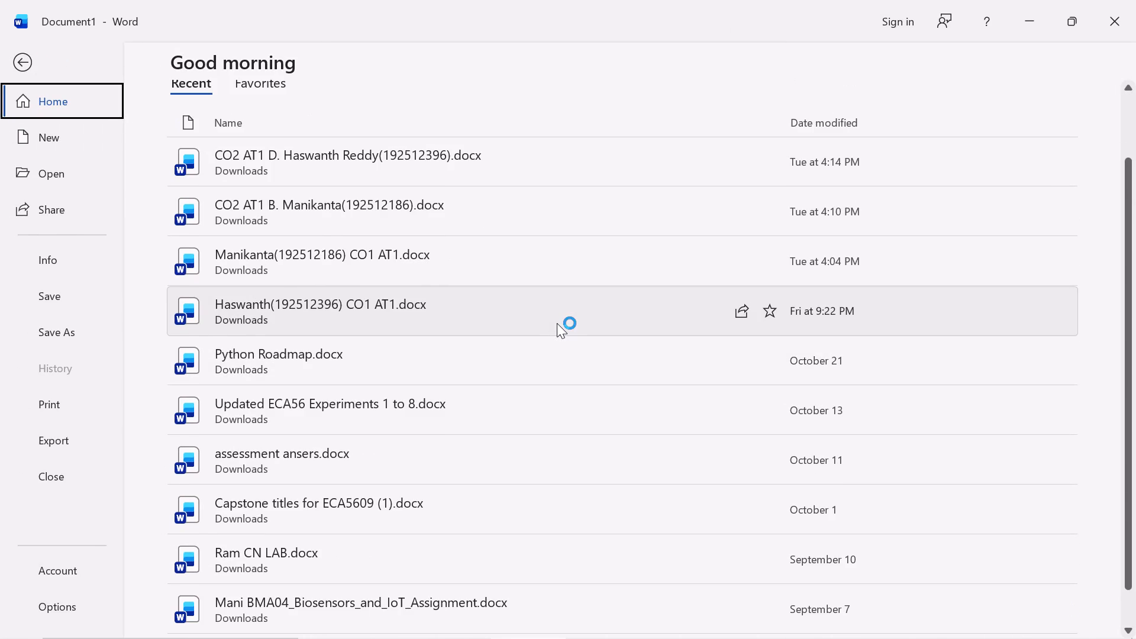
Open CS Report.docx in Word from File Explorer's recent files and dismiss the 360 Total Security cleanup notice.
double_click(481, 630)
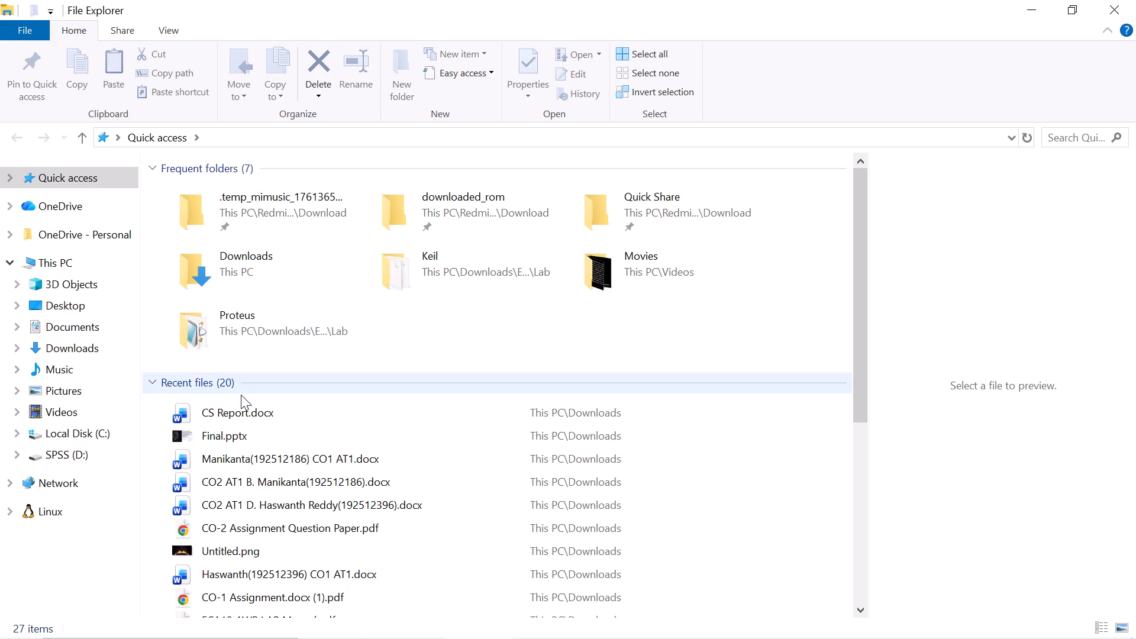
left_click(259, 408)
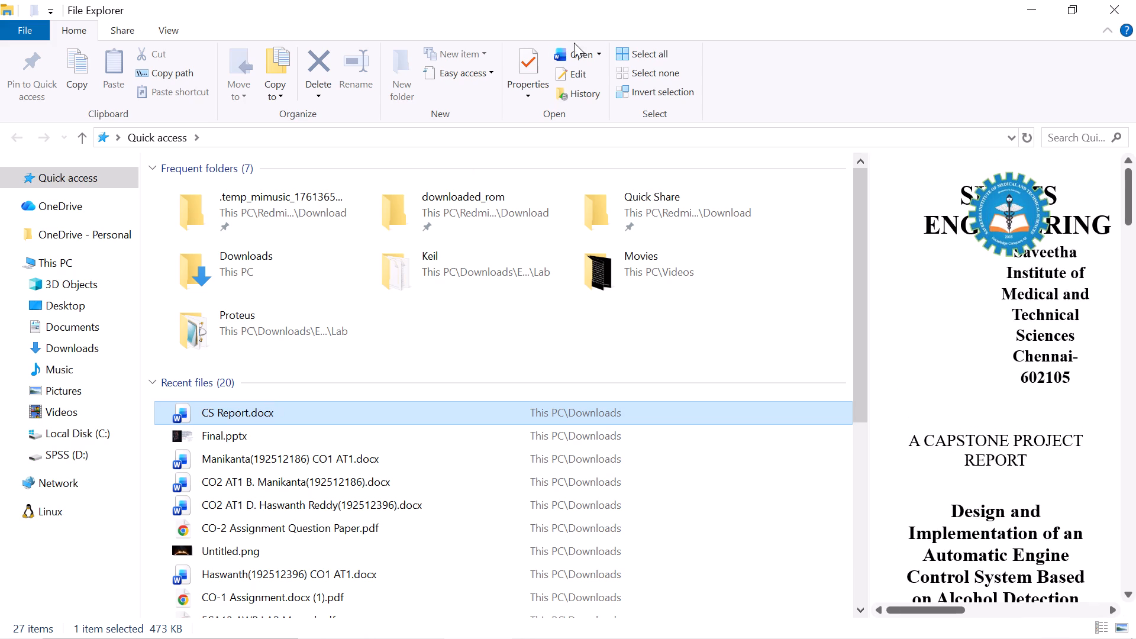
left_click(602, 59)
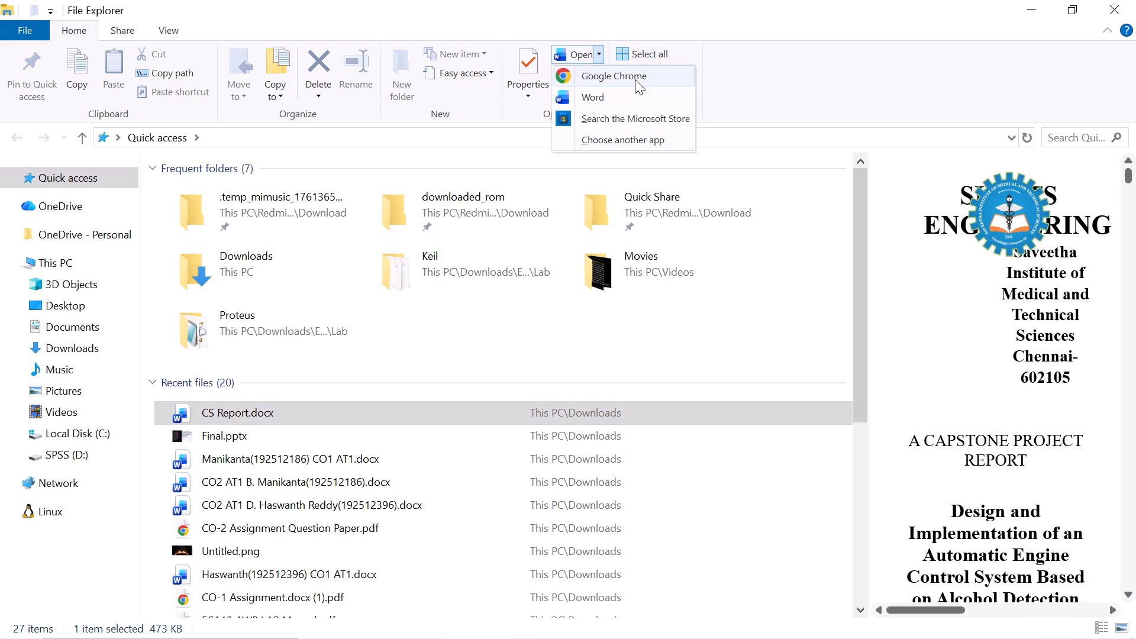
left_click(627, 96)
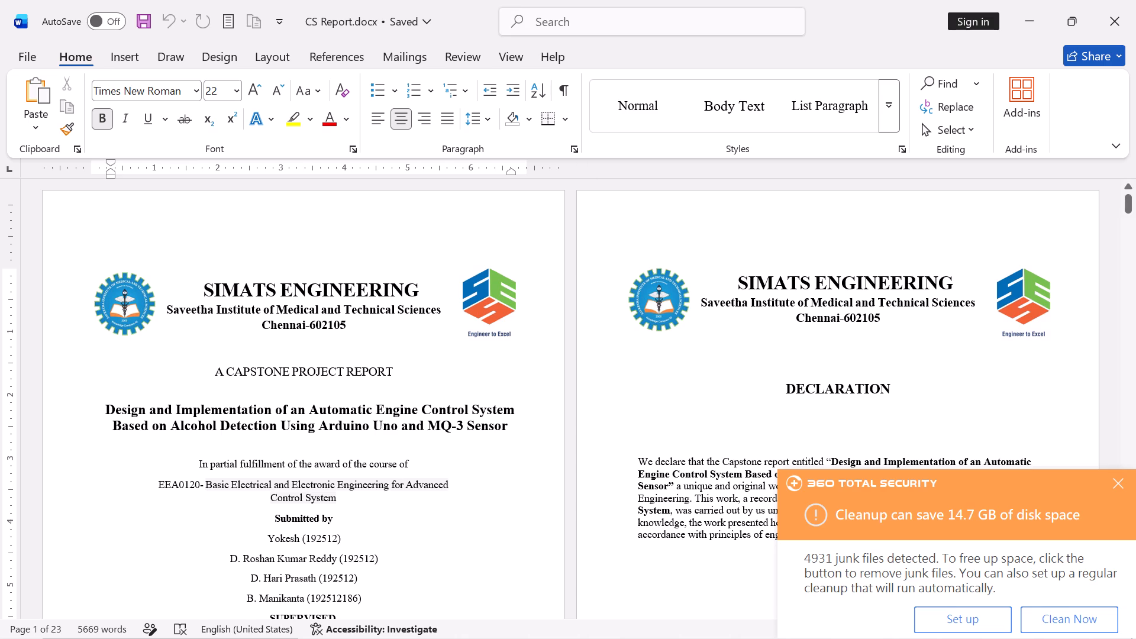
left_click(1127, 475)
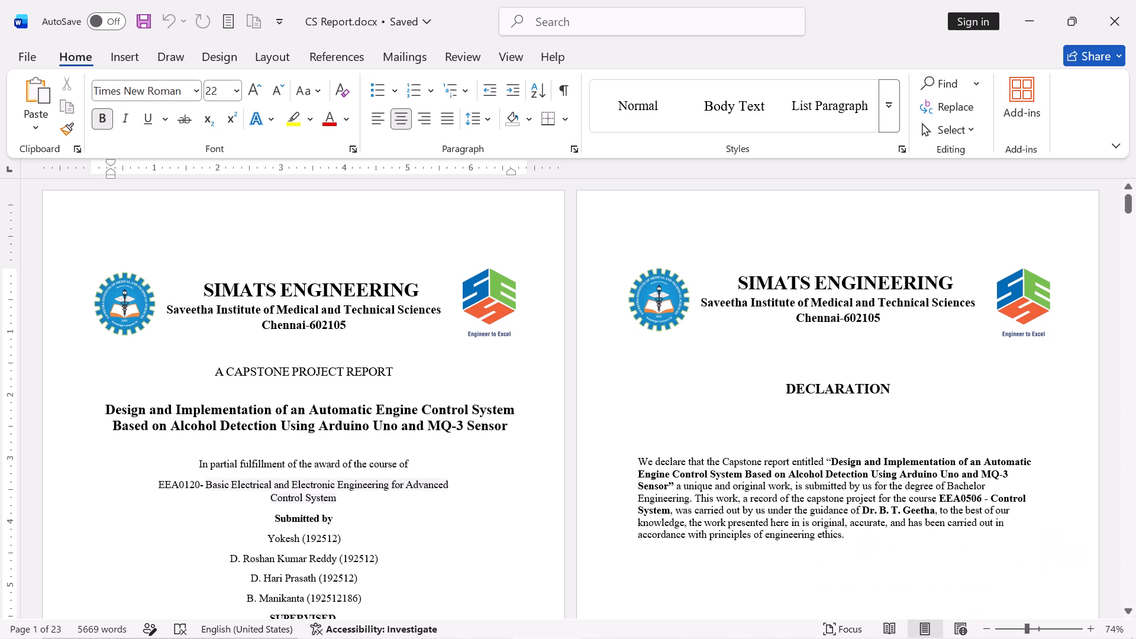
Replace the project title on the report's cover page with the copied 5G-Enabled Digital Twin Framework title.
left_click_drag(513, 428, 115, 418)
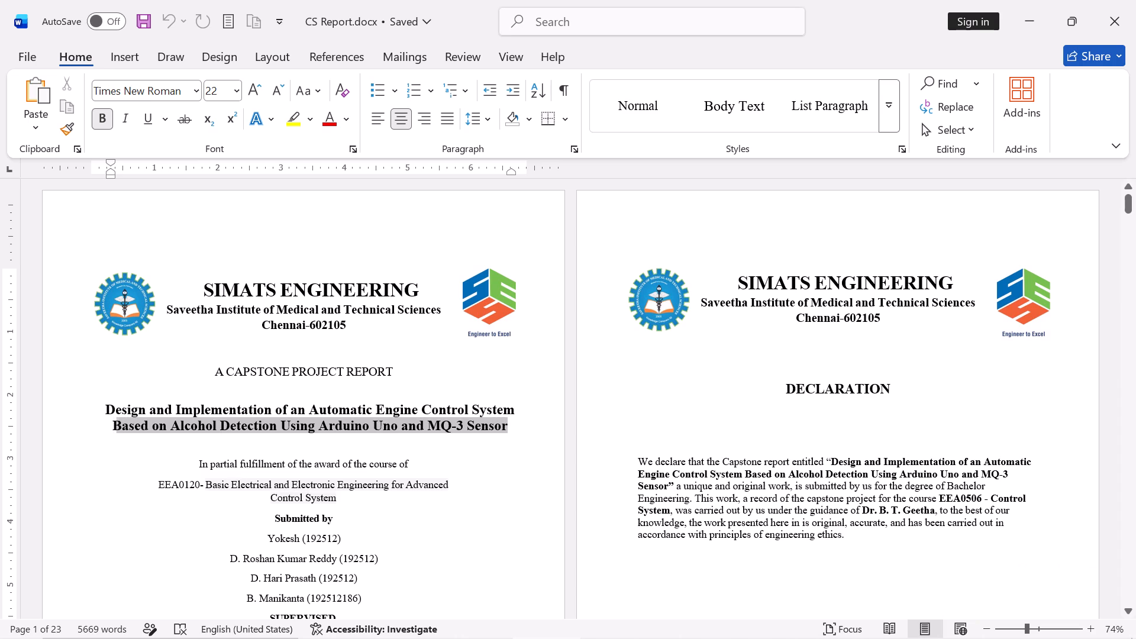
left_click_drag(115, 418, 105, 413)
key("ctrl+v")
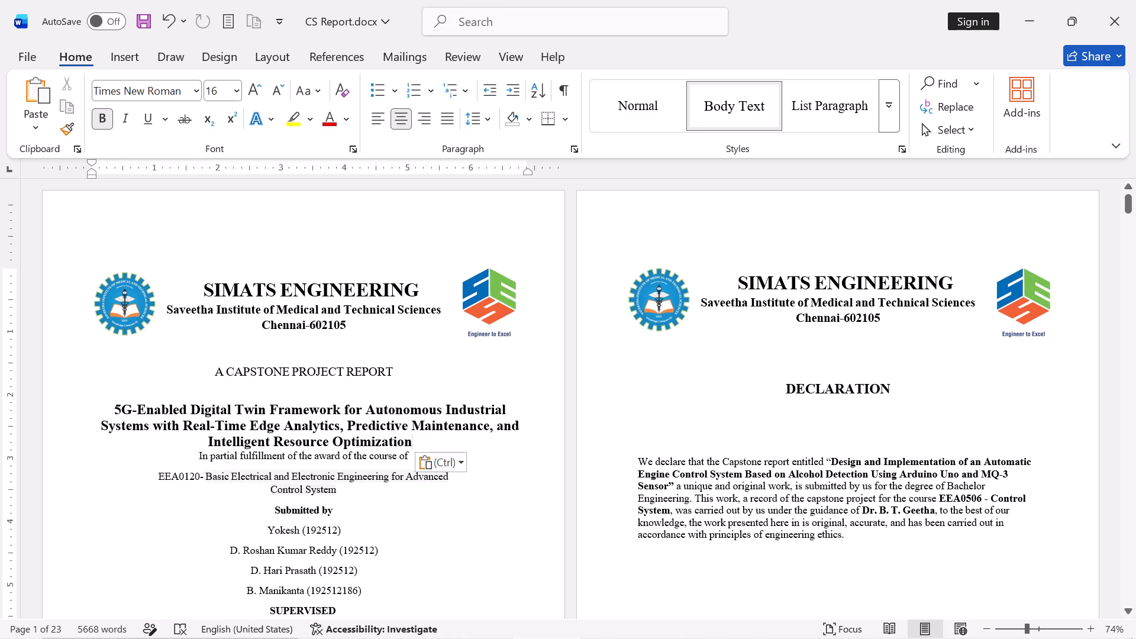
Set the new cover page title's font size to 15.
left_click_drag(433, 433, 116, 408)
left_click(218, 88)
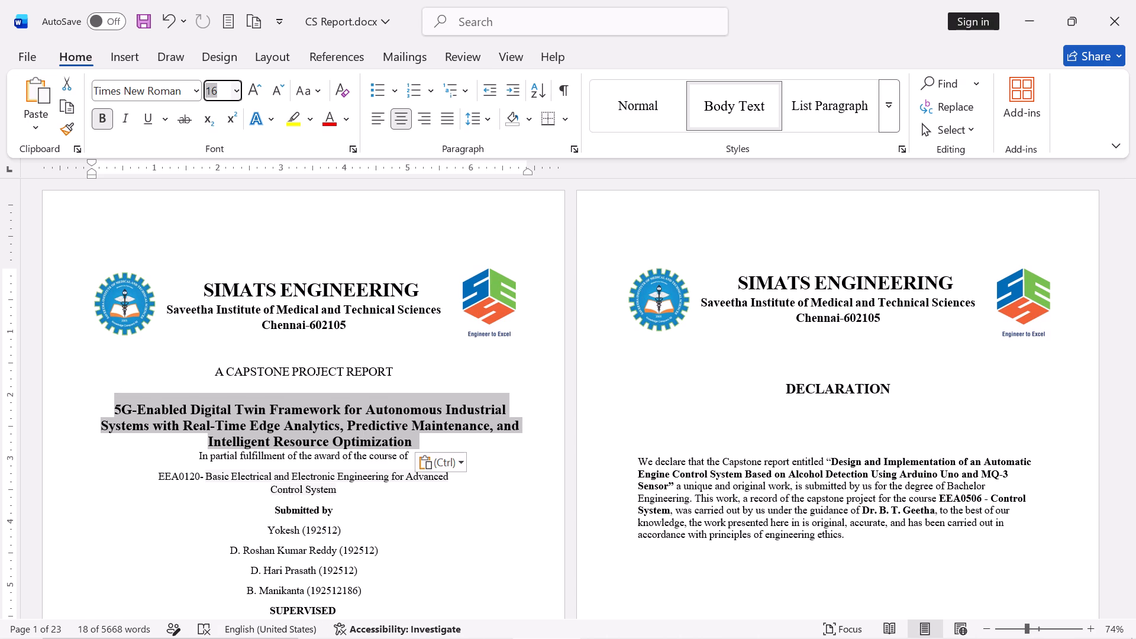
type("15")
key("Return")
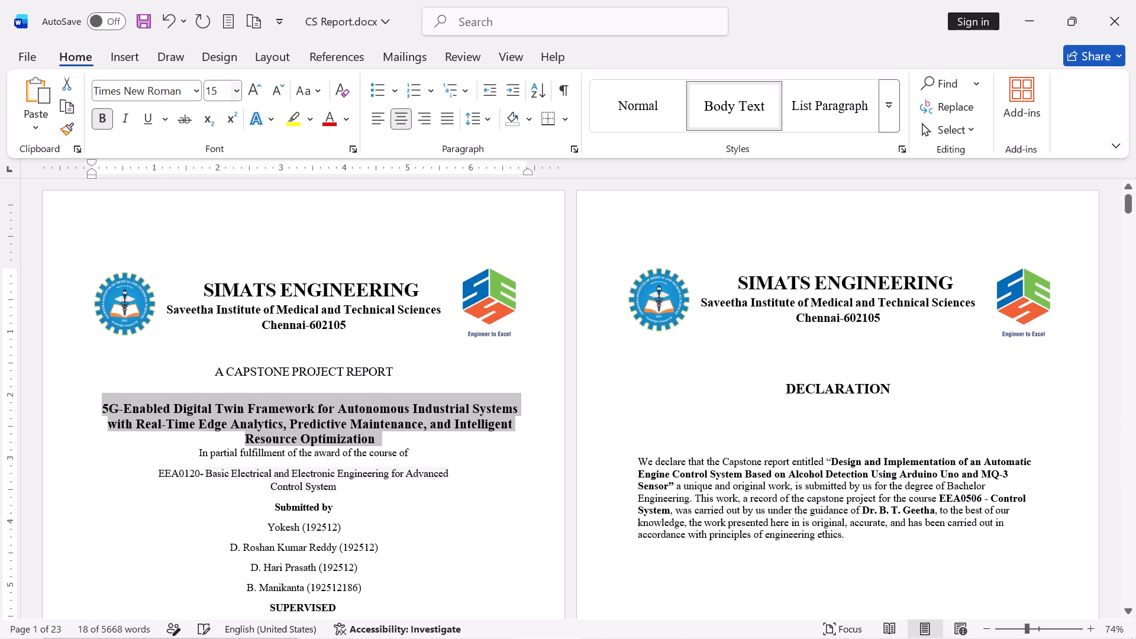
left_click(417, 500)
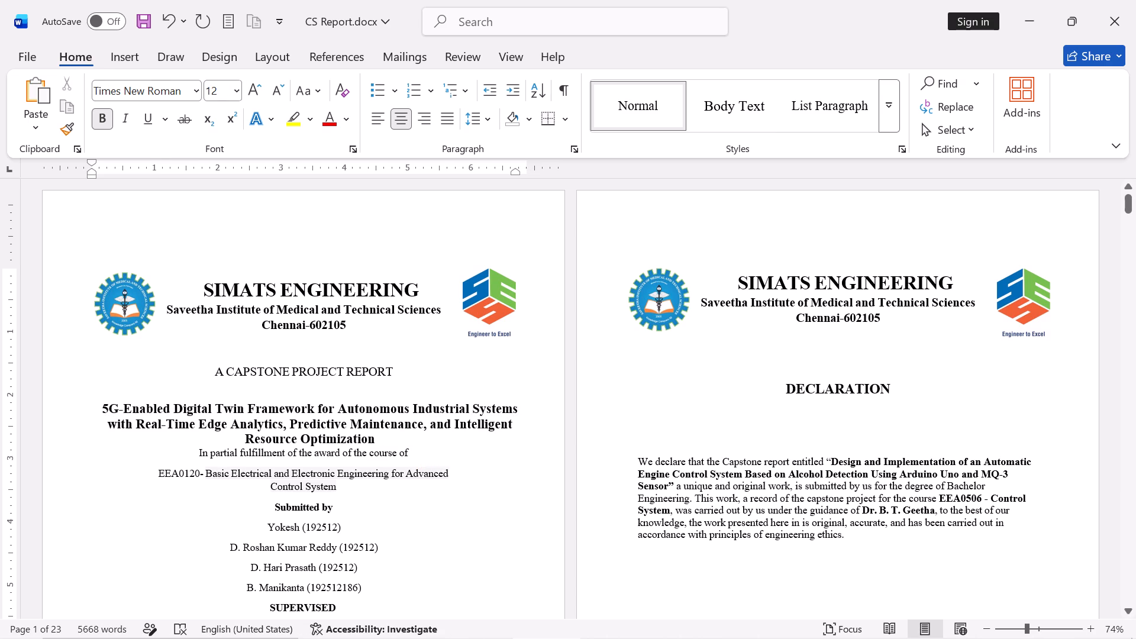
Replace the course line on the cover page with "ECA5609 – 5G/6G Communication Systems", checking the course name in Final.pptx.
left_click(361, 484)
key("alt+Tab")
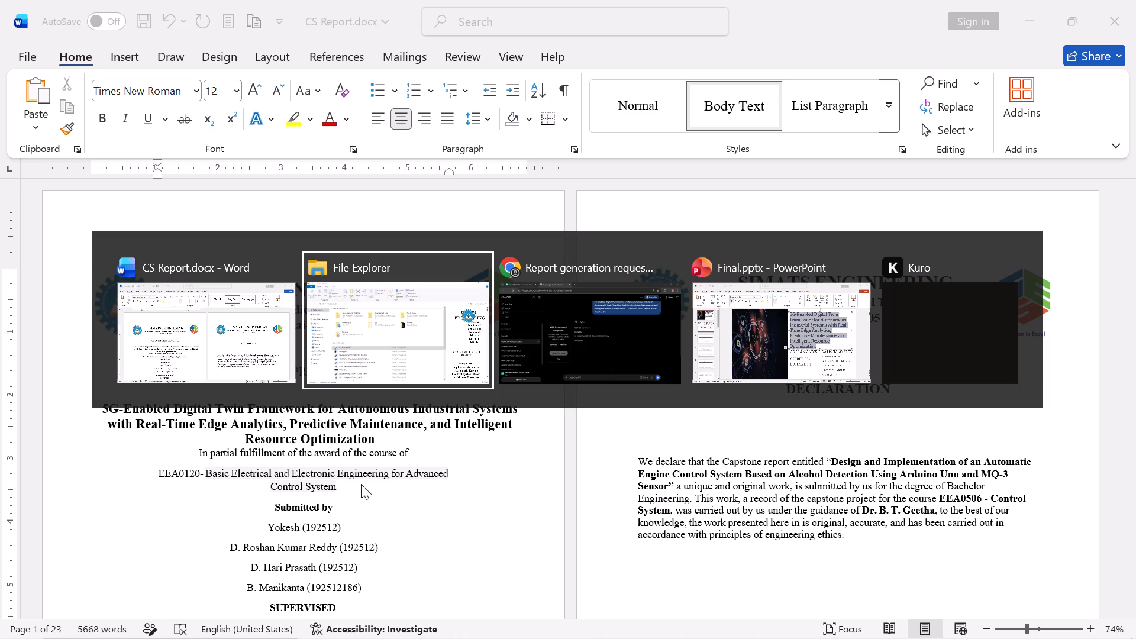
key("alt+Tab")
key("alt+Tab")
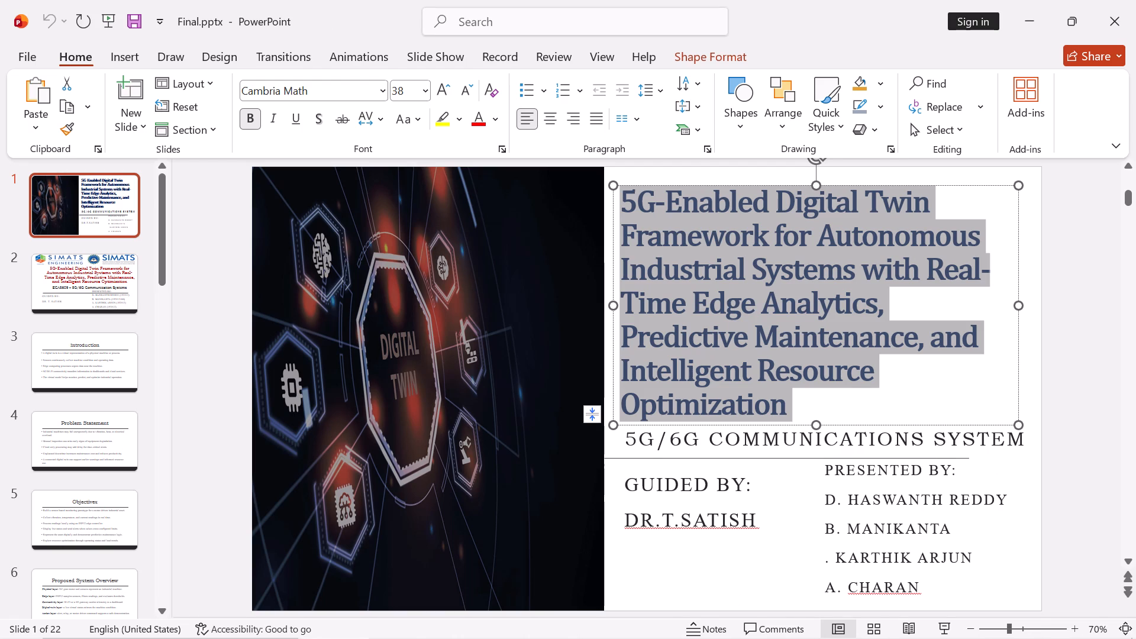
left_click(1048, 448)
key("alt+Tab")
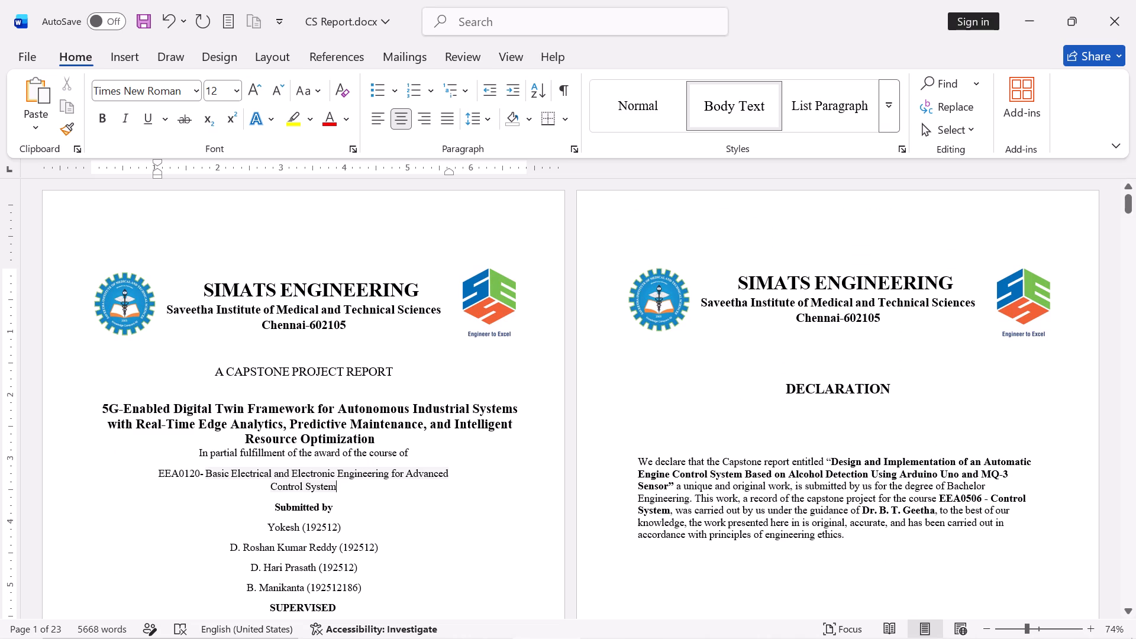
left_click_drag(351, 492, 224, 473)
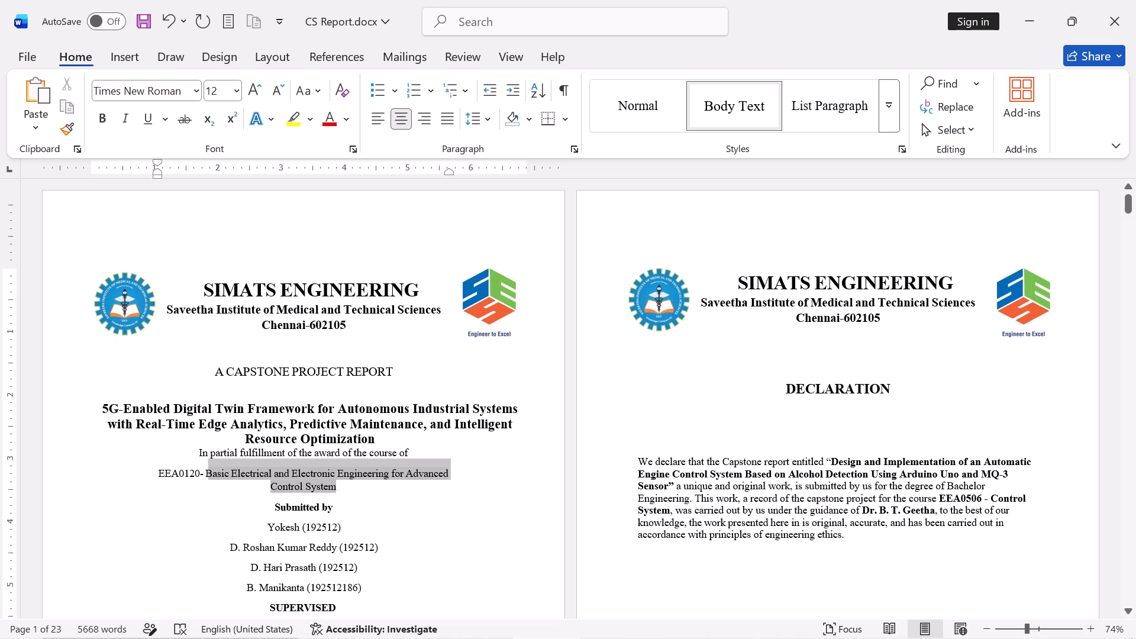
left_click_drag(224, 473, 183, 475)
type("ECA")
type("5609 -")
key("space")
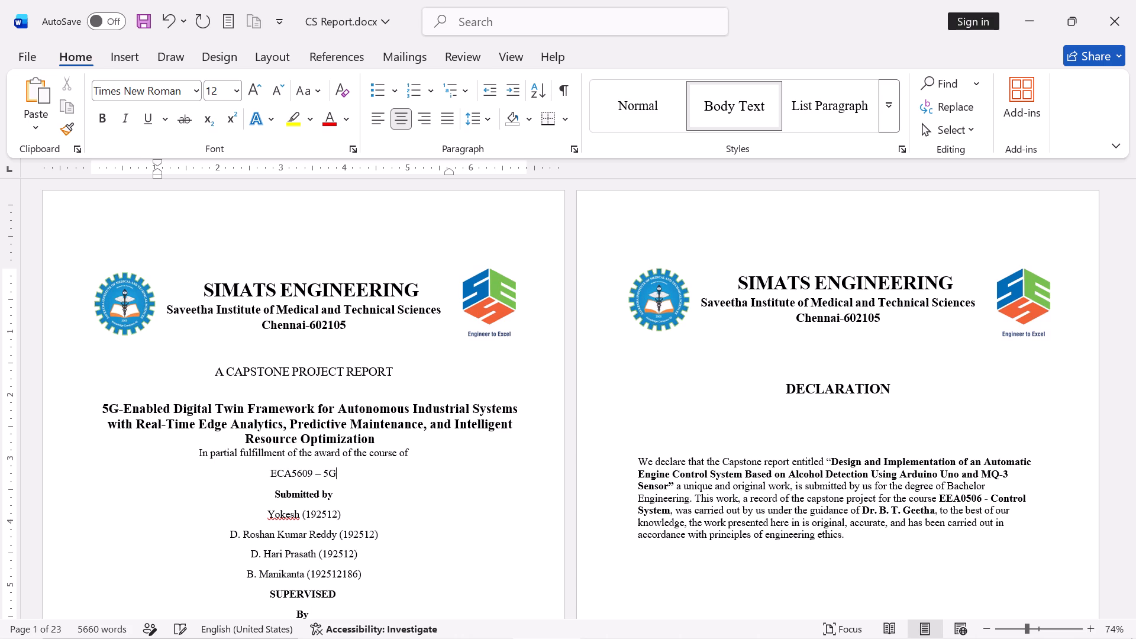
key("slash")
type("6G C")
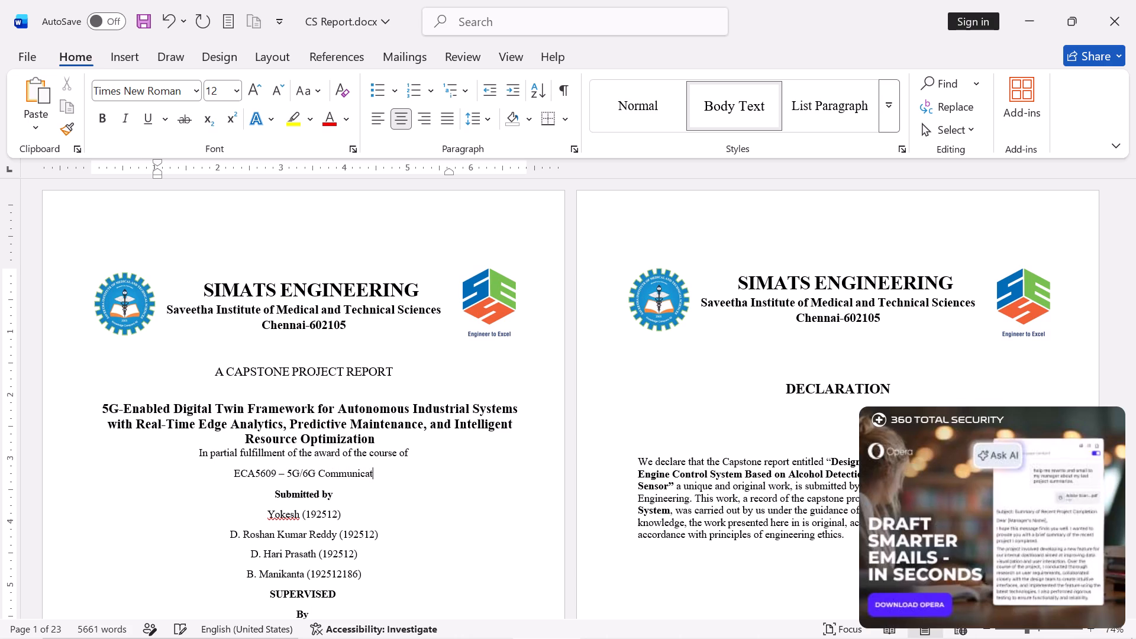
key("u")
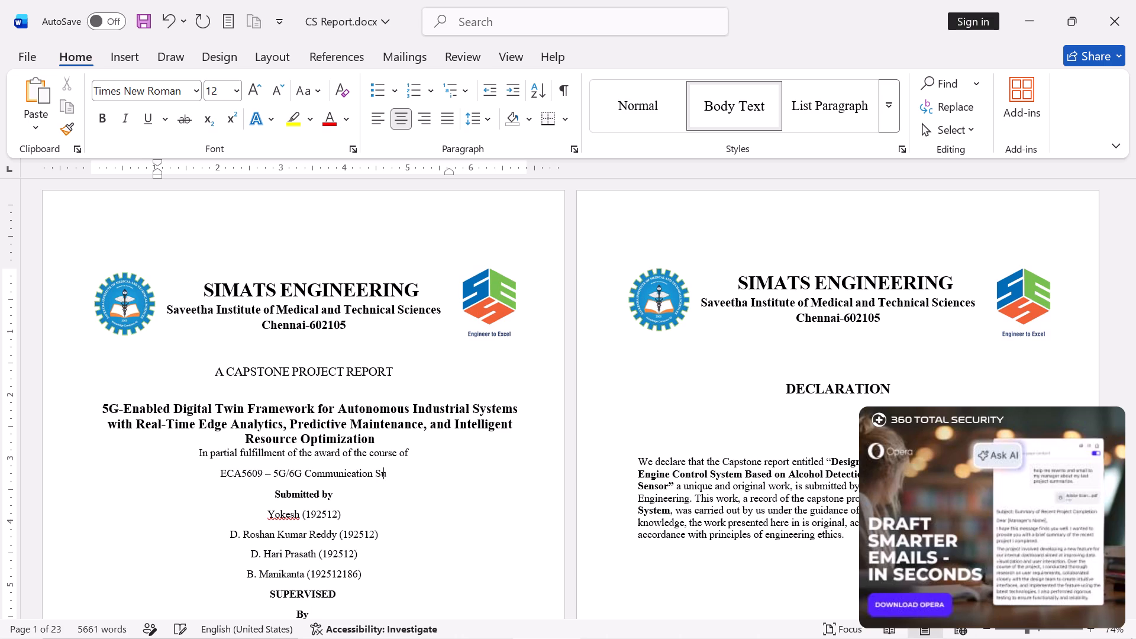
key("BackSpace")
type("ystems")
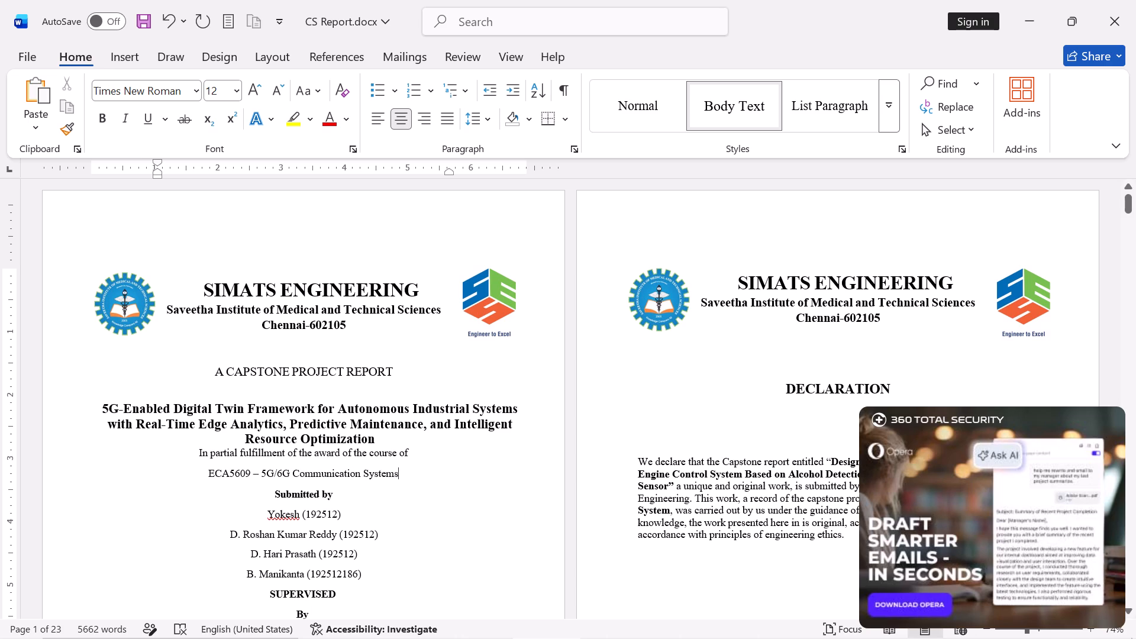
Replace the cover page's student list with the presenter names and register numbers copied from slide 2 of Final.pptx, dismissing the pop-up ad.
key("alt+Tab")
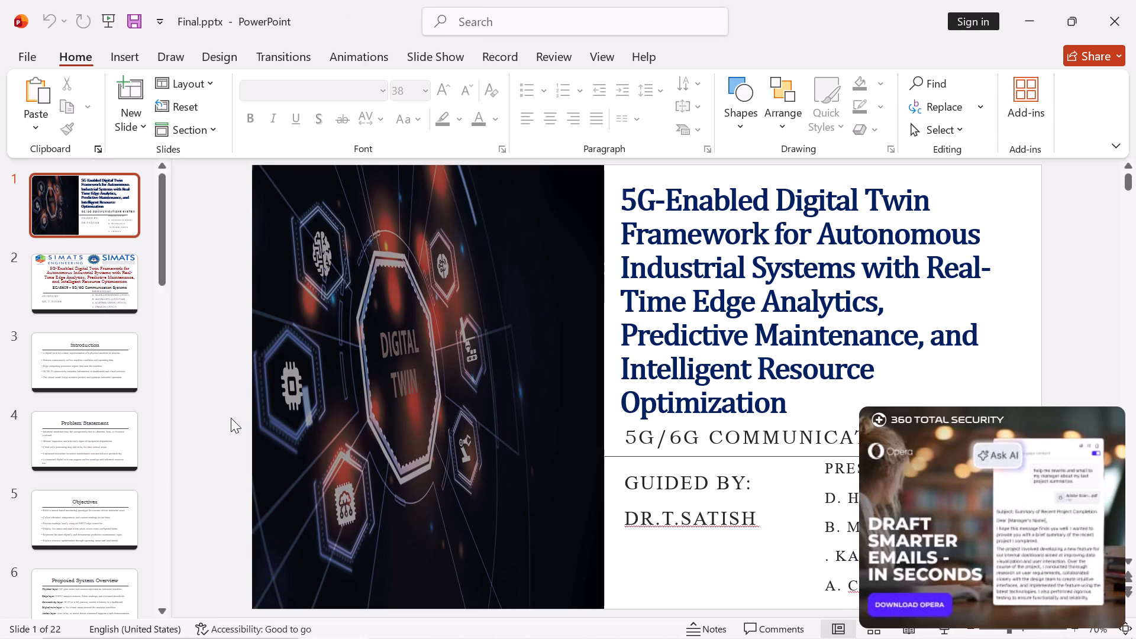
left_click(231, 418)
left_click_drag(1106, 412, 1105, 418)
left_click(1105, 418)
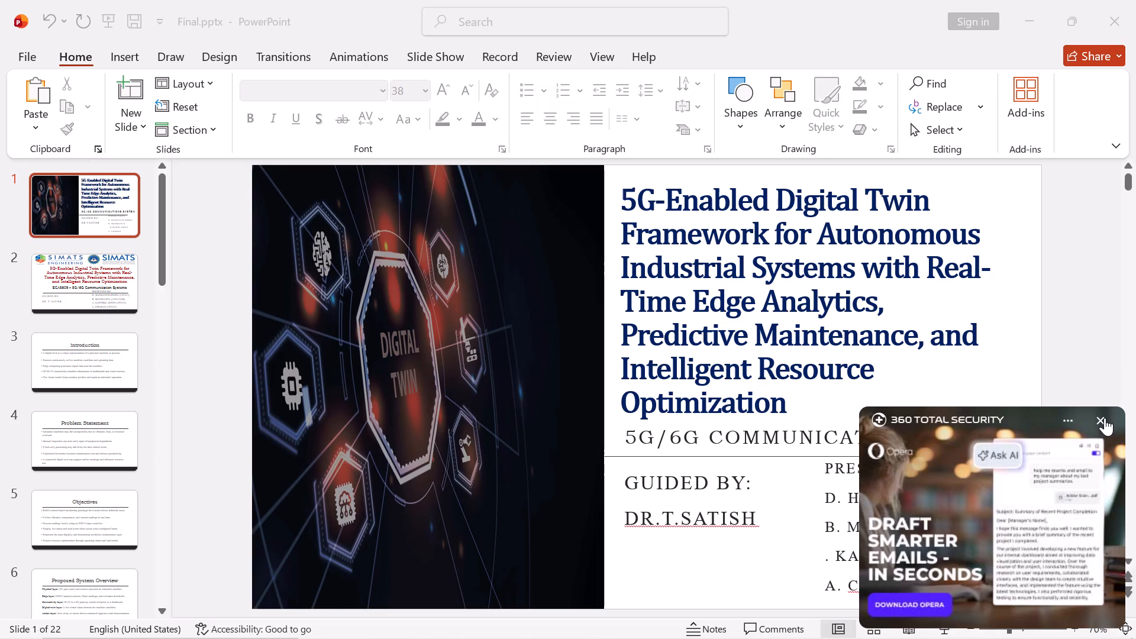
scroll(1063, 500, "down", 1)
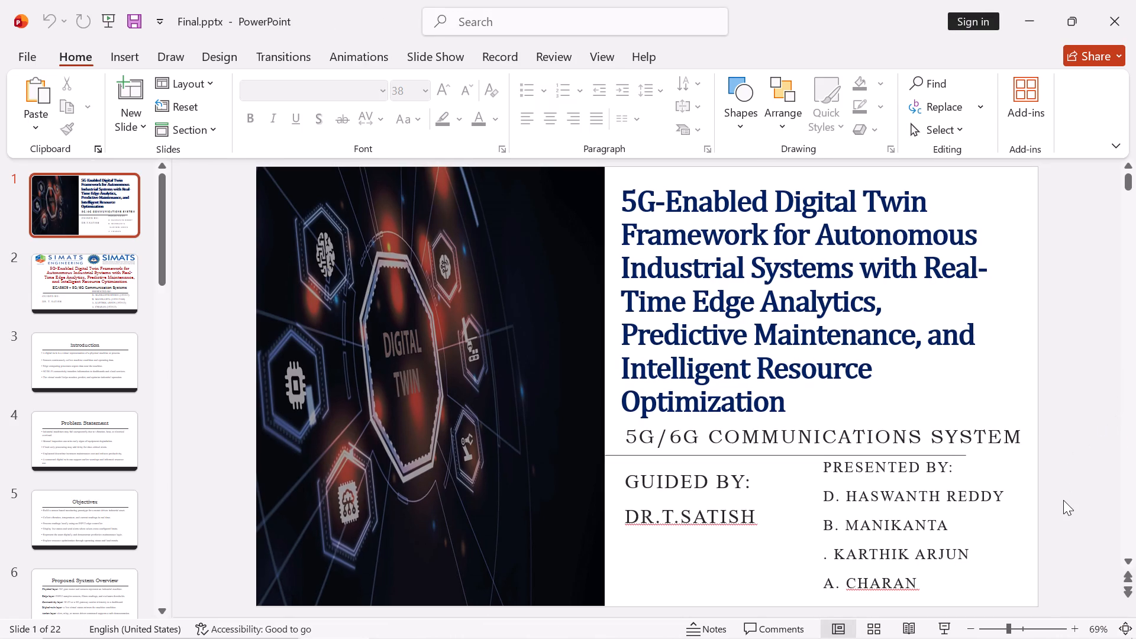
key("Down")
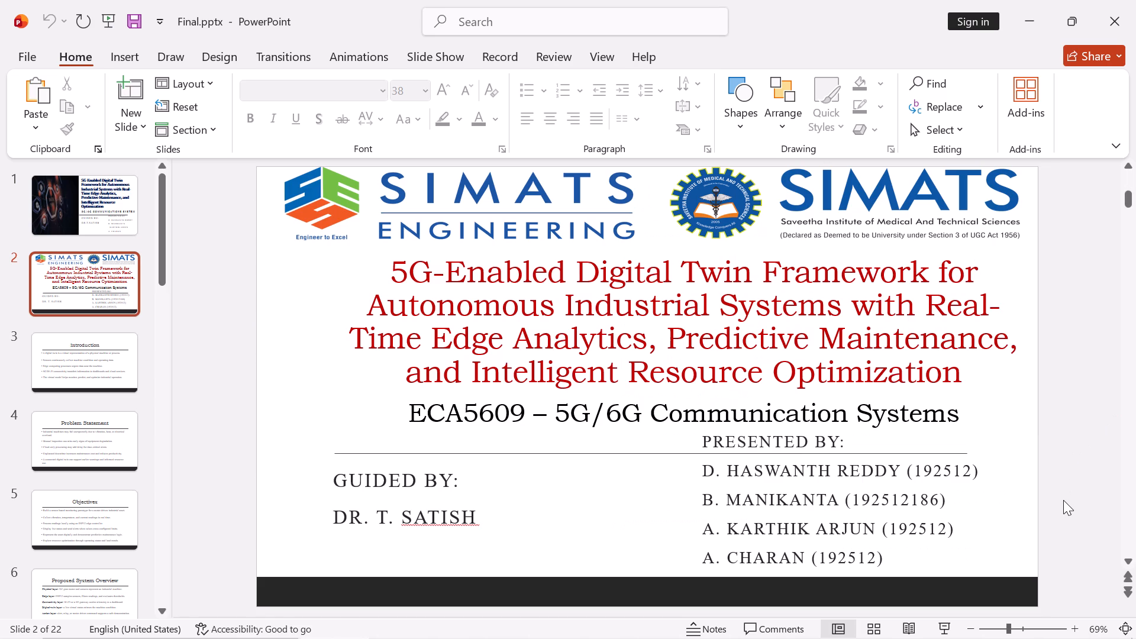
left_click_drag(903, 567, 718, 463)
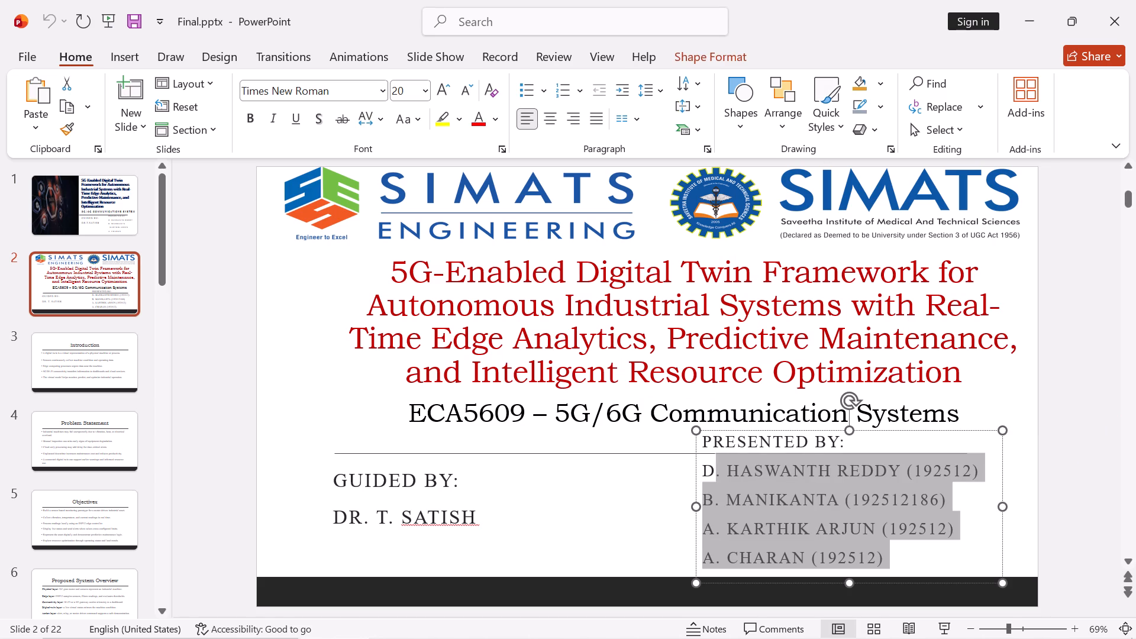
left_click_drag(718, 463, 708, 467)
key("ctrl+c")
key("alt+Tab")
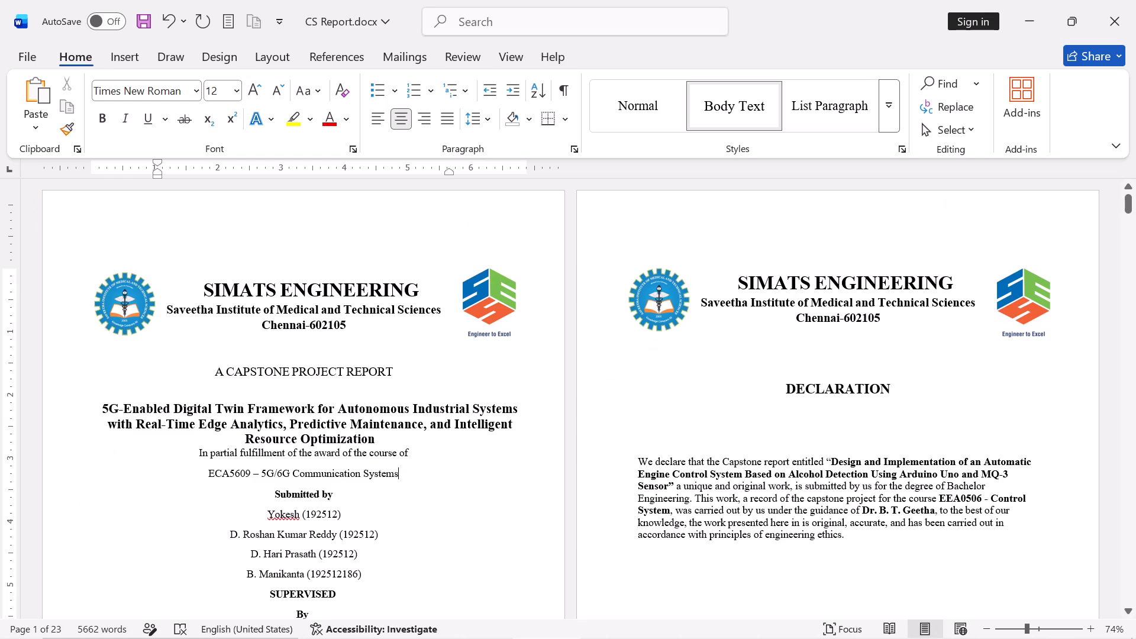
left_click_drag(367, 576, 278, 516)
key("ctrl+v")
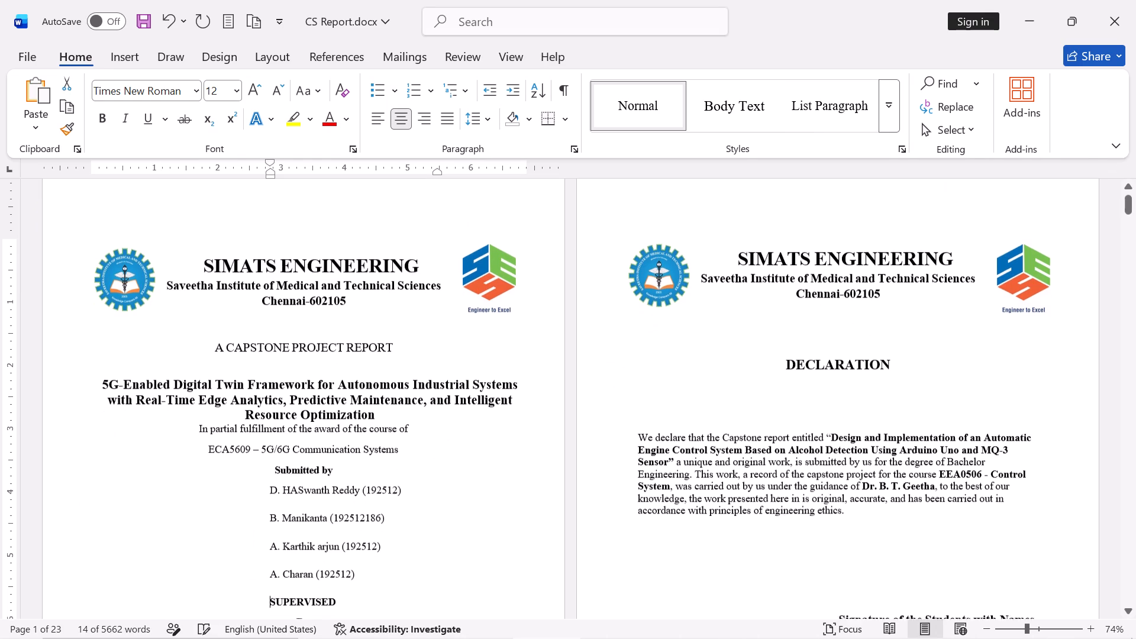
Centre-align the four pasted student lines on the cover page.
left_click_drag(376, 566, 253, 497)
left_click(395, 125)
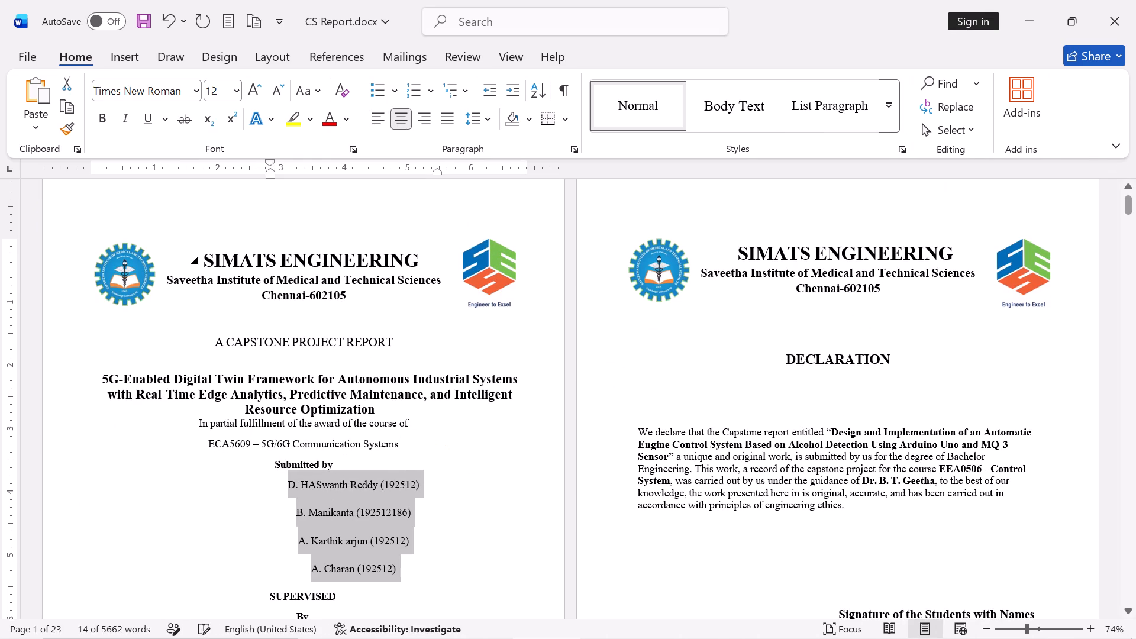
Remove the first student line's centring and indent, and pad it with leading spaces to sit beneath "Submitted by".
left_click(278, 474)
key("BackSpace")
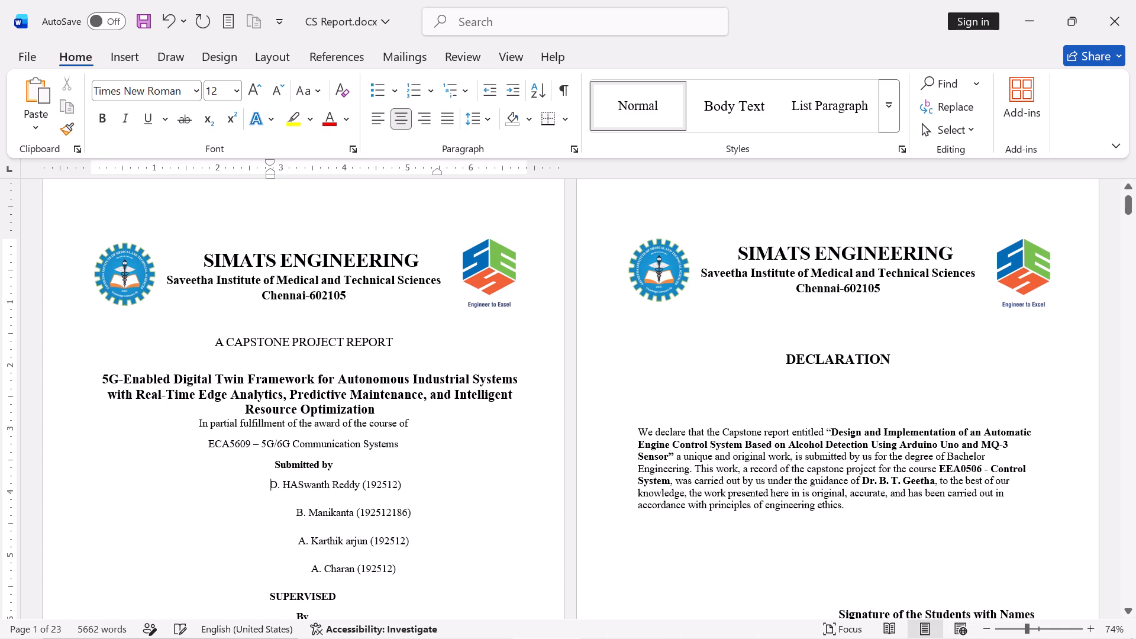
key("BackSpace")
key("space")
key("space")
key("space")
key("space")
key("space")
key("space")
key("space")
key("space")
key("space")
key("space")
key("space")
key("space")
key("space")
key("space")
key("space")
key("space")
key("space")
key("space")
key("space")
key("space")
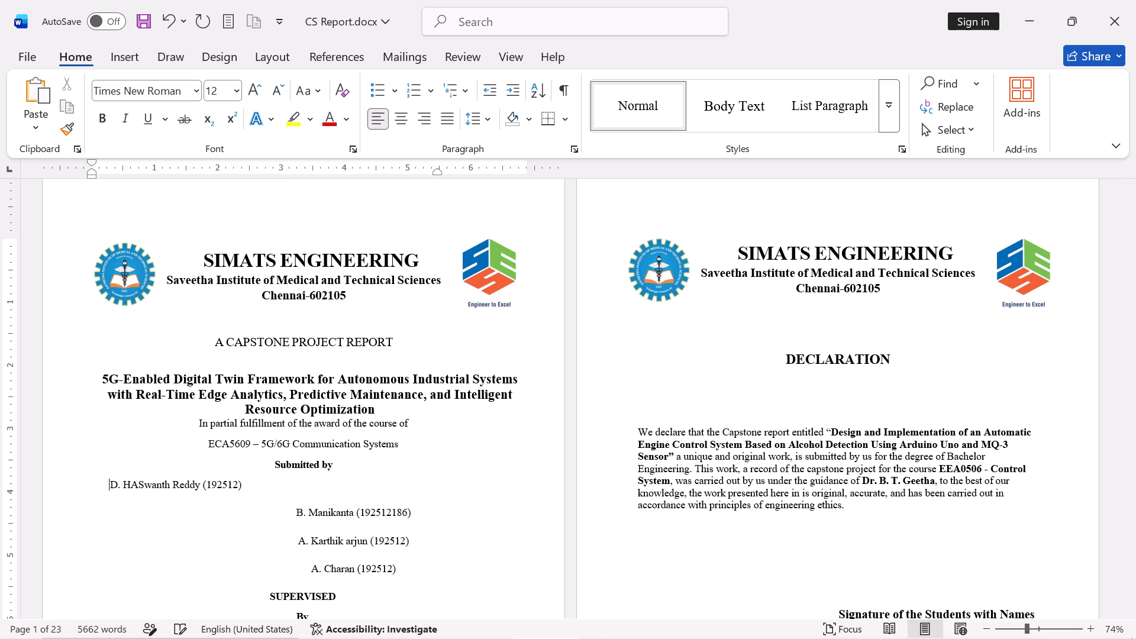
Remove the second student line's centring and indent, and pad it with leading spaces to sit beneath the first.
key("Down")
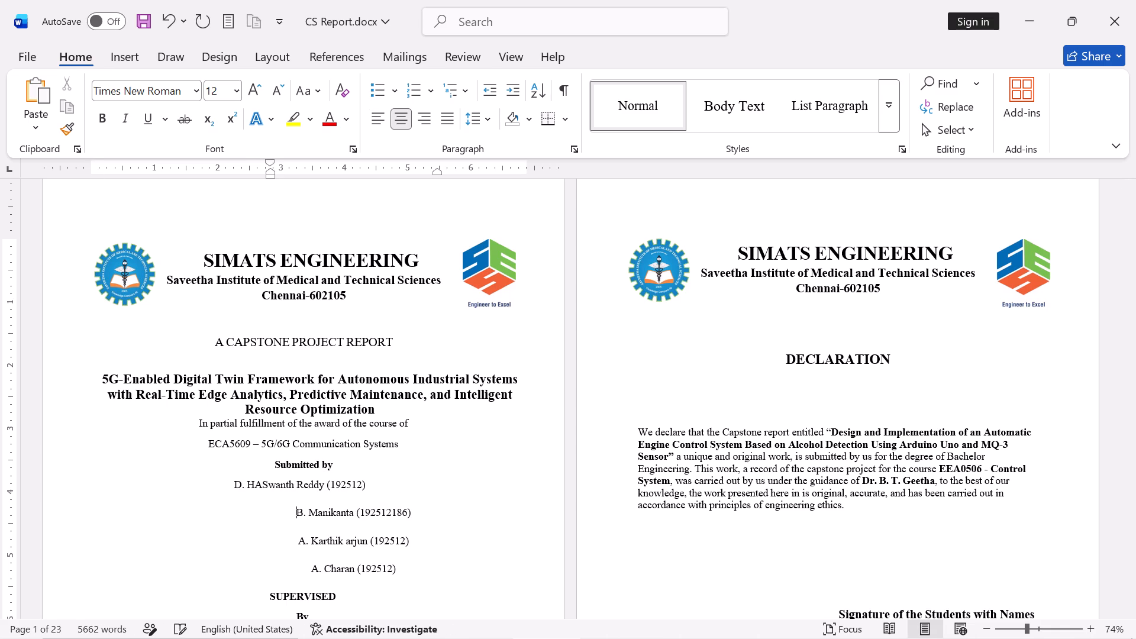
key("BackSpace")
key("BackSpace")
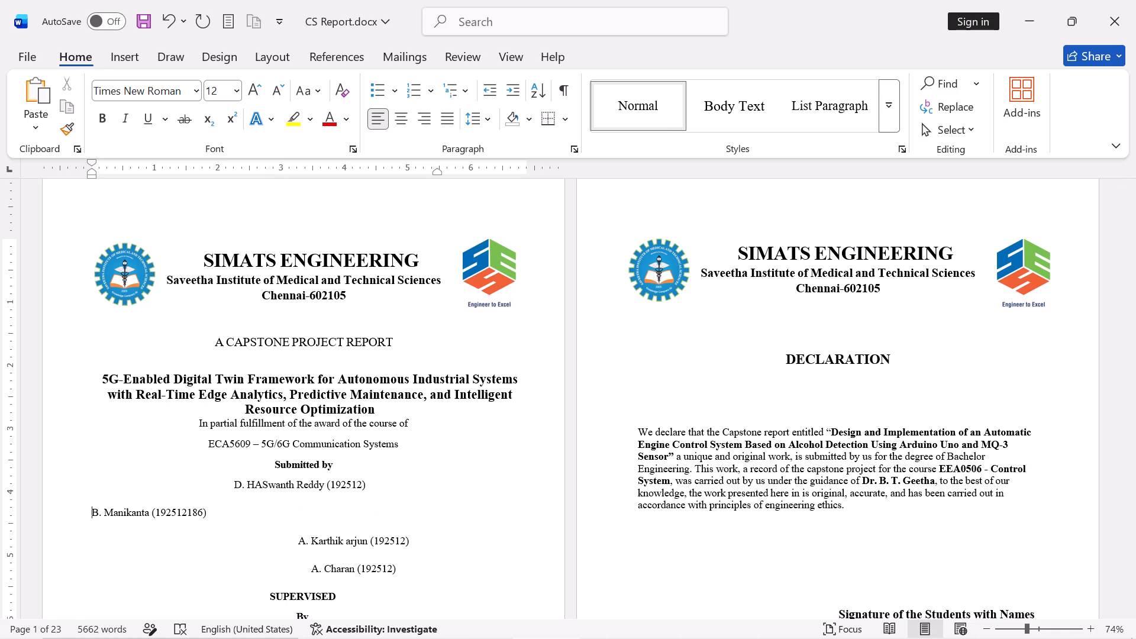
key("space")
key("space")
key("space")
key("space")
key("space")
key("space")
key("space")
key("space")
key("space")
key("space")
key("space")
key("space")
key("space")
key("space")
key("space")
key("space")
key("space")
key("space")
key("space")
key("space")
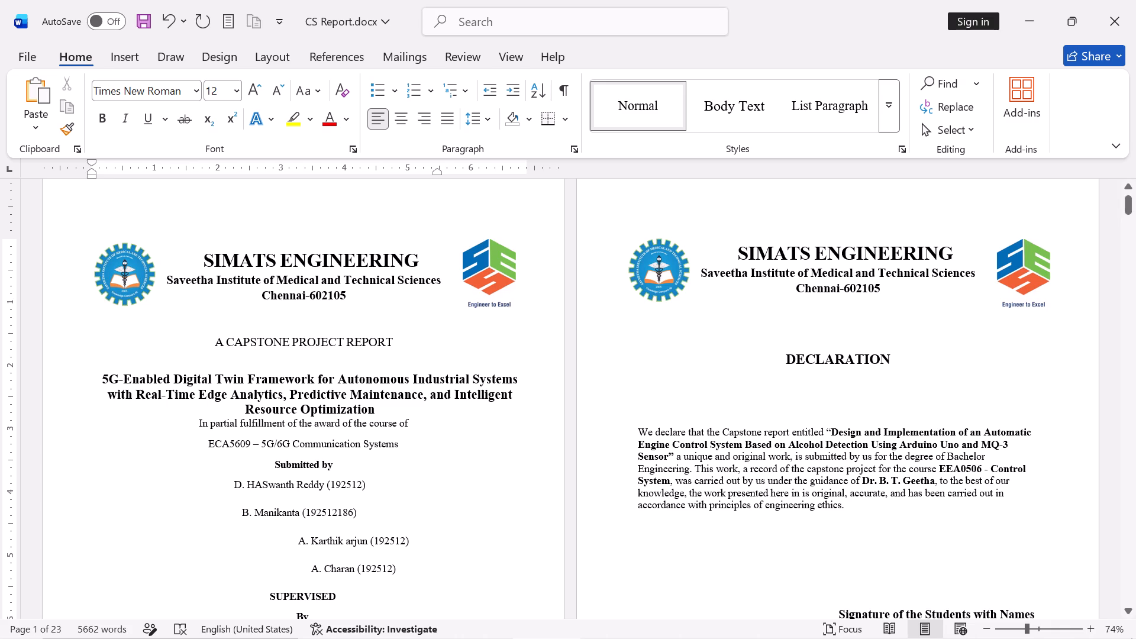
Remove the third student line's centring and indent, and pad it with leading spaces to line up with the second.
left_click_drag(297, 543, 266, 540)
left_click_drag(266, 540, 273, 542)
key("BackSpace")
key("space")
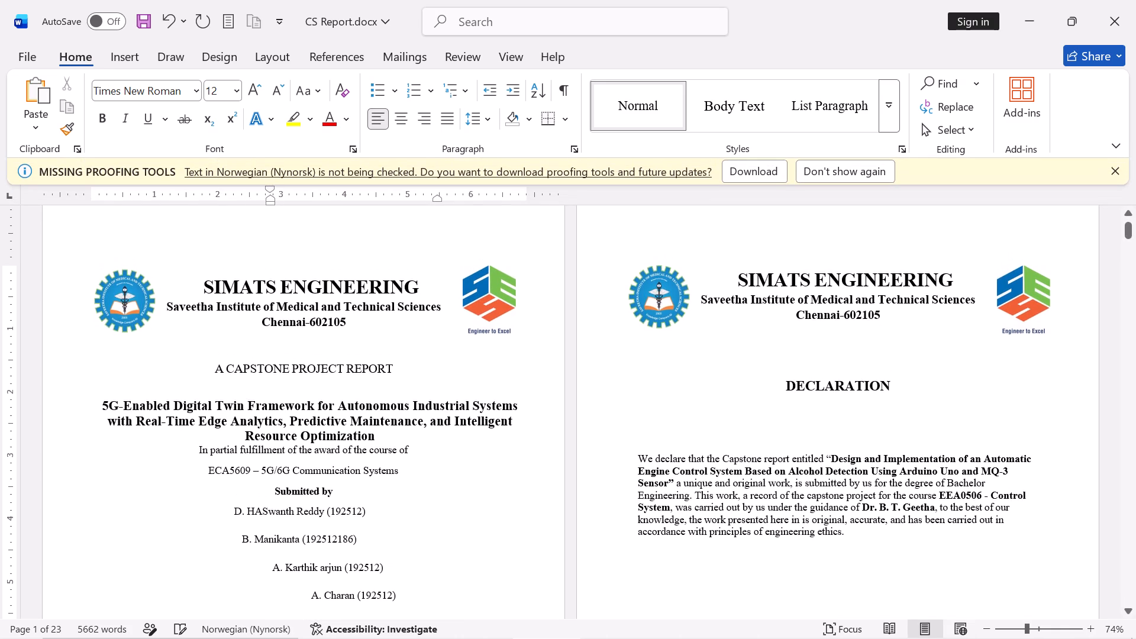
key("BackSpace")
key("BackSpace")
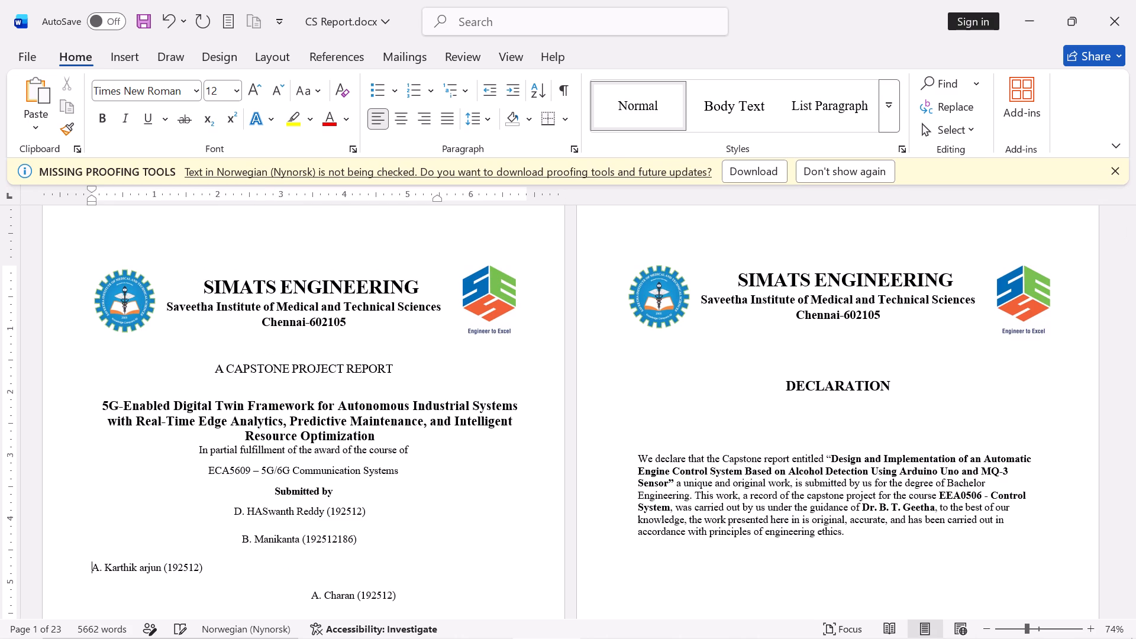
key("space")
key("space")
key("space")
key("space")
key("space")
key("space")
key("space")
key("space")
key("space")
key("space")
key("space")
key("space")
key("space")
key("space")
key("space")
key("space")
key("space")
key("space")
key("space")
key("space")
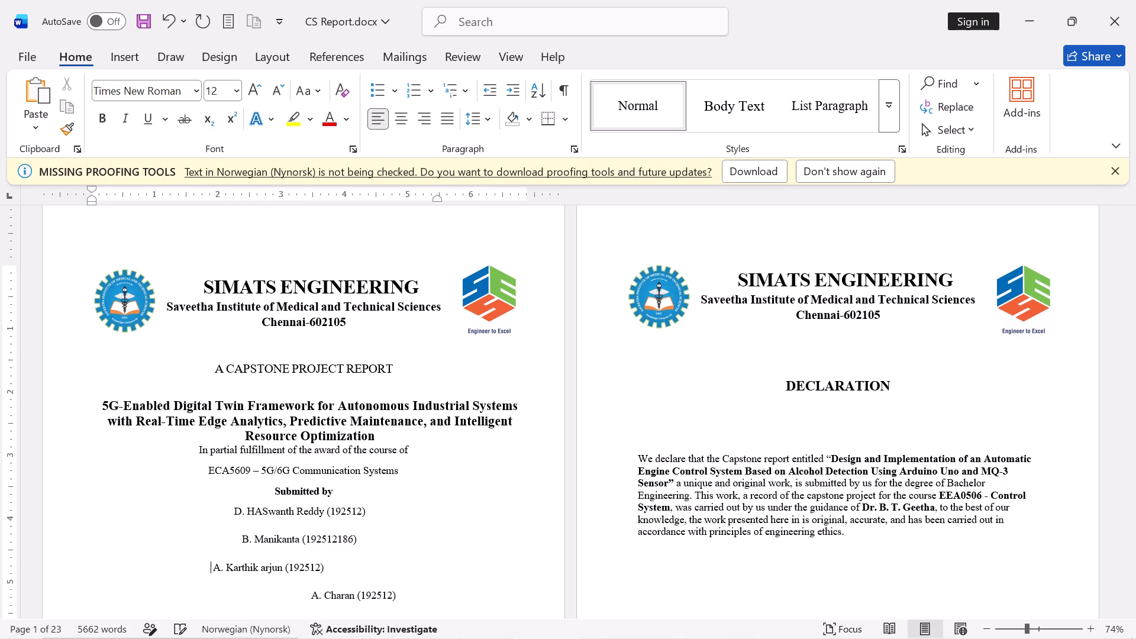
key("space")
key("space")
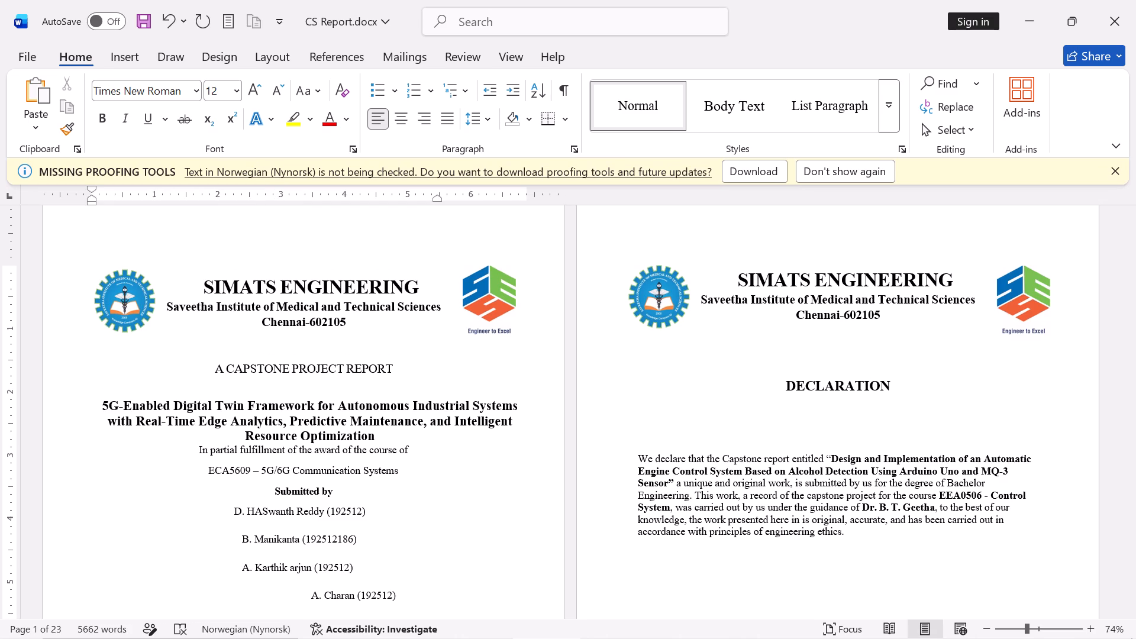
Remove the fourth student line's centring and indent, and pad it with leading spaces to sit beneath the third.
left_click(309, 599)
key("BackSpace")
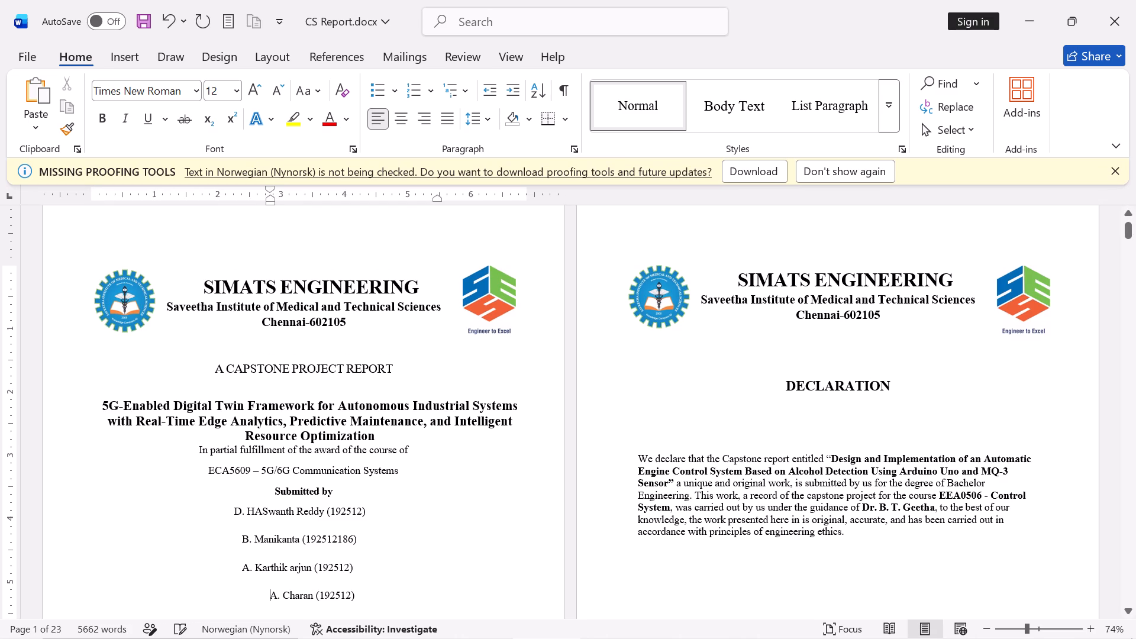
key("BackSpace")
key("space")
key("space")
key("space")
key("space")
key("space")
key("space")
key("space")
key("space")
key("space")
key("space")
key("space")
key("space")
key("space")
key("space")
key("space")
key("space")
key("space")
key("space")
key("space")
key("space")
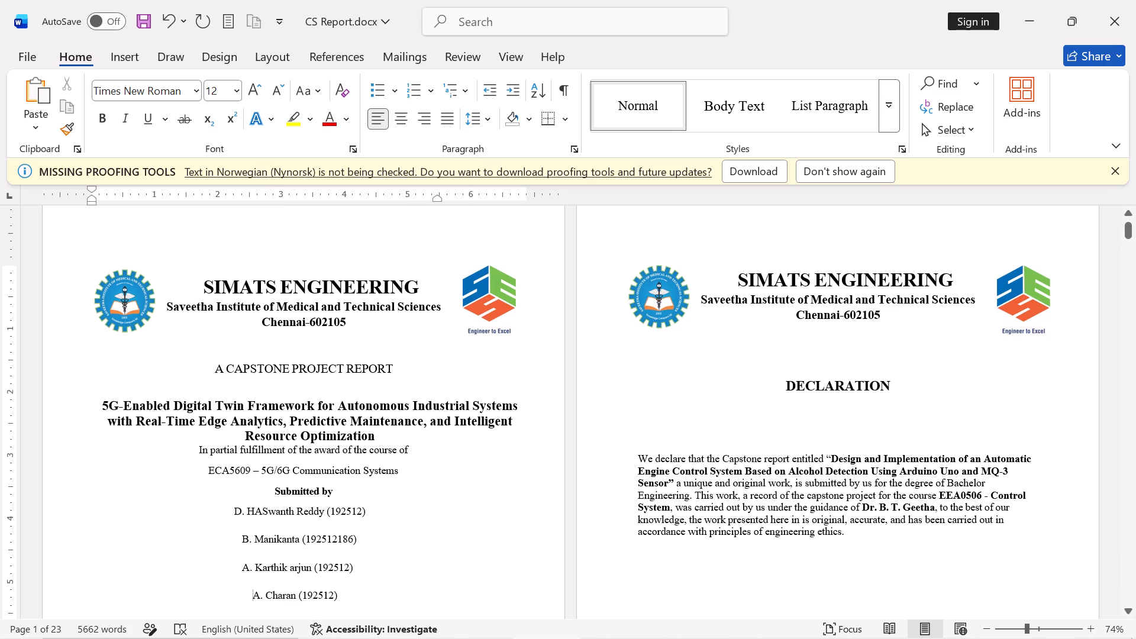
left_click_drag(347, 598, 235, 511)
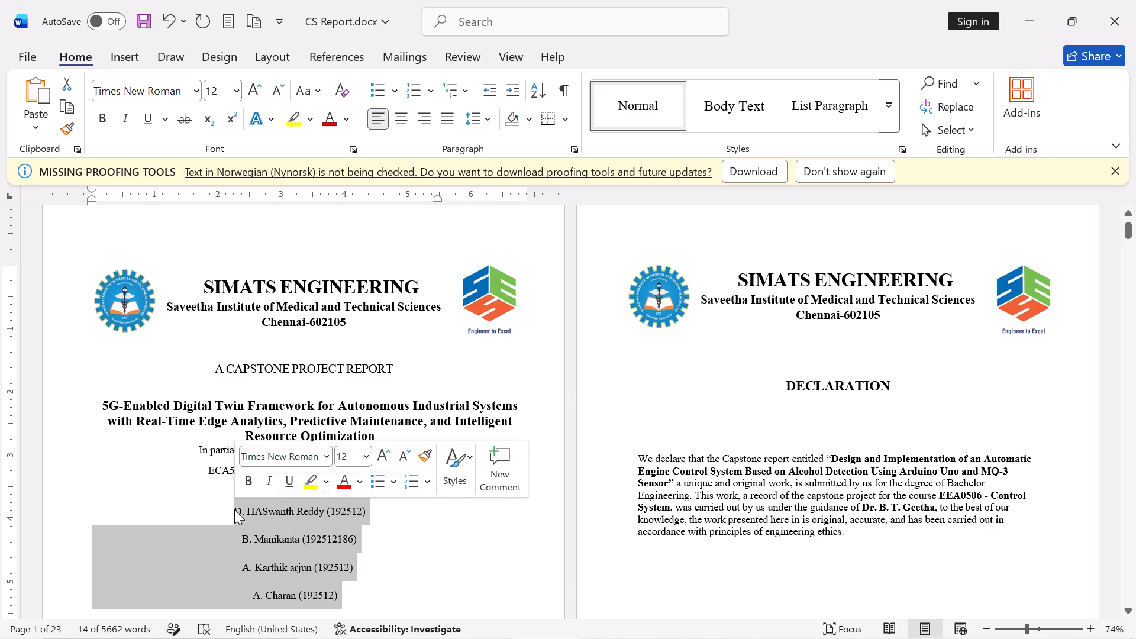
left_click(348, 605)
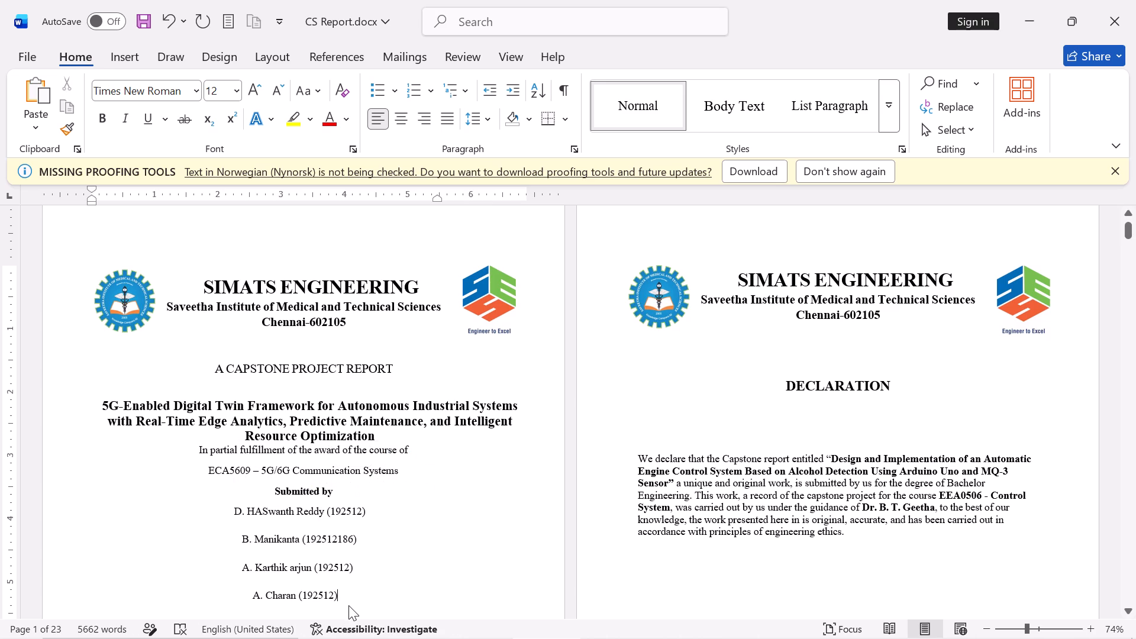
Delete the leading spaces before the fourth student line so it starts at the page margin.
left_click(248, 594)
key("BackSpace")
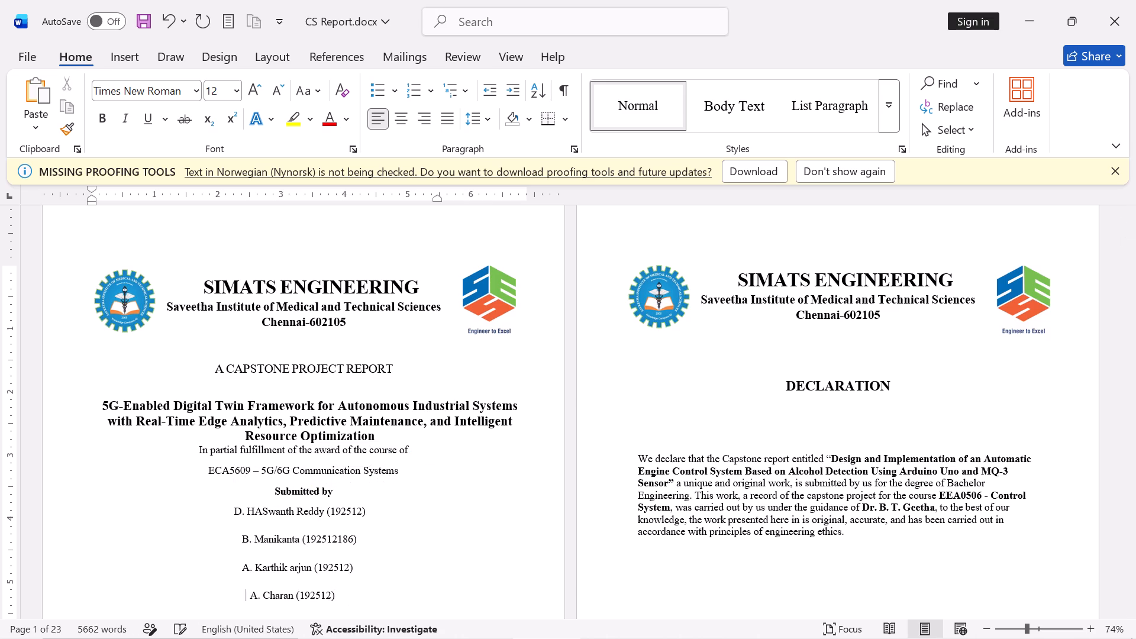
key("Right")
key("Right")
key("BackSpace")
key("BackSpace")
key("BackSpace")
key("BackSpace")
key("BackSpace")
key("BackSpace")
key("BackSpace")
key("BackSpace")
key("BackSpace")
key("BackSpace")
key("BackSpace")
key("BackSpace")
key("BackSpace")
key("BackSpace")
key("BackSpace")
key("BackSpace")
key("BackSpace")
key("BackSpace")
key("BackSpace")
key("BackSpace")
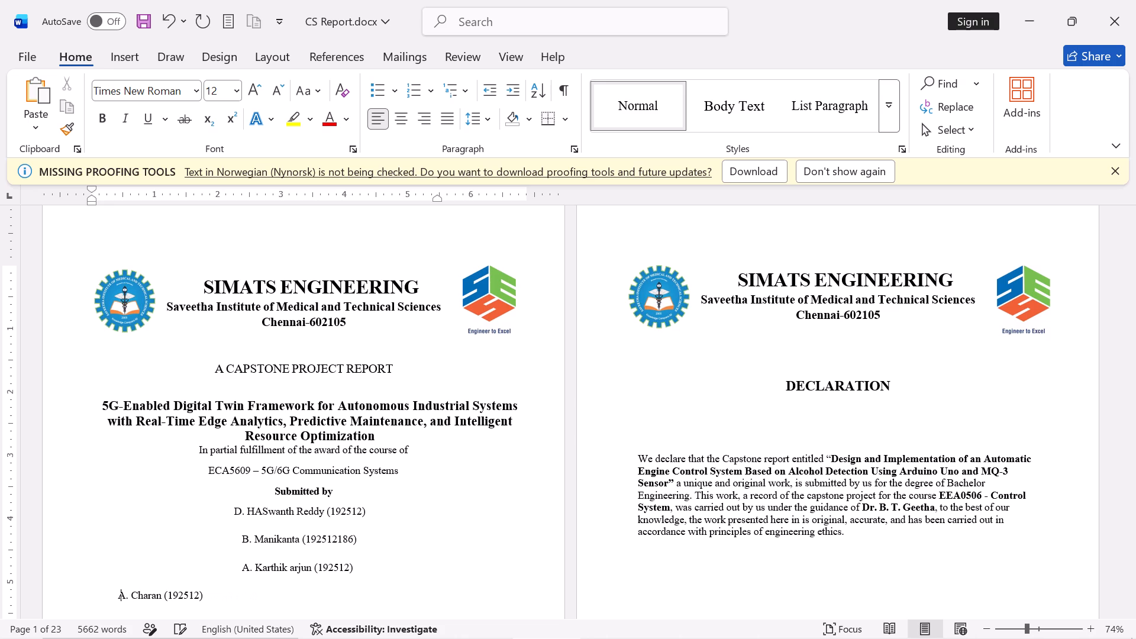
key("BackSpace")
key("BackSpace")
key("BackSpace")
key("BackSpace")
key("BackSpace")
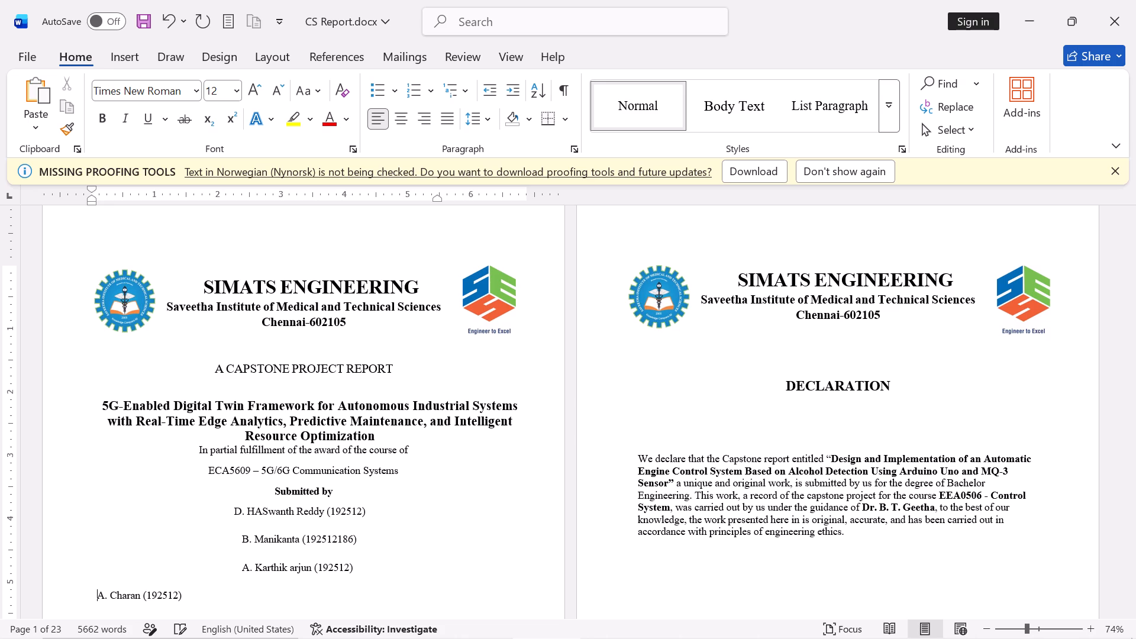
key("BackSpace")
key("BackSpace")
key("BackSpace")
key("Return")
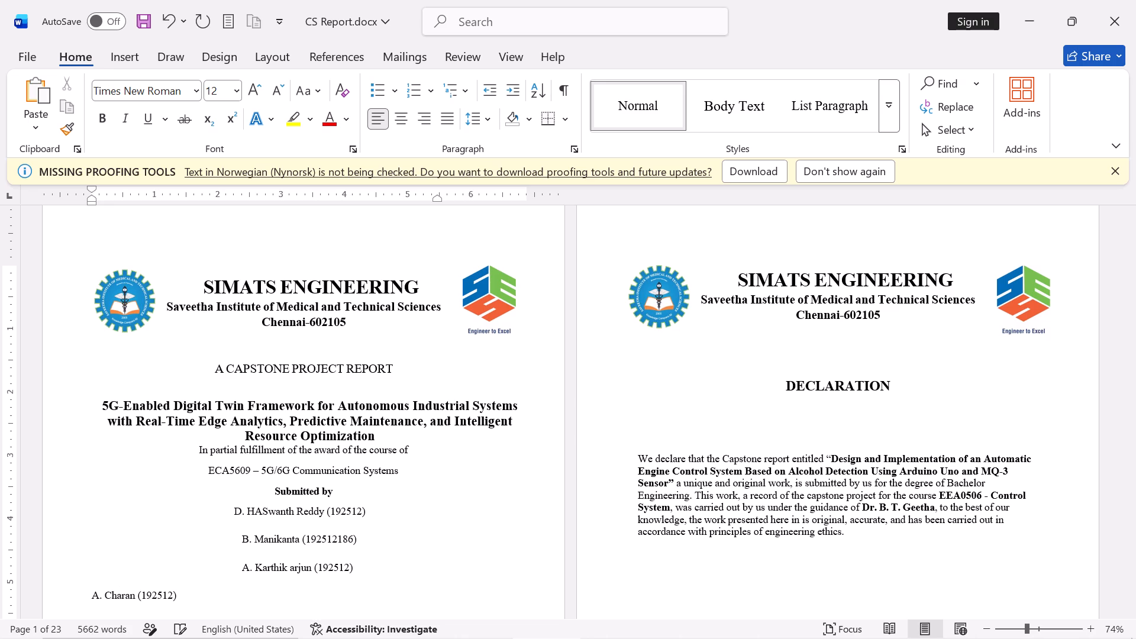
Delete the leading spaces before the third student line so it starts at the page margin.
key("Up")
key("Right")
key("Right")
key("Right")
key("Right")
key("Right")
key("Right")
key("Right")
key("Right")
key("Right")
key("Right")
key("Right")
key("Right")
key("Right")
key("Right")
key("Right")
key("Right")
key("Right")
key("Right")
key("Right")
key("Right")
key("Right")
left_click_drag(241, 567, 82, 568)
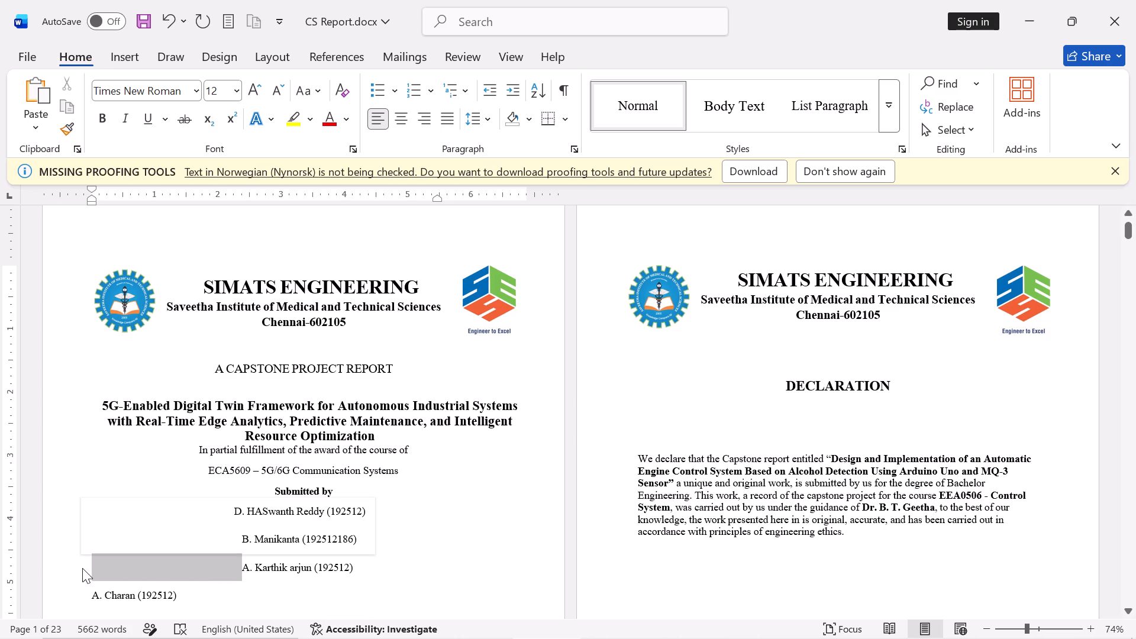
key("BackSpace")
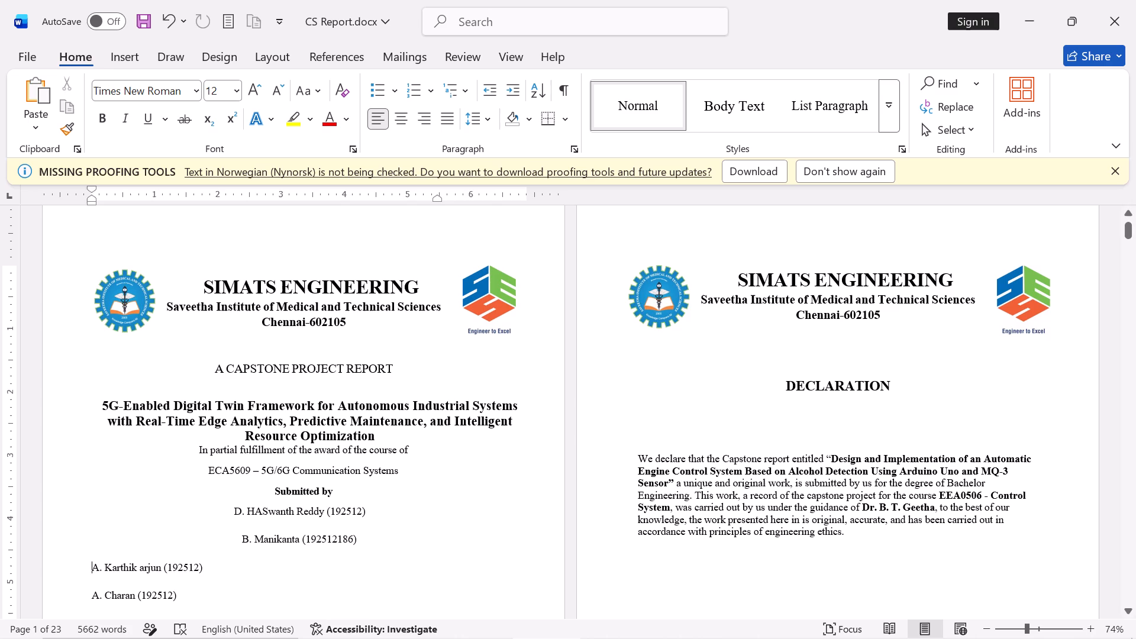
Delete the leading spaces before the second and first student lines so both start at the page margin.
left_click_drag(241, 537, 83, 550)
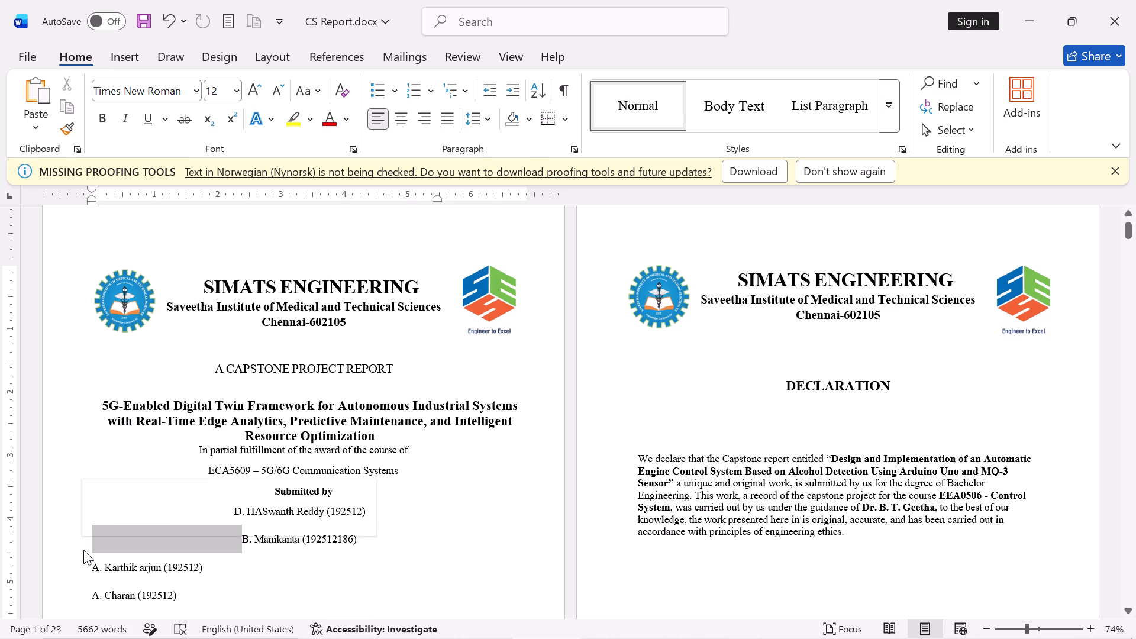
key("BackSpace")
left_click_drag(233, 508, 232, 508)
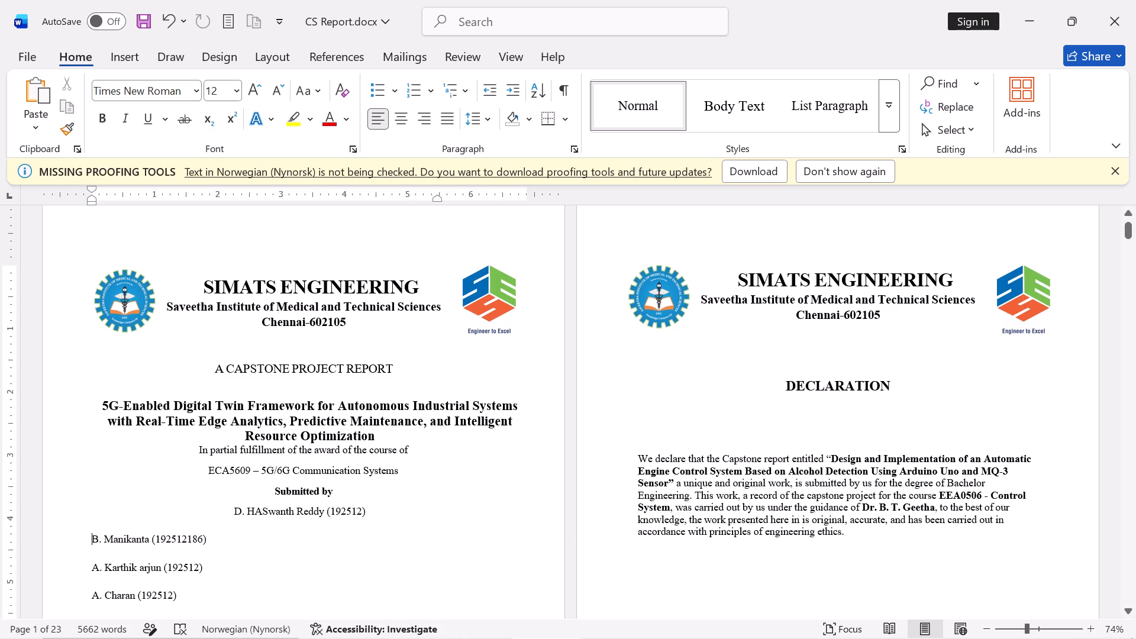
left_click_drag(232, 508, 93, 509)
key("BackSpace")
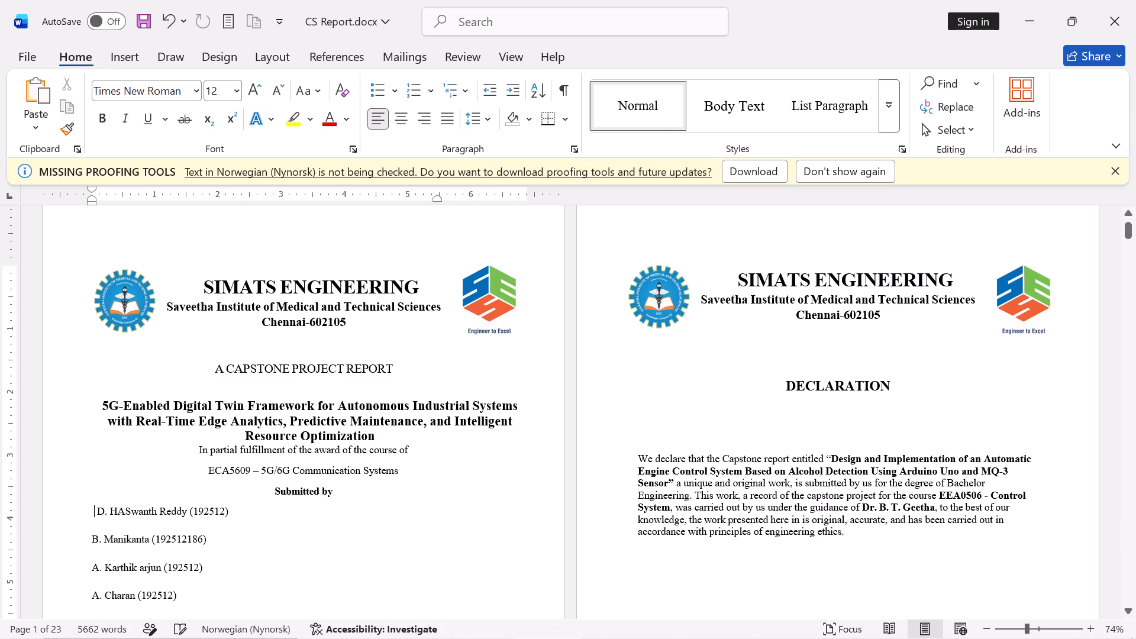
key("Right")
key("BackSpace")
key("BackSpace")
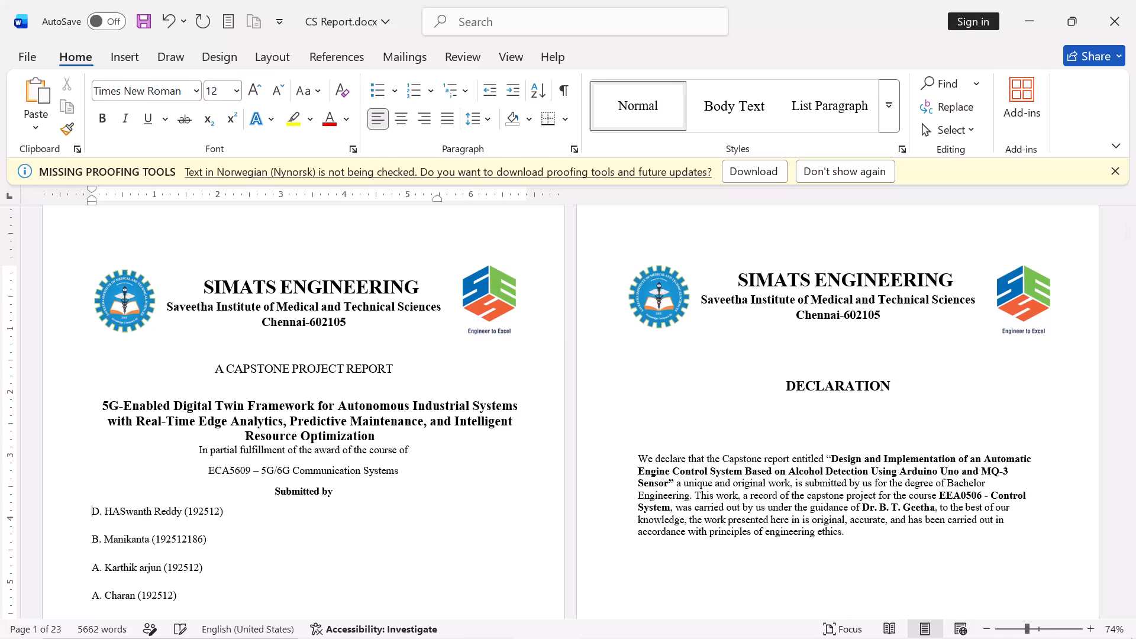
Centre the four student lines and set their left indent to about 1.2 inches, aligning them beneath "Submitted by".
left_click_drag(198, 587, 83, 511)
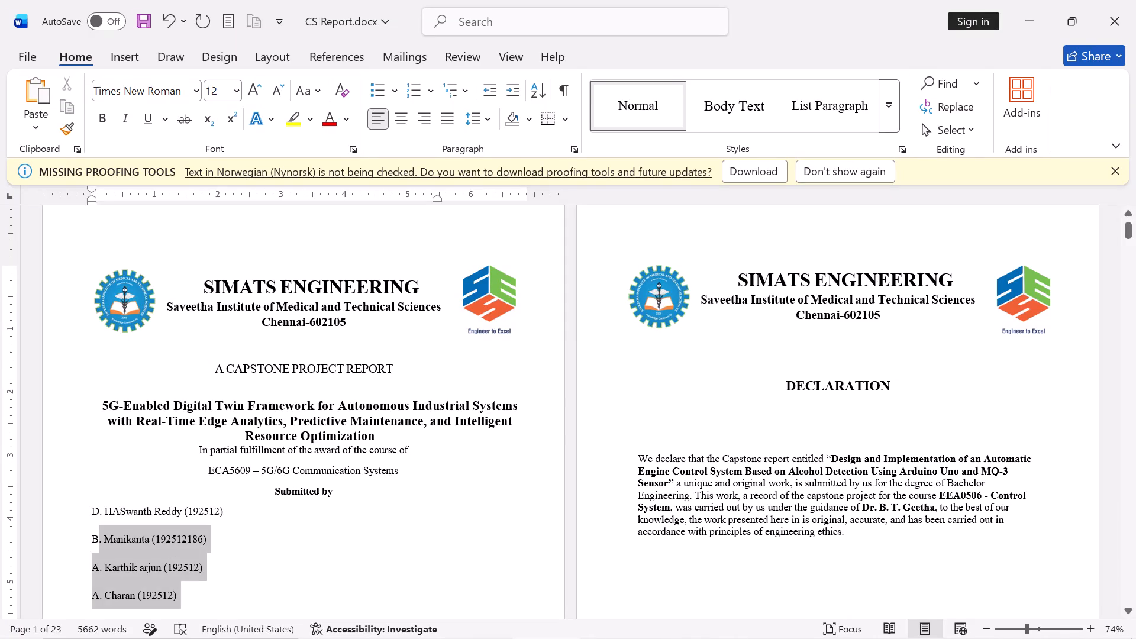
left_click_drag(83, 511, 81, 508)
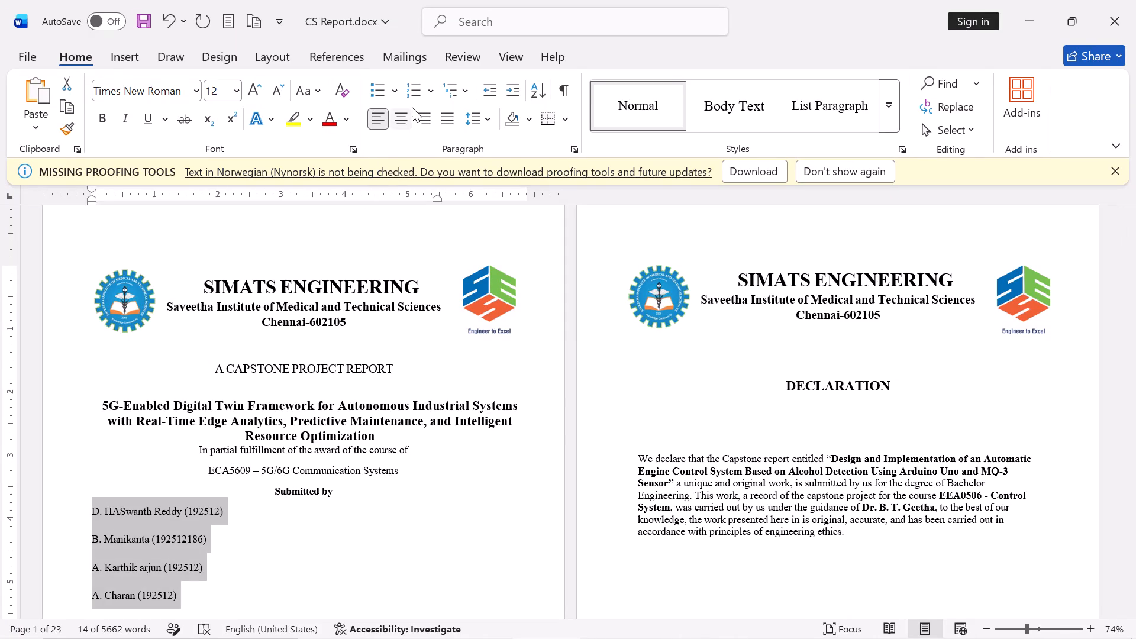
left_click(407, 121)
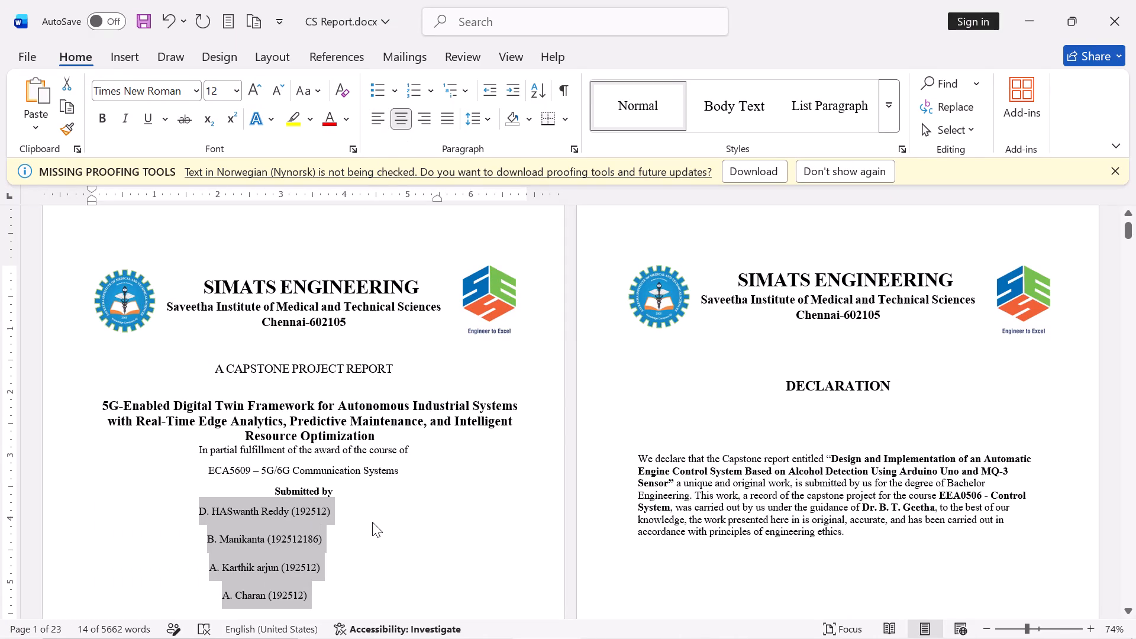
left_click_drag(92, 200, 112, 202)
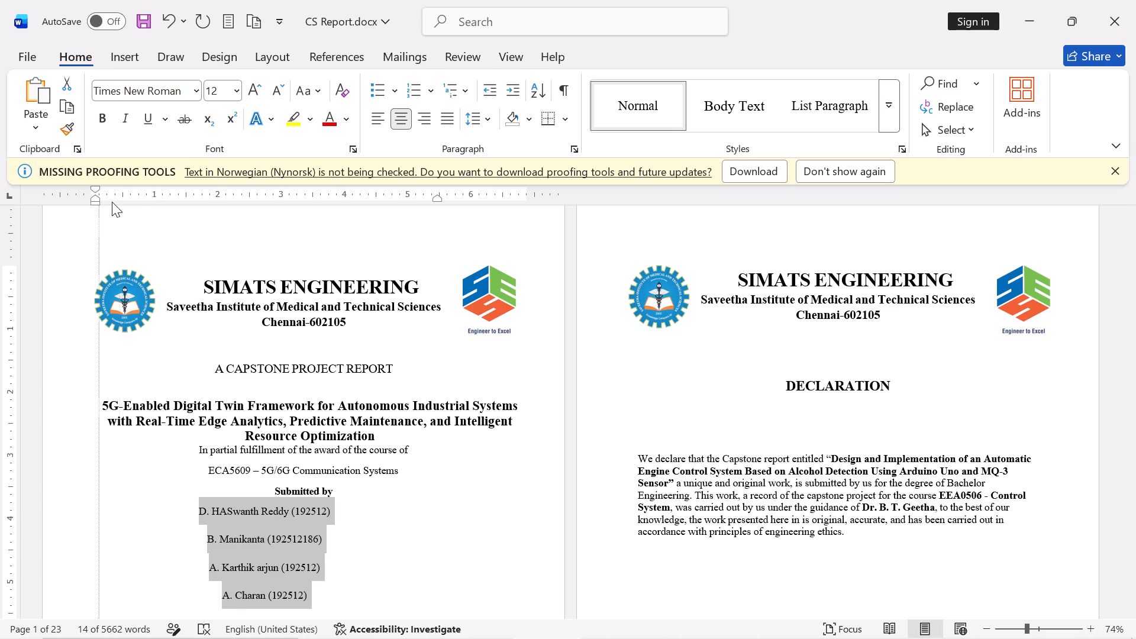
left_click_drag(112, 202, 167, 206)
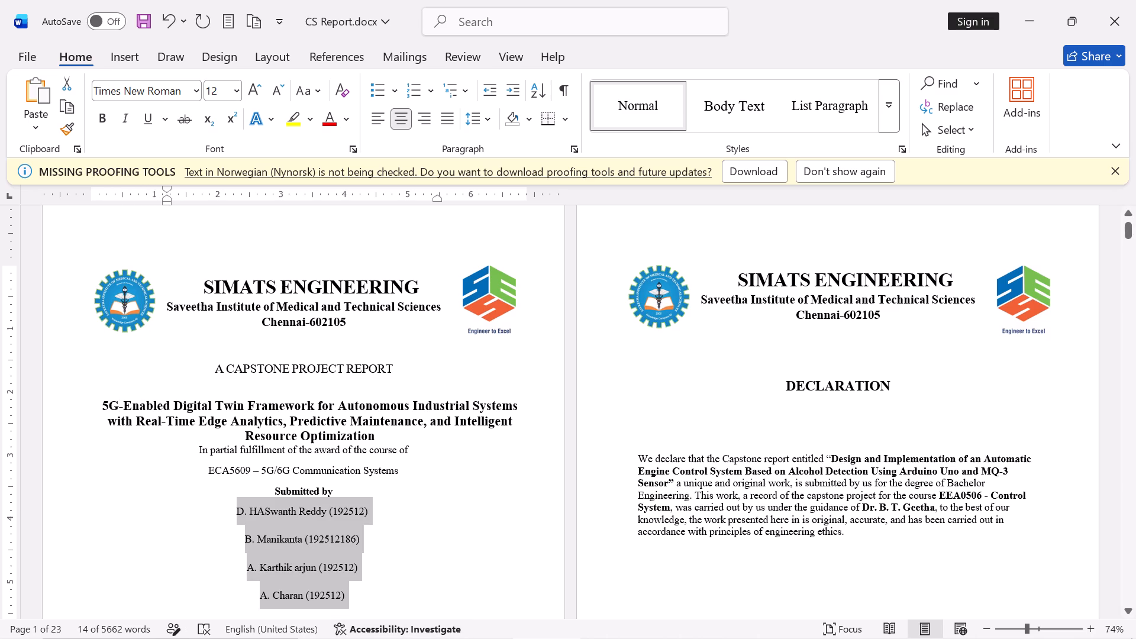
Set the line spacing of the cover page's project title to 1.15.
left_click(383, 441)
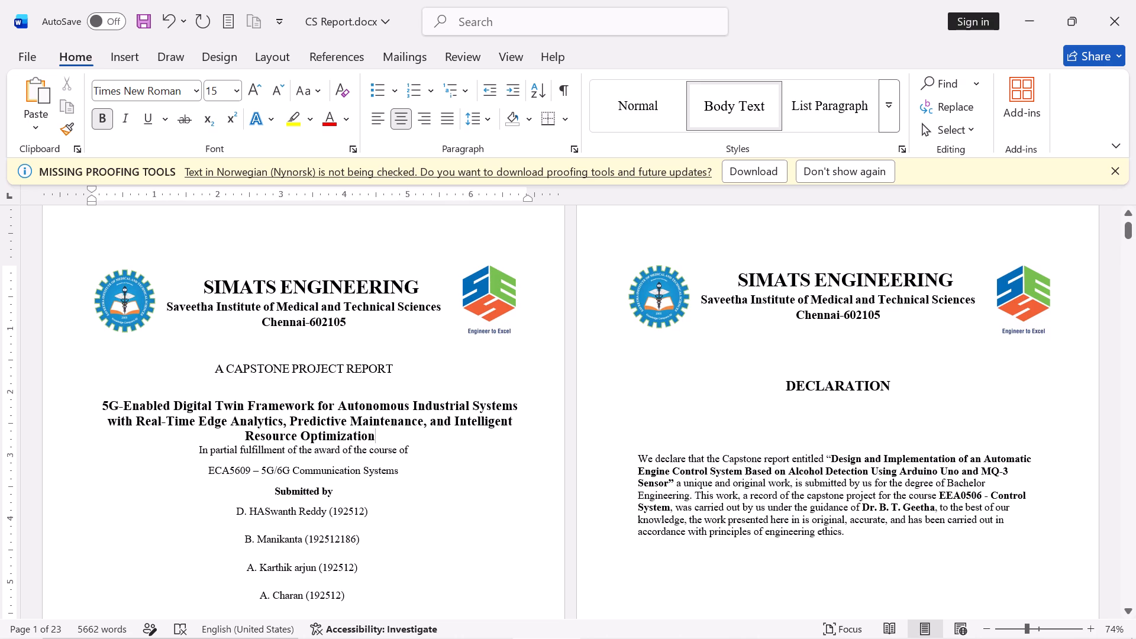
left_click_drag(391, 435, 127, 409)
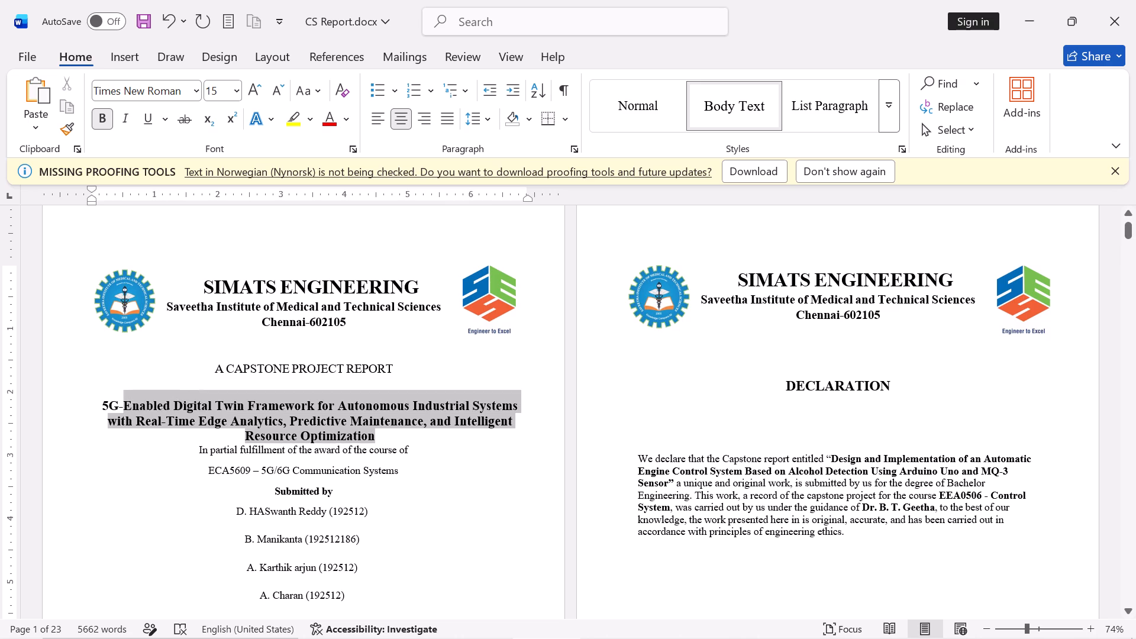
left_click_drag(127, 409, 109, 408)
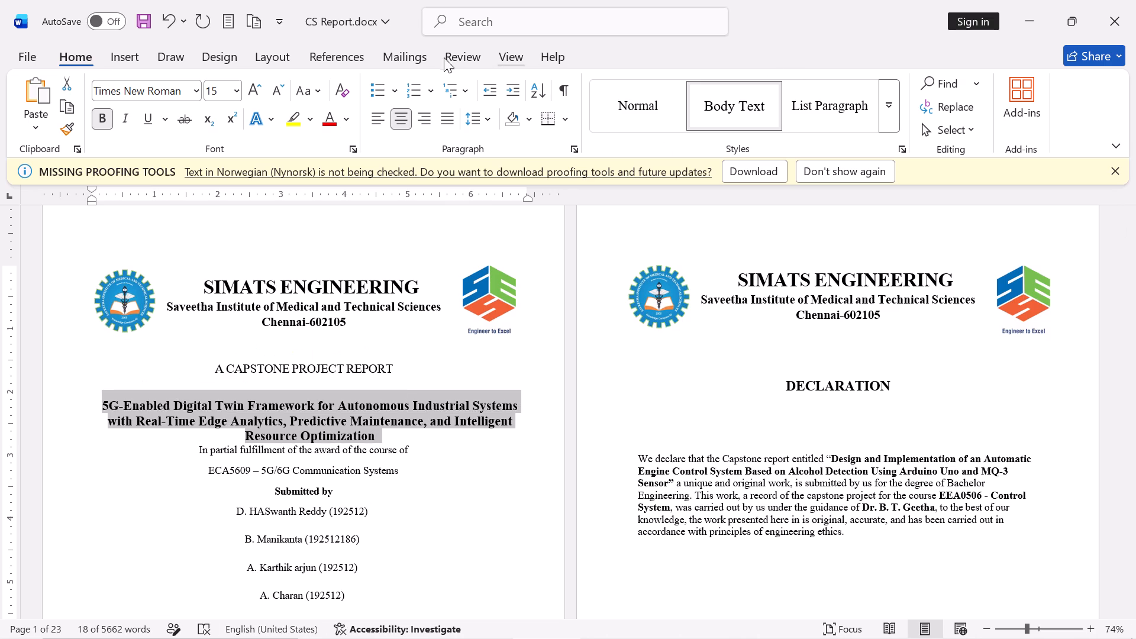
left_click(490, 115)
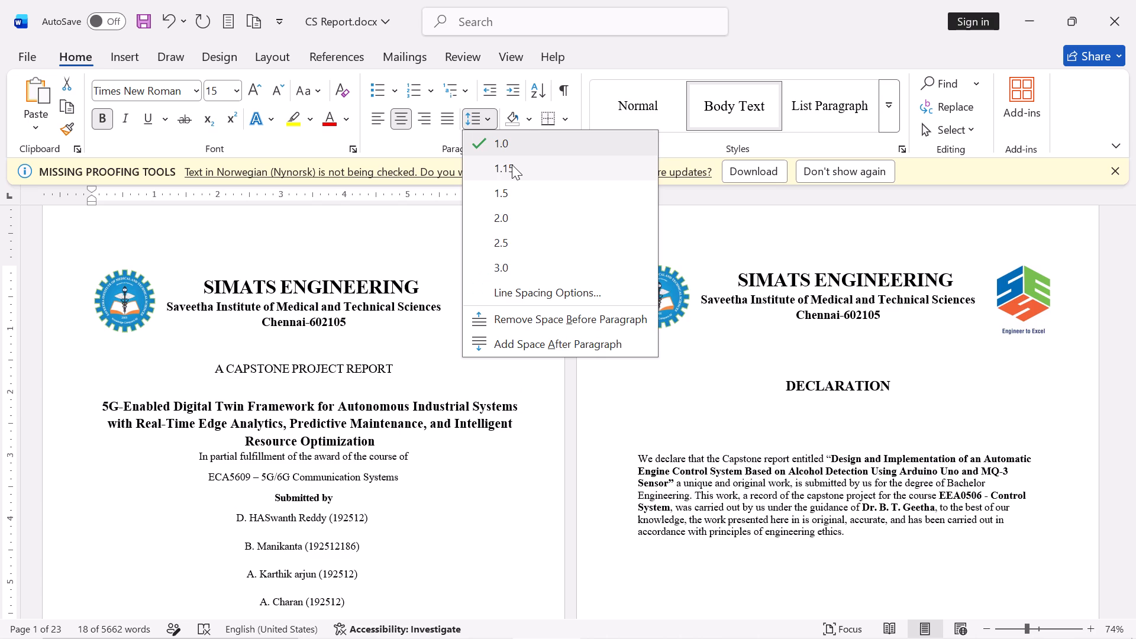
left_click(512, 164)
Delete the blank line between "A CAPSTONE PROJECT REPORT" and the project title.
left_click(344, 390)
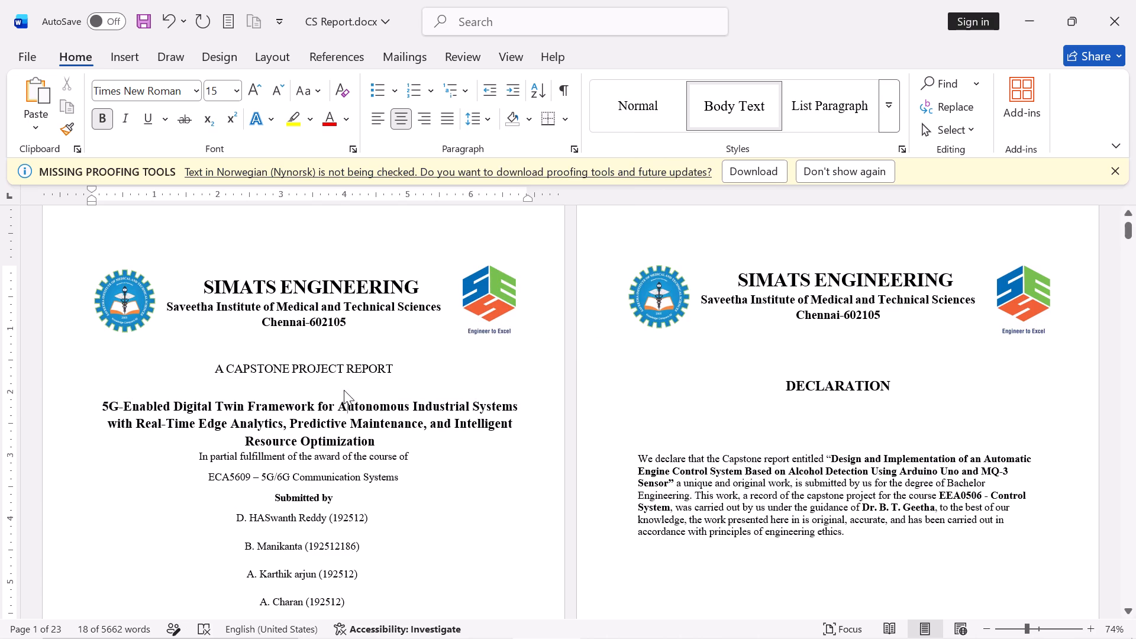
left_click(343, 389)
key("BackSpace")
key("BackSpace")
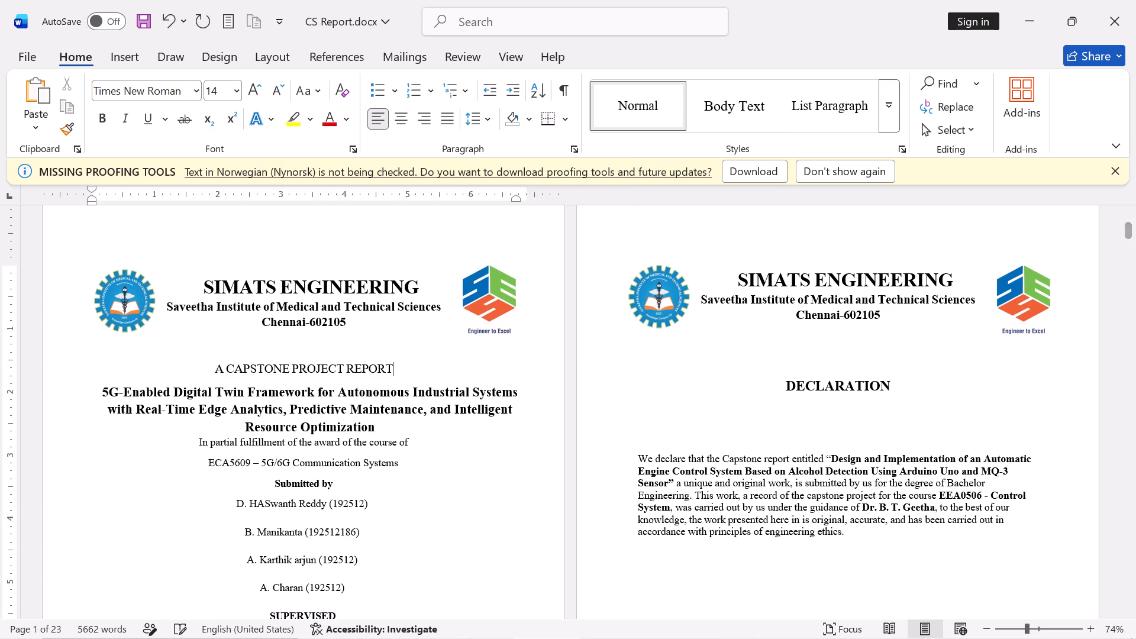
Insert a blank line below the project title and set its line spacing to 1.0.
key("Down")
key("Down")
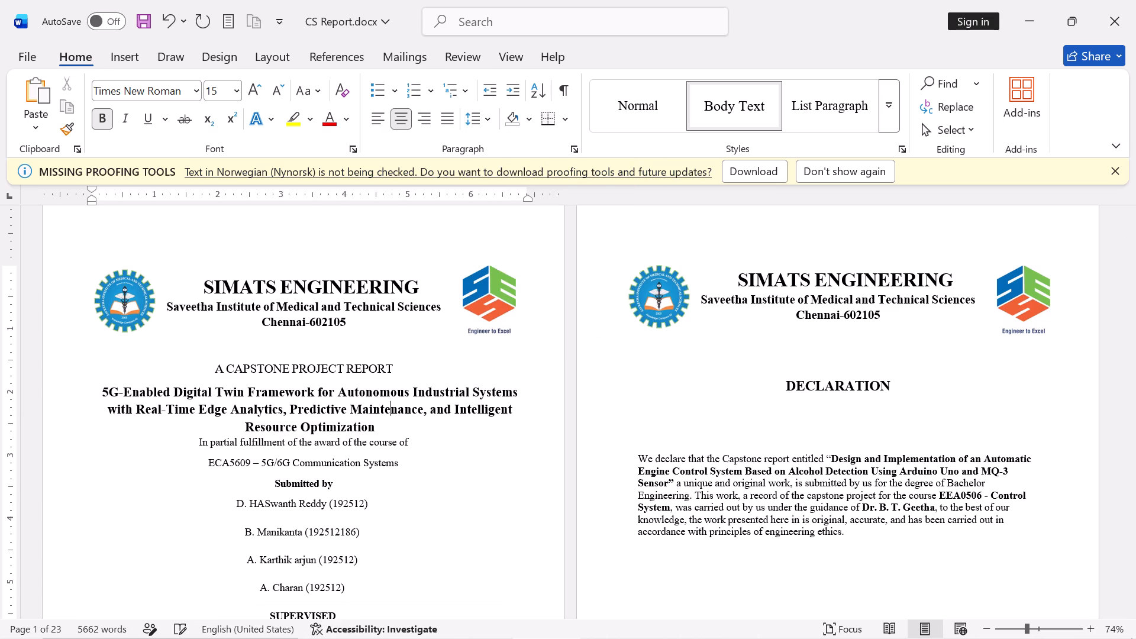
key("Down")
key("Return")
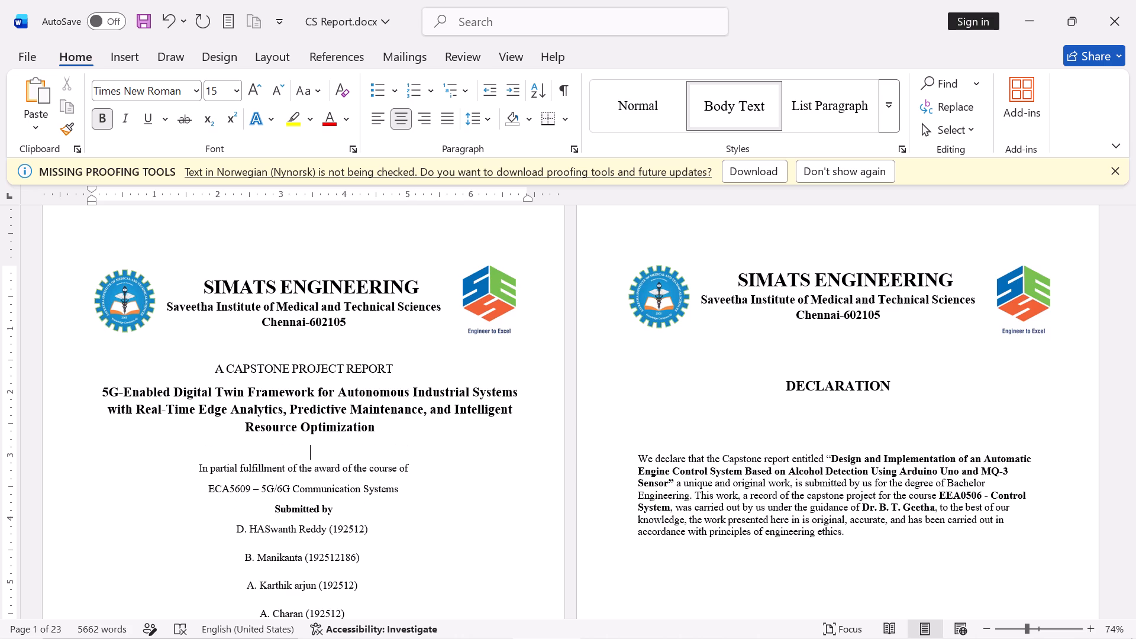
left_click(492, 110)
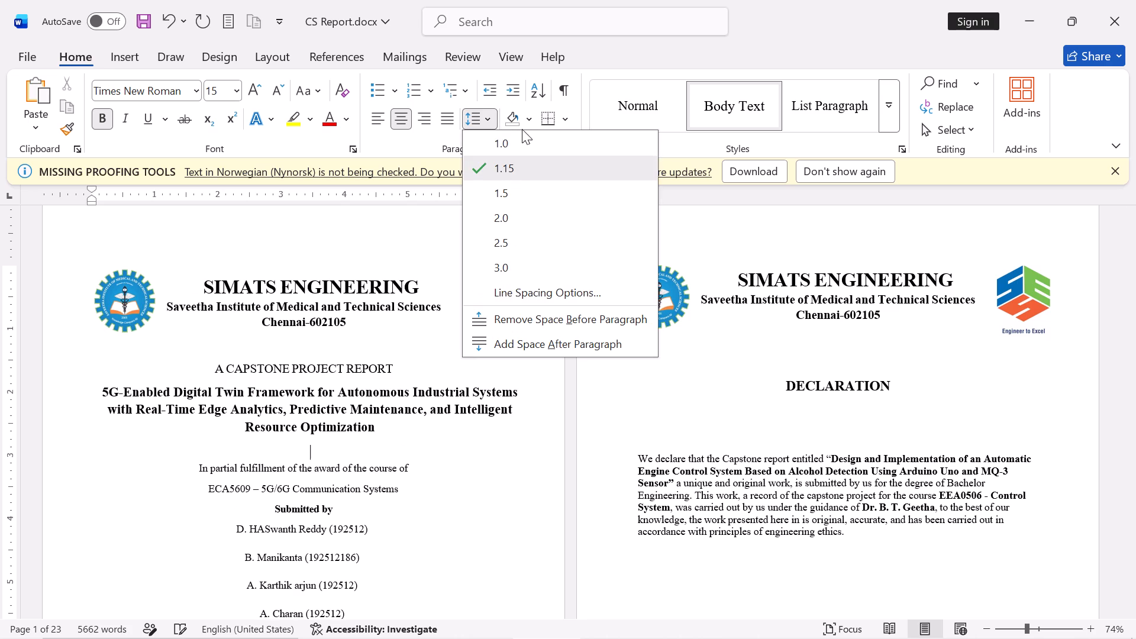
left_click(522, 146)
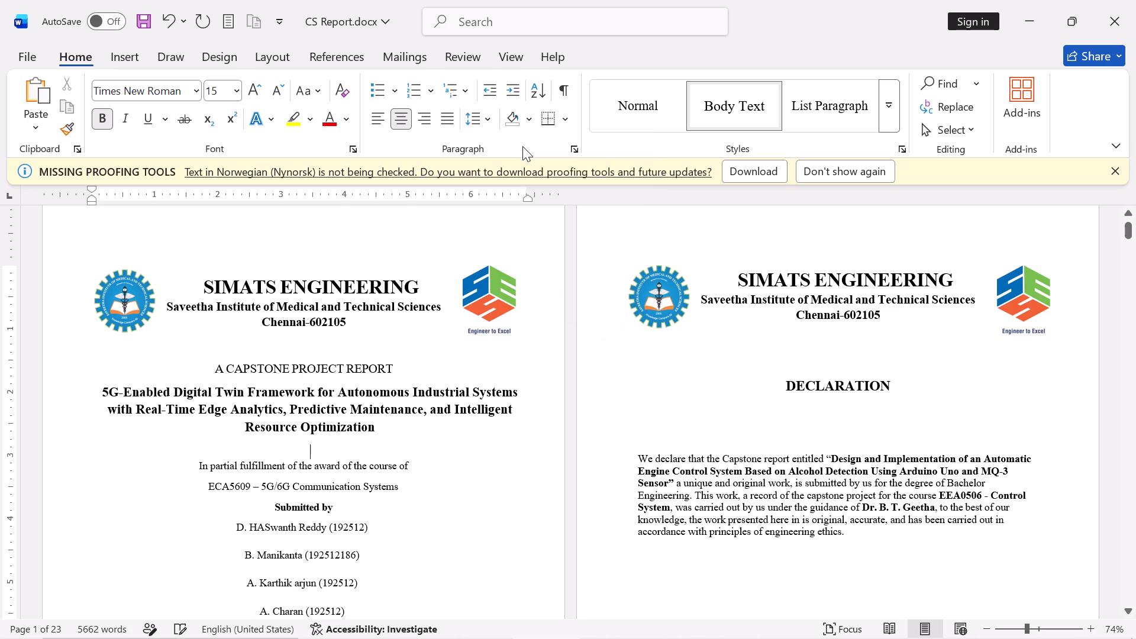
left_click(338, 447)
left_click(398, 418)
left_click(393, 424)
Make the course line "ECA5609 – 5G/6G Communication Systems" bold on the cover page.
scroll(382, 566, "down", 1)
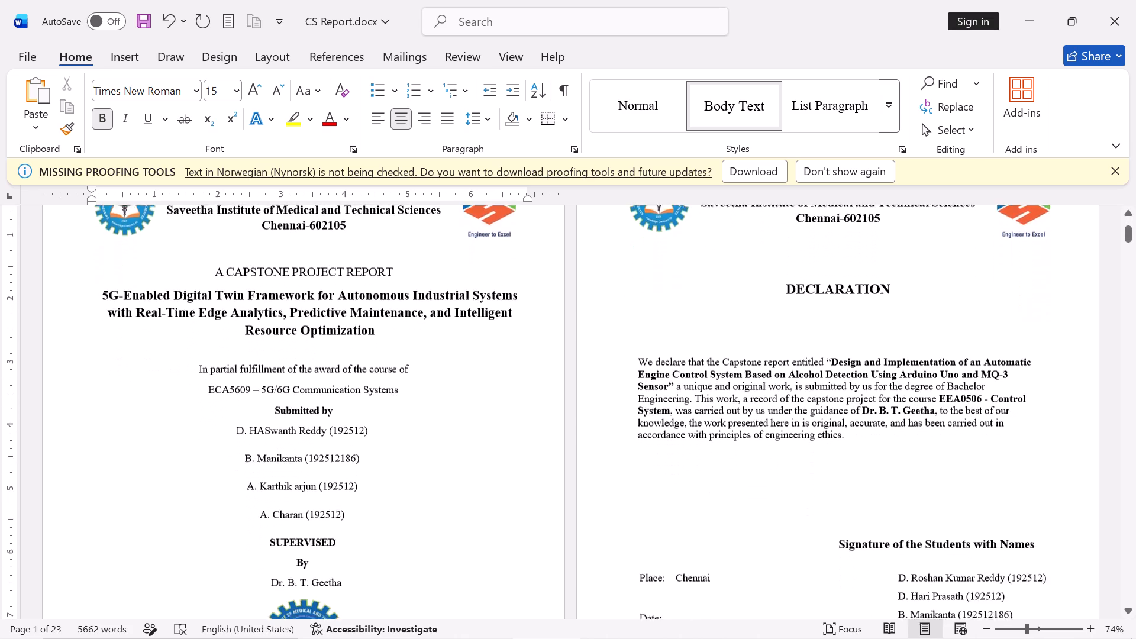
left_click_drag(408, 361, 319, 366)
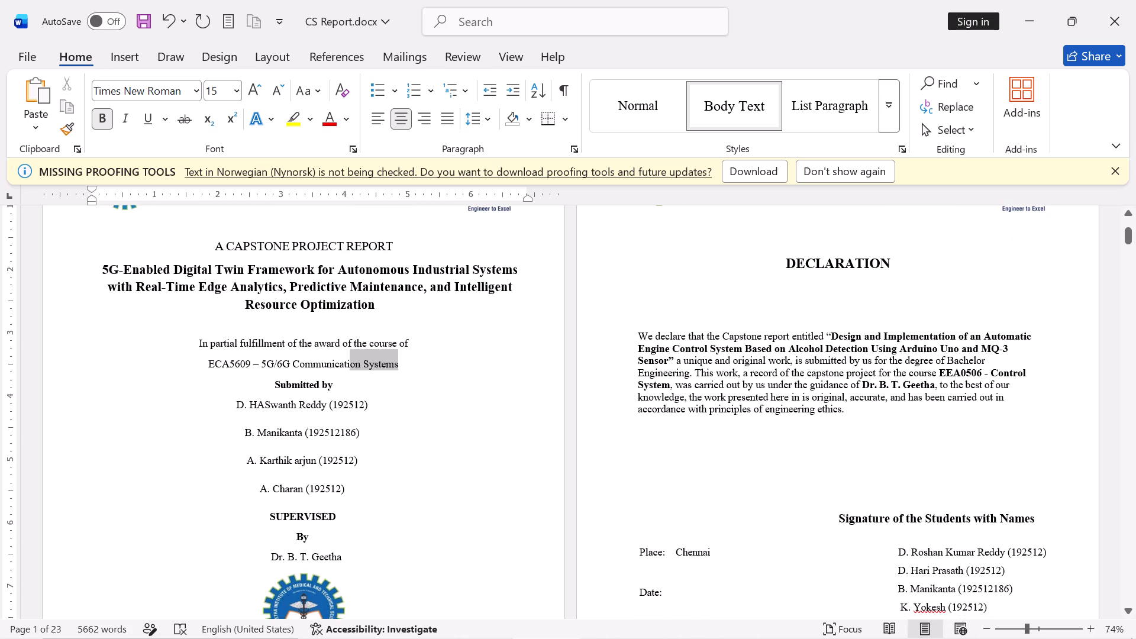
left_click_drag(319, 366, 206, 364)
key("ctrl+b")
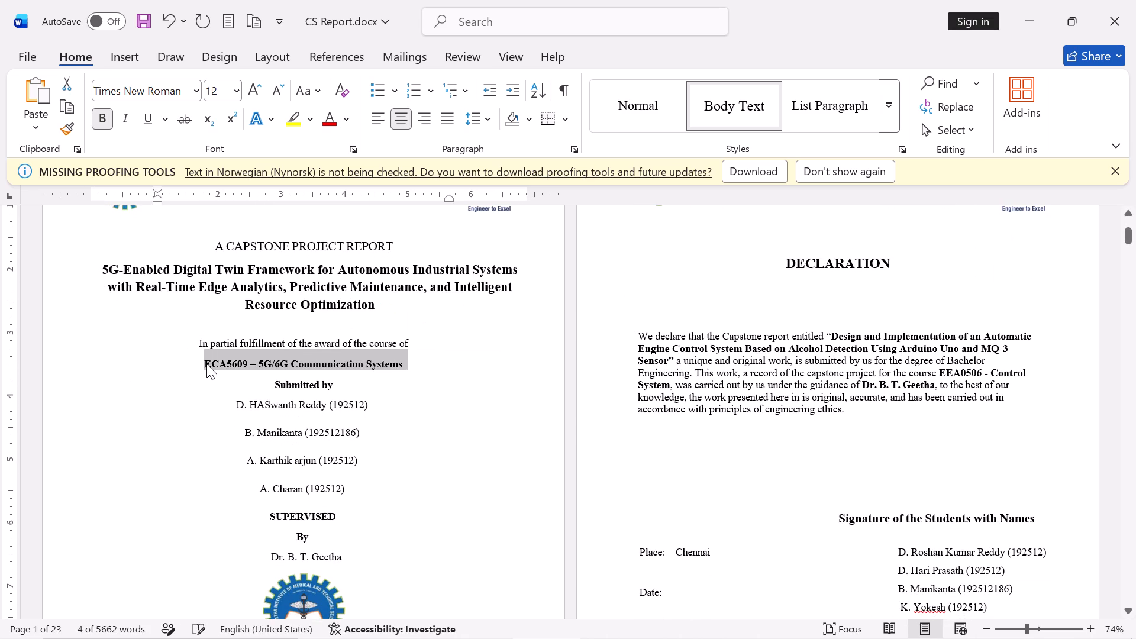
Add a tab stop at about 2.2 inches and set the first-line indent to about 1.3 inches for the cover page's four student lines.
left_click_drag(359, 495, 246, 399)
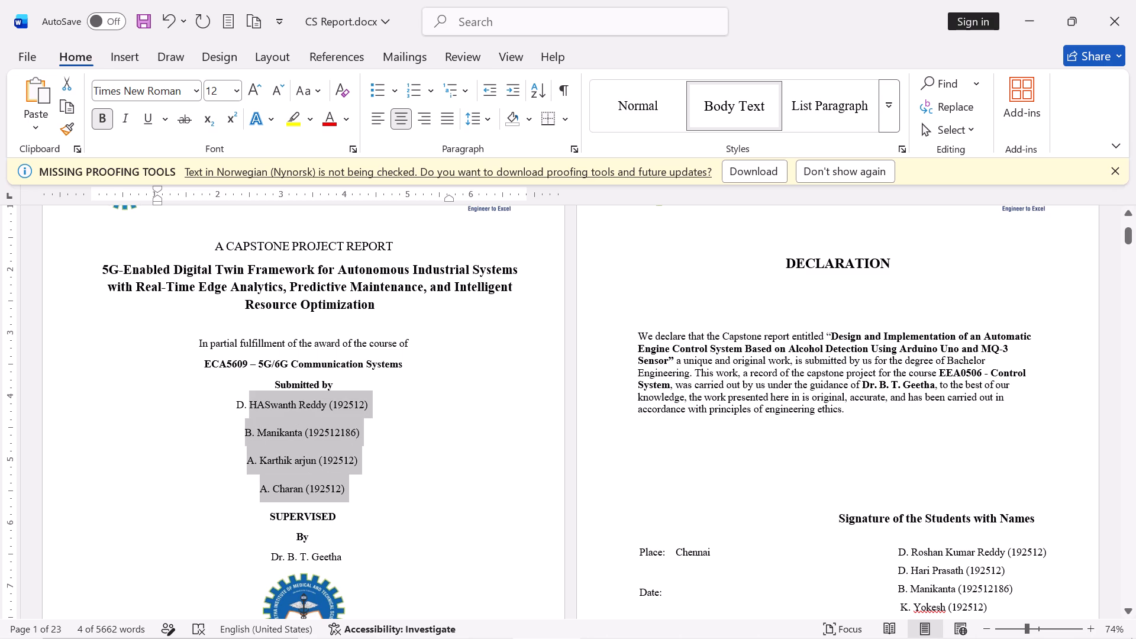
left_click_drag(246, 399, 238, 404)
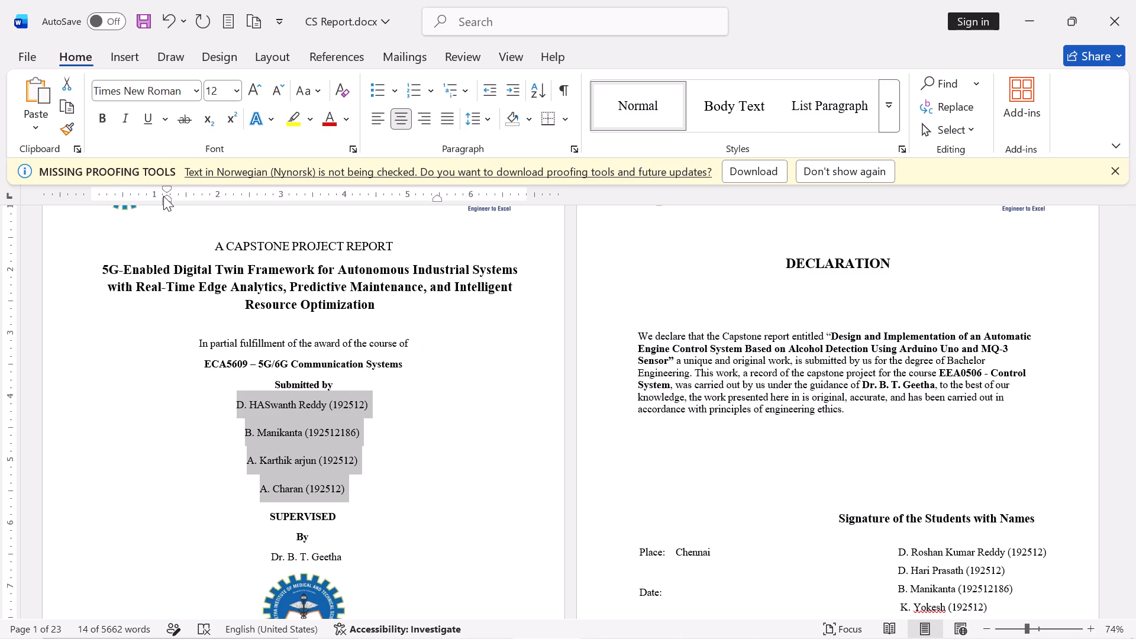
left_click_drag(163, 196, 225, 198)
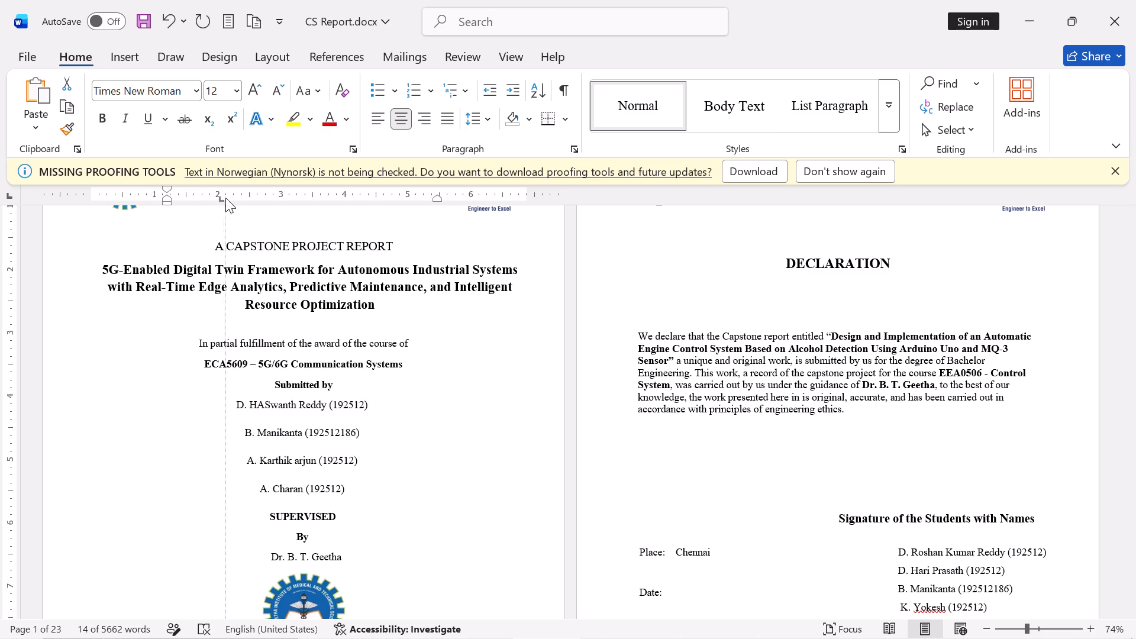
left_click_drag(225, 198, 228, 202)
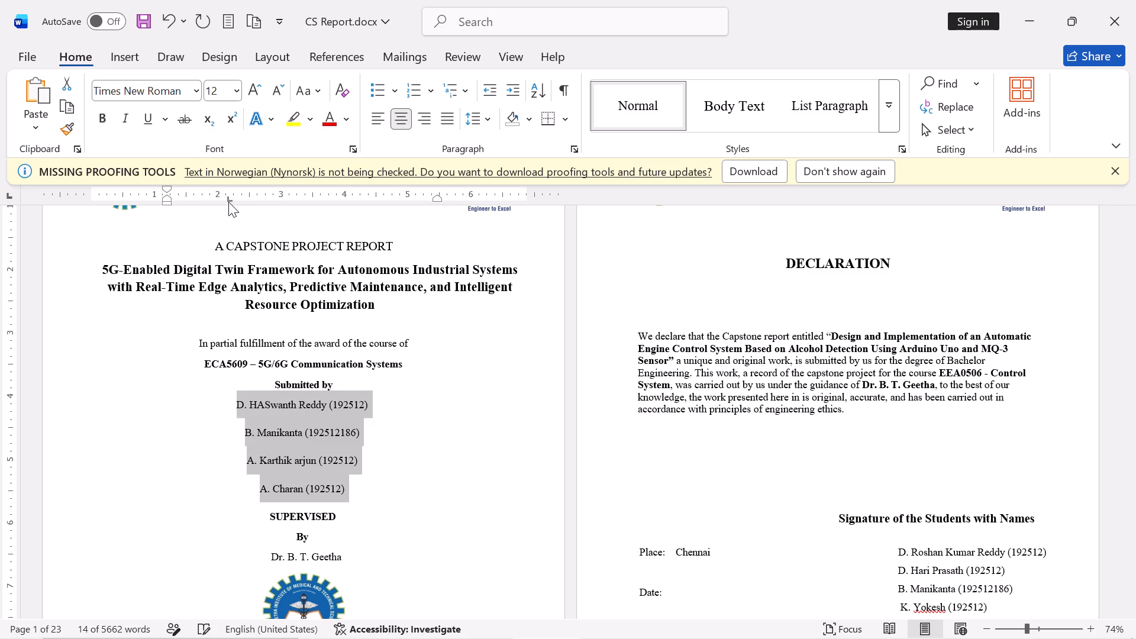
left_click_drag(167, 191, 186, 193)
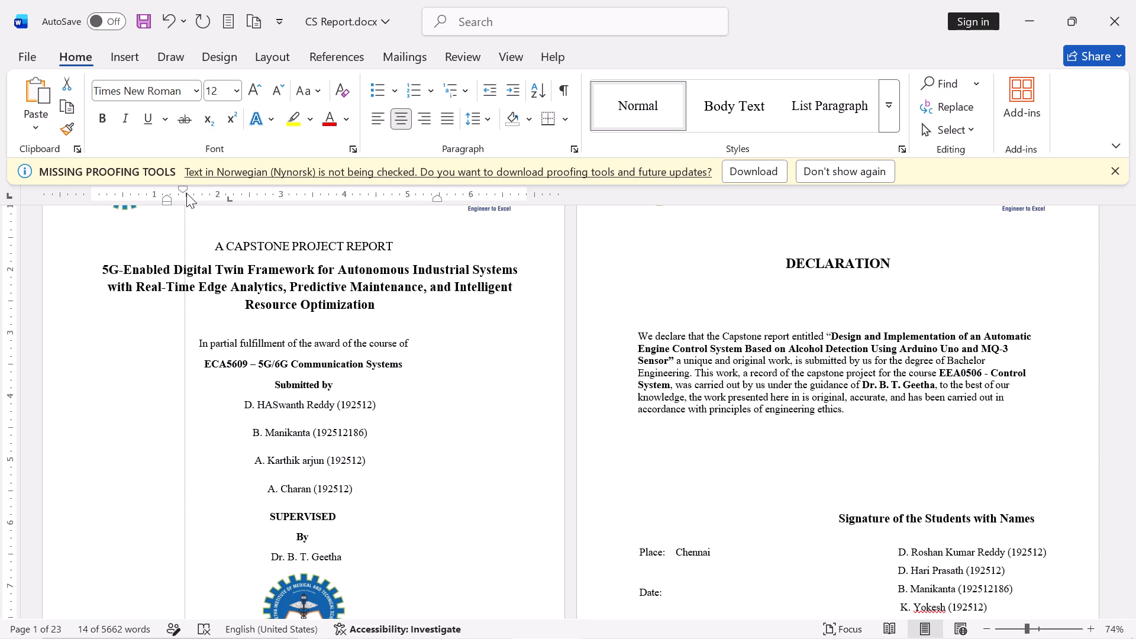
left_click_drag(186, 193, 176, 193)
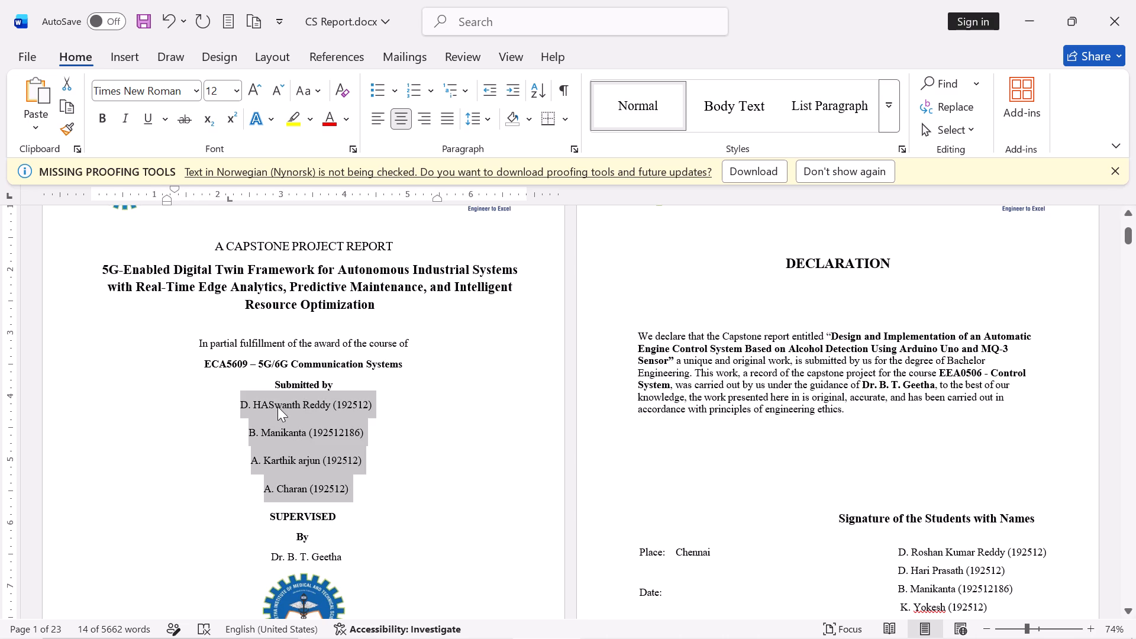
Replace the capital "AS" with lowercase "as" in the first student's name on the cover page.
left_click(273, 404)
key("BackSpace")
key("BackSpace")
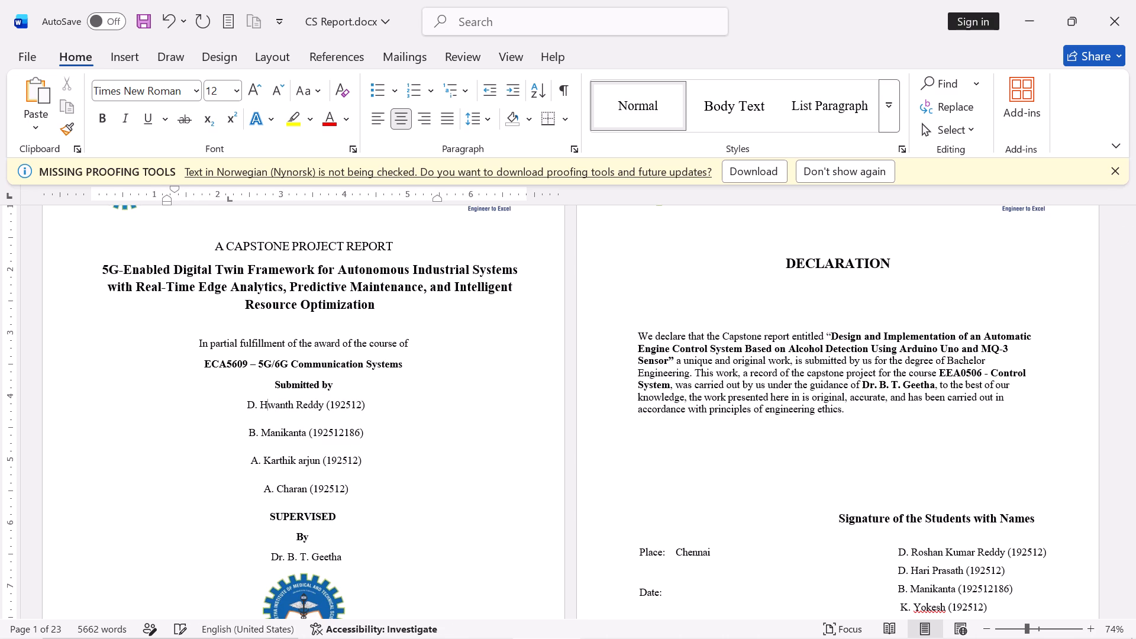
type("as")
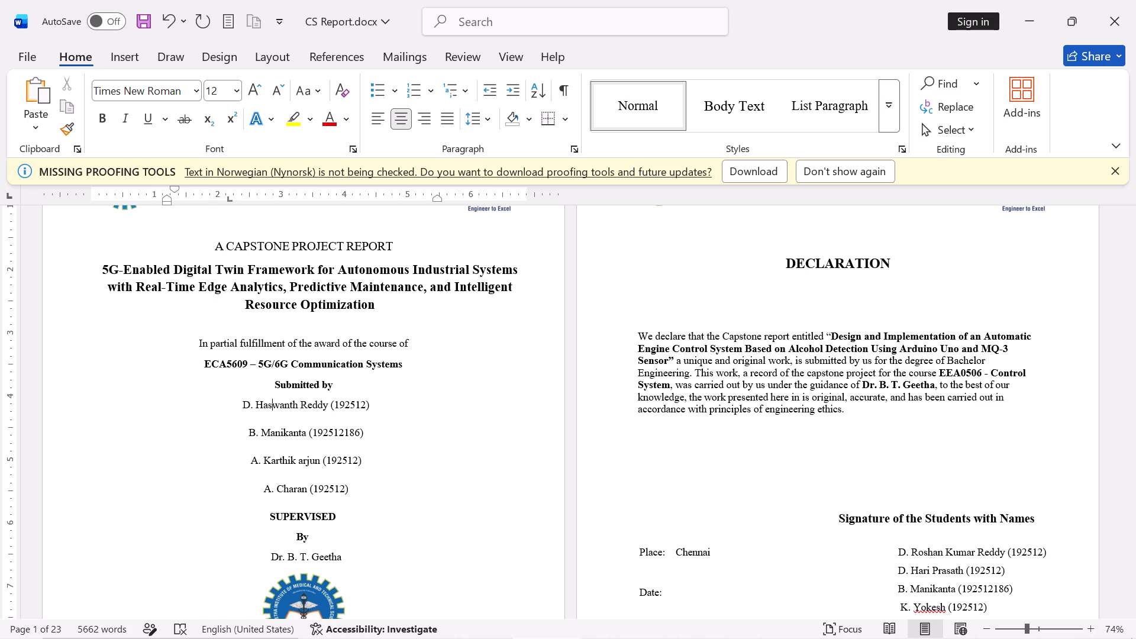
left_click(659, 307)
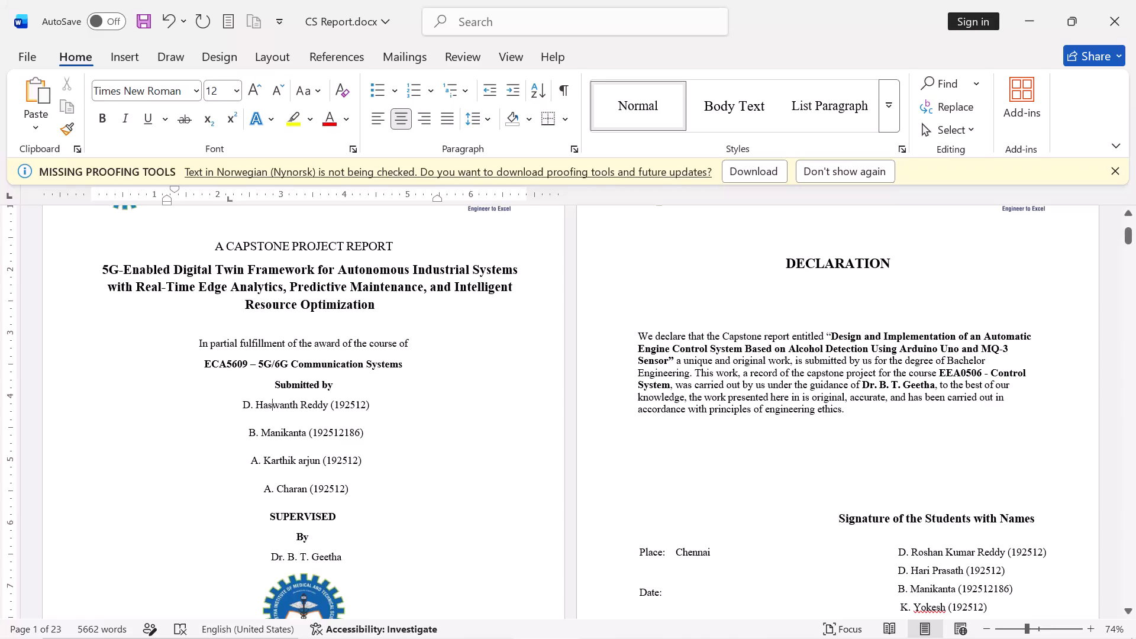
Delete three blank lines between the DECLARATION heading and the declaration paragraph on page 2.
key("BackSpace")
key("BackSpace")
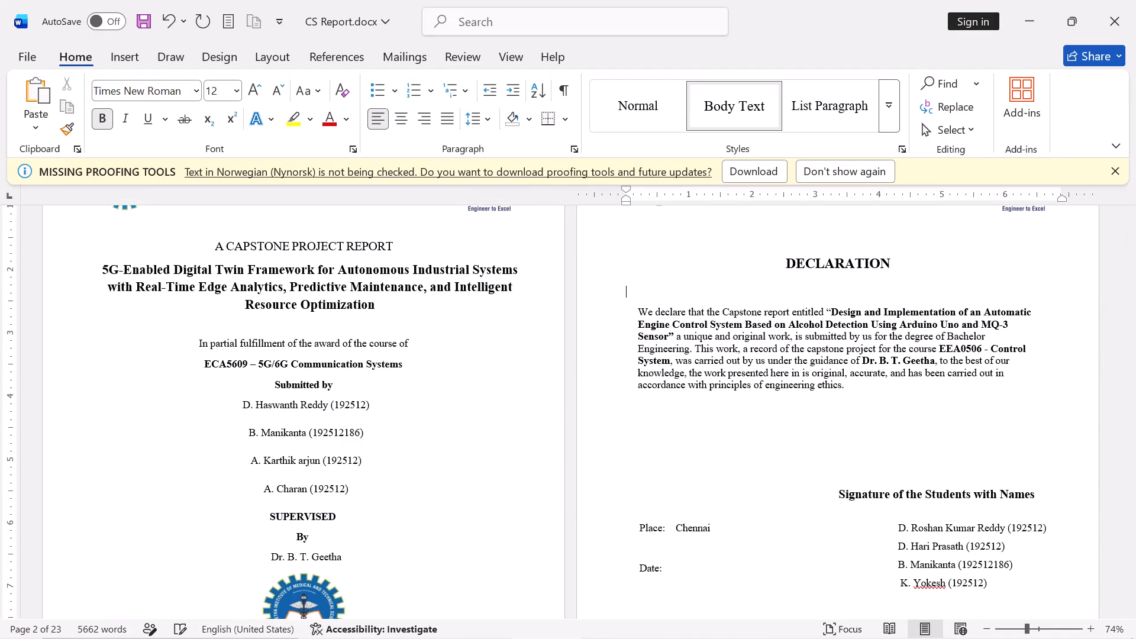
key("BackSpace")
Replace the supervisor's name after "Dr." on the cover page with the guide's surname, checking it on slide 2 of the PowerPoint presentation Final.pptx.
scroll(780, 491, "down", 1)
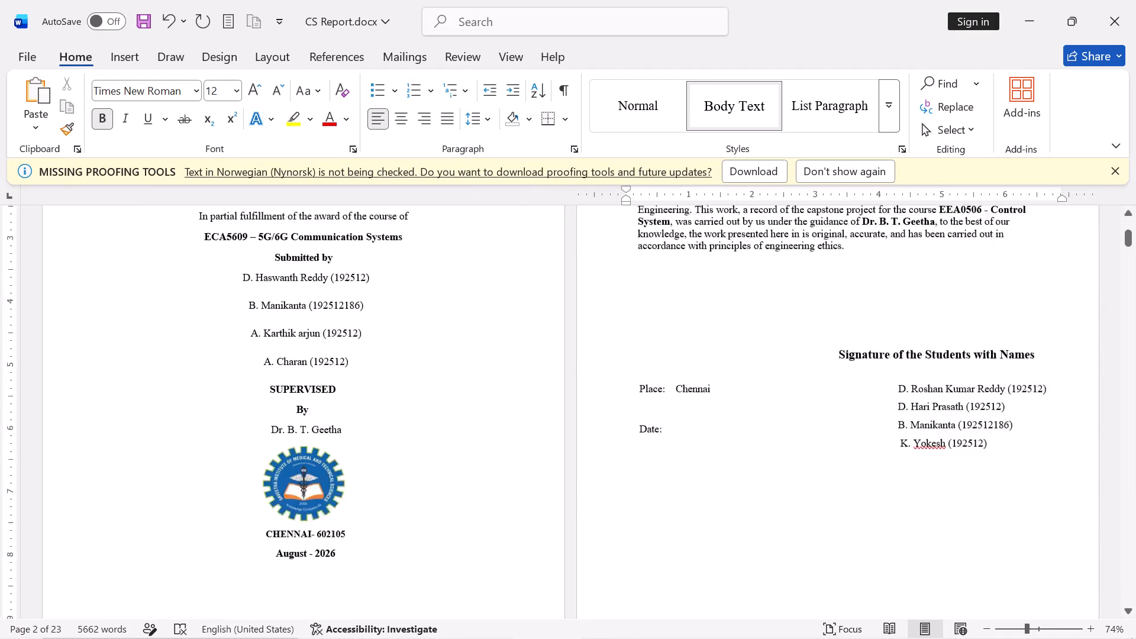
scroll(780, 491, "down", 6)
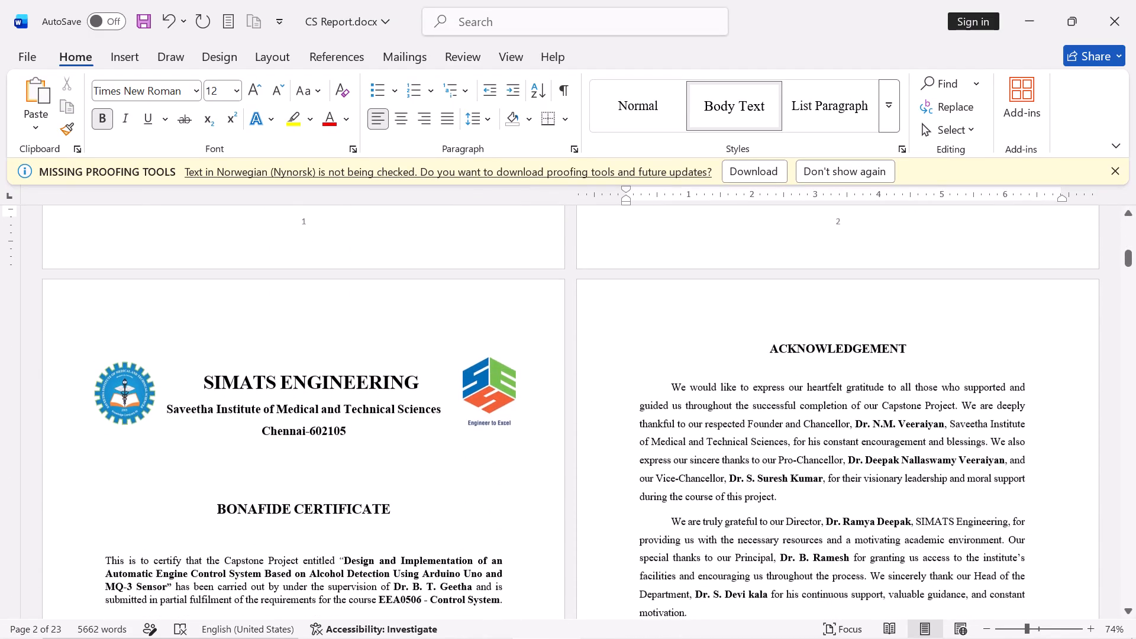
scroll(780, 491, "down", 1)
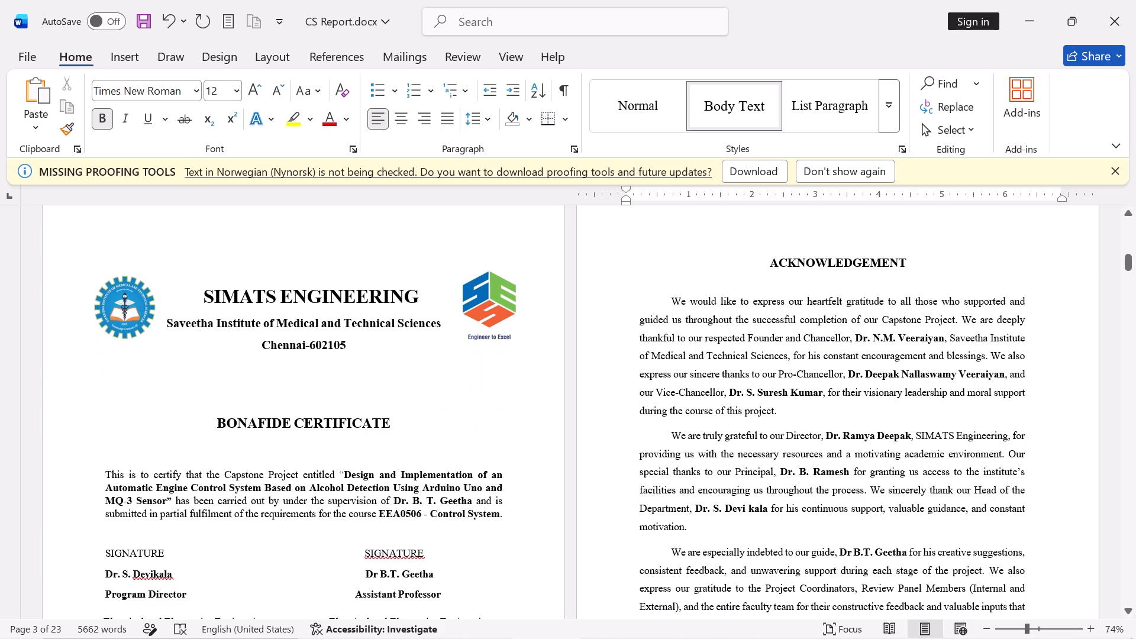
scroll(780, 491, "up", 4)
scroll(780, 491, "down", 1)
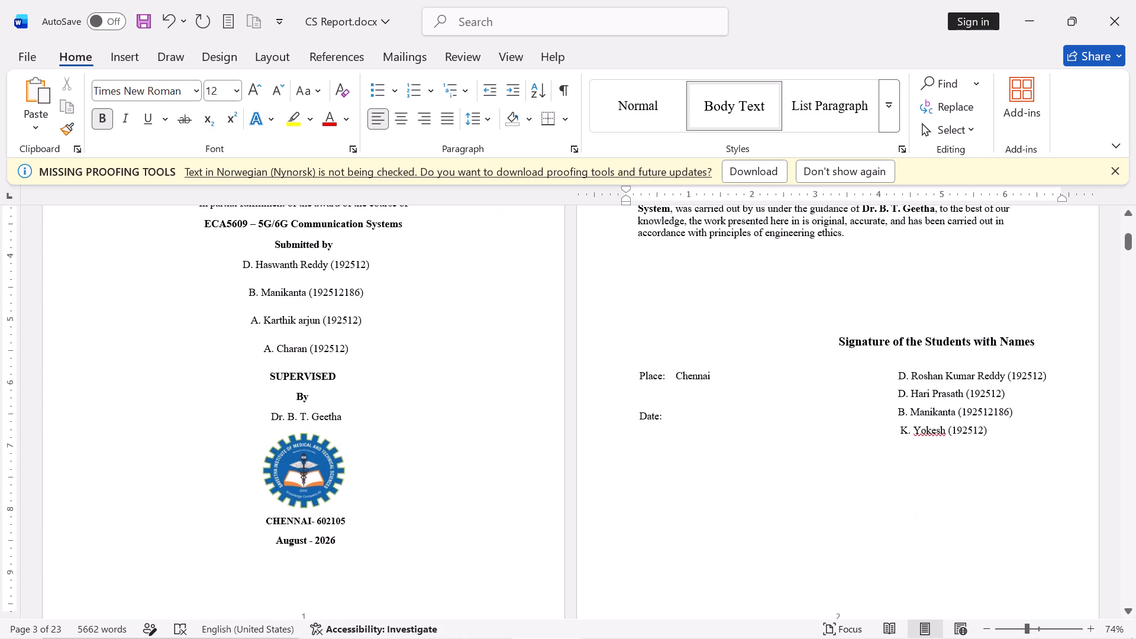
left_click(339, 417)
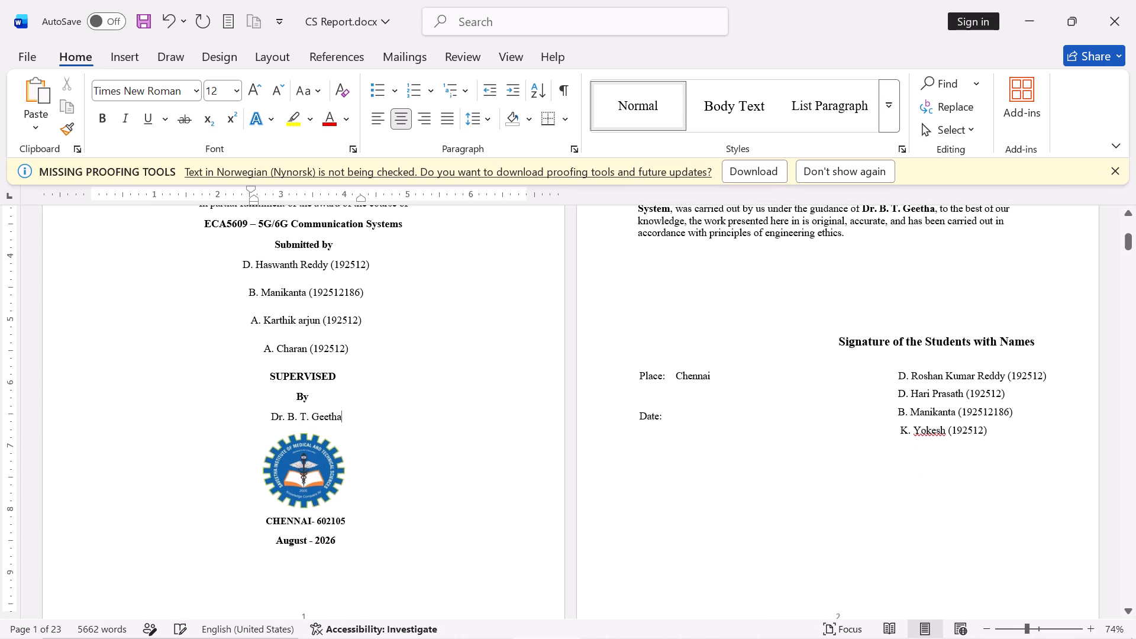
key("BackSpace")
key("BackSpace")
key("BackSpace")
key("BackSpace")
key("BackSpace")
key("BackSpace")
key("BackSpace")
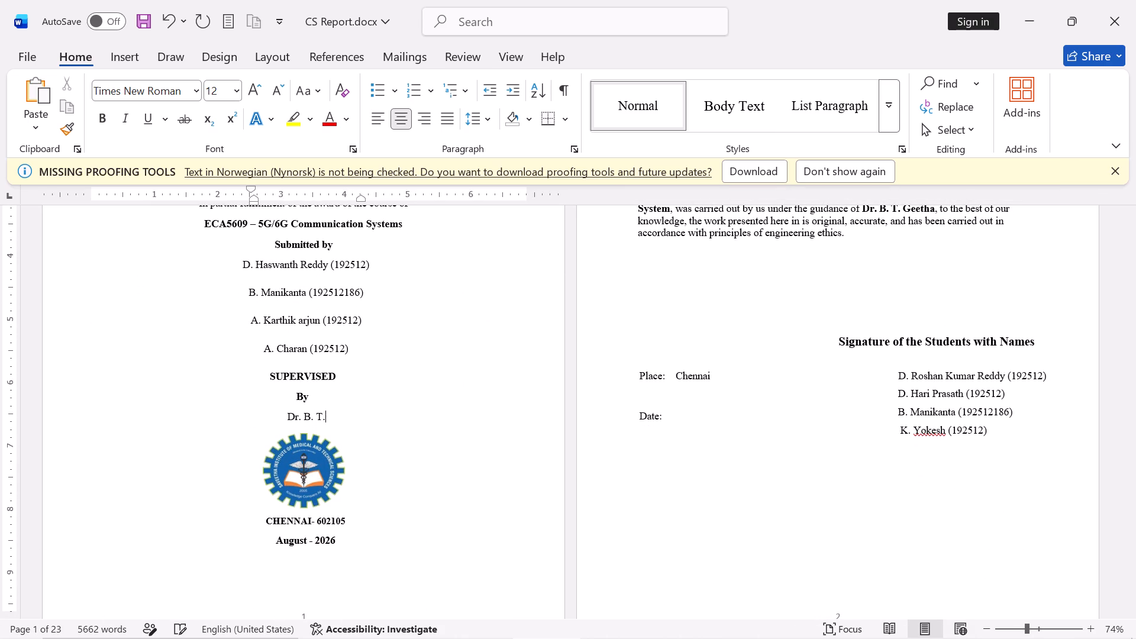
key("BackSpace")
key("BackSpace")
key("BackSpace")
key("BackSpace")
key("BackSpace")
key("alt+Tab")
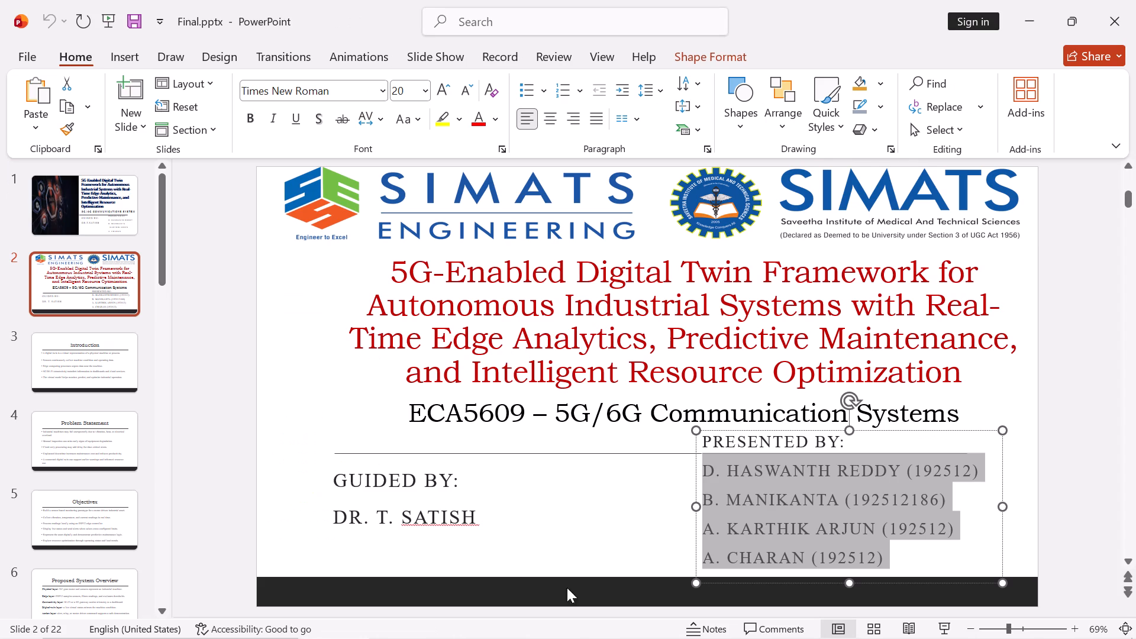
left_click(329, 402)
key("alt+Tab")
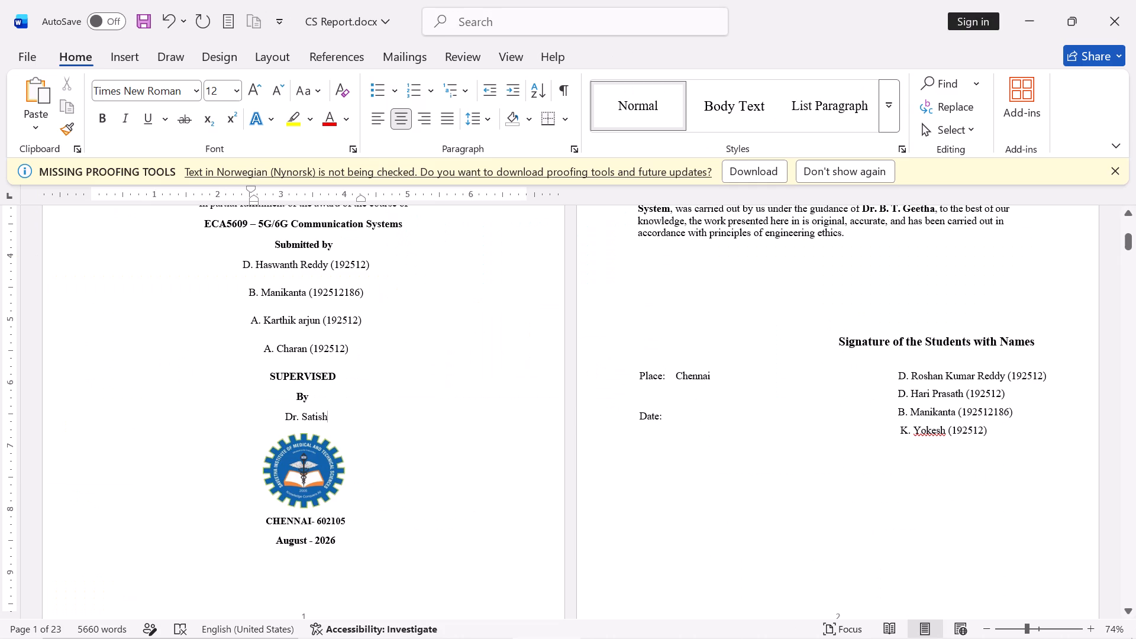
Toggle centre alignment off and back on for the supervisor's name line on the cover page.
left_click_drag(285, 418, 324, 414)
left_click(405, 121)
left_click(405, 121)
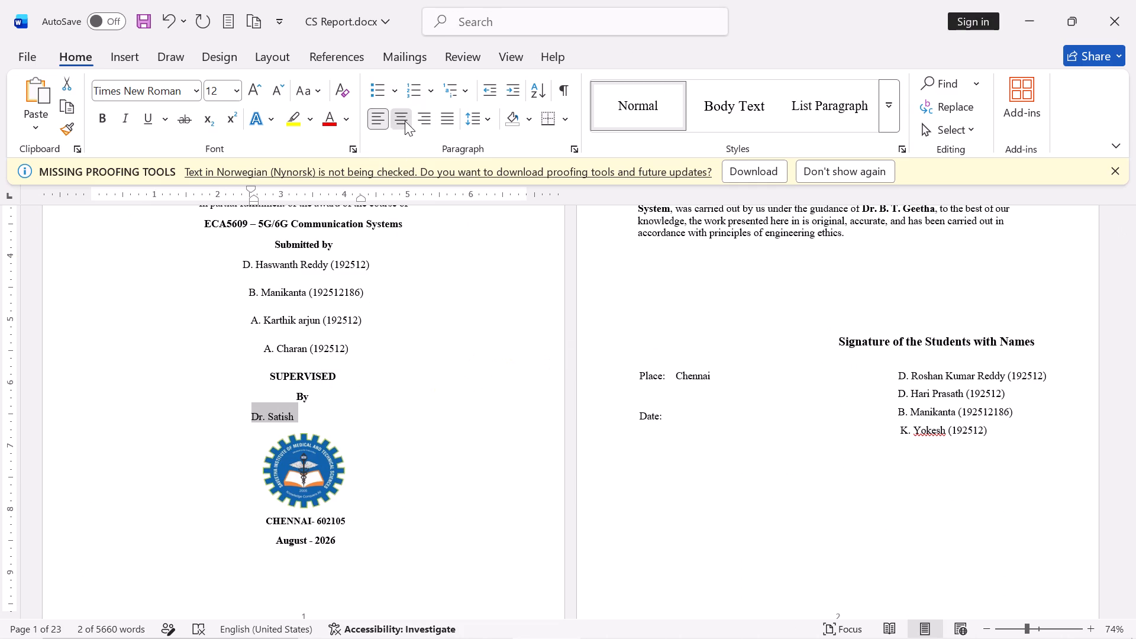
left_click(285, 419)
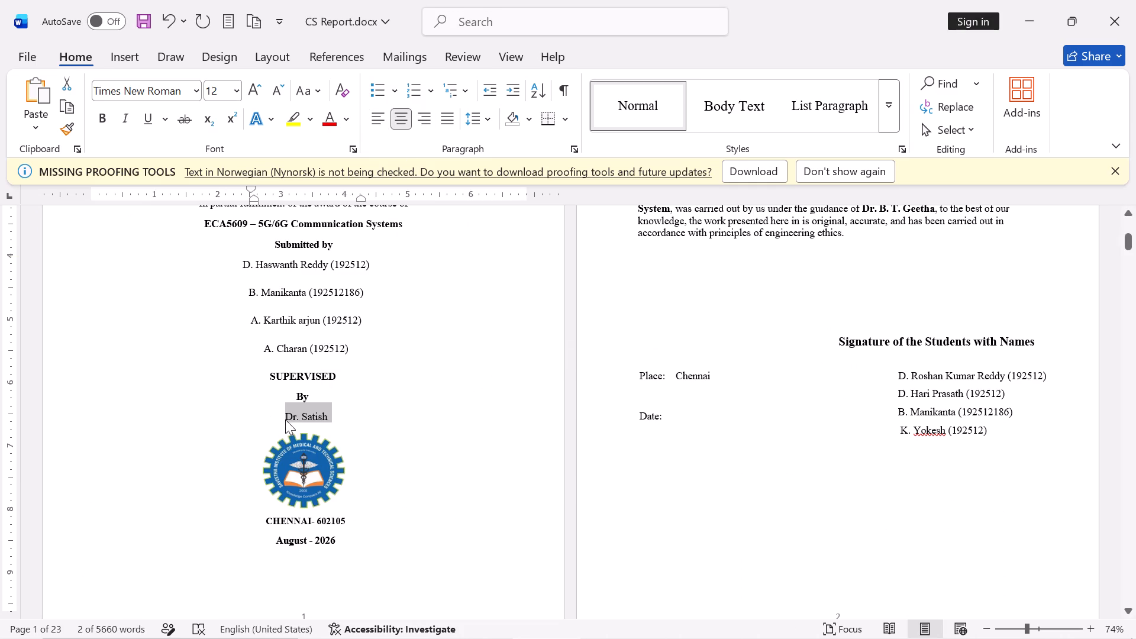
Left-align the supervisor's name on the cover page and pad it with leading spaces so it sits centred under "By".
key("BackSpace")
key("space")
key("space")
key("space")
key("space")
key("space")
key("space")
key("space")
key("space")
key("space")
key("space")
key("space")
key("space")
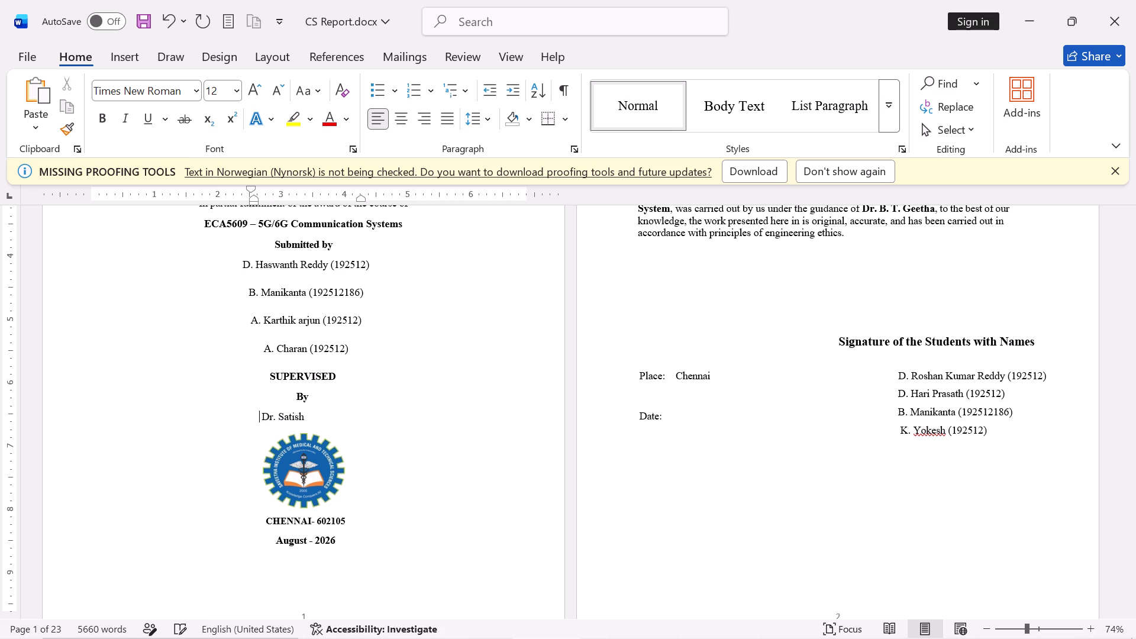
key("BackSpace")
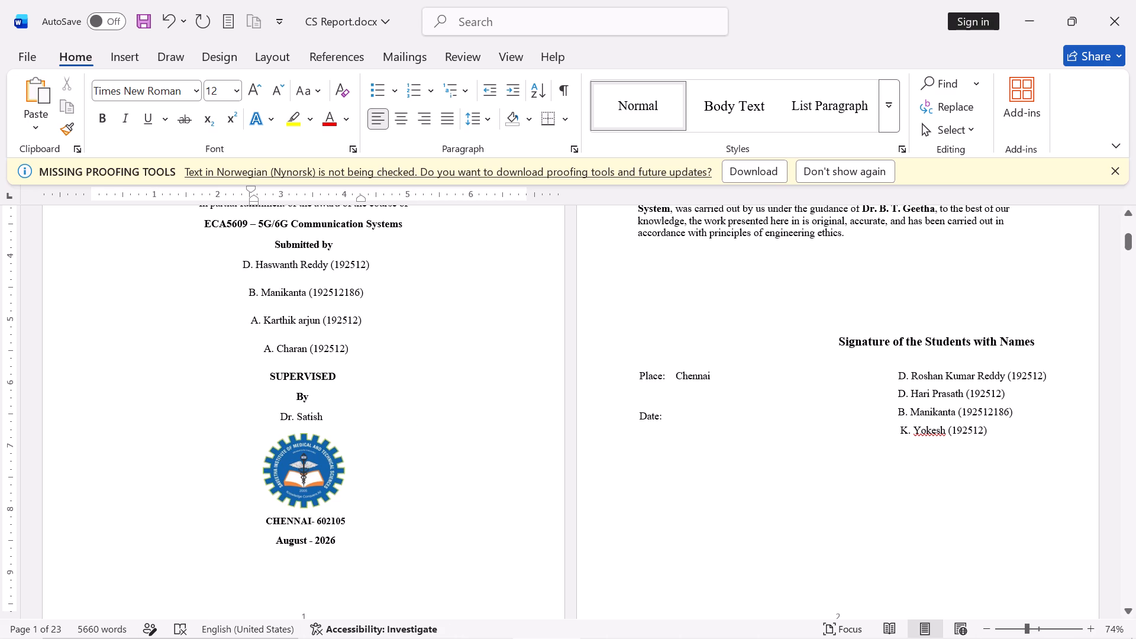
left_click(421, 546)
scroll(421, 546, "up", 3)
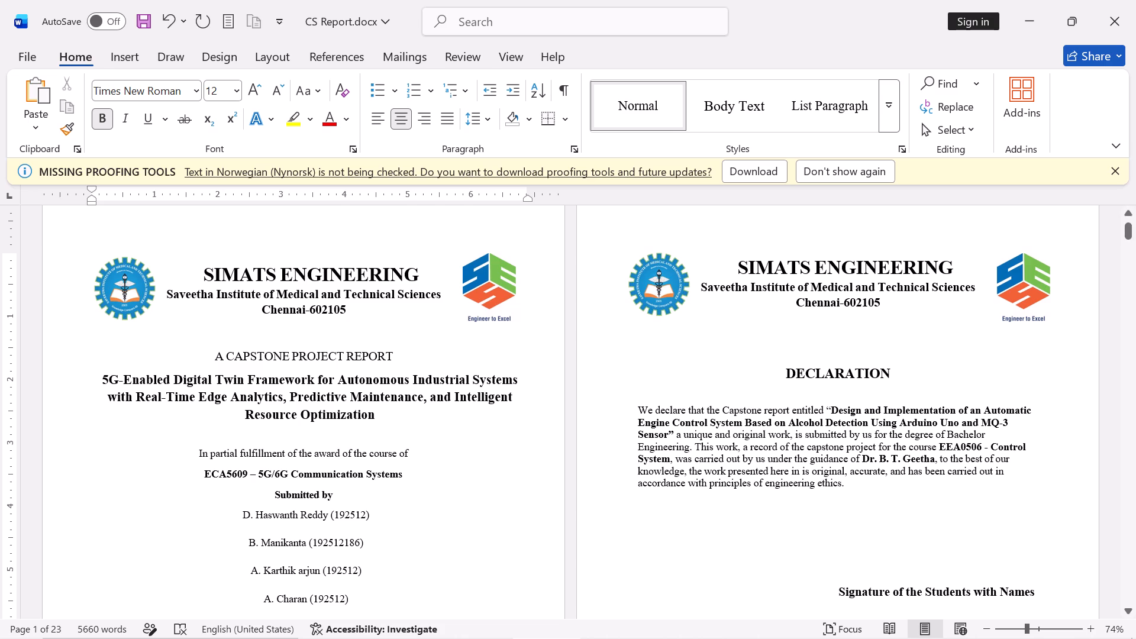
Switch to the "Write project report" conversation in Chrome.
key("alt+Tab")
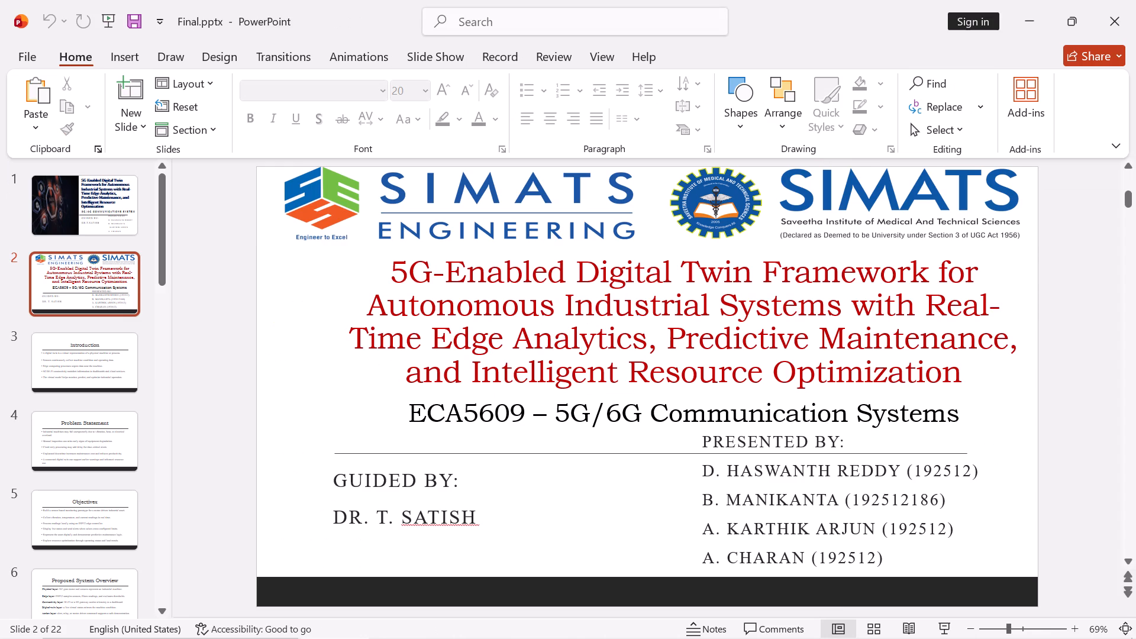
key("alt+Tab")
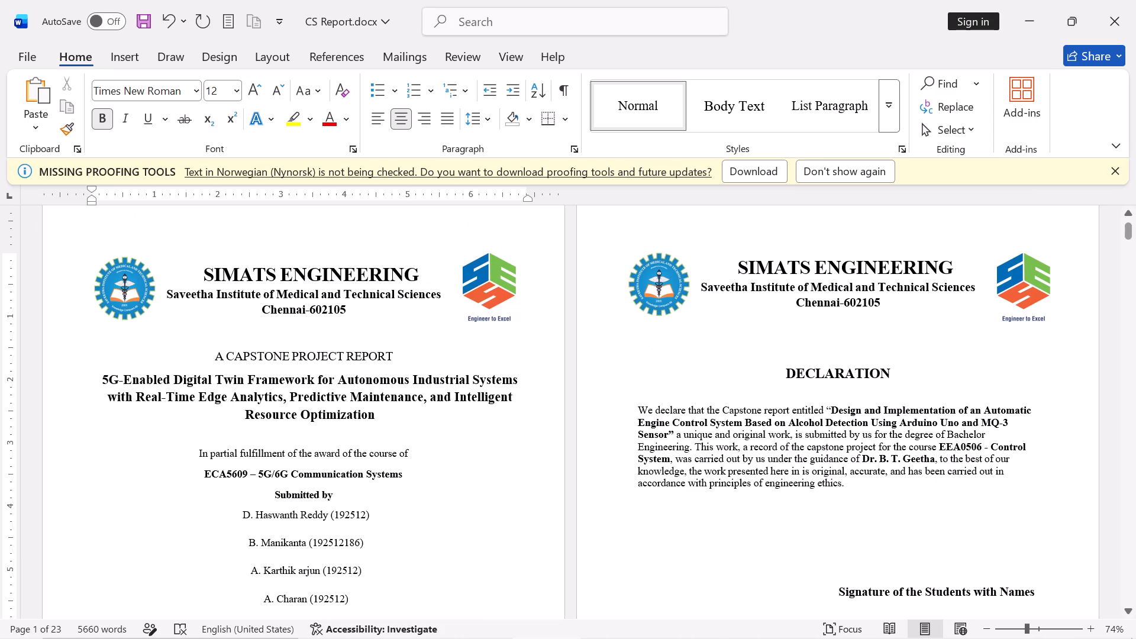
key("alt+Tab")
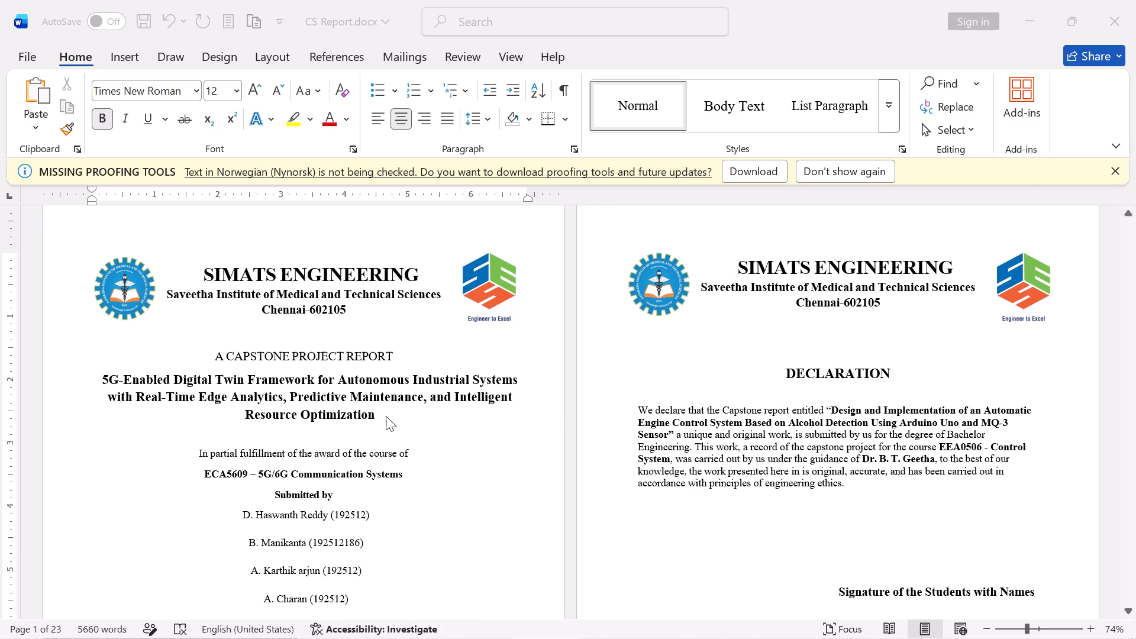
key("alt+Tab")
key("alt+Tab")
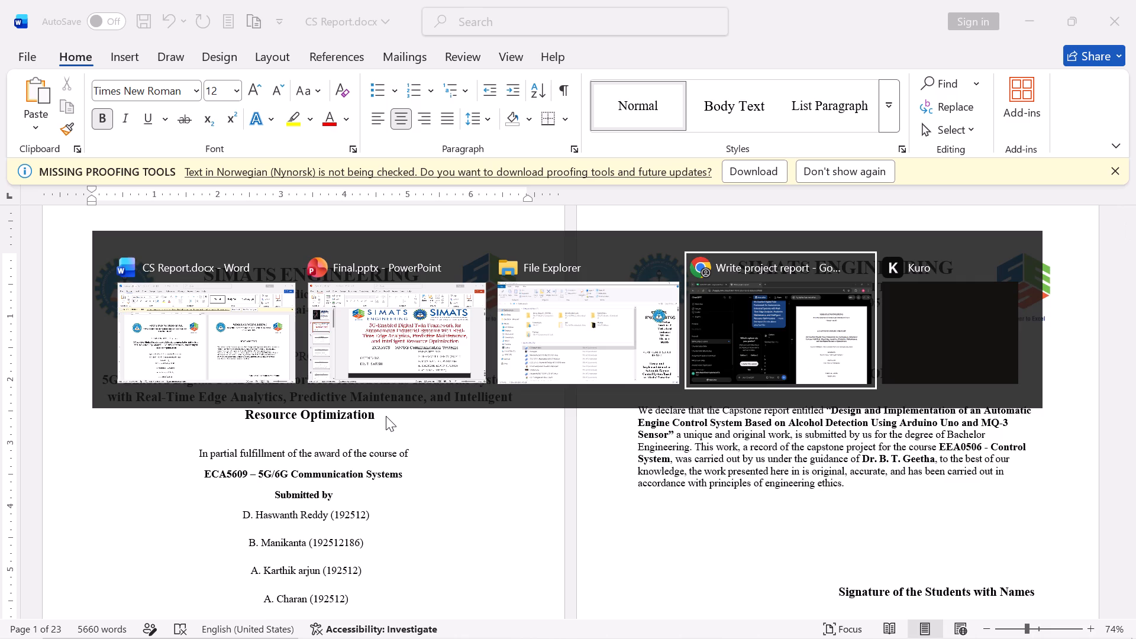
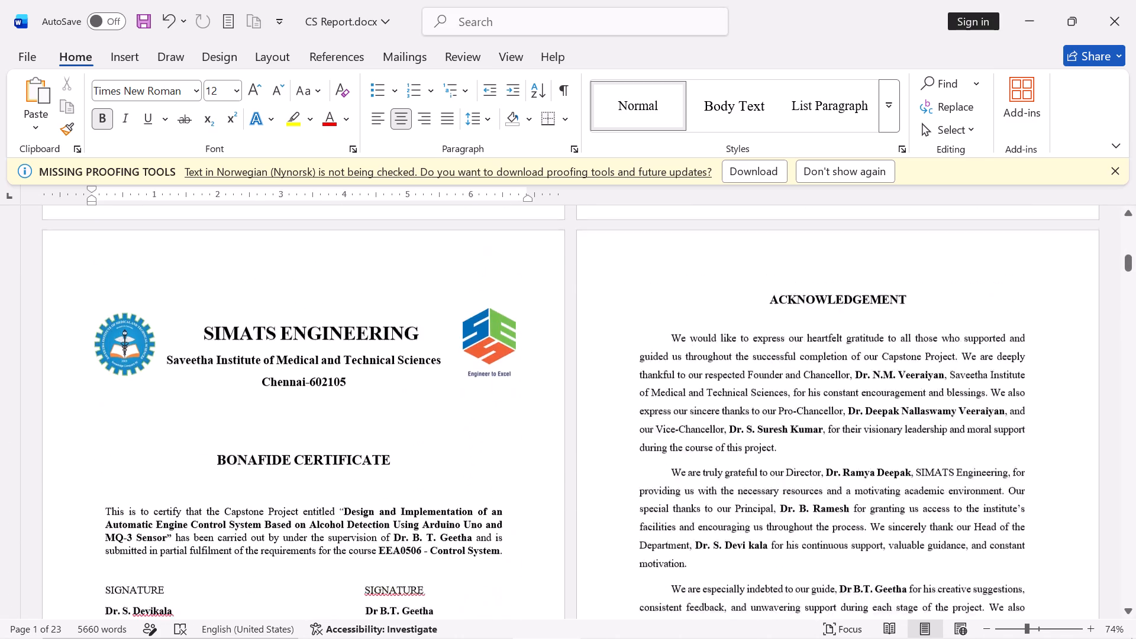
scroll(612, 386, "down", 6)
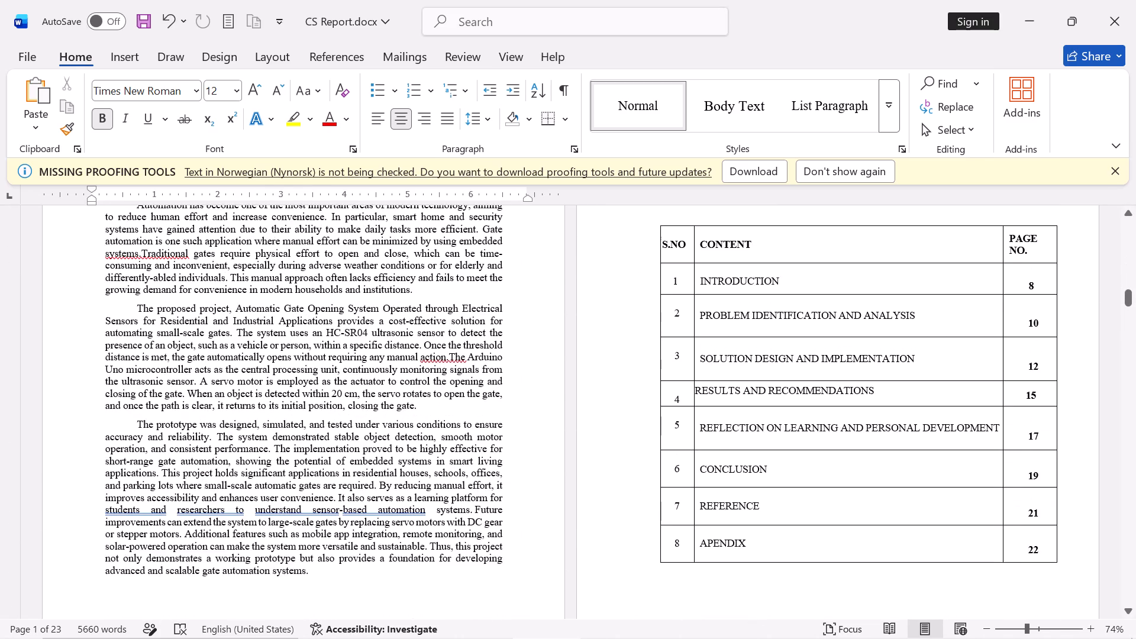
scroll(612, 386, "down", 3)
left_click_drag(356, 539, 128, 253)
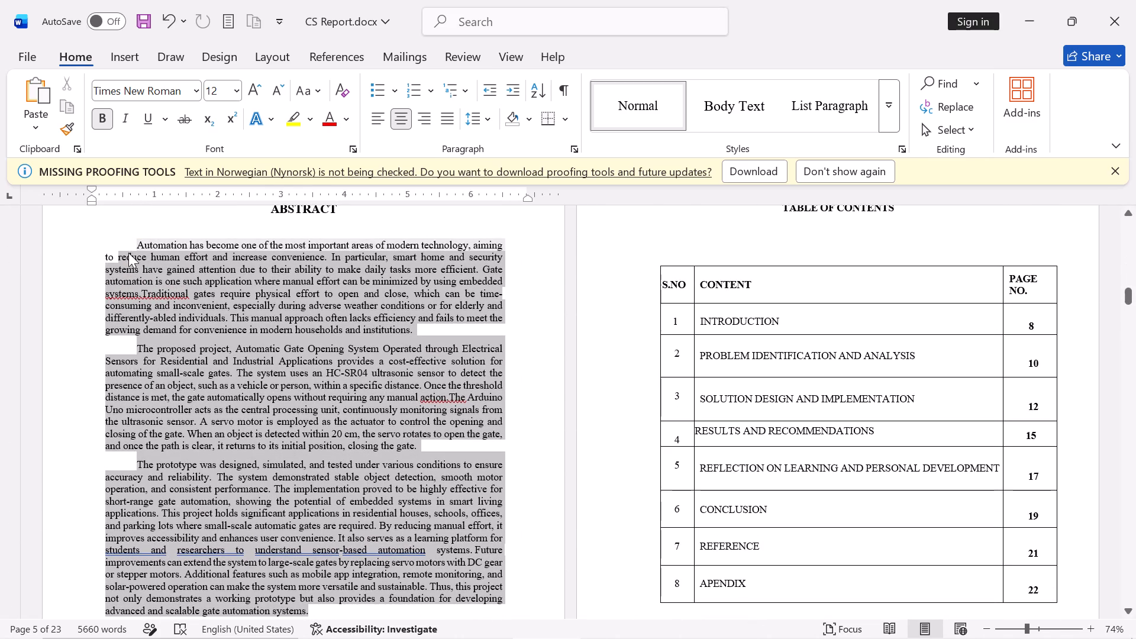
left_click_drag(128, 253, 133, 248)
key("ctrl+v")
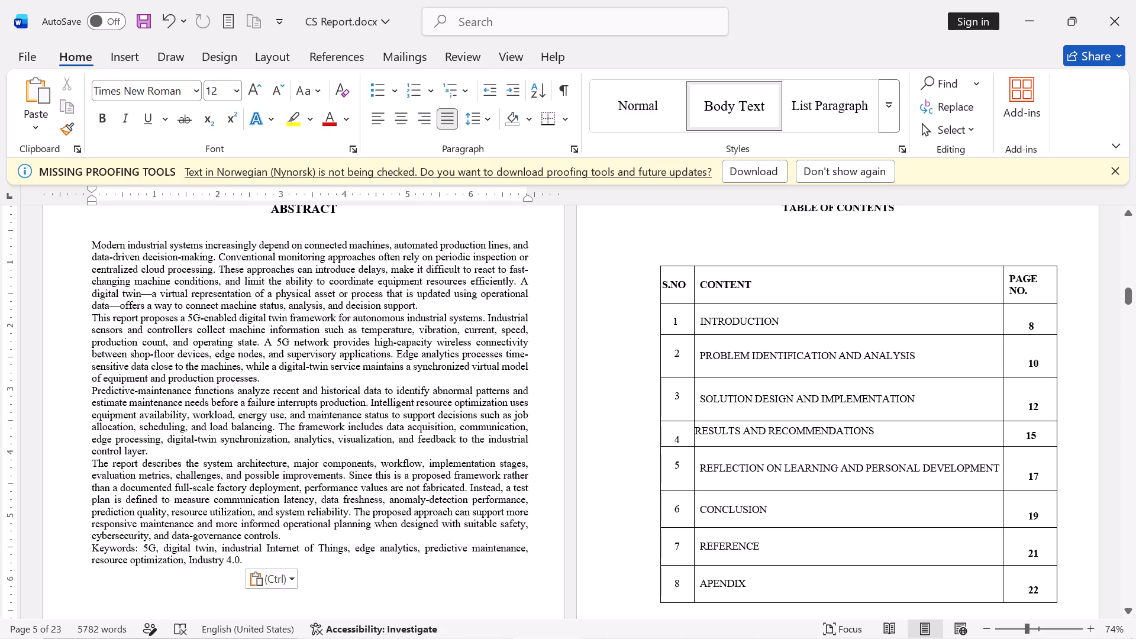
Insert a blank line above the Keywords line and above the abstract paragraph starting "The report describes".
left_click(331, 534)
key("Return")
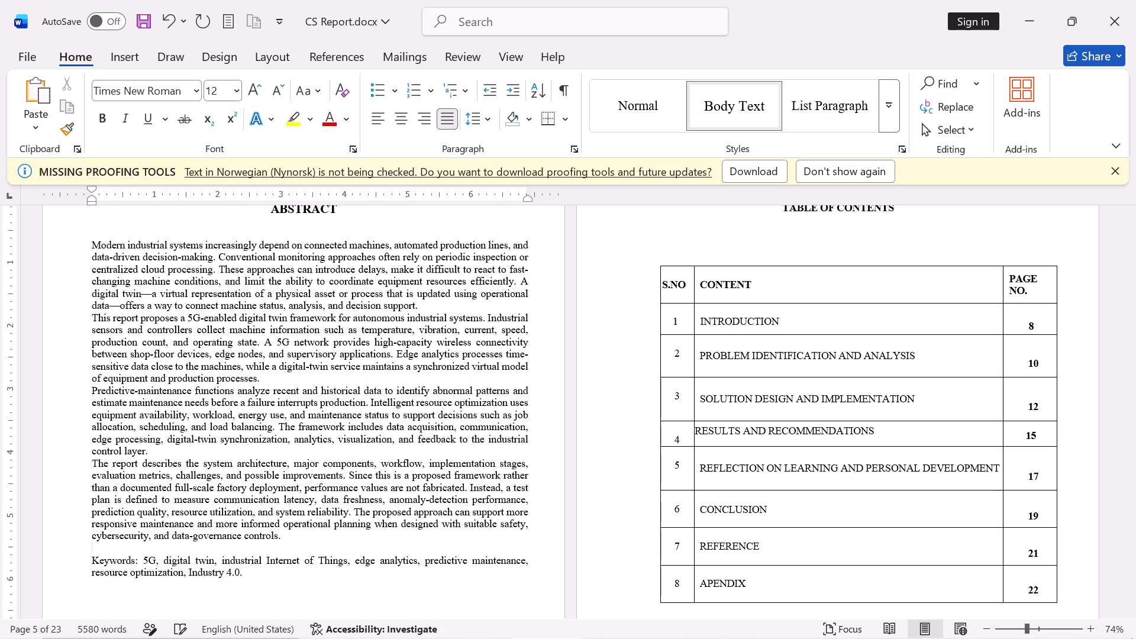
key("Up")
key("Up")
key("Up")
key("Up")
key("Up")
key("Up")
key("Up")
key("Return")
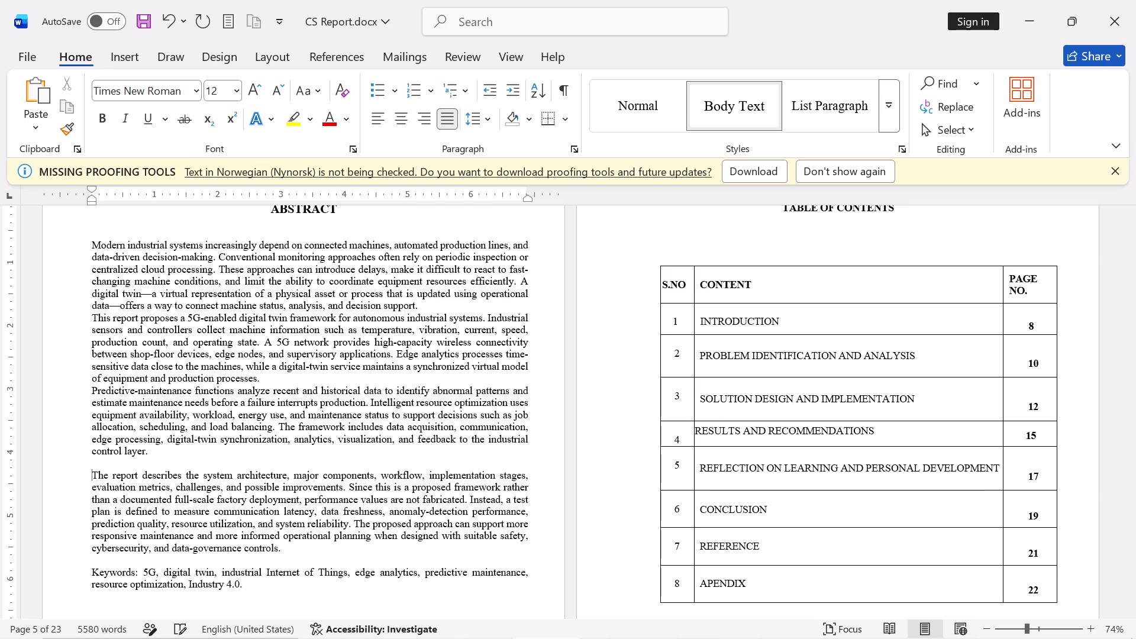
Insert a blank line above the abstract paragraphs starting "Predictive-maintenance functions" and "This report proposes".
key("Up")
key("Up")
key("Up")
key("Up")
key("Up")
key("Up")
key("Up")
key("Up")
key("Down")
key("Return")
key("Up")
key("Up")
key("Up")
key("Up")
key("Up")
key("Up")
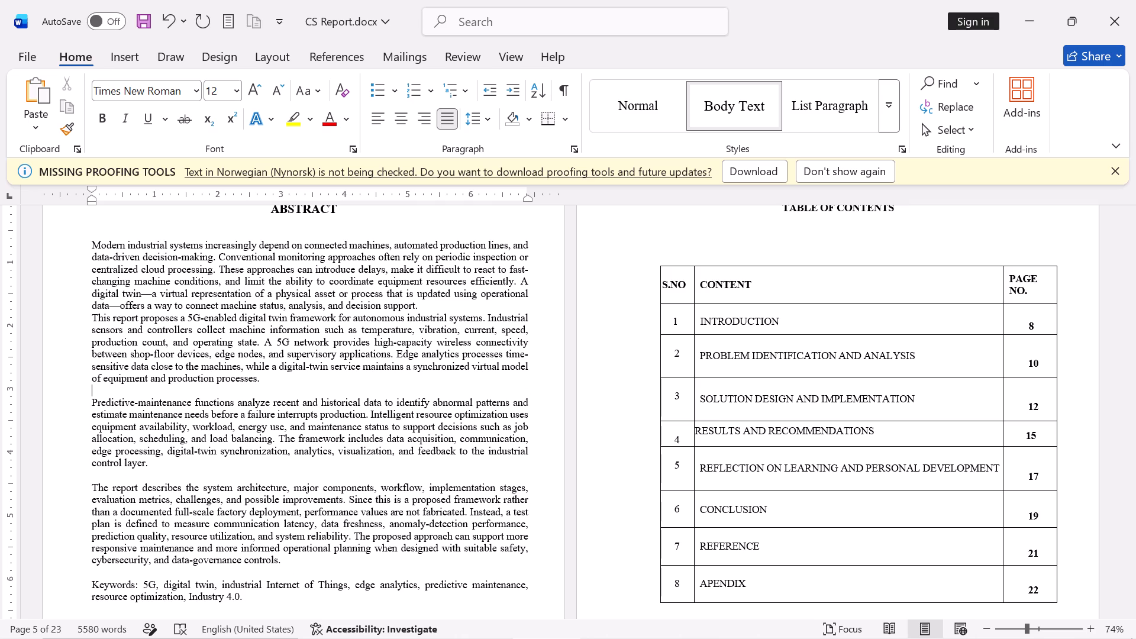
key("Up")
key("Return")
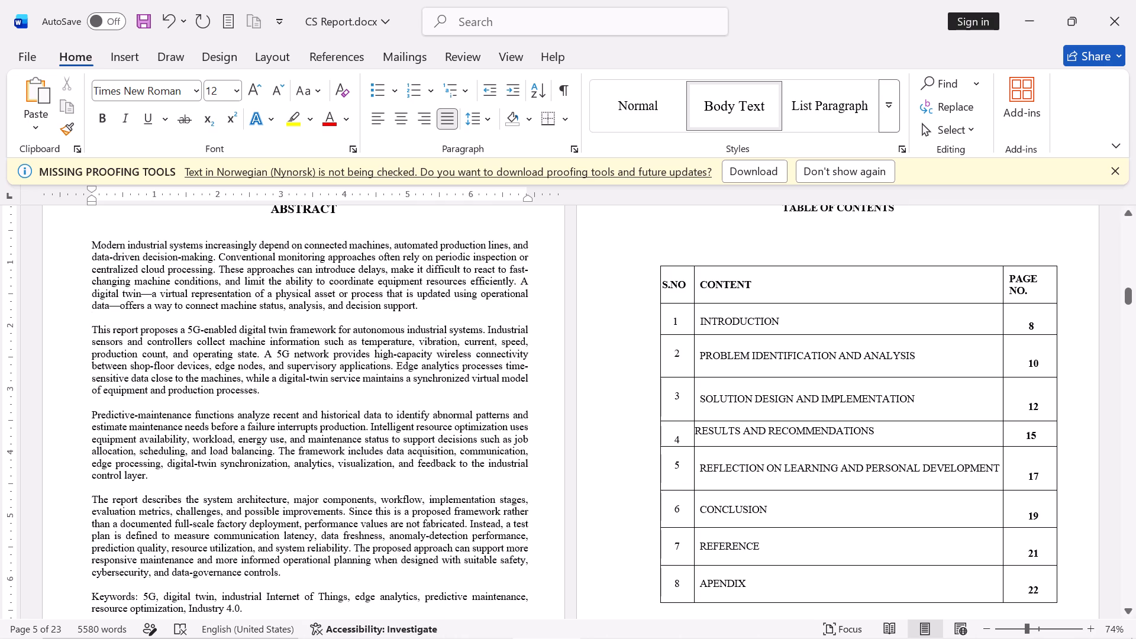
Make the word "Keywords" bold at the end of the abstract.
scroll(422, 579, "down", 1)
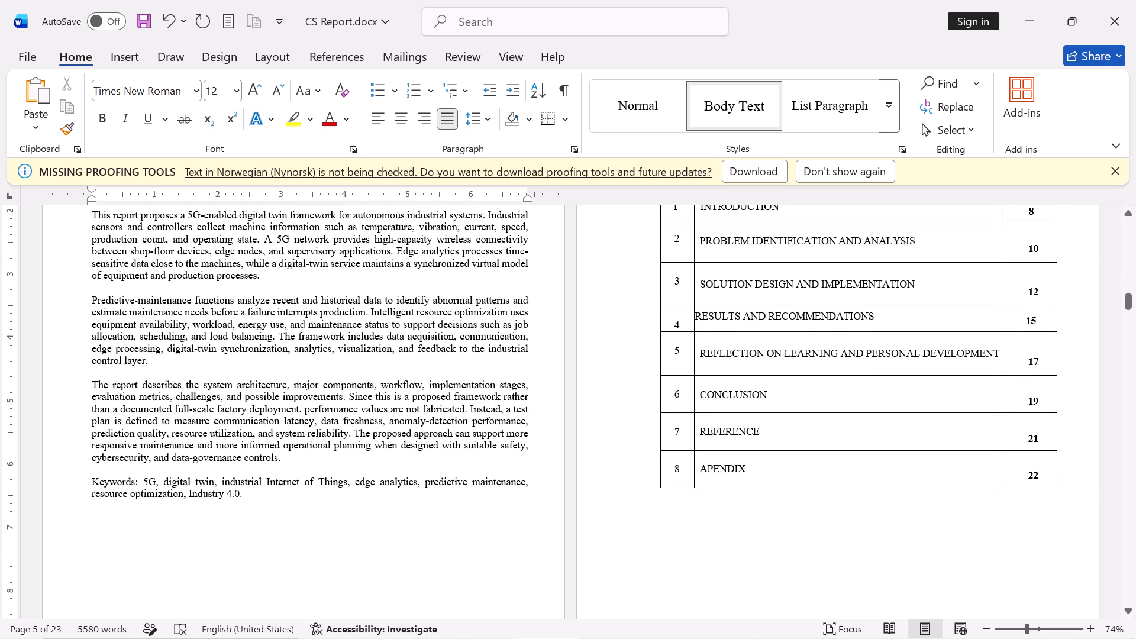
double_click(102, 481)
key("ctrl+b")
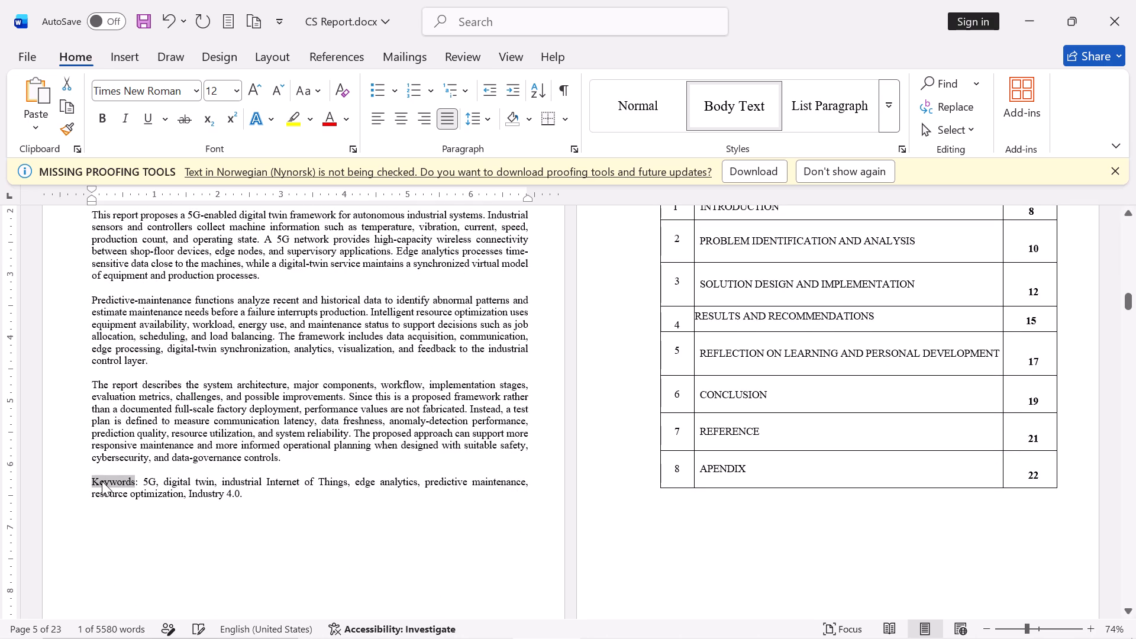
left_click(272, 505)
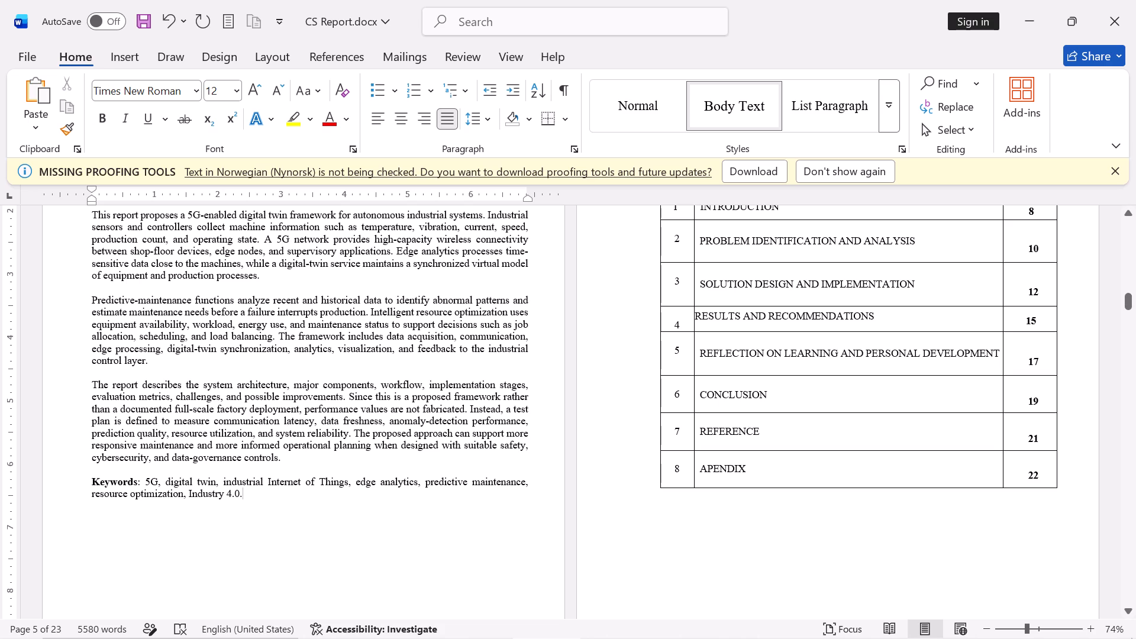
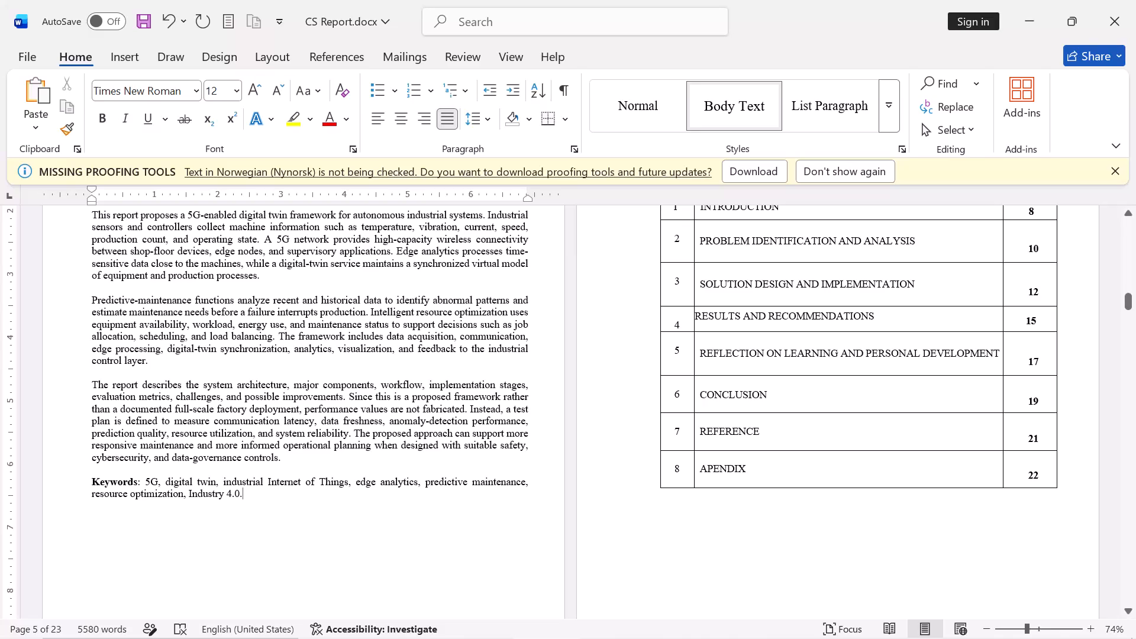
Look through the contents, tables and figures lists and Chapter 1 pages that follow the abstract.
scroll(334, 517, "down", 3)
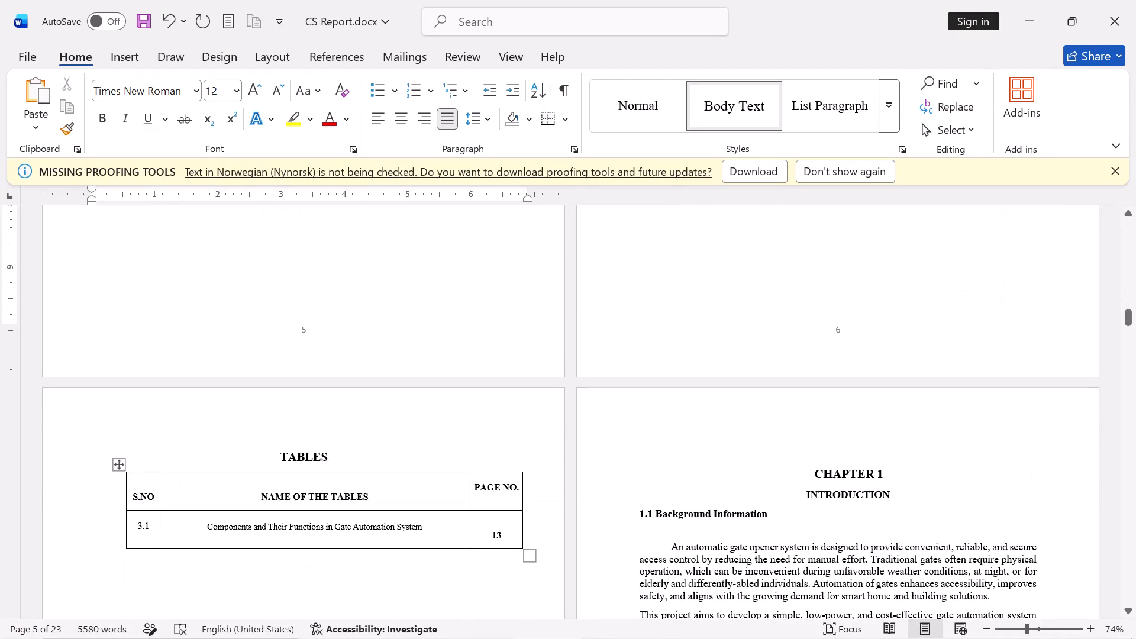
left_click(788, 591)
left_click(632, 459)
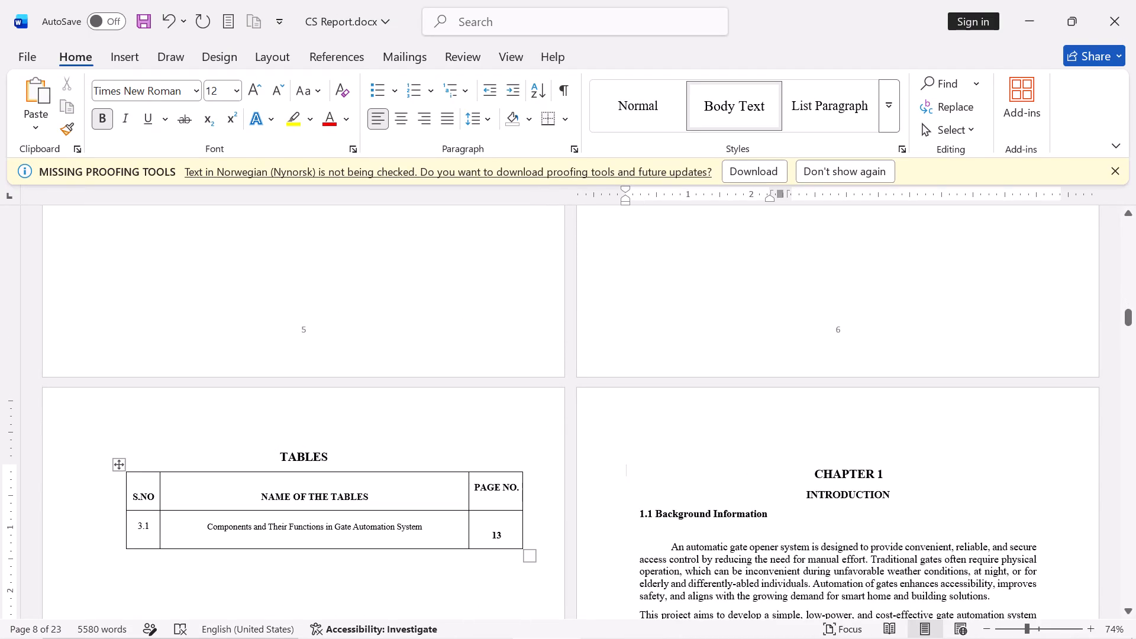
scroll(565, 600, "up", 6)
scroll(565, 600, "down", 3)
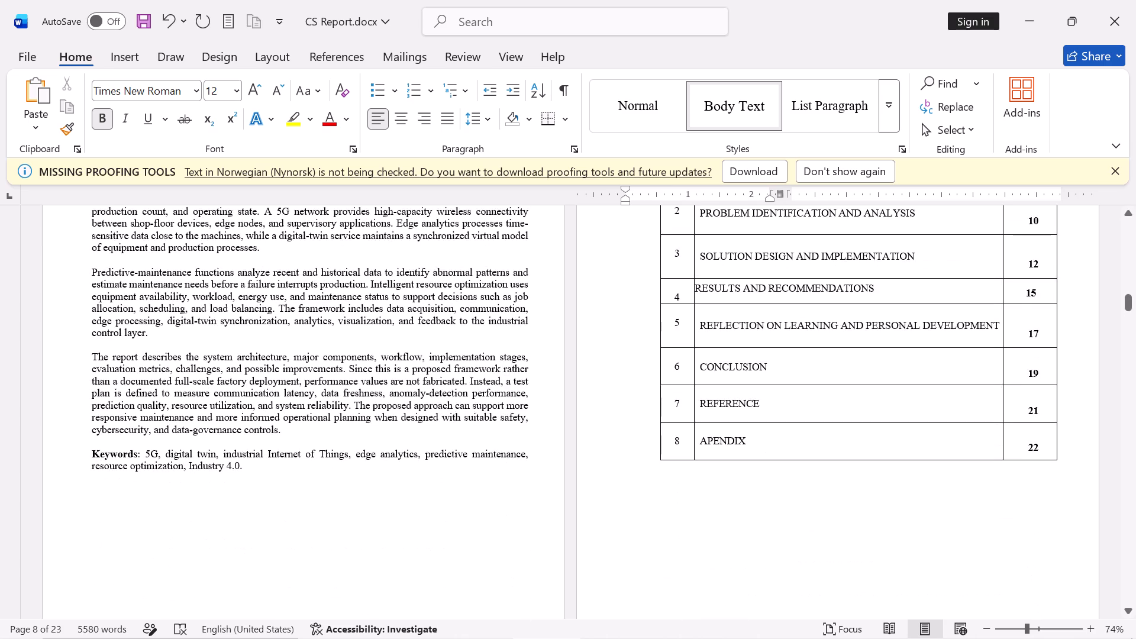
scroll(565, 600, "down", 6)
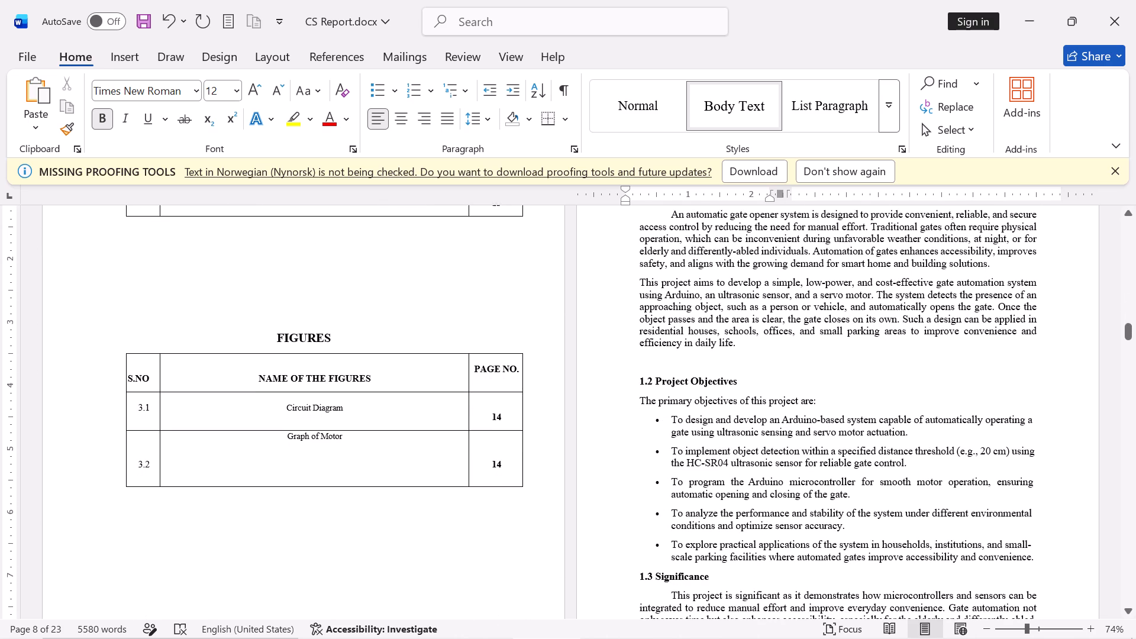
scroll(565, 600, "down", 3)
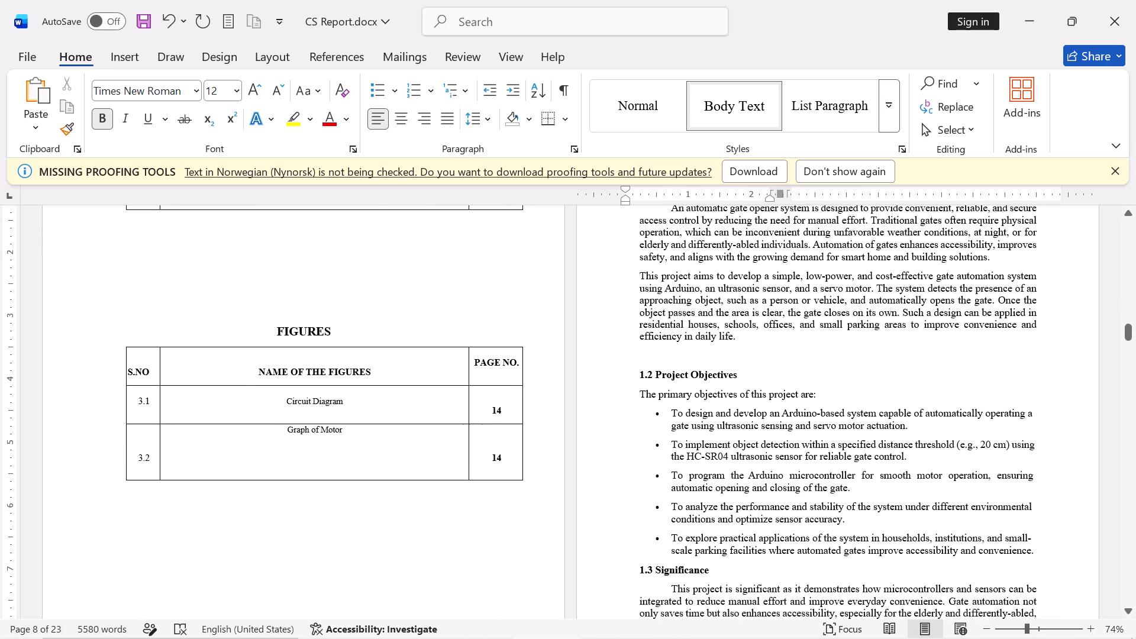
scroll(565, 600, "down", 1)
scroll(565, 600, "up", 2)
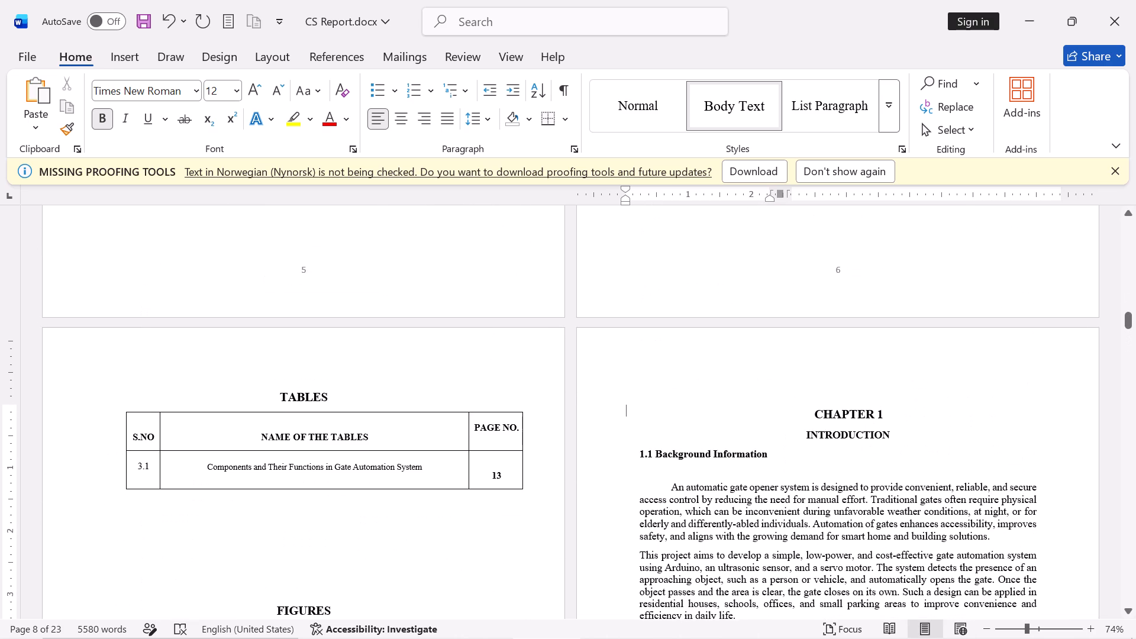
scroll(565, 600, "up", 1)
scroll(565, 600, "down", 1)
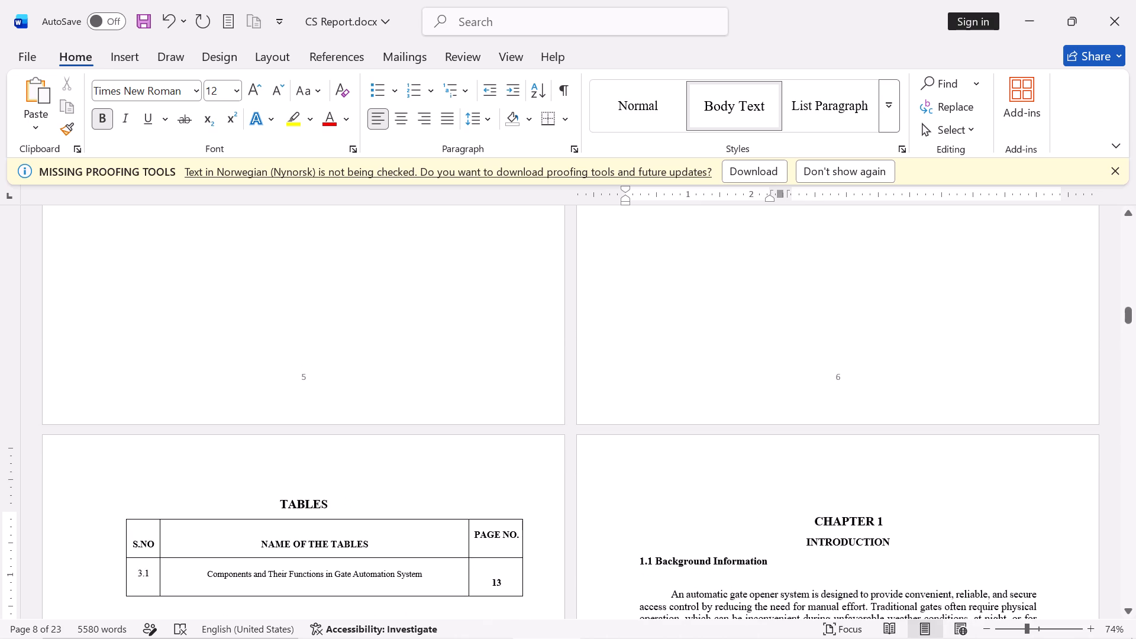
scroll(565, 600, "down", 15)
scroll(515, 515, "down", 7)
Delete the list-of-tables table, the FIGURES heading and the list-of-figures table on page 7.
scroll(515, 515, "up", 1)
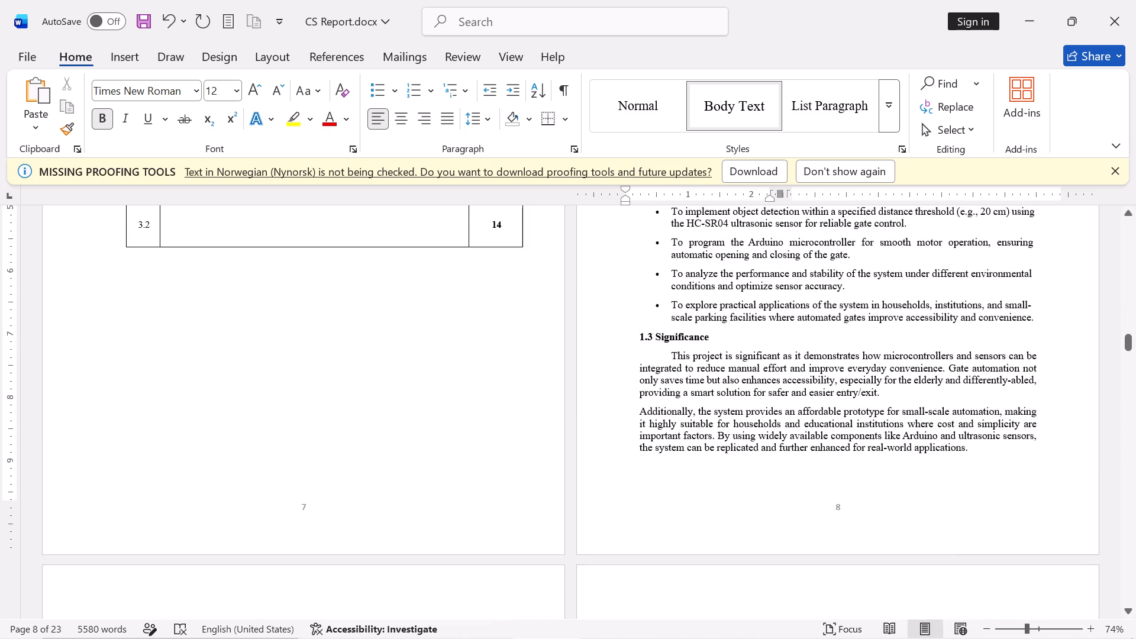
scroll(515, 515, "up", 1)
left_click_drag(488, 523, 349, 277)
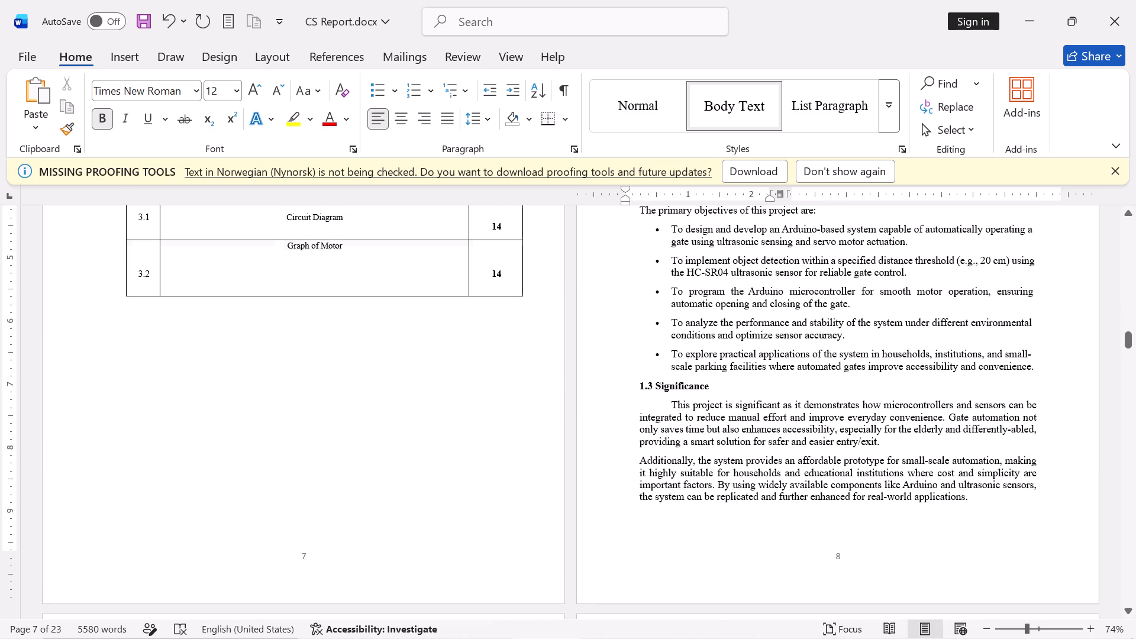
left_click_drag(349, 277, 162, 218)
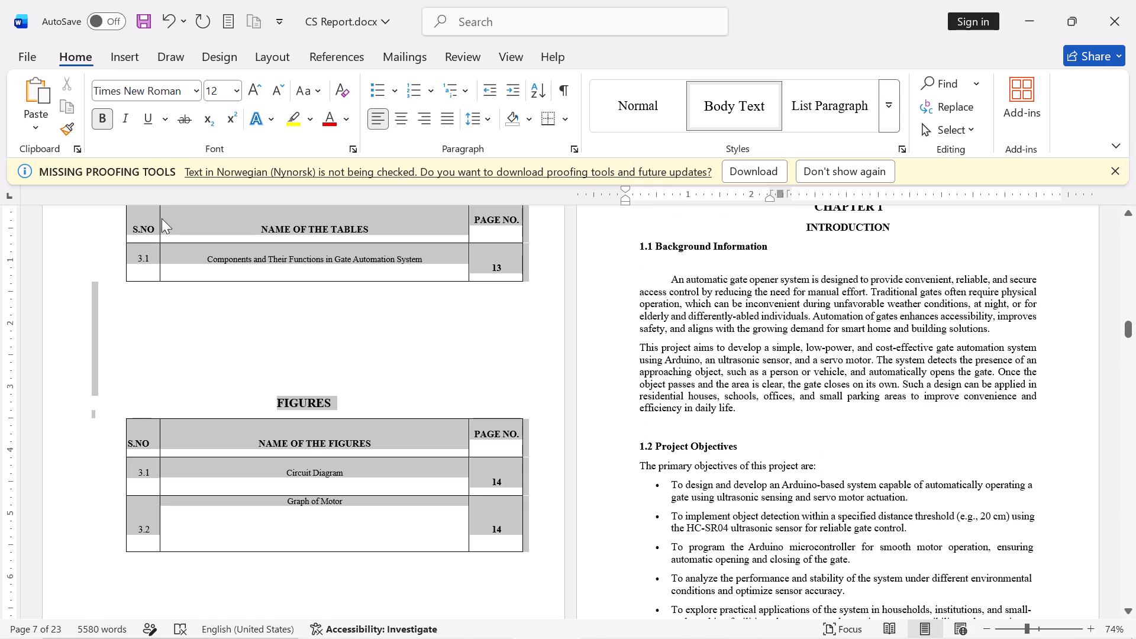
left_click_drag(162, 218, 155, 209)
key("BackSpace")
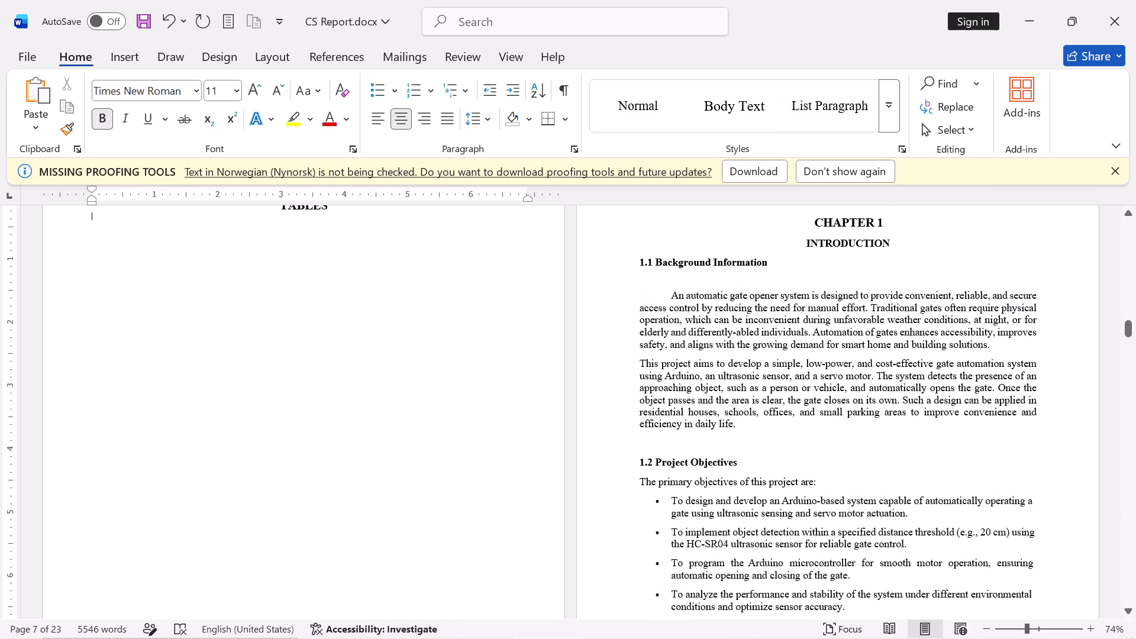
Remove the leftover TABLES heading and blank lines on page 7, undoing any deletion that goes past the heading.
key("BackSpace")
key("BackSpace")
key("BackSpace")
key("BackSpace")
key("BackSpace")
key("BackSpace")
key("BackSpace")
key("BackSpace")
key("BackSpace")
key("BackSpace")
key("BackSpace")
key("BackSpace")
key("BackSpace")
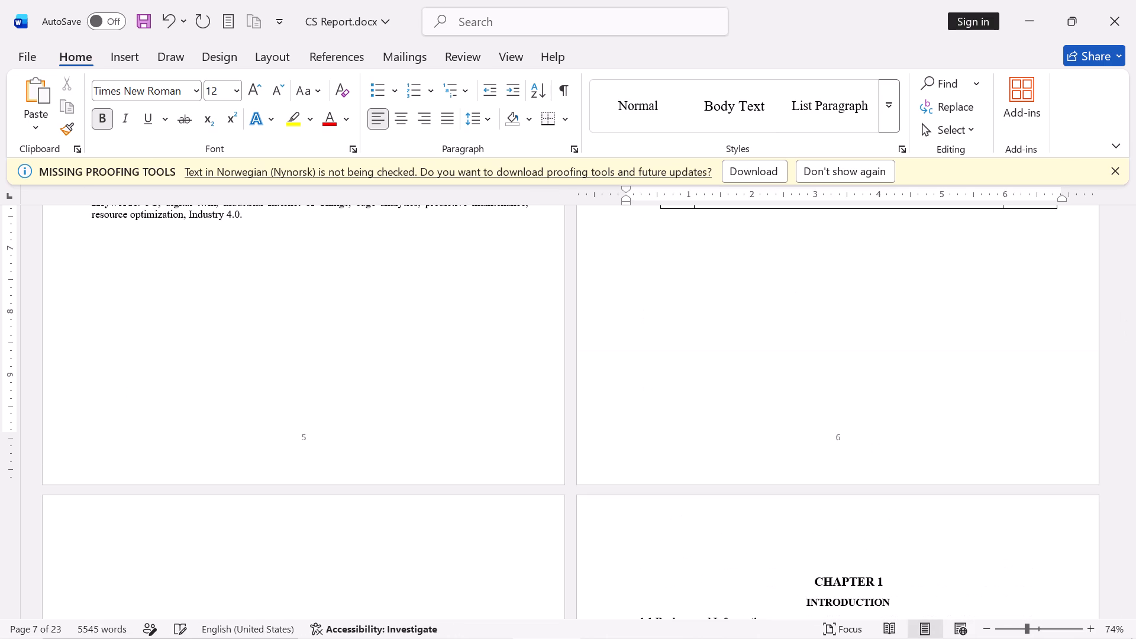
key("ctrl+z")
key("ctrl+z")
key("ctrl+z")
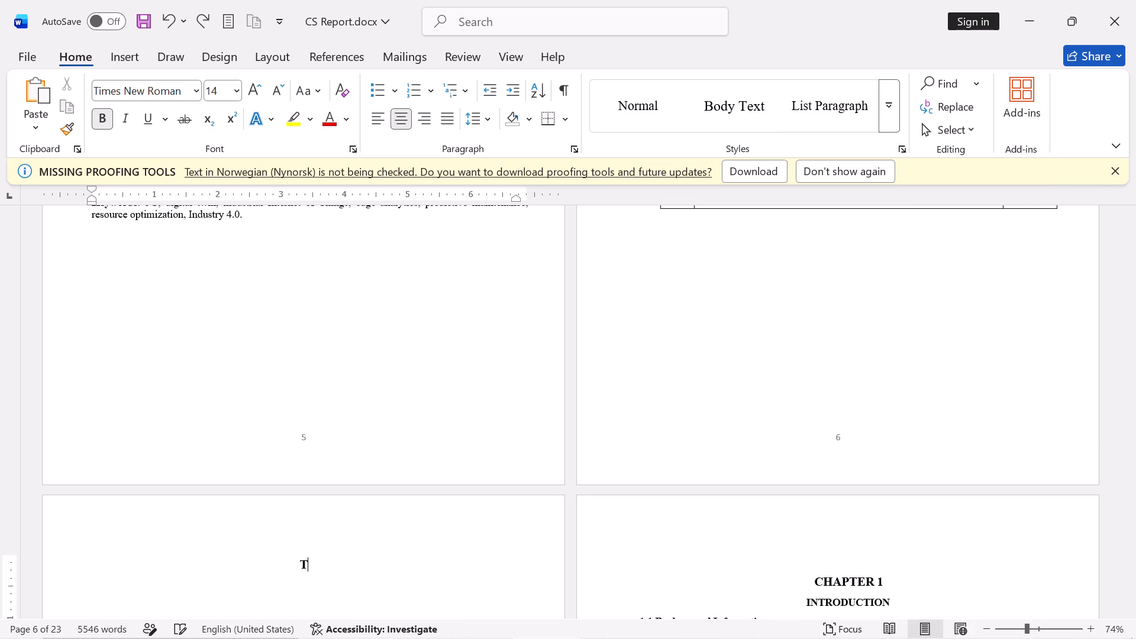
key("BackSpace")
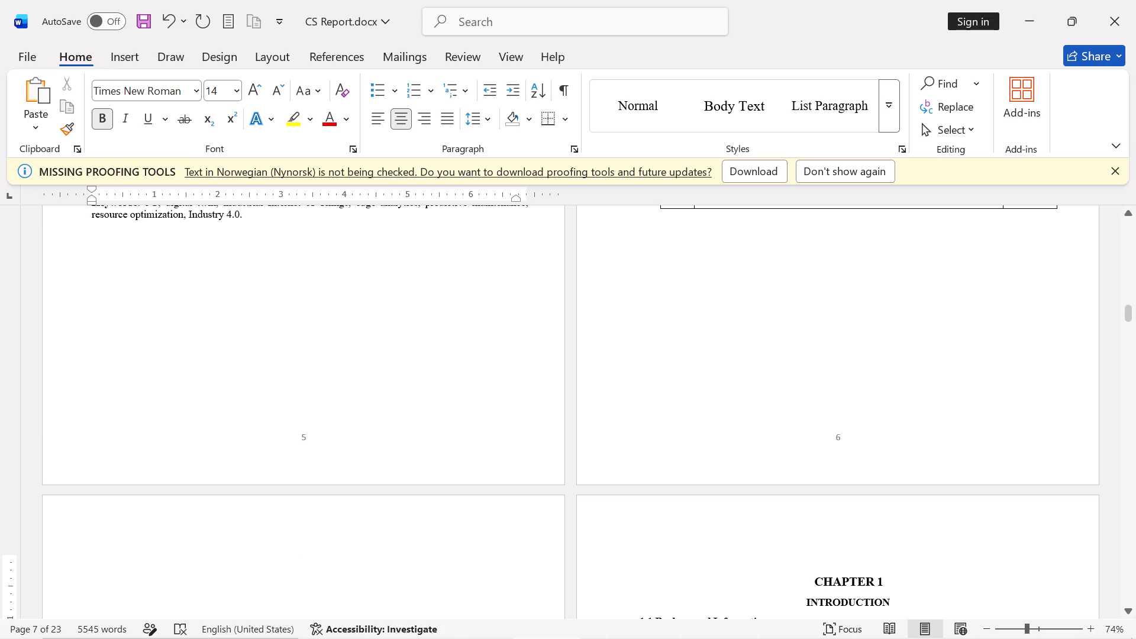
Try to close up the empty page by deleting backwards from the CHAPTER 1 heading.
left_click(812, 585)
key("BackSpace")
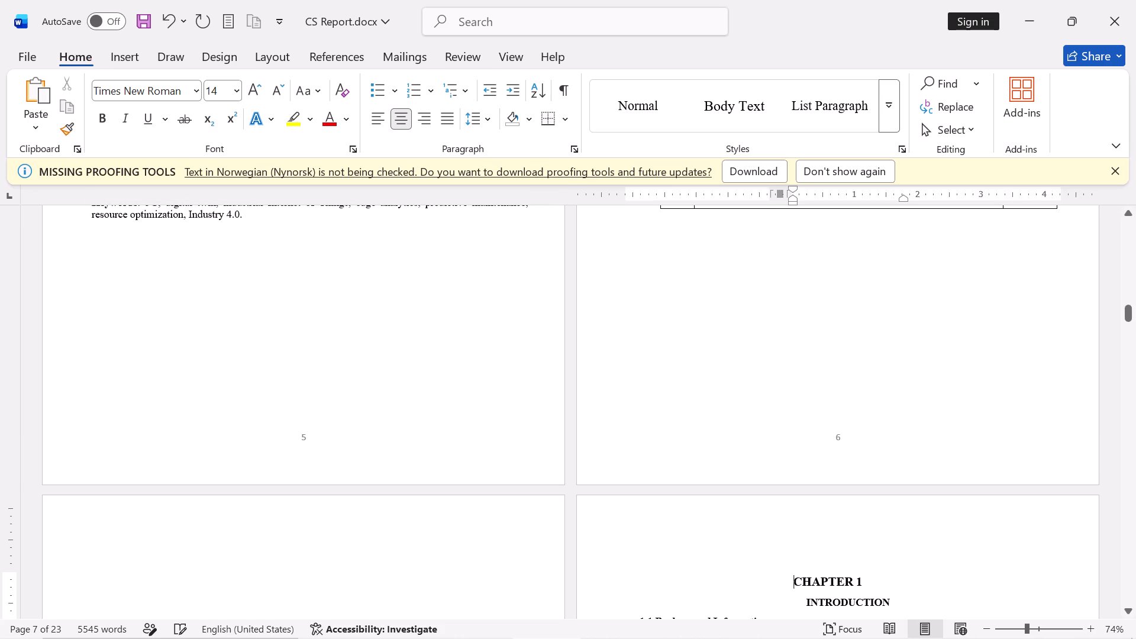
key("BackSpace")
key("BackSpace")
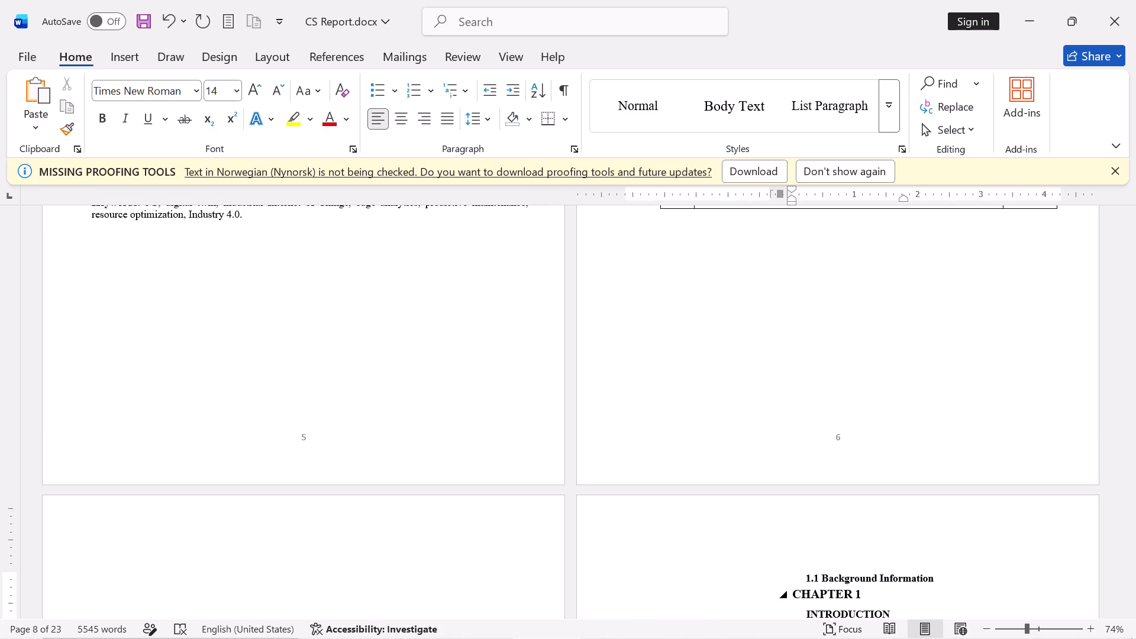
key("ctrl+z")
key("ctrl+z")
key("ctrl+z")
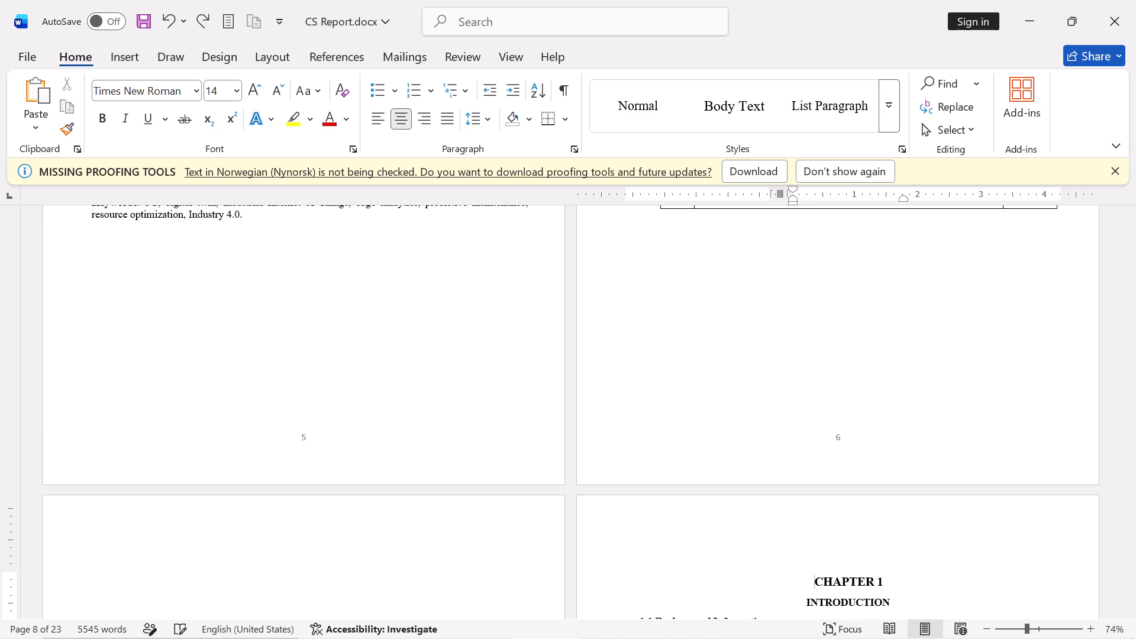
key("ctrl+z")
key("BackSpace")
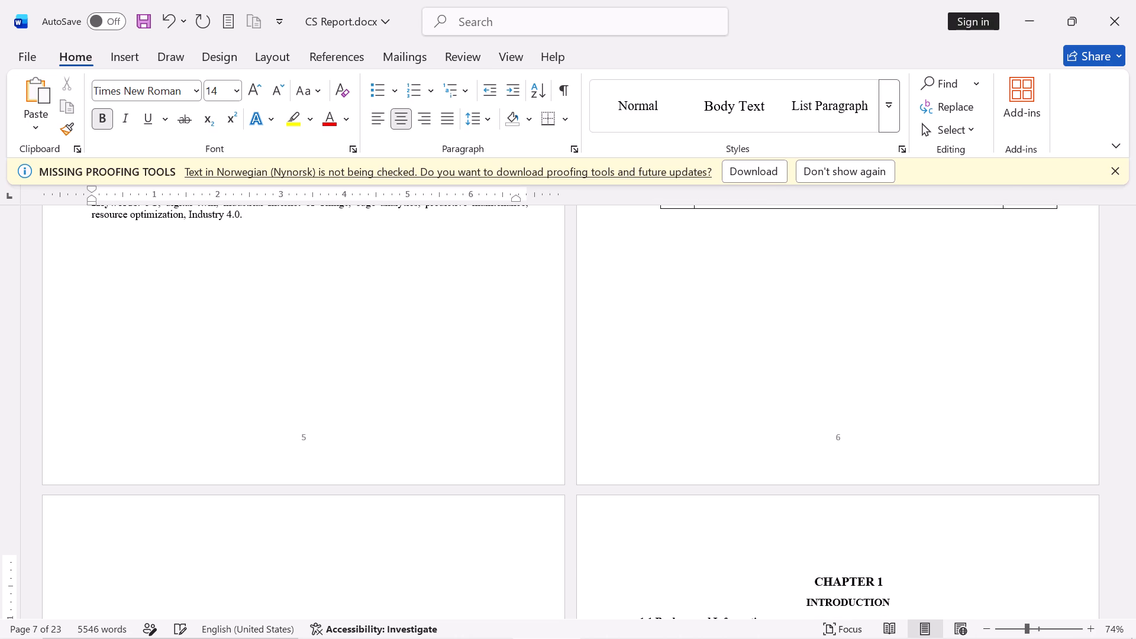
scroll(801, 571, "down", 4)
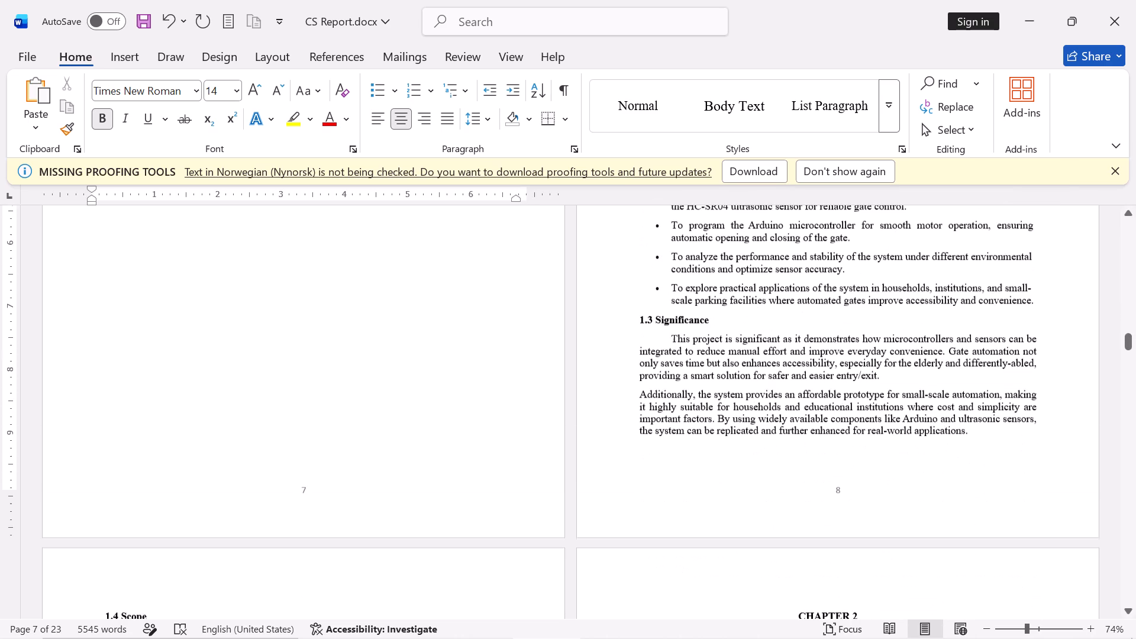
scroll(801, 571, "down", 2)
left_click_drag(318, 444, 173, 299)
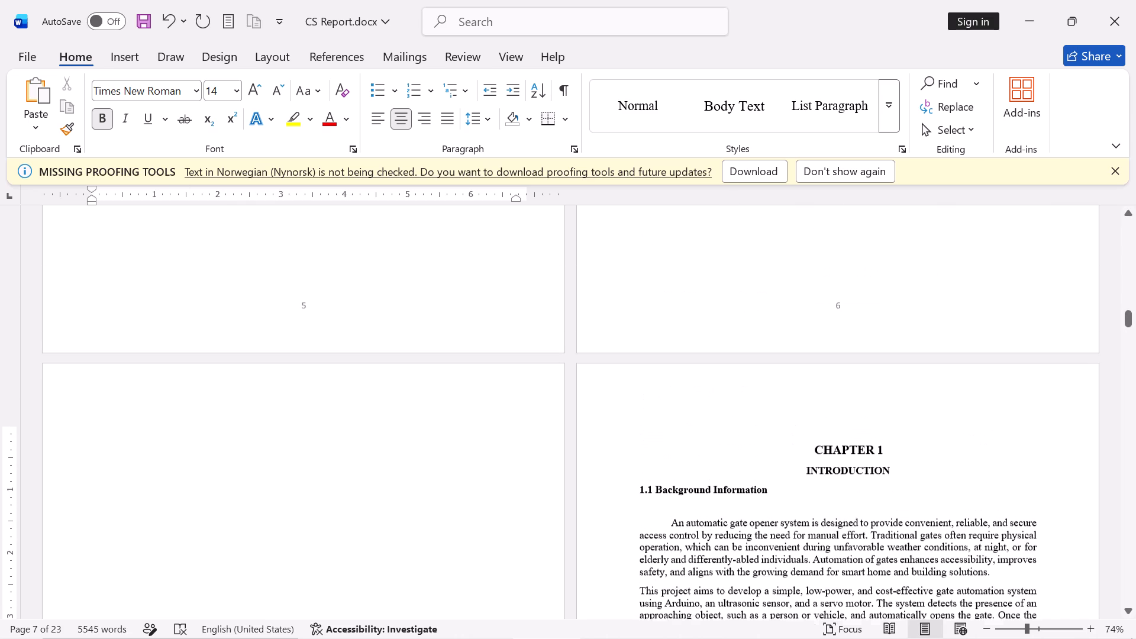
left_click_drag(173, 299, 159, 421)
left_click_drag(159, 421, 317, 507)
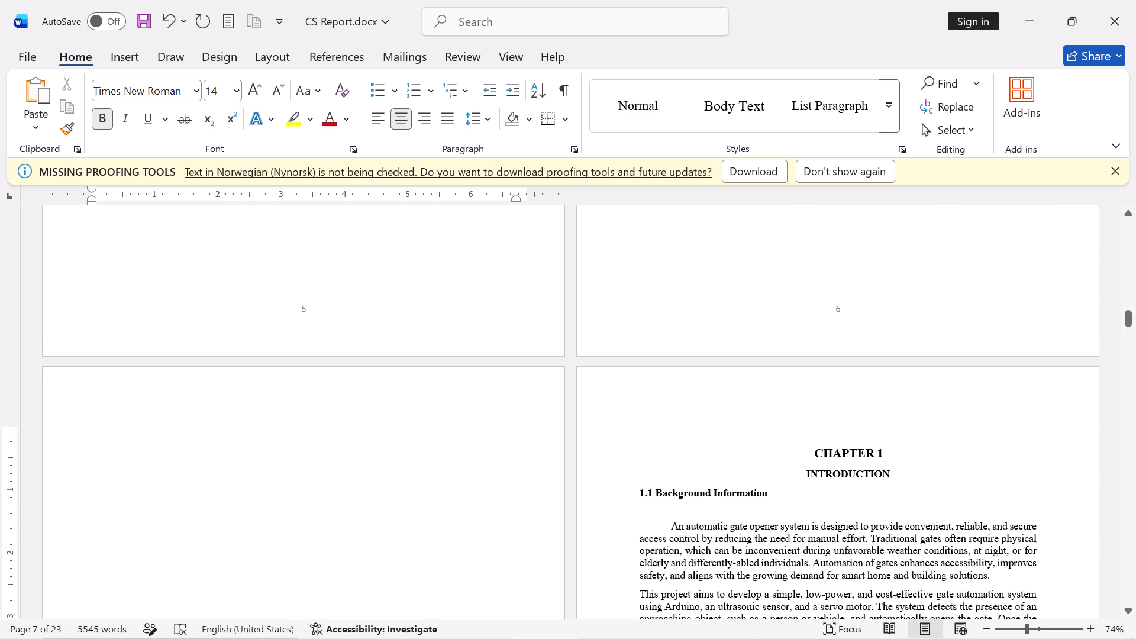
scroll(779, 267, "up", 3)
left_click_drag(719, 386, 794, 604)
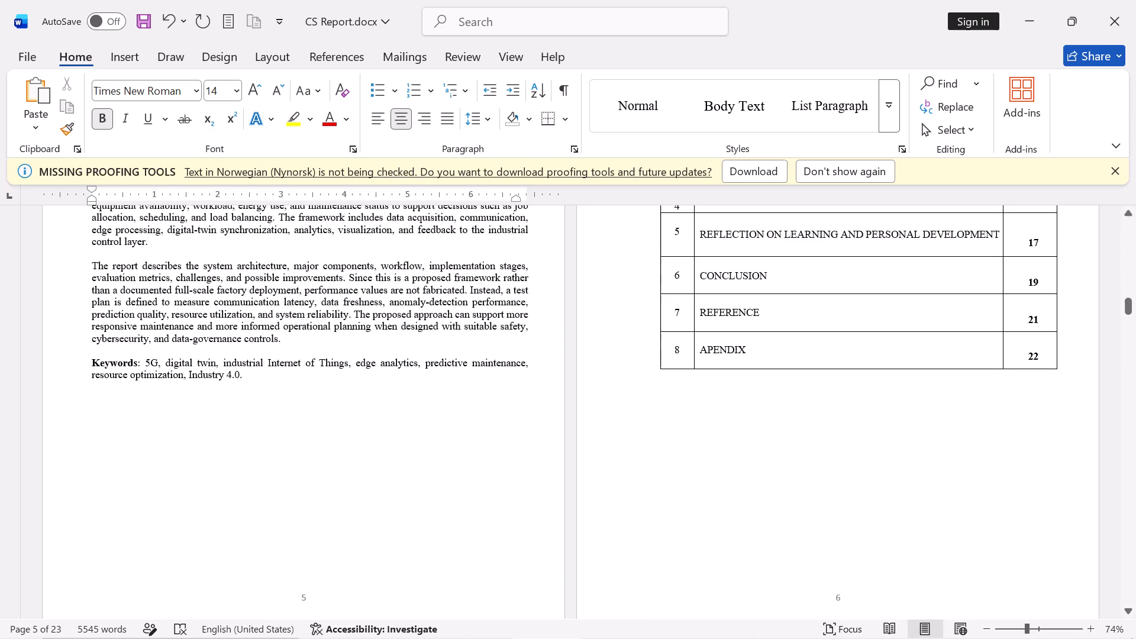
left_click_drag(794, 604, 841, 406)
scroll(841, 406, "up", 1)
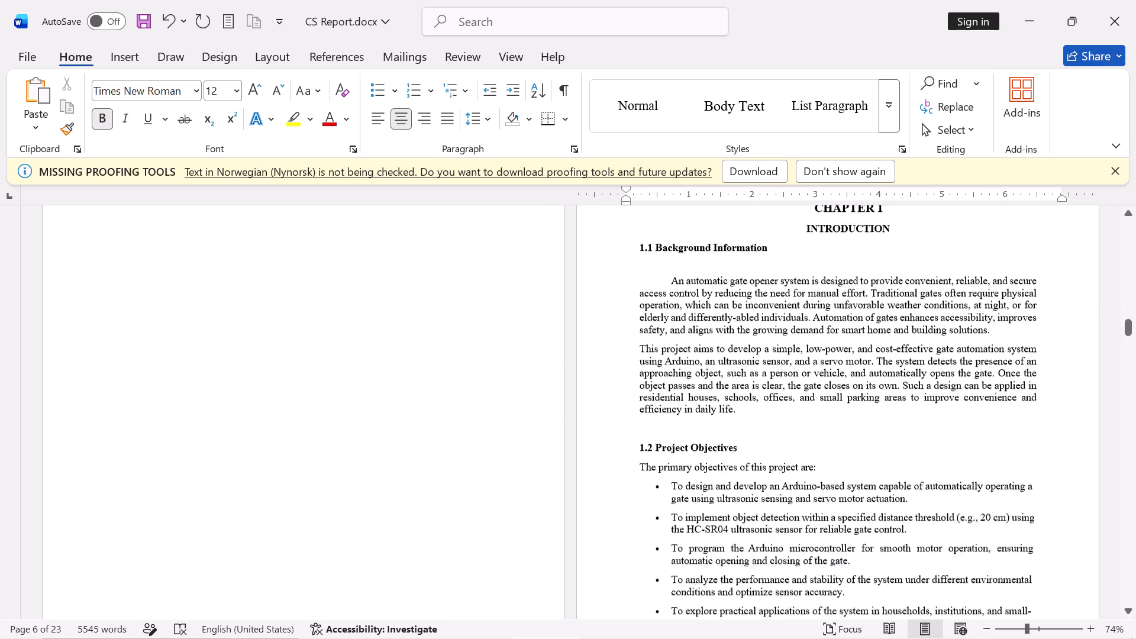
scroll(799, 322, "down", 6)
scroll(799, 322, "up", 3)
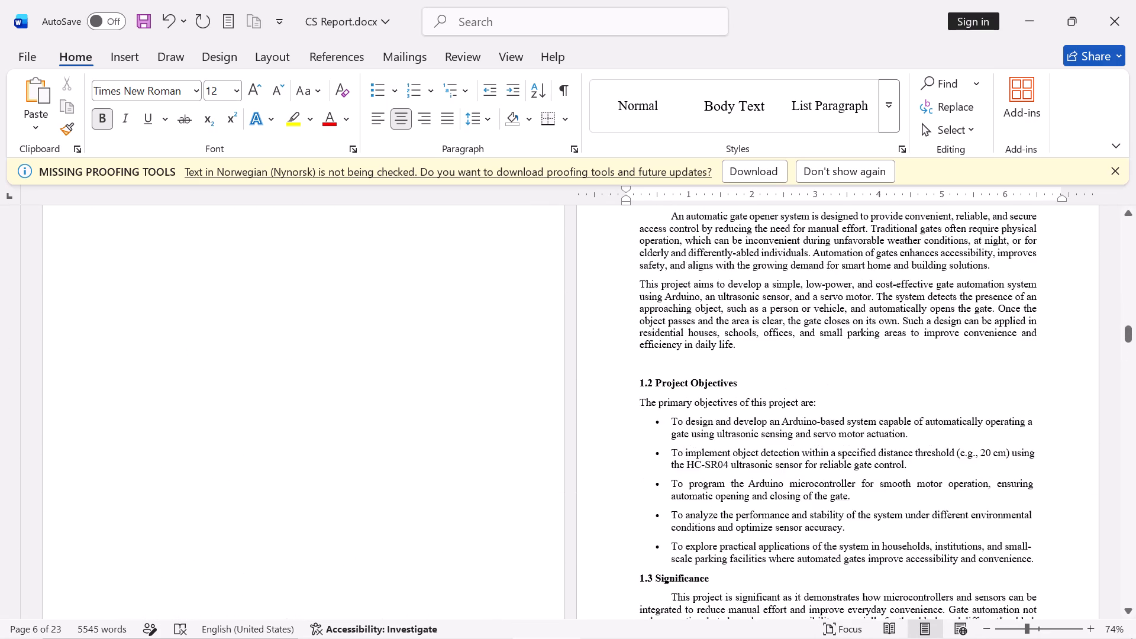
scroll(799, 322, "up", 2)
left_click_drag(634, 277, 658, 358)
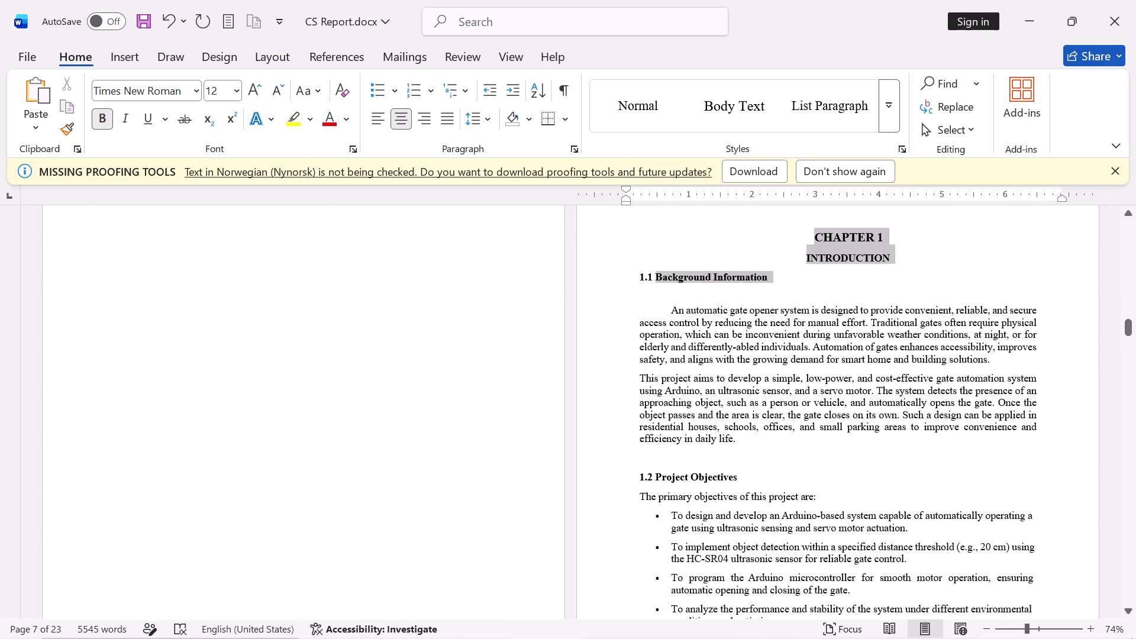
left_click_drag(658, 358, 689, 197)
left_click(685, 338)
scroll(685, 338, "up", 2)
left_click(641, 288)
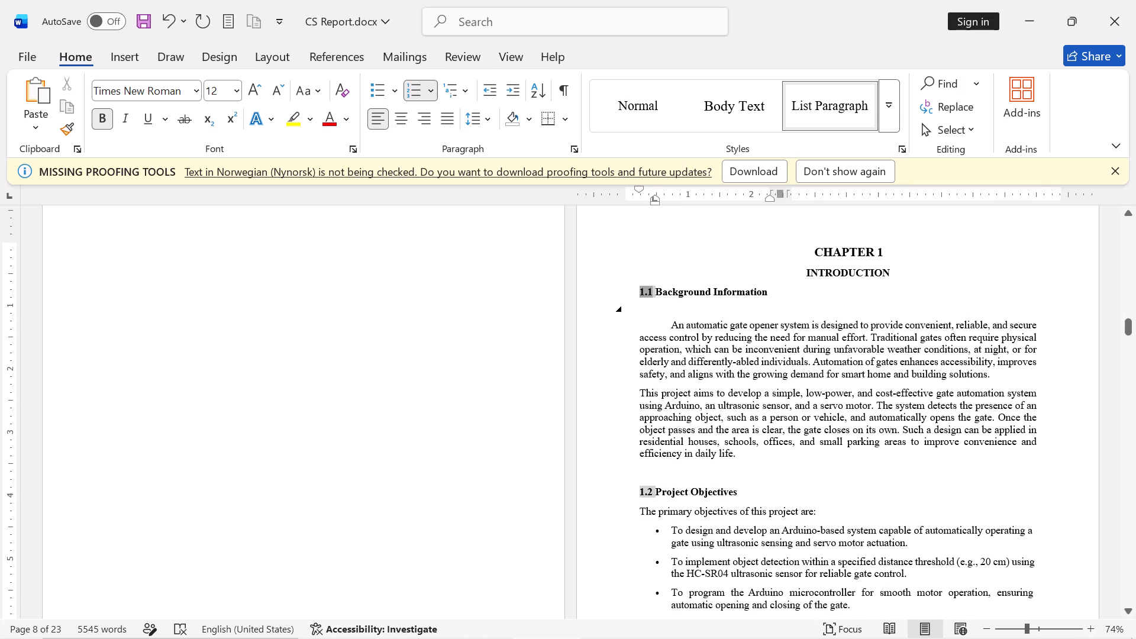
left_click_drag(641, 288, 654, 294)
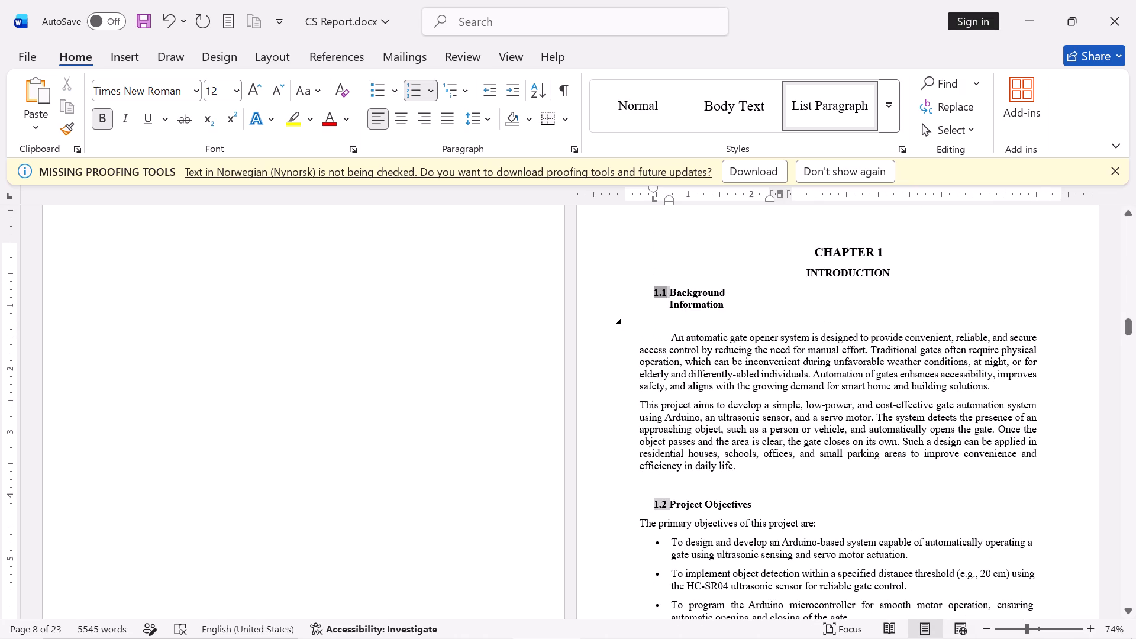
key("ctrl+z")
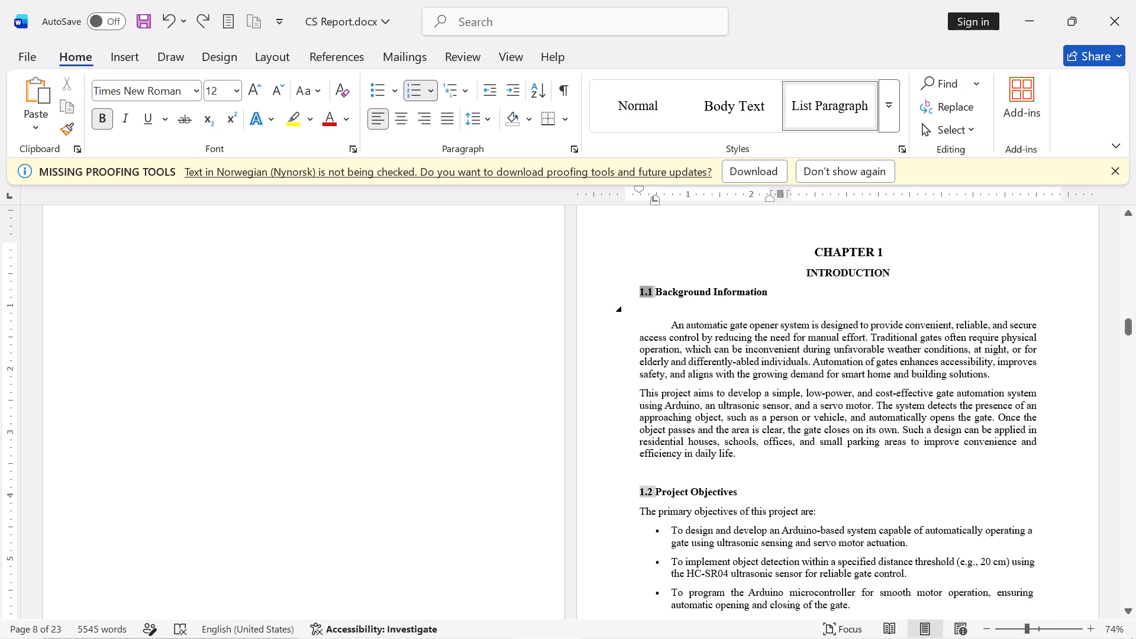
key("BackSpace")
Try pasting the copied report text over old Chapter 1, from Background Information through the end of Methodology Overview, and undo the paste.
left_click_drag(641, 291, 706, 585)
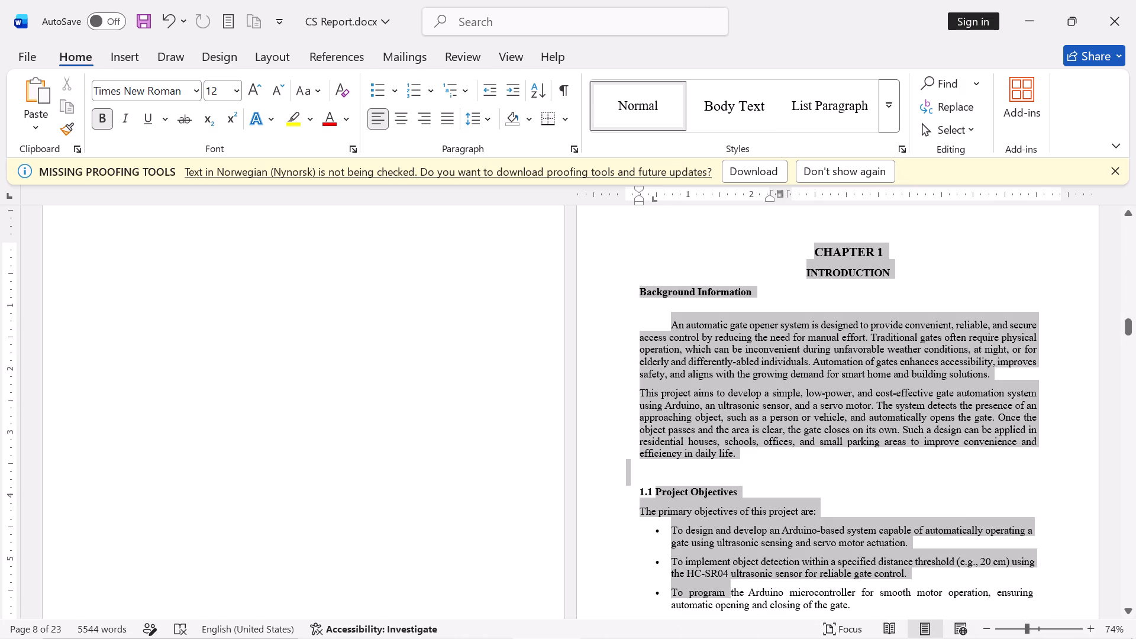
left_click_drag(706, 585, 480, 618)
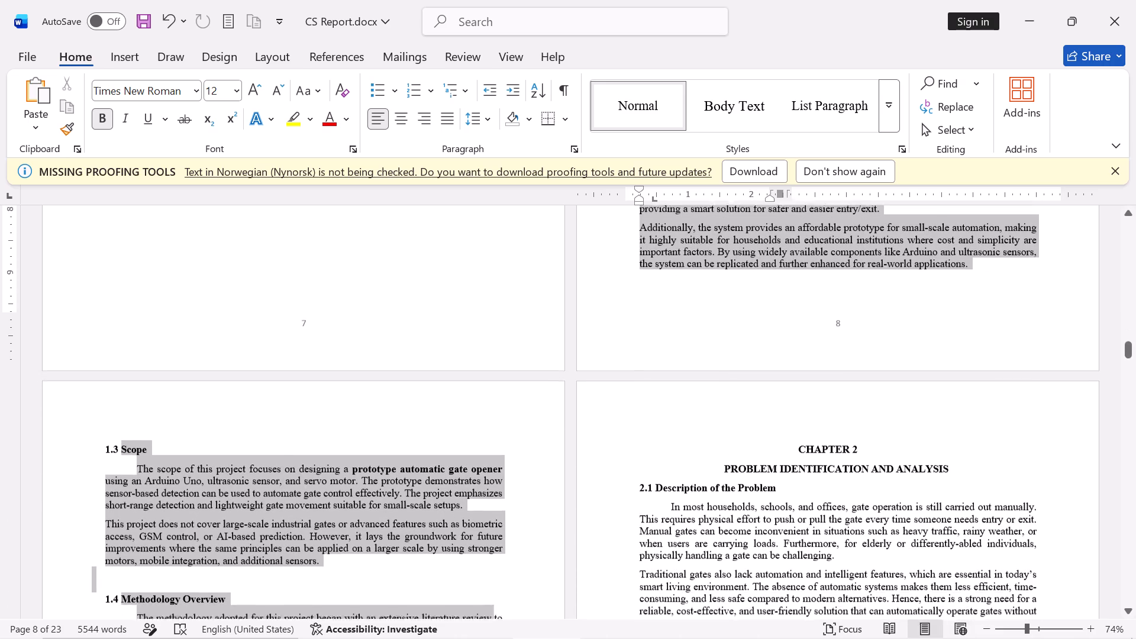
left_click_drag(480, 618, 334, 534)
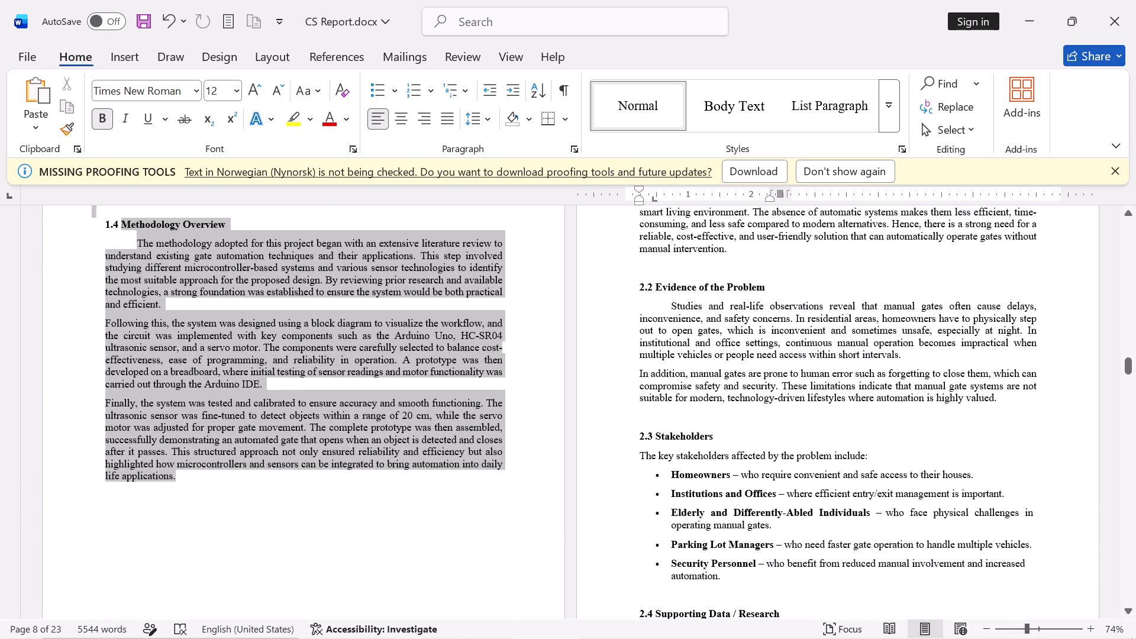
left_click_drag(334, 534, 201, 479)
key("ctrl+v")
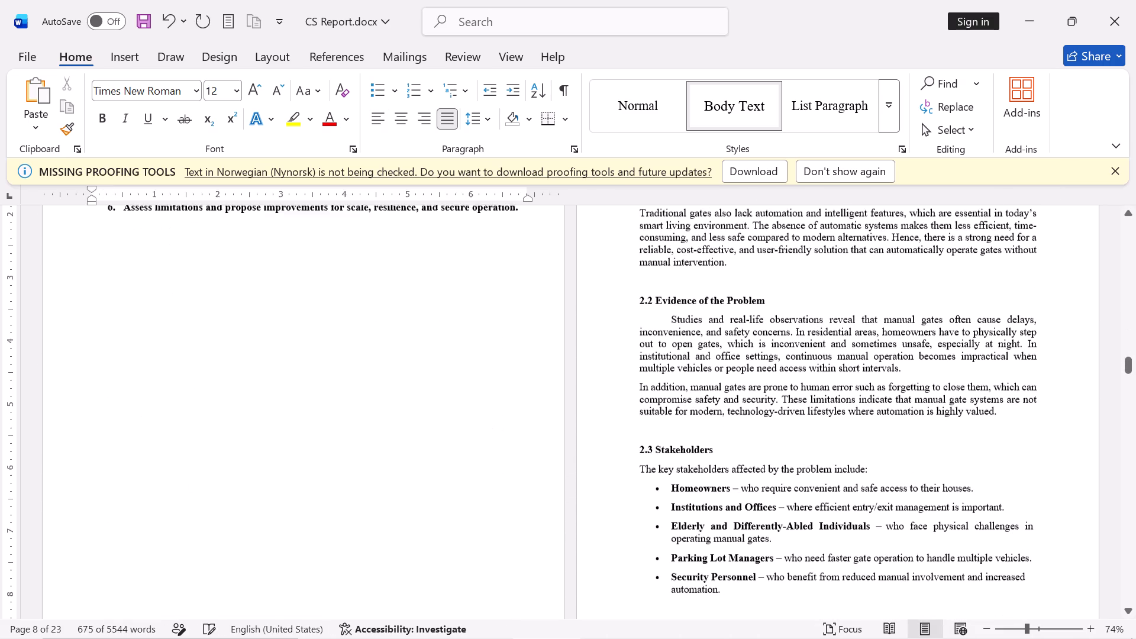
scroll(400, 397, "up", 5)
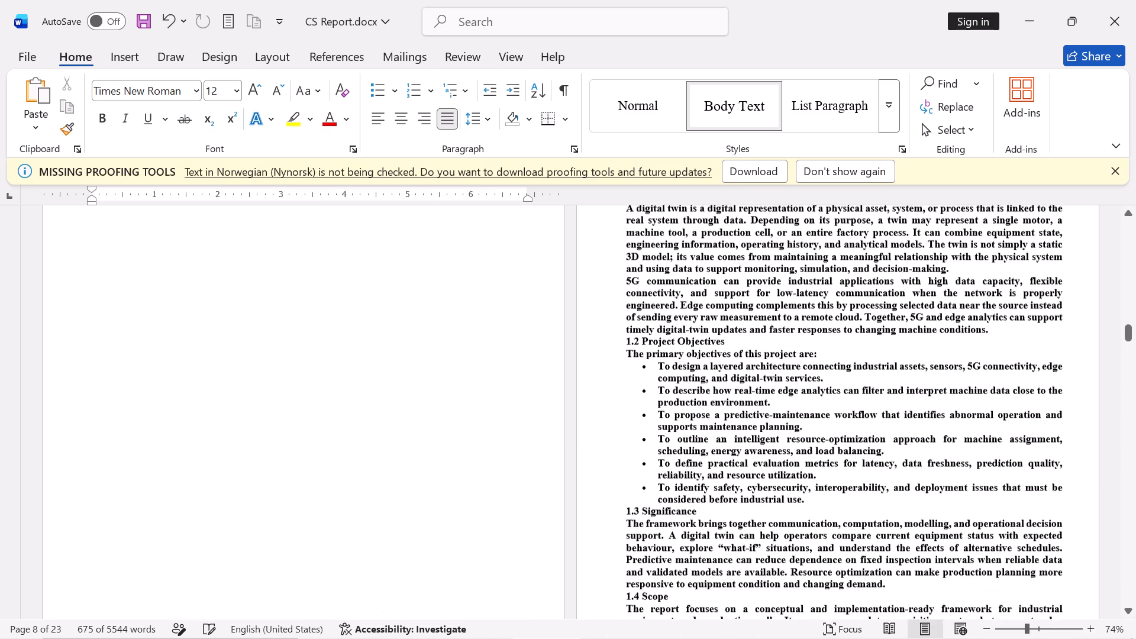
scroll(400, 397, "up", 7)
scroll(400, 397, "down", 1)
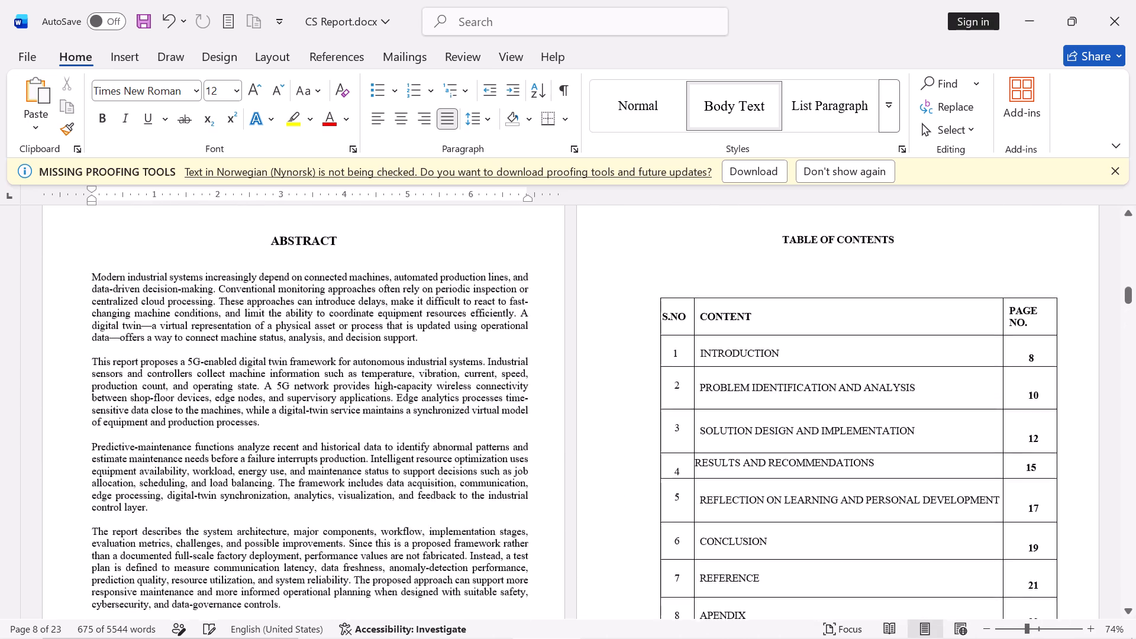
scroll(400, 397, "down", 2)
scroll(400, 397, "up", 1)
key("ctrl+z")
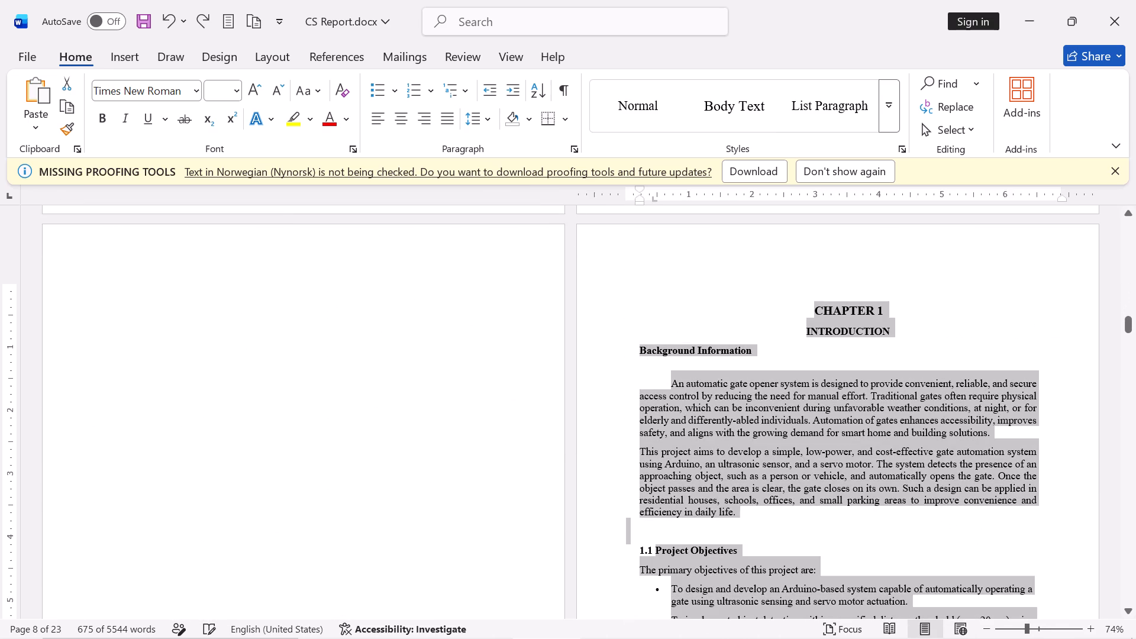
Replace the old gate-opener text below the Background Information heading, through the end of Methodology Overview, with the copied Chapter 1 text.
left_click(906, 342)
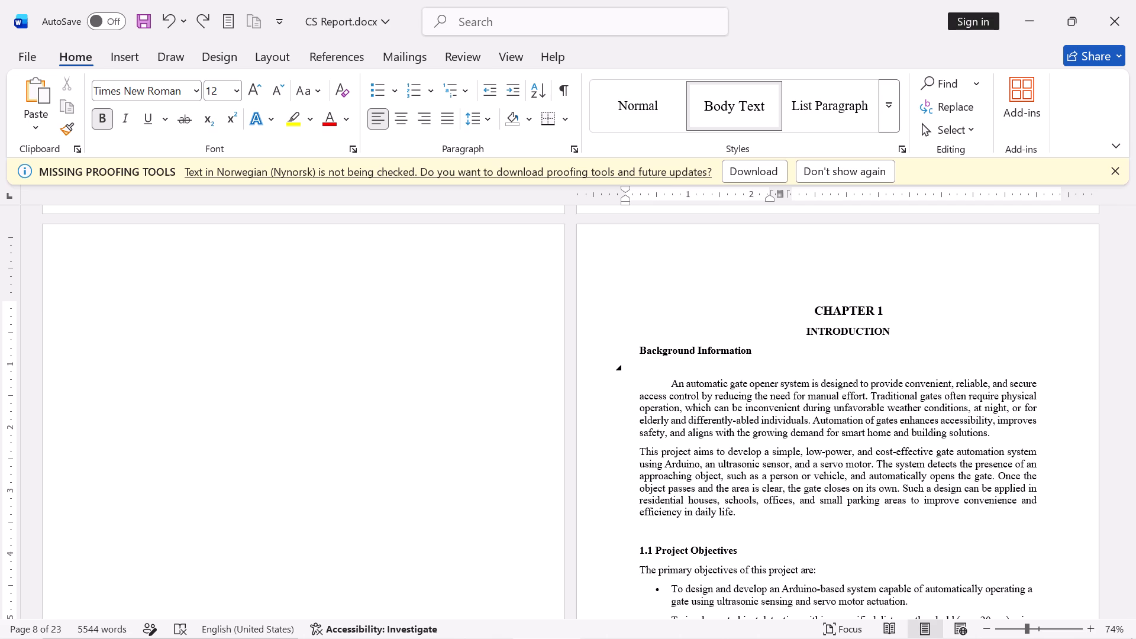
left_click_drag(639, 351, 733, 370)
left_click(768, 369)
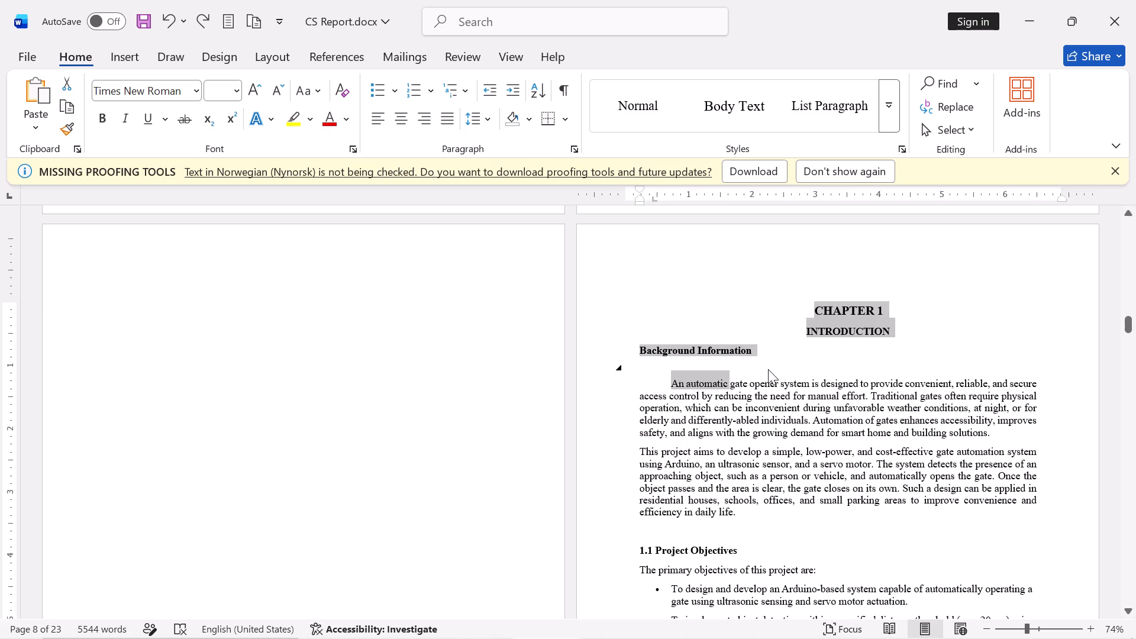
left_click_drag(669, 383, 761, 637)
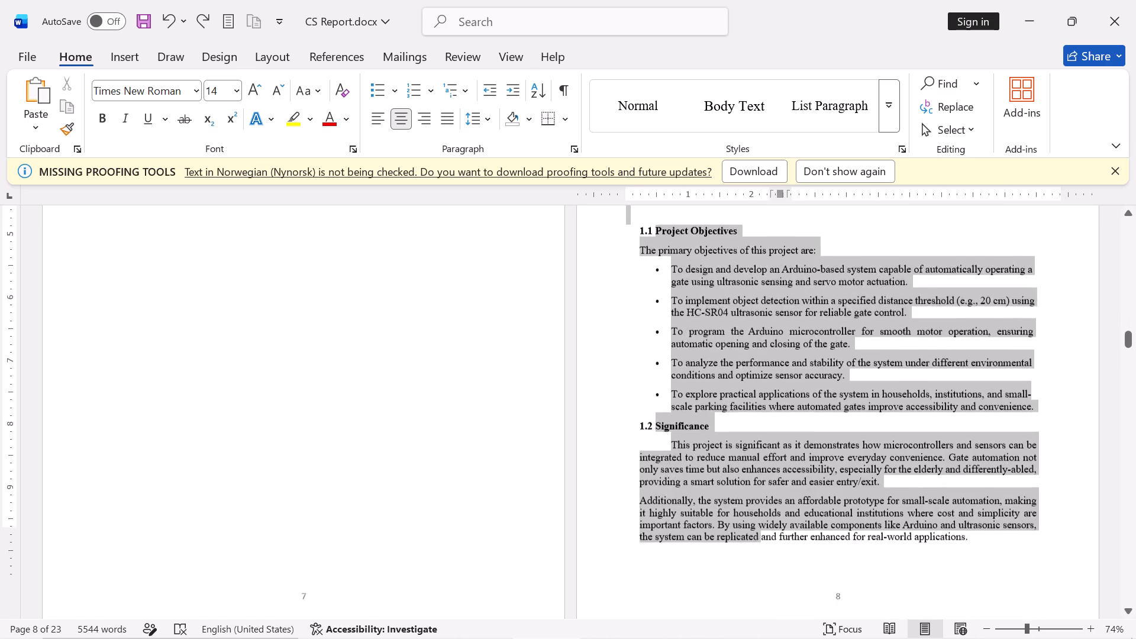
left_click_drag(761, 637, 434, 490)
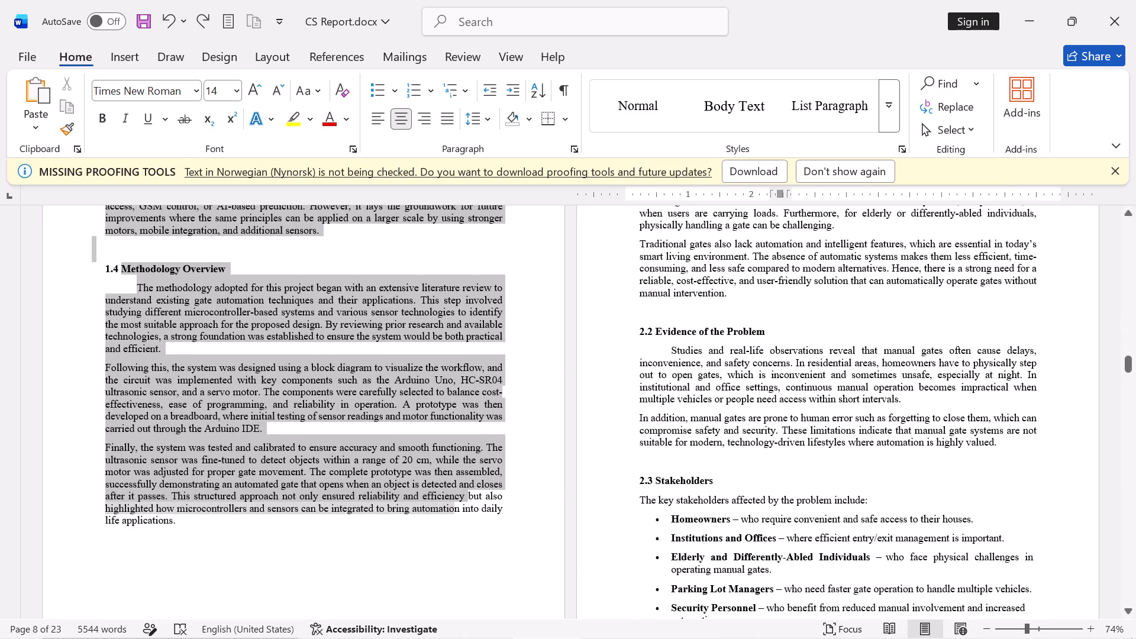
left_click_drag(434, 490, 338, 534)
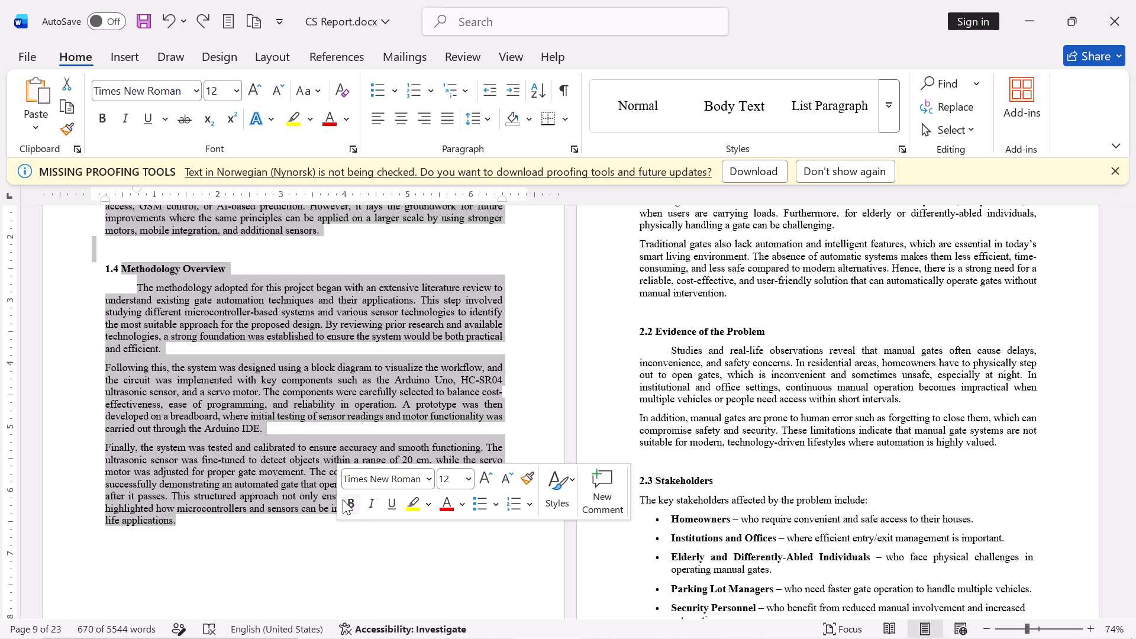
key("ctrl+v")
Delete the leftover unnumbered "Background Information" heading under INTRODUCTION, leaving one blank line above the pasted 1.1 heading.
scroll(476, 427, "up", 3)
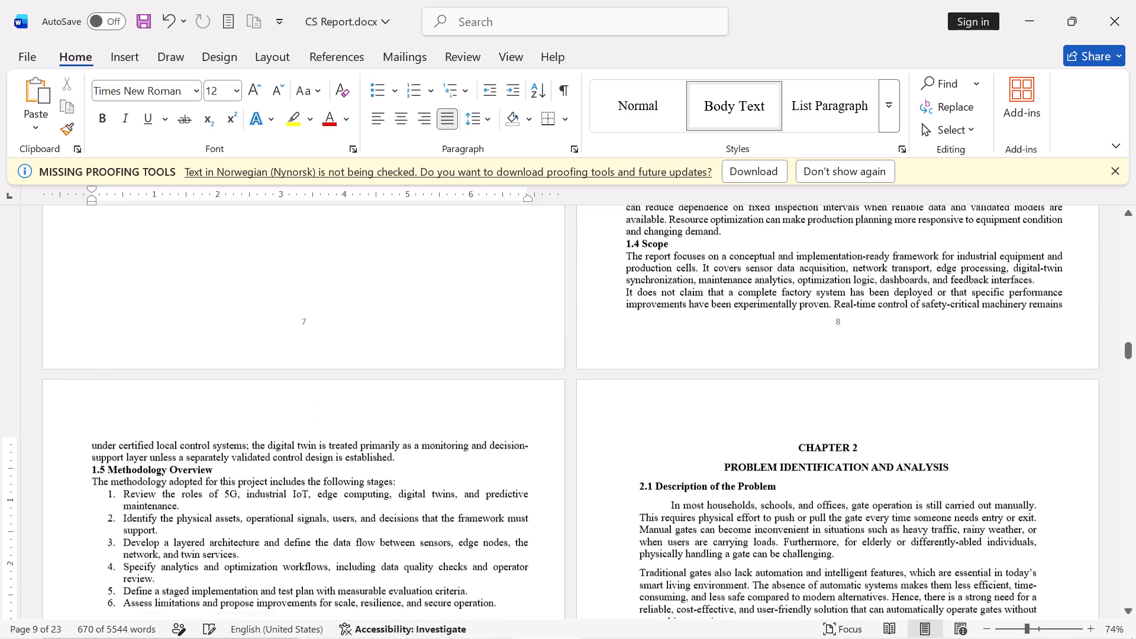
scroll(476, 427, "up", 9)
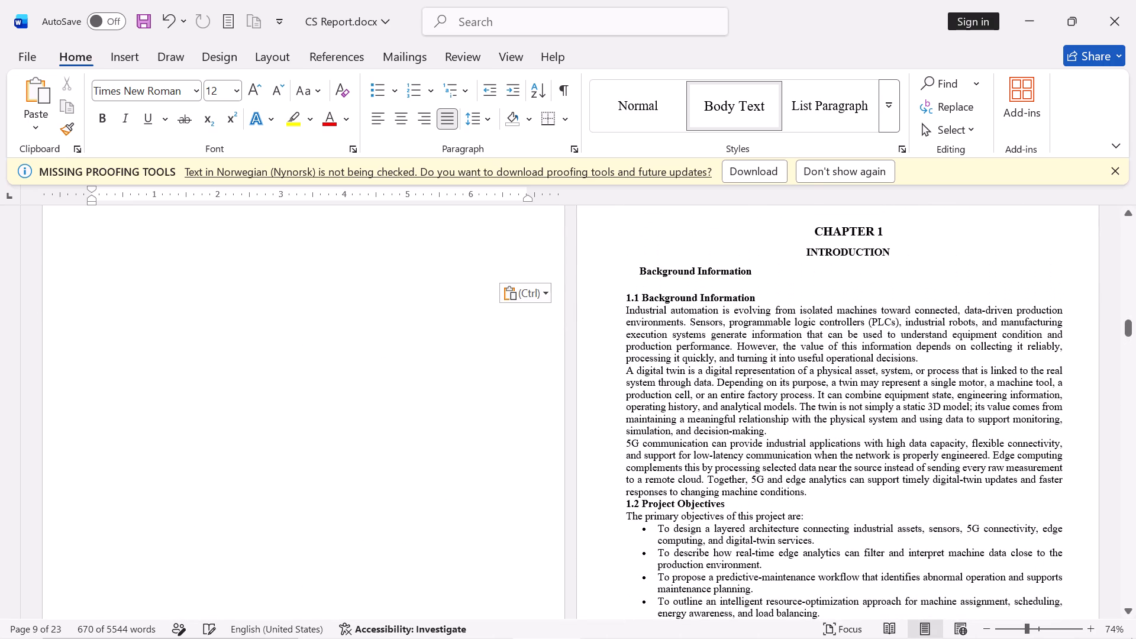
left_click(757, 274)
left_click_drag(757, 274, 643, 280)
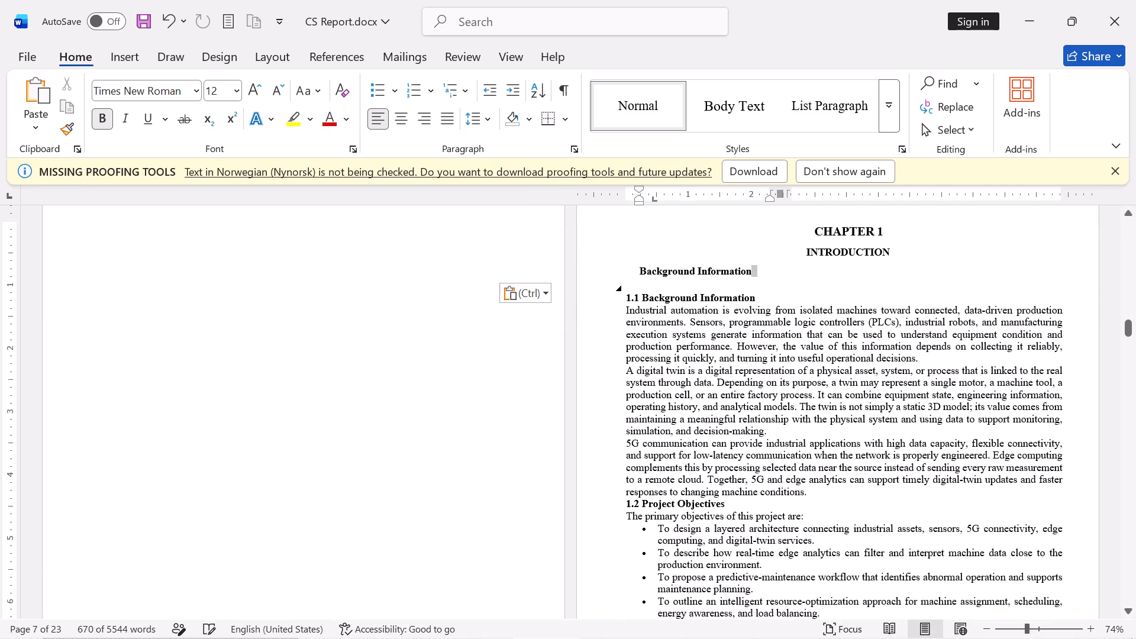
left_click_drag(643, 280, 625, 282)
left_click(632, 286)
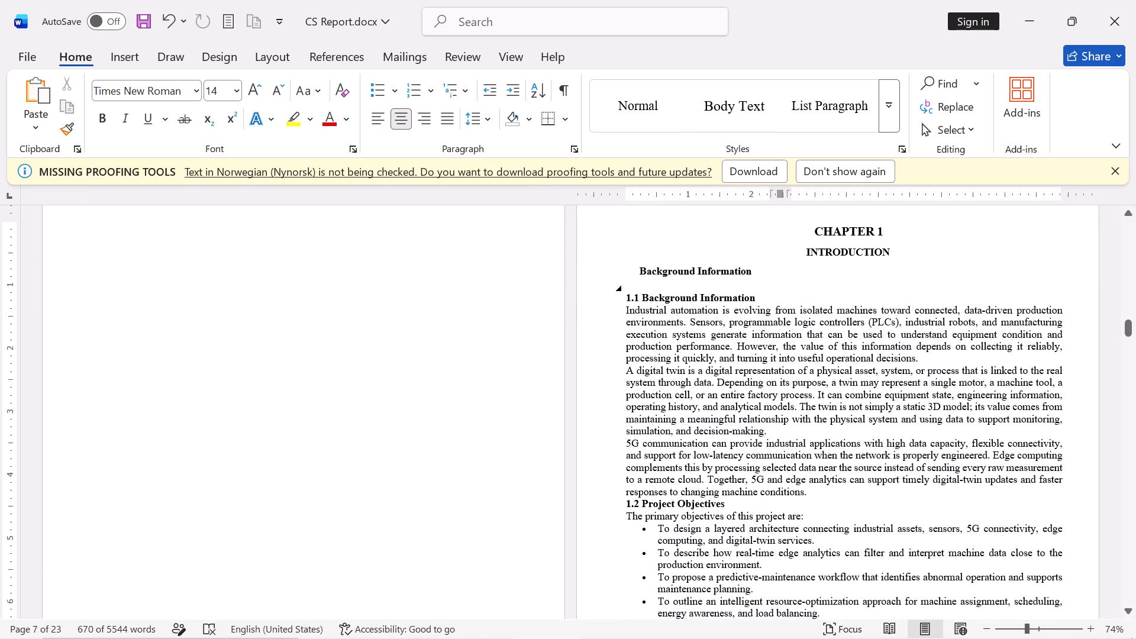
key("BackSpace")
key("BackSpace")
key("BackSpace")
key("BackSpace")
key("BackSpace")
key("BackSpace")
key("BackSpace")
key("BackSpace")
key("BackSpace")
key("BackSpace")
key("BackSpace")
key("BackSpace")
key("BackSpace")
key("BackSpace")
key("BackSpace")
key("BackSpace")
key("BackSpace")
key("BackSpace")
key("BackSpace")
key("BackSpace")
key("BackSpace")
key("BackSpace")
key("BackSpace")
key("BackSpace")
key("BackSpace")
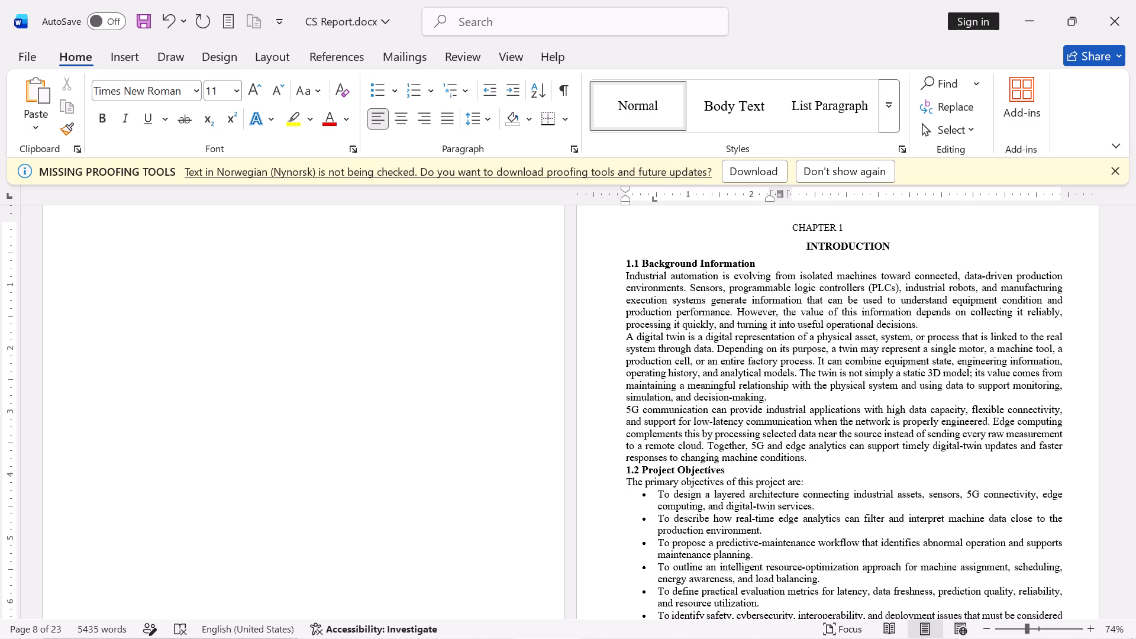
key("Return")
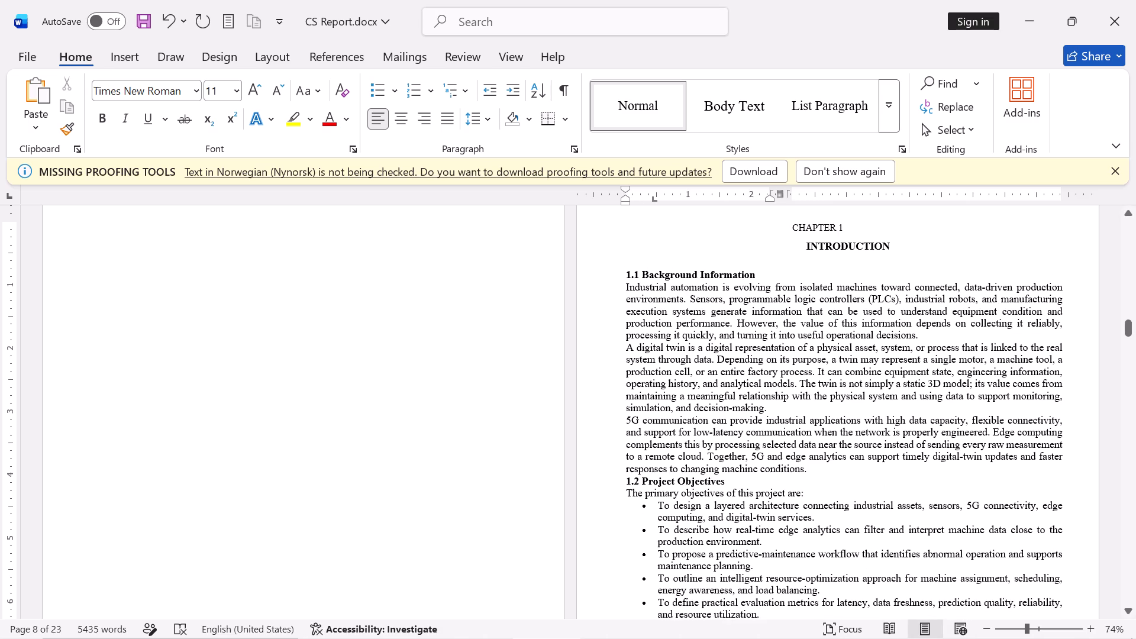
Realign the chapter title lines by removing the indent before INTRODUCTION and inserting three spaces before CHAPTER 1.
left_click(802, 247)
left_click(802, 246)
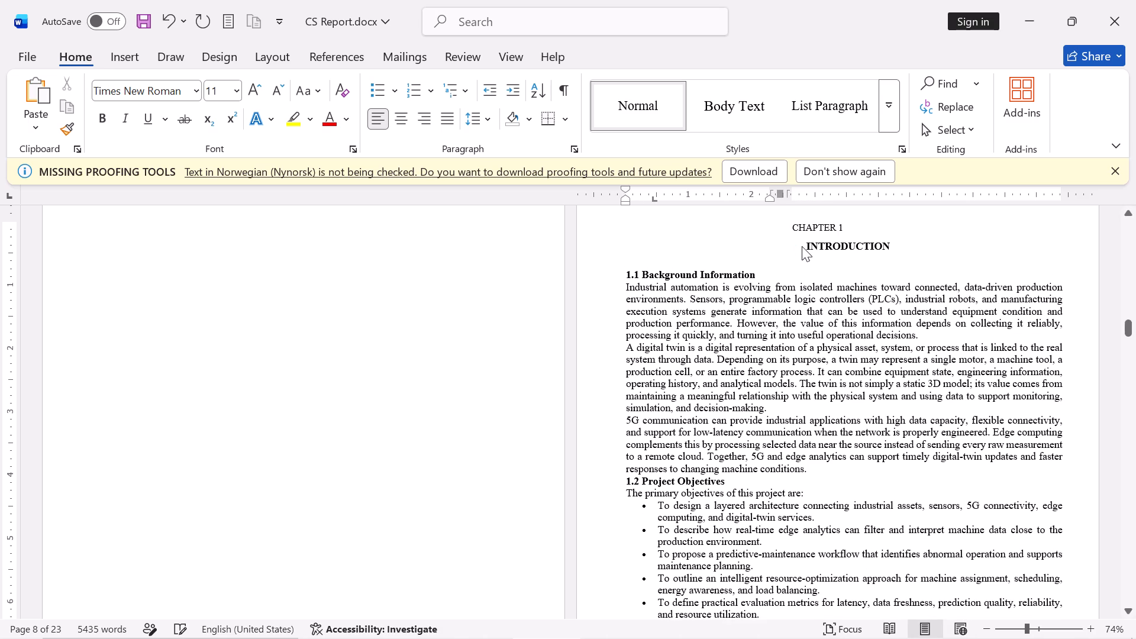
left_click(807, 245)
key("BackSpace")
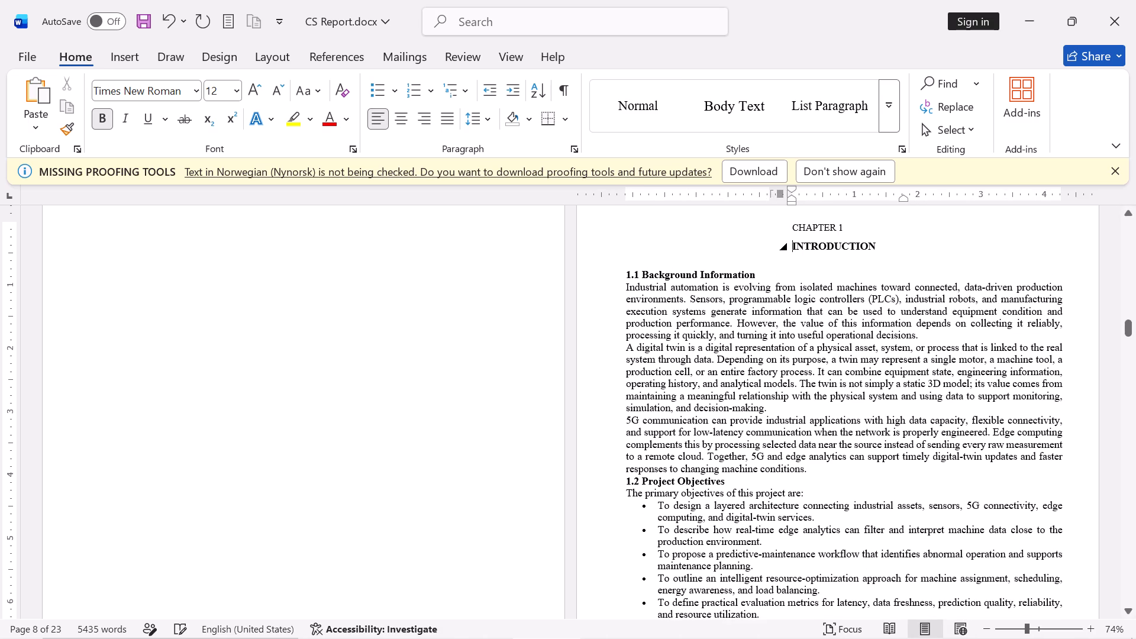
left_click(788, 228)
key("space")
key("space")
key("space")
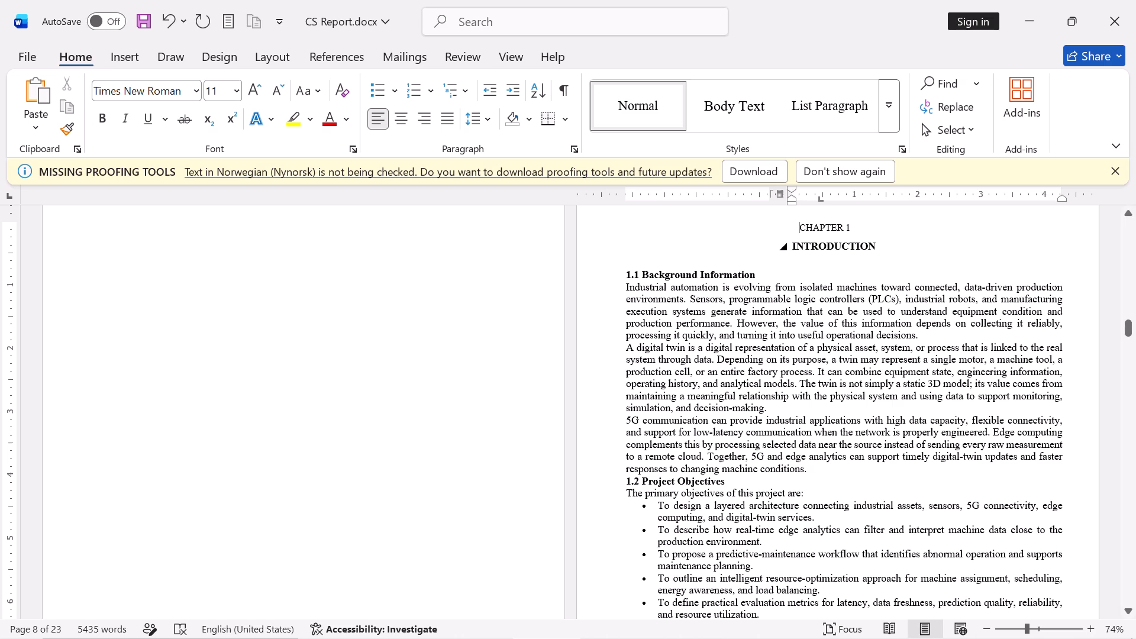
Make the CHAPTER 1 heading bold and set its font size to 14.
left_click_drag(863, 235, 864, 227)
left_click(864, 227)
left_click_drag(864, 227, 863, 227)
left_click_drag(863, 227, 806, 222)
key("ctrl+b")
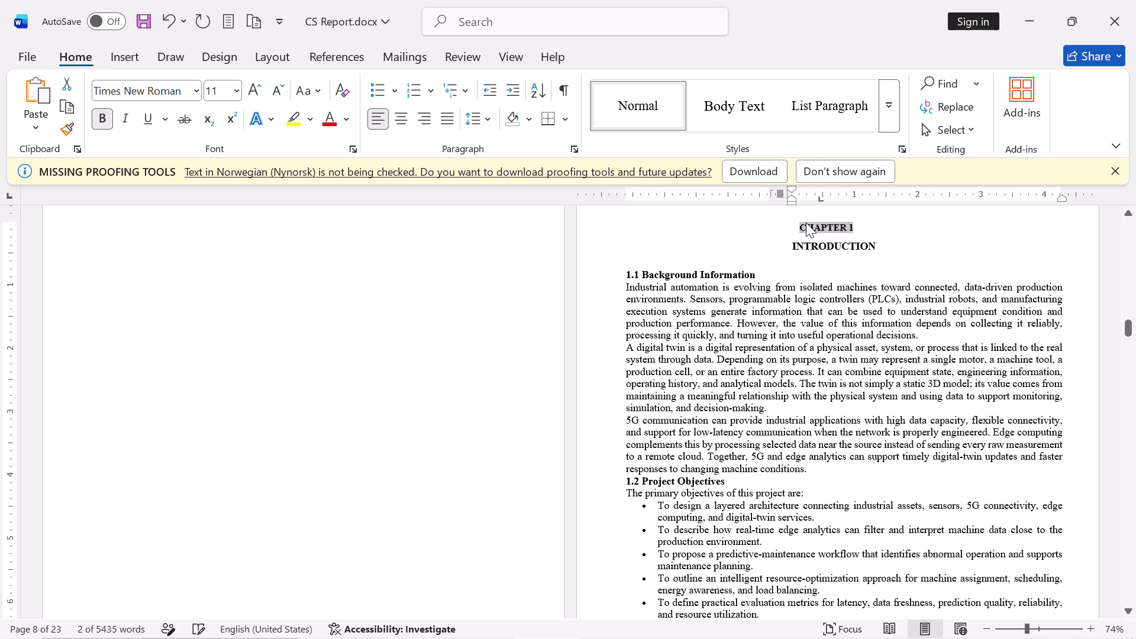
left_click(225, 94)
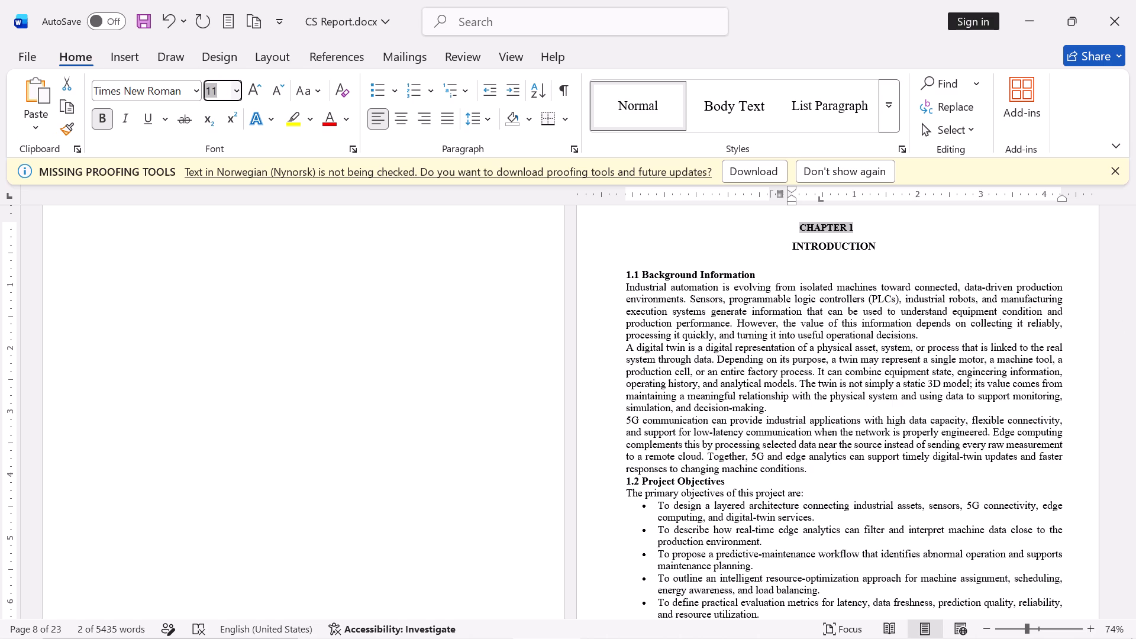
type("14")
key("Return")
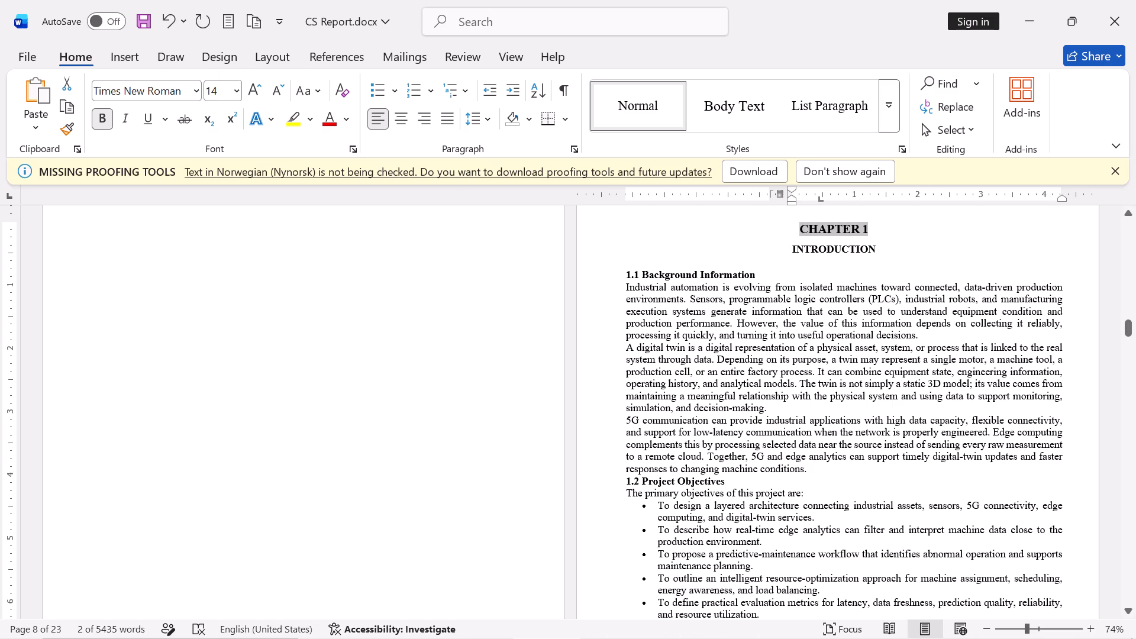
Insert a blank line between the last 1.1 Background Information paragraph and the 1.2 Project Objectives heading.
left_click(814, 472)
key("Return")
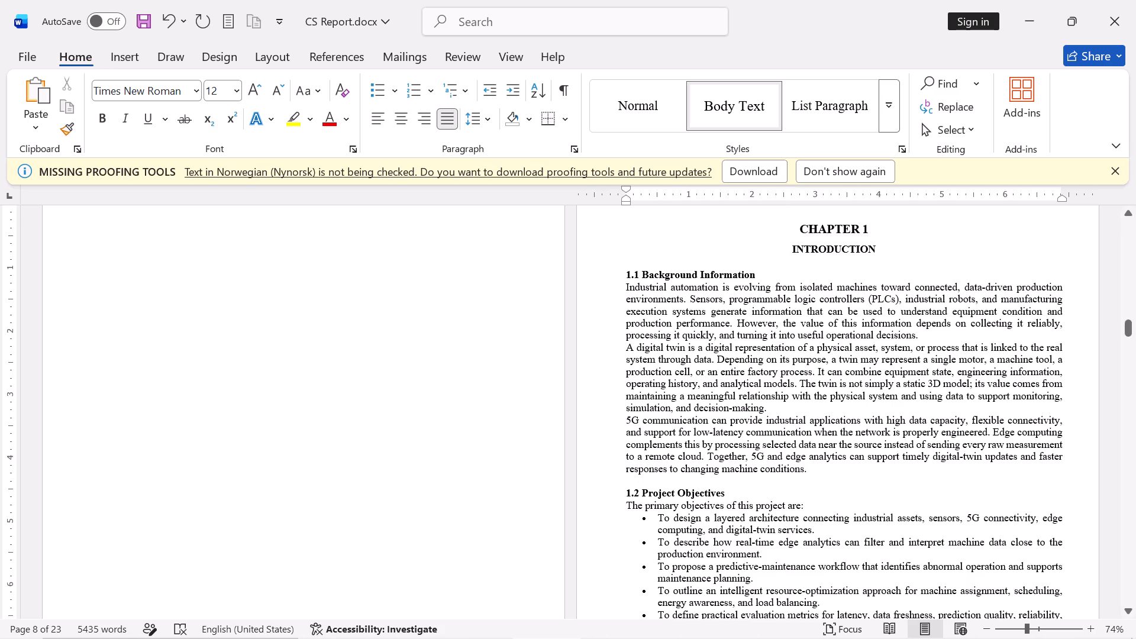
Insert blank lines between the three 1.1 Background Information paragraphs and directly below the 1.1 heading.
left_click(623, 421)
key("Return")
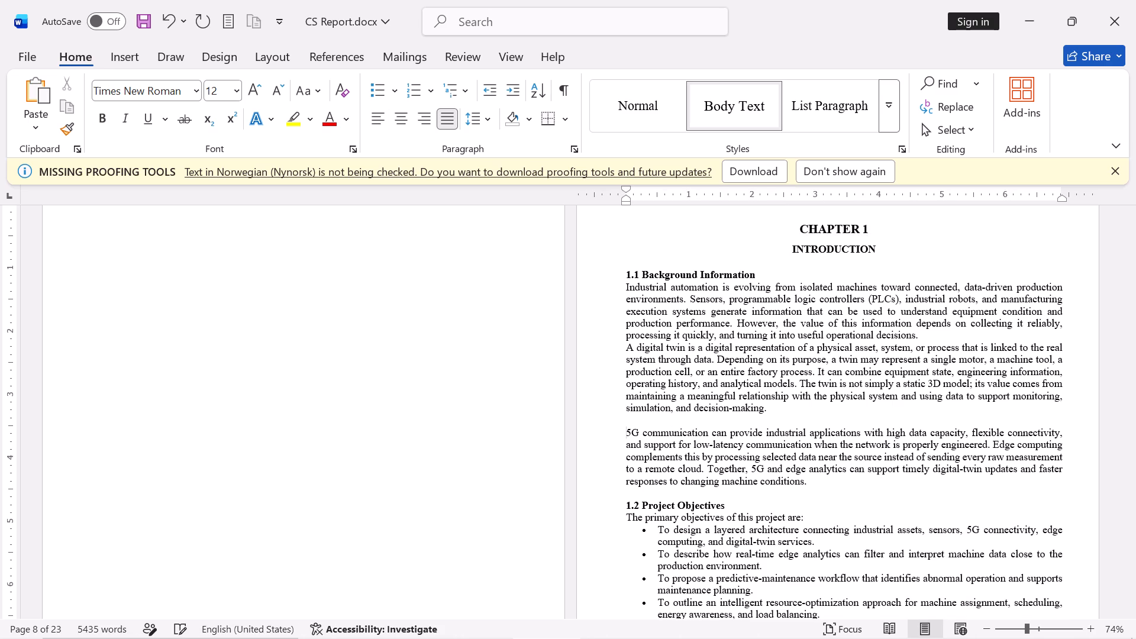
key("Up")
key("Up")
key("Up")
key("Up")
key("Up")
key("Up")
key("Up")
key("Return")
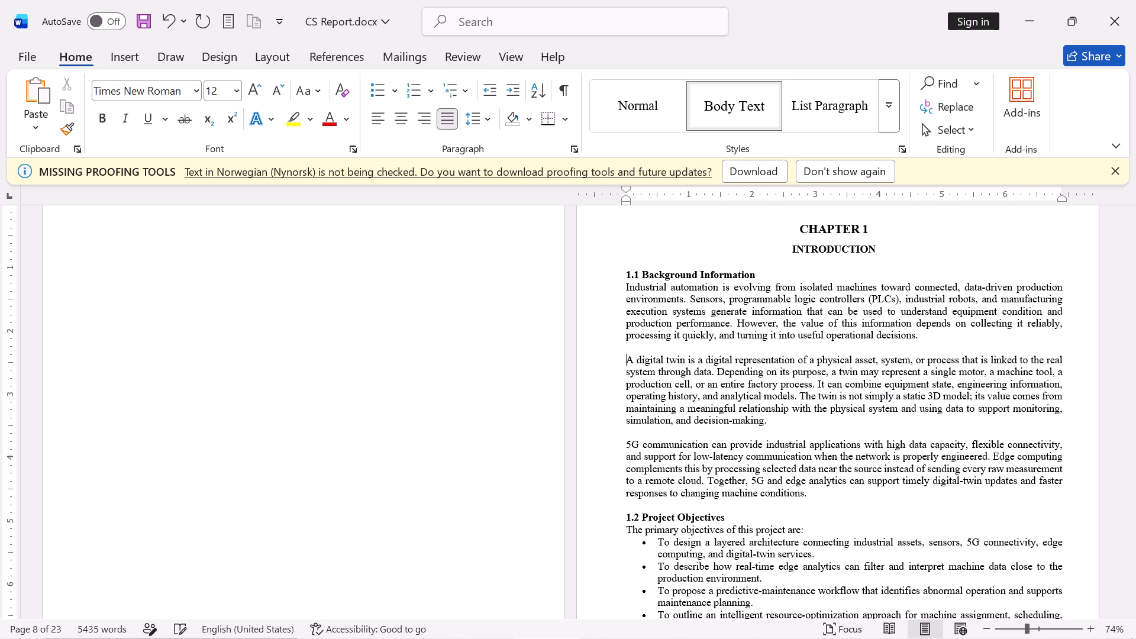
key("Up")
key("Up")
key("Up")
key("Up")
key("Up")
key("Up")
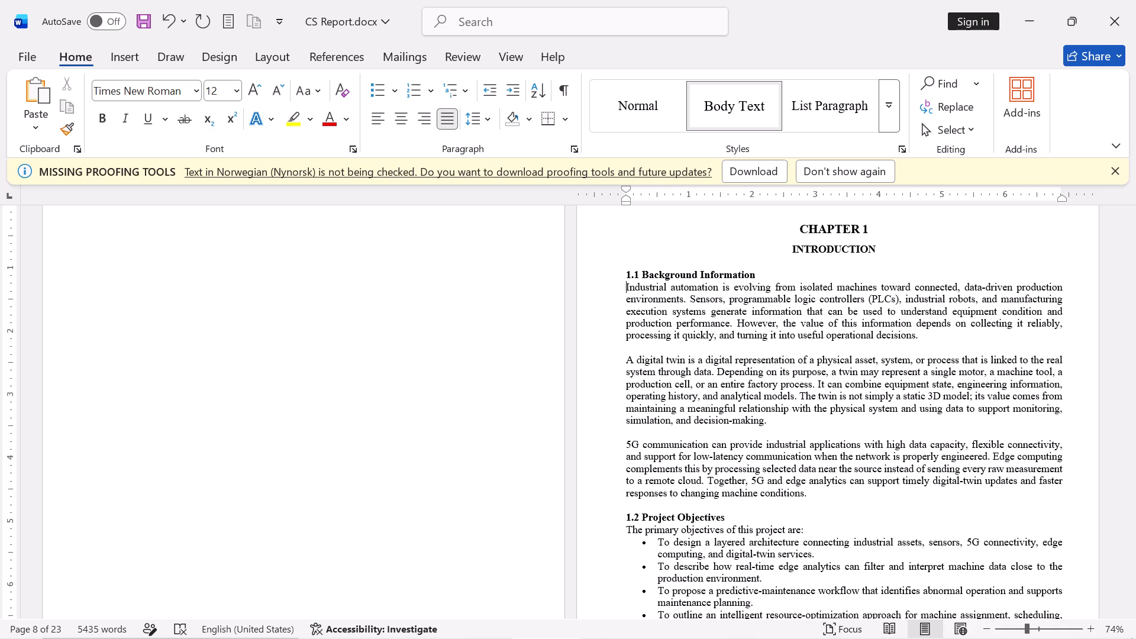
key("Return")
Insert a blank line between the 1.2 Project Objectives heading and its introductory sentence.
scroll(682, 569, "down", 2)
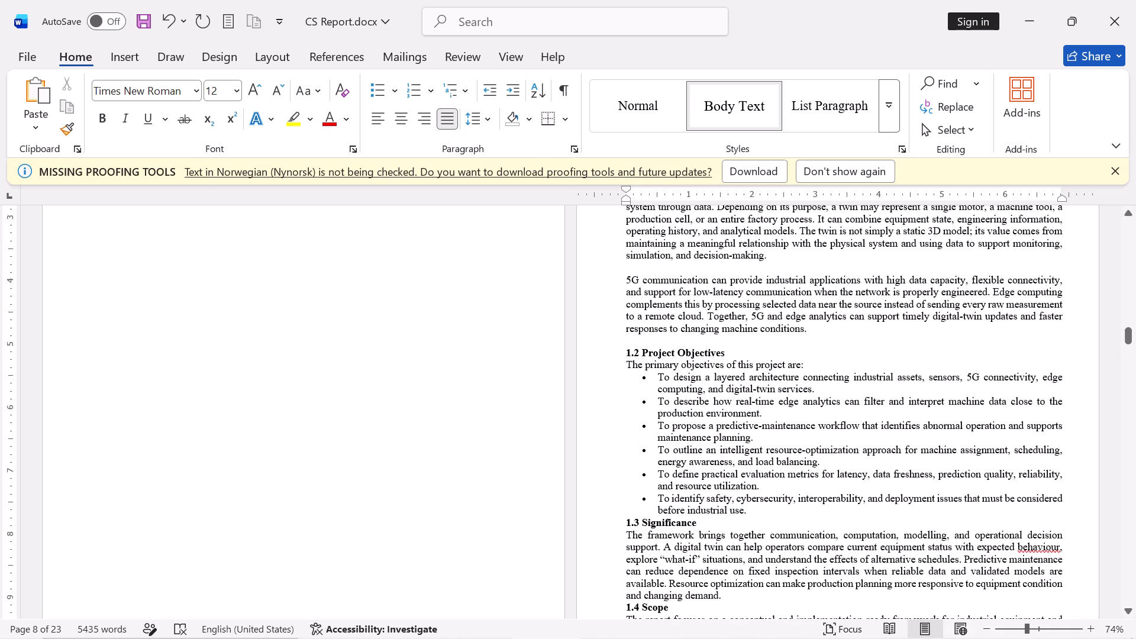
left_click(622, 366)
key("Return")
Insert a blank line above and a blank line below the 1.3 Significance heading.
key("Down")
key("Down")
key("Down")
key("Down")
key("Down")
key("Down")
key("Down")
key("Down")
key("Down")
key("Down")
key("Down")
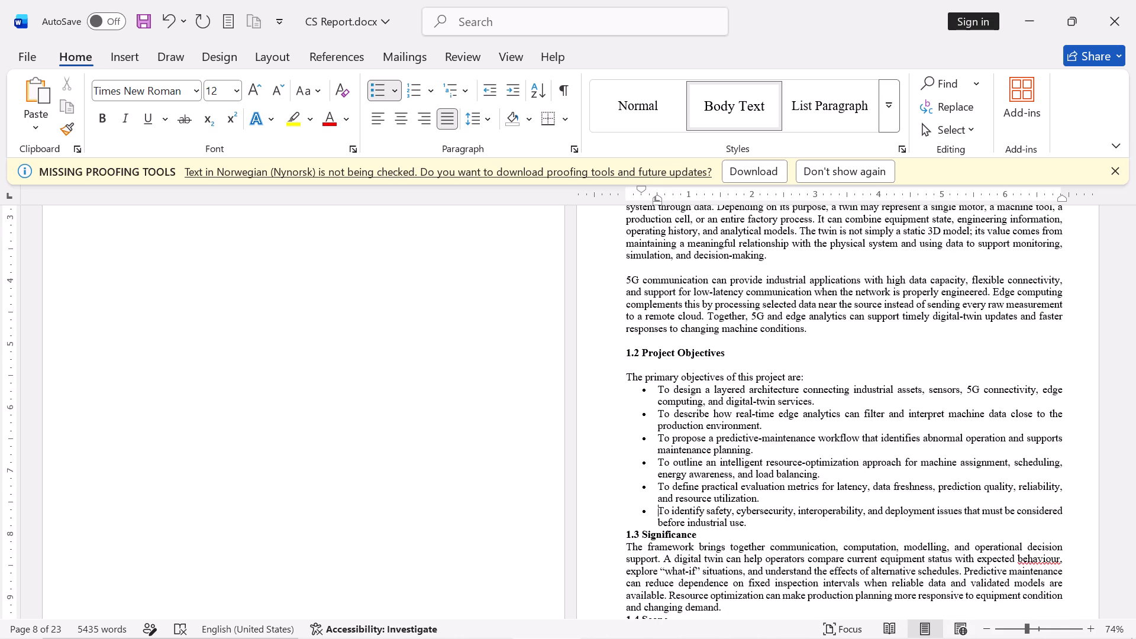
key("Down")
key("Left")
key("Down")
key("Right")
key("Return")
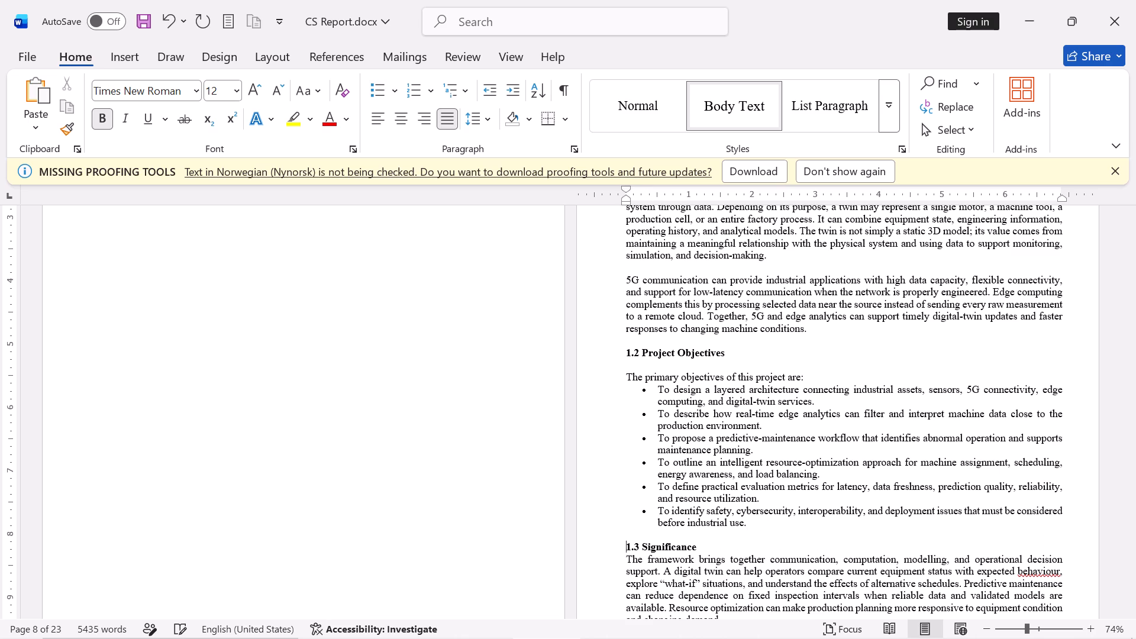
key("Down")
key("Return")
Insert a blank line above and a blank line below the 1.4 Scope heading.
scroll(622, 366, "down", 3)
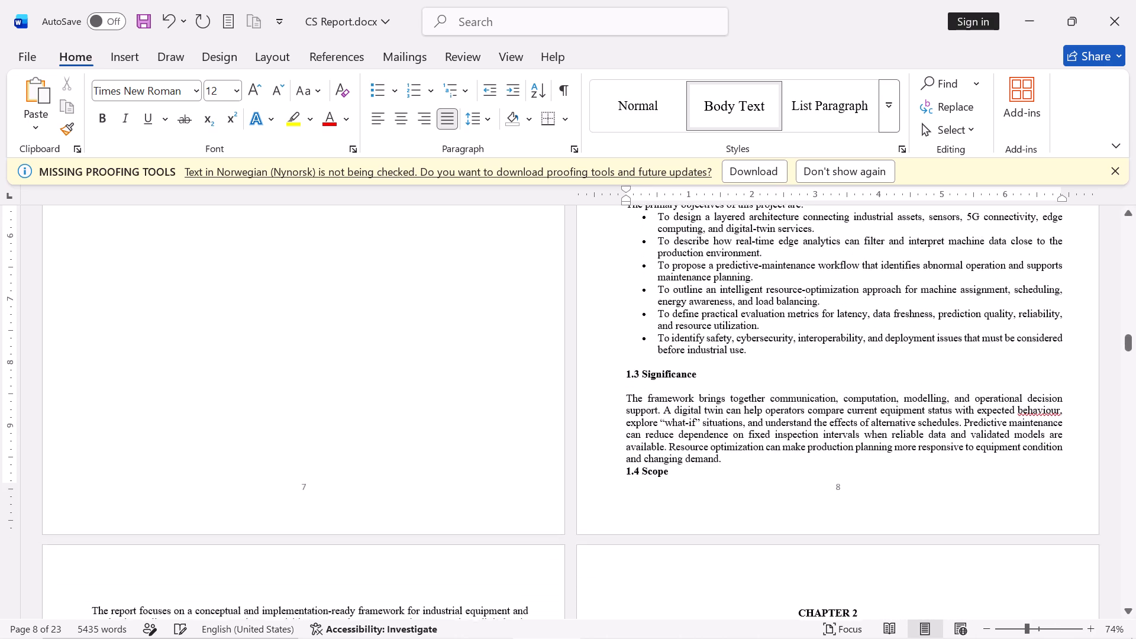
key("Down")
key("Down")
key("Down")
key("Down")
key("Down")
key("Down")
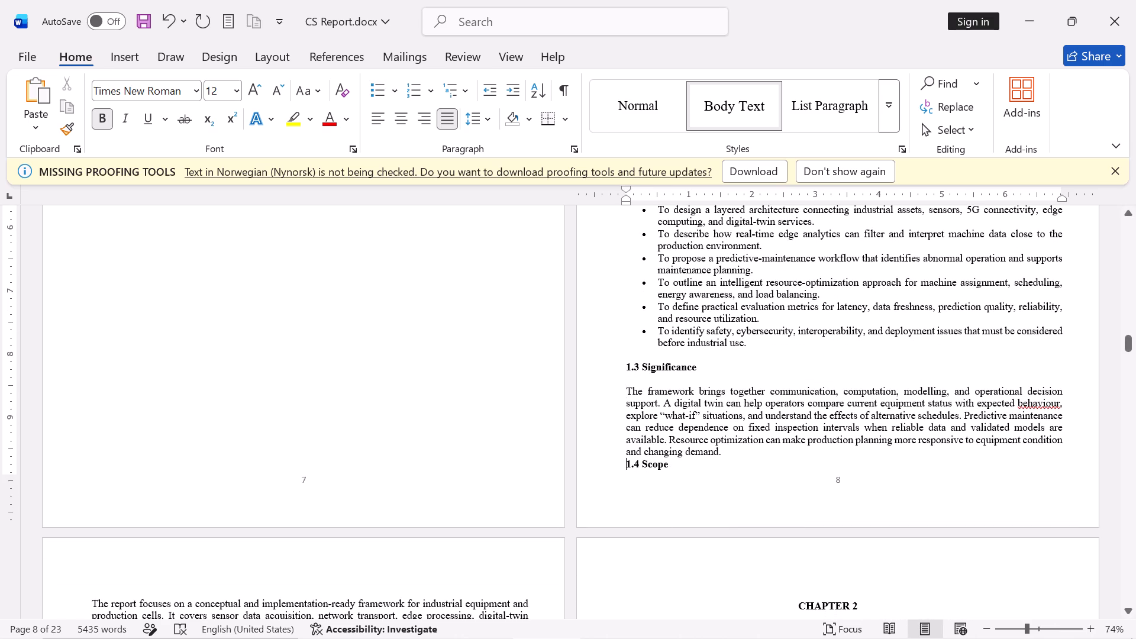
key("Return")
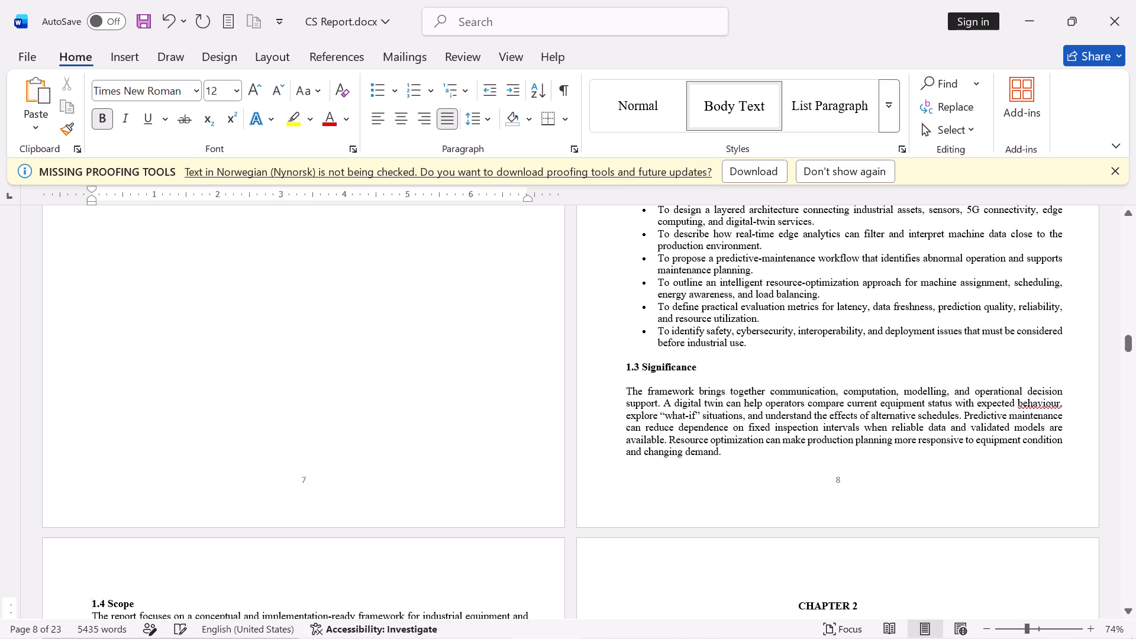
scroll(394, 560, "down", 2)
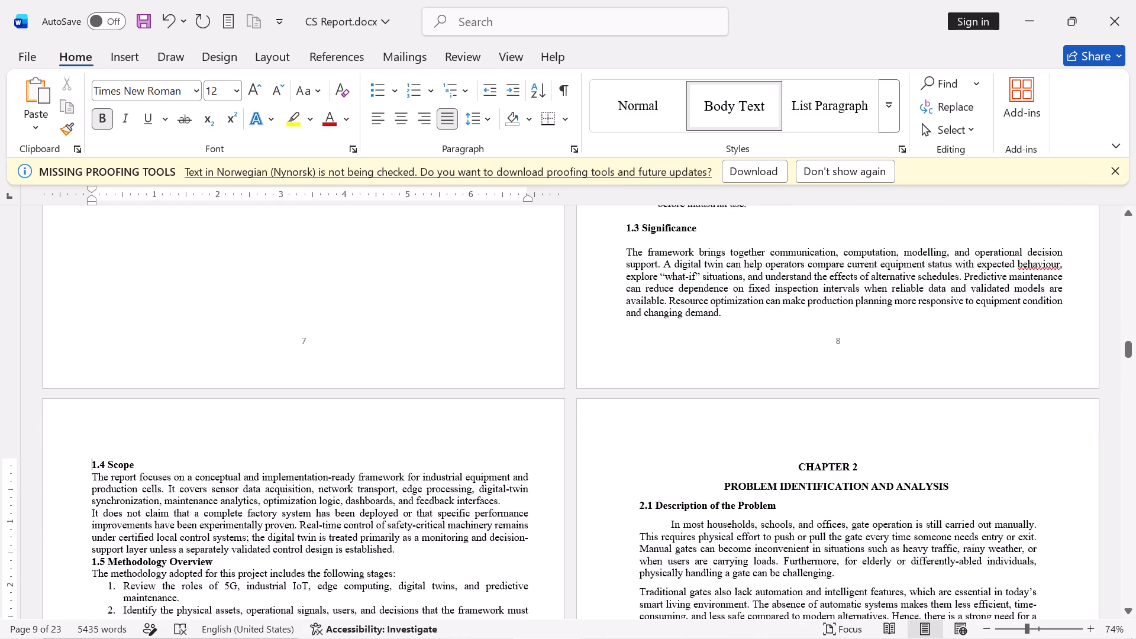
key("Down")
key("Return")
Insert a blank line above and a blank line below the 1.5 Methodology Overview heading.
key("Down")
key("Down")
key("Down")
key("Down")
key("Down")
key("Down")
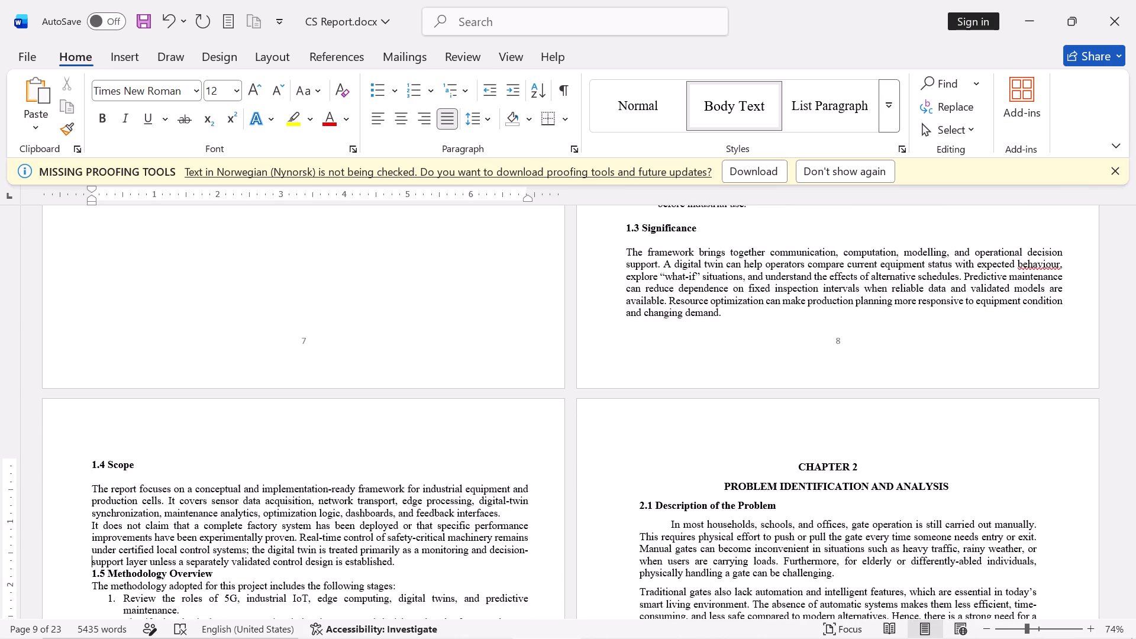
key("Down")
key("Return")
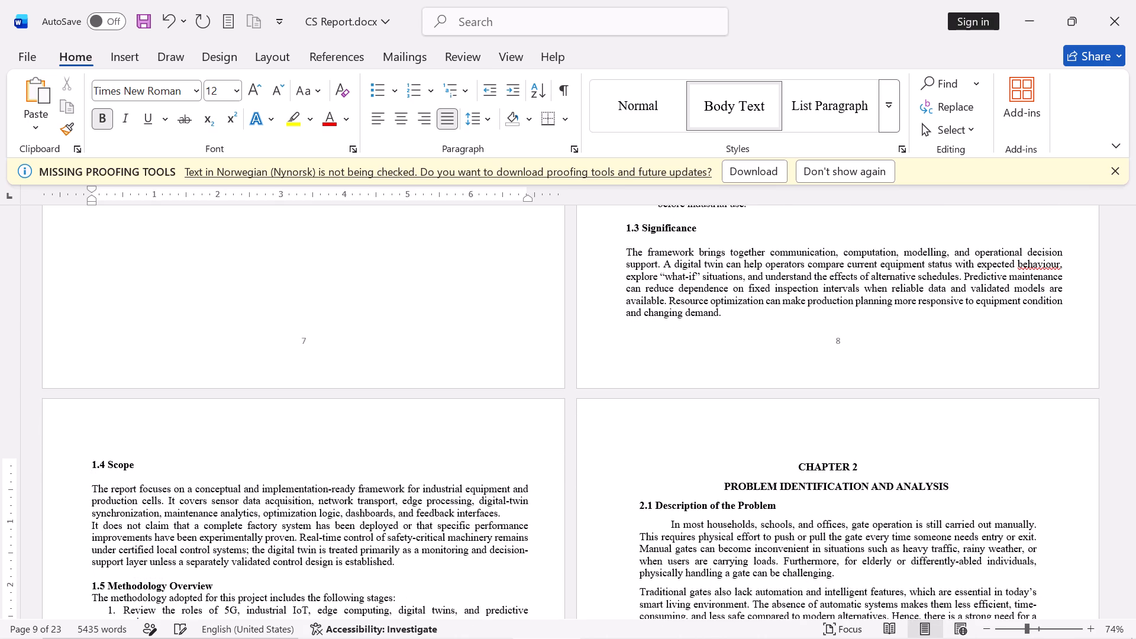
key("Down")
key("Return")
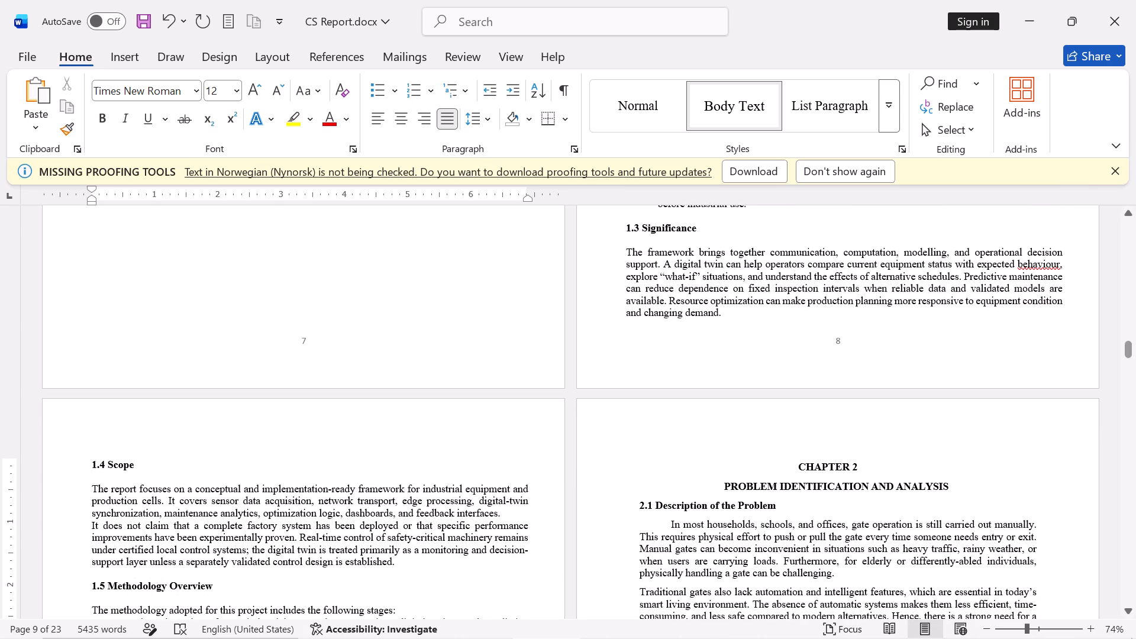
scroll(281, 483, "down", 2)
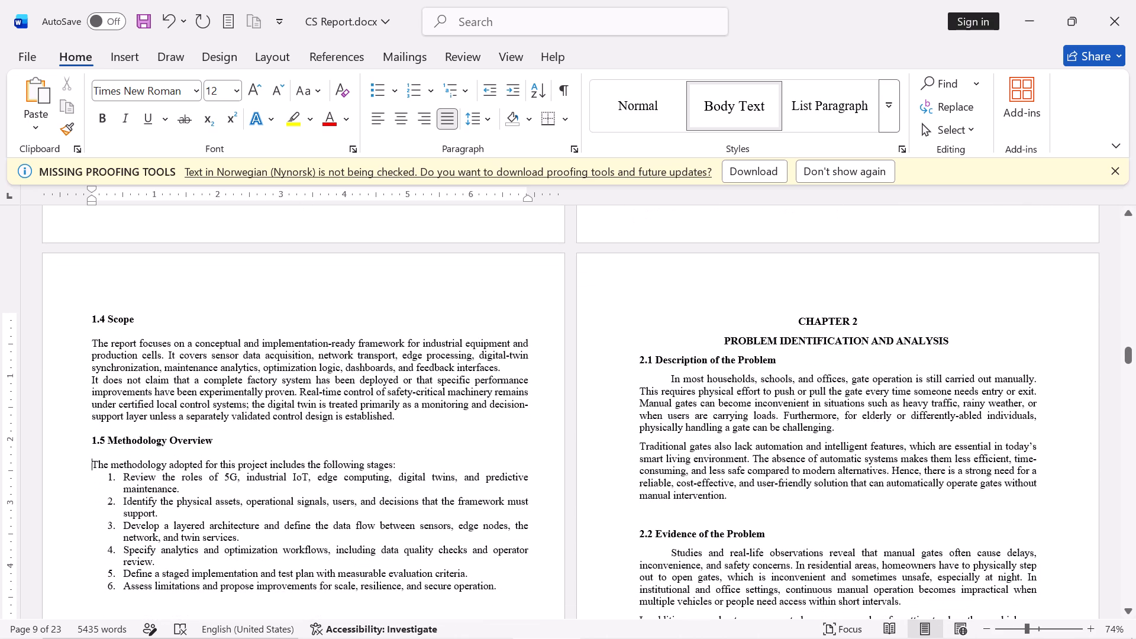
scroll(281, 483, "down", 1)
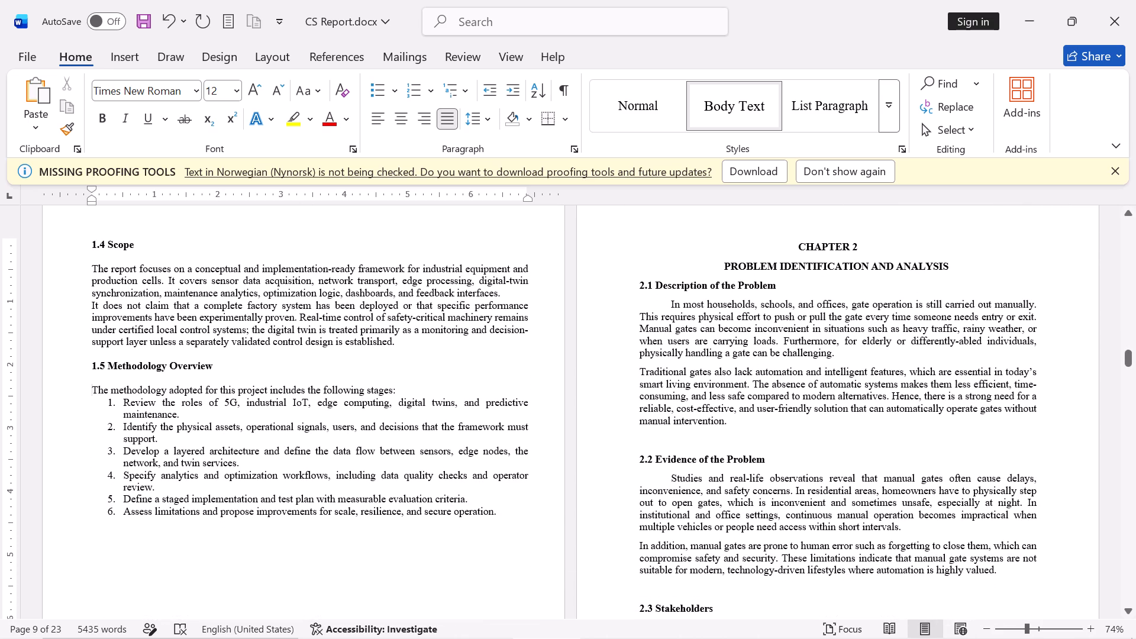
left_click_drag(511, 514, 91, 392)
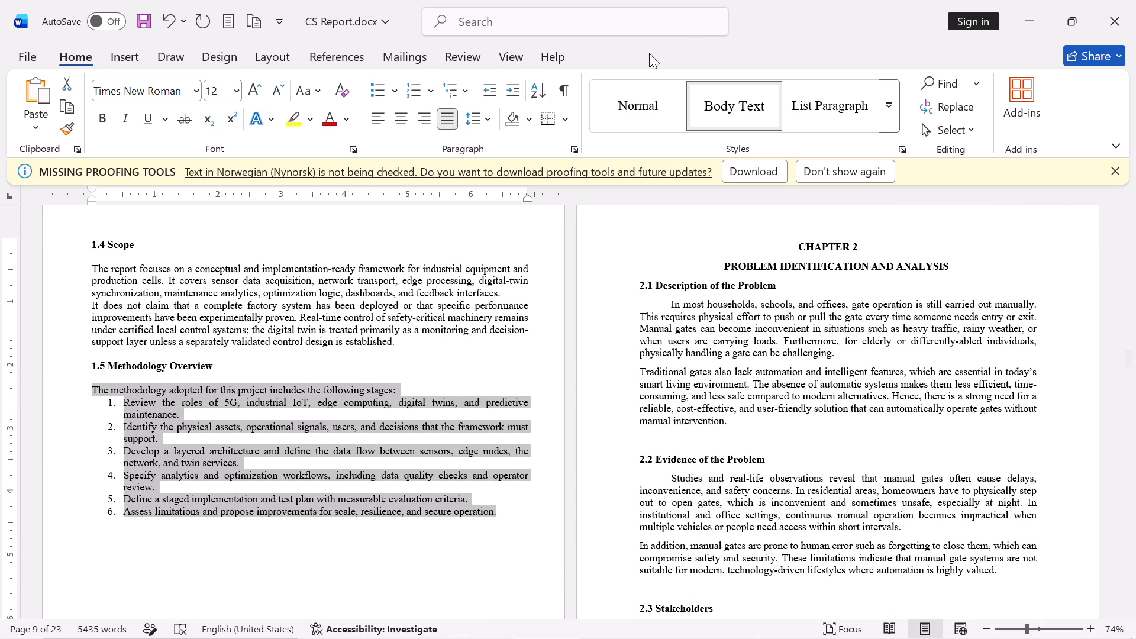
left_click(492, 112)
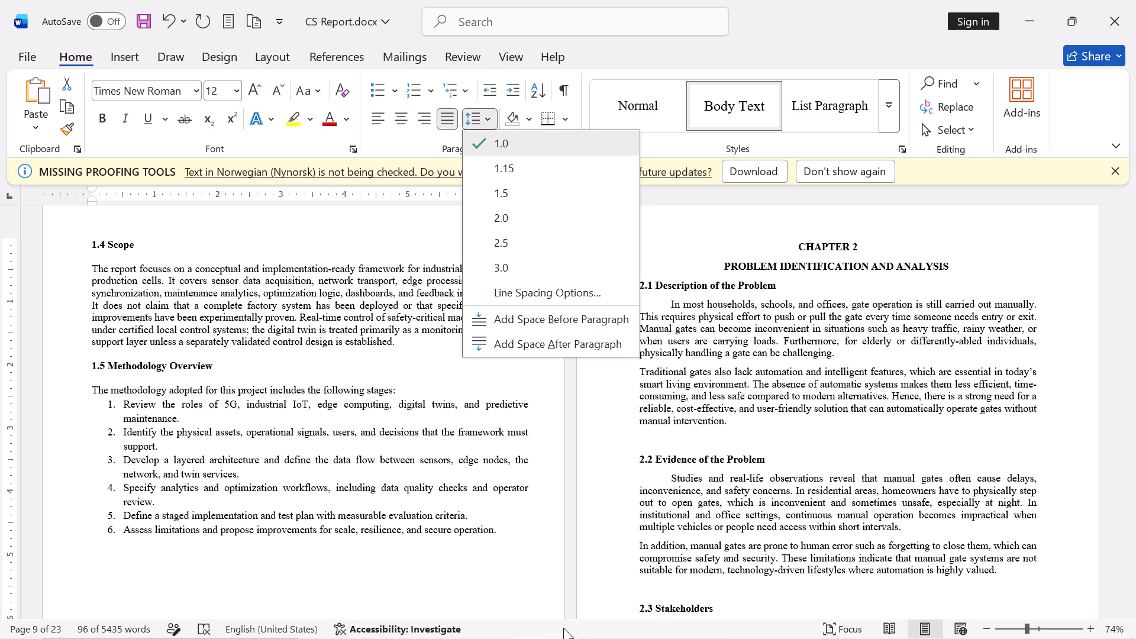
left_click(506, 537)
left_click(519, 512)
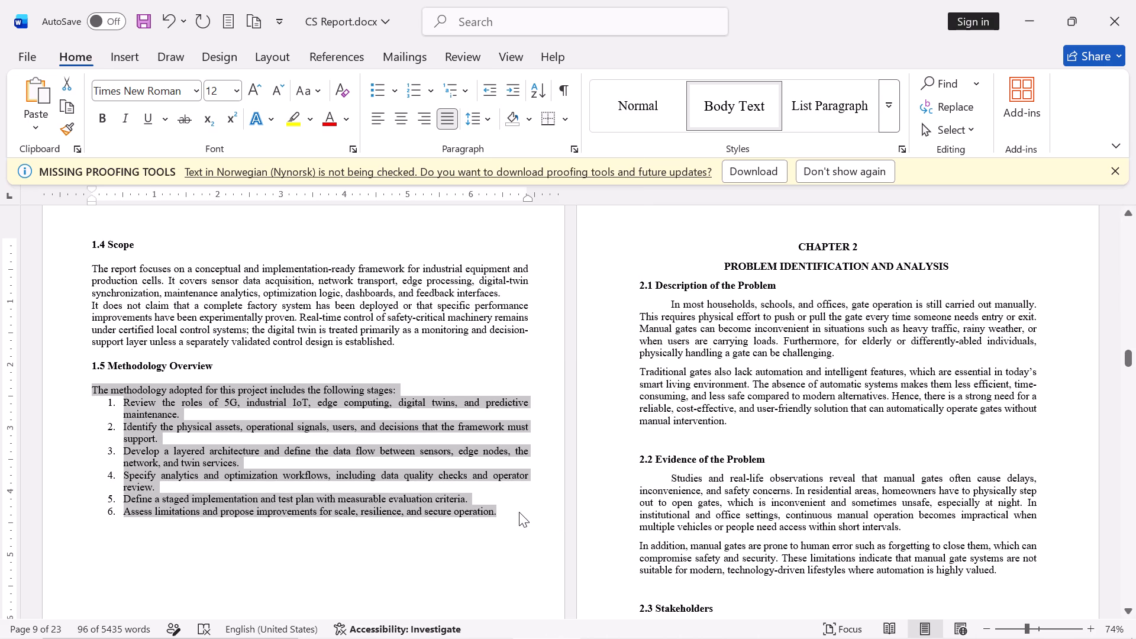
Set the line spacing of all Chapter 1 text from the 1.1 heading to the end of section 1.5 to 1.15.
left_click_drag(514, 515, 603, 212)
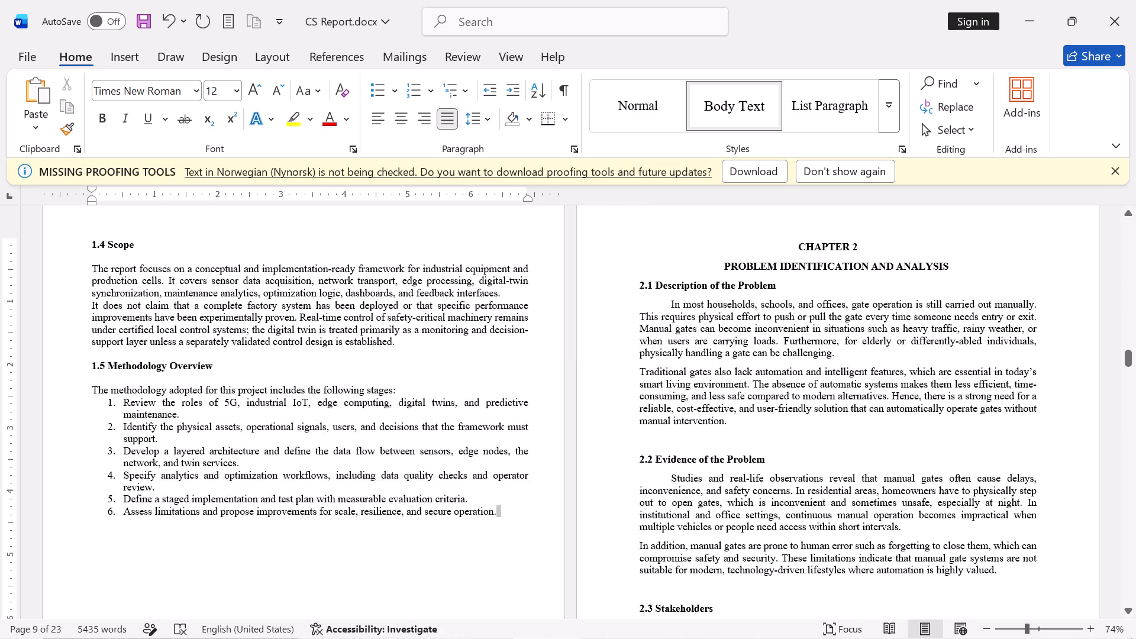
left_click_drag(603, 212, 599, 262)
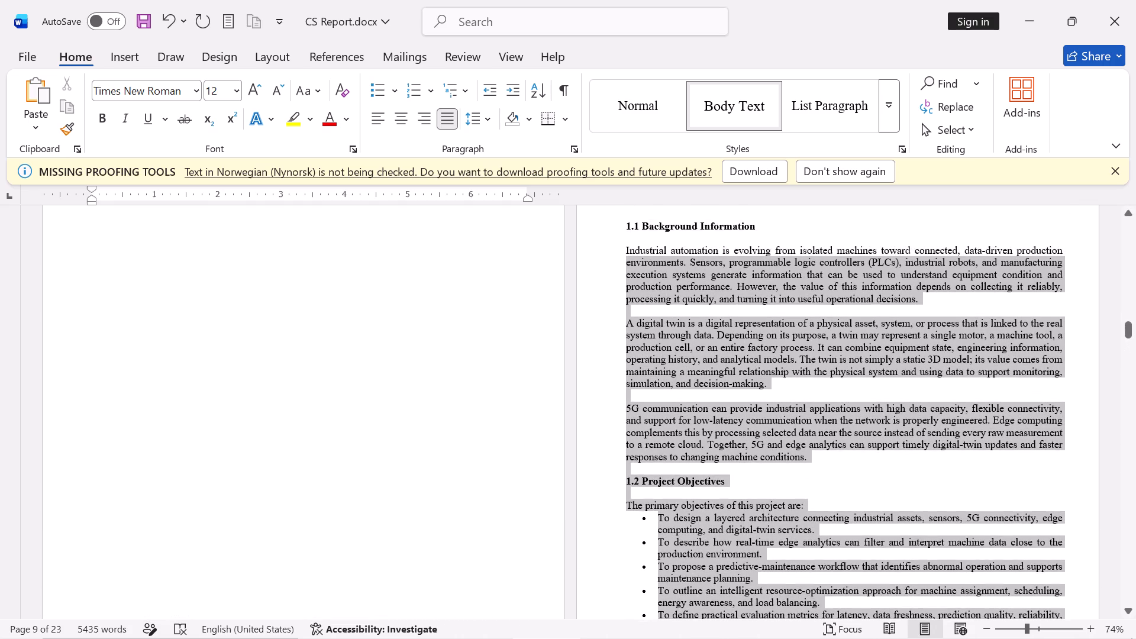
left_click_drag(599, 262, 624, 266)
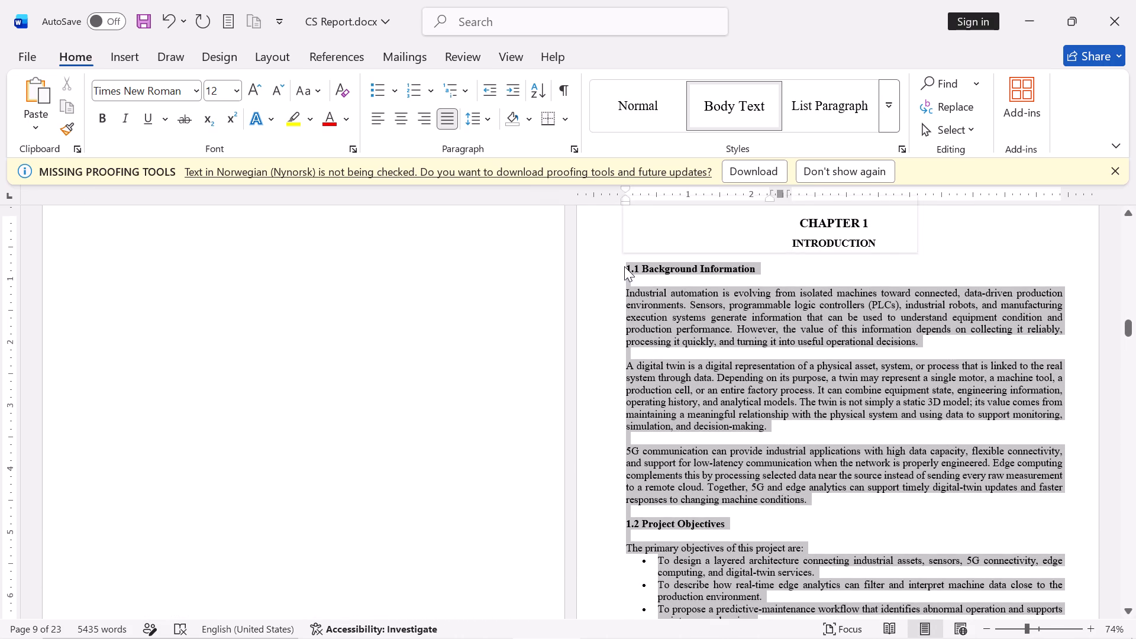
left_click(493, 125)
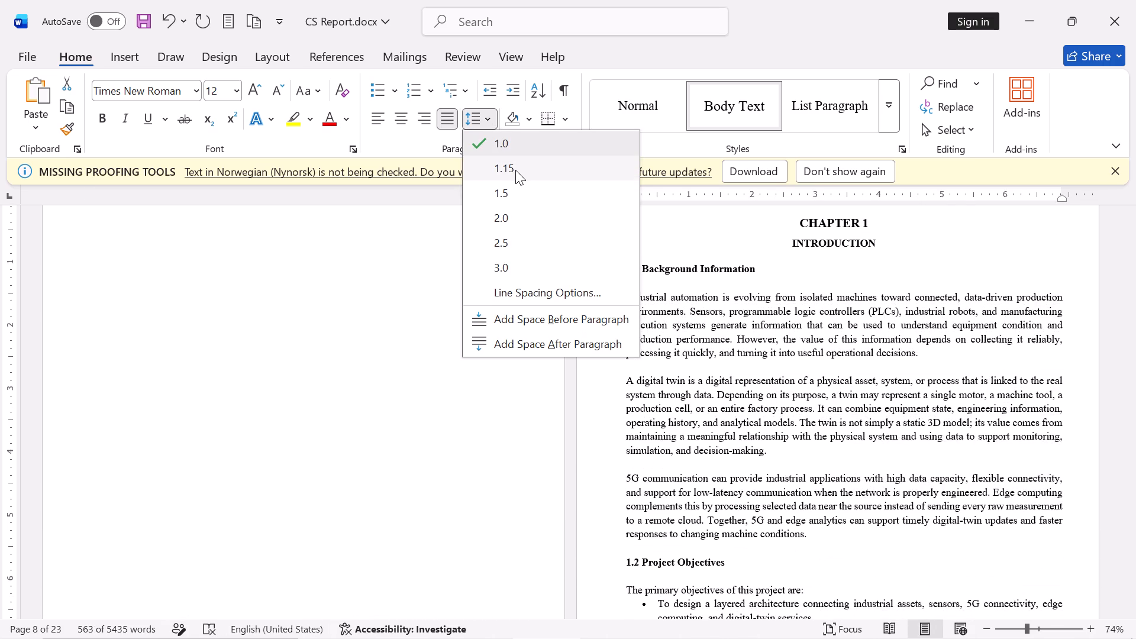
left_click(515, 170)
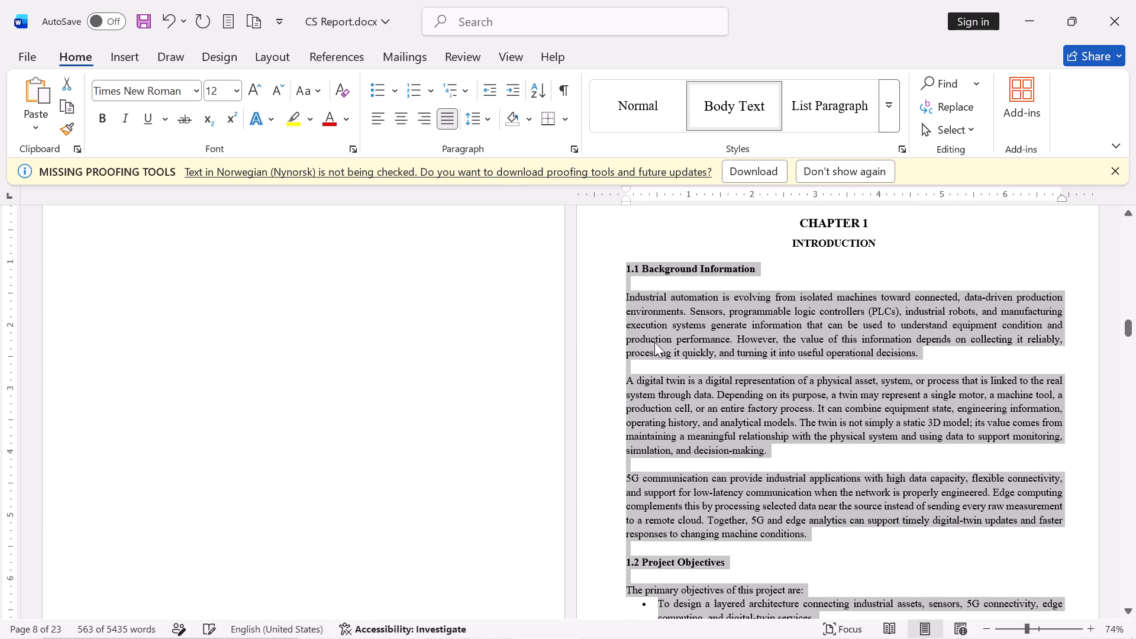
left_click(861, 533)
Set the line spacing of the six-item numbered list under 1.5 Methodology Overview to 1.5.
scroll(861, 533, "down", 7)
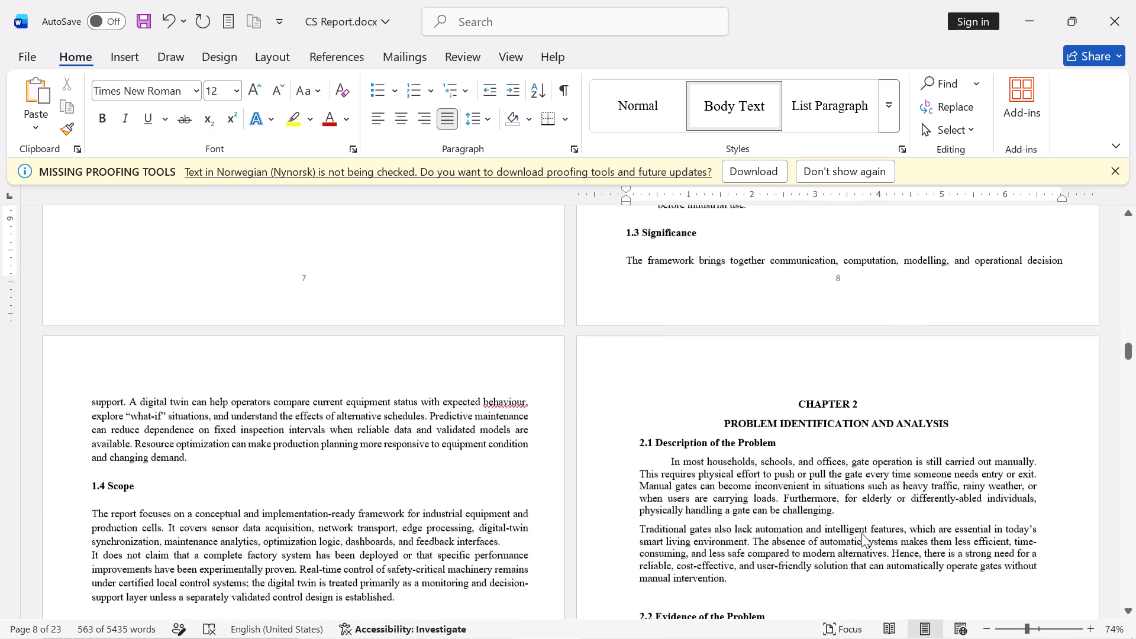
scroll(861, 533, "down", 3)
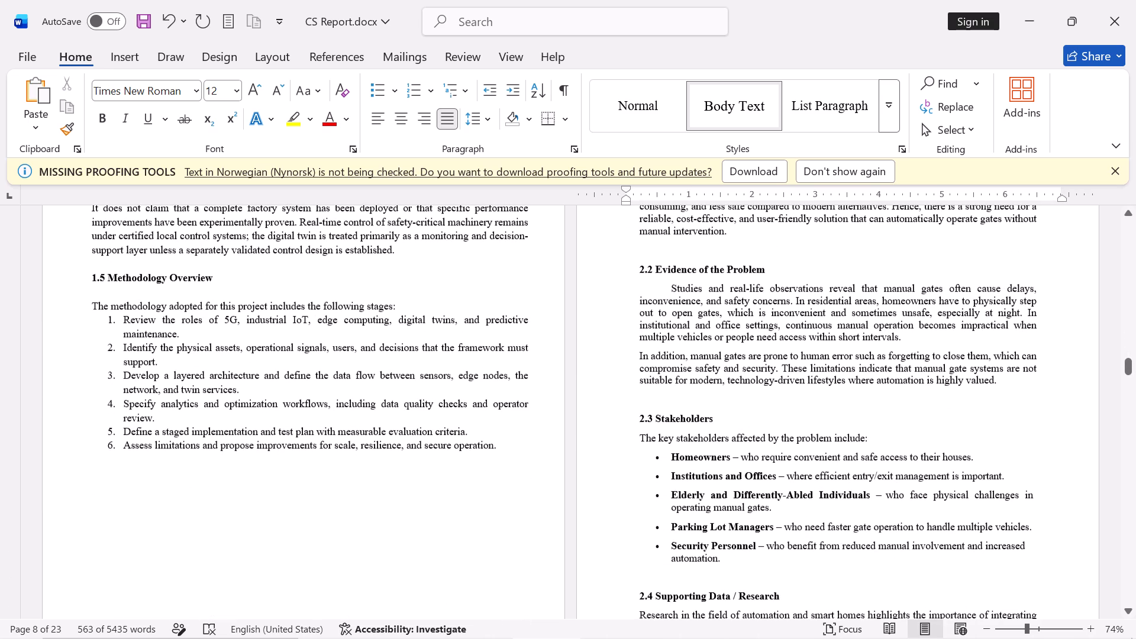
left_click_drag(504, 447, 121, 328)
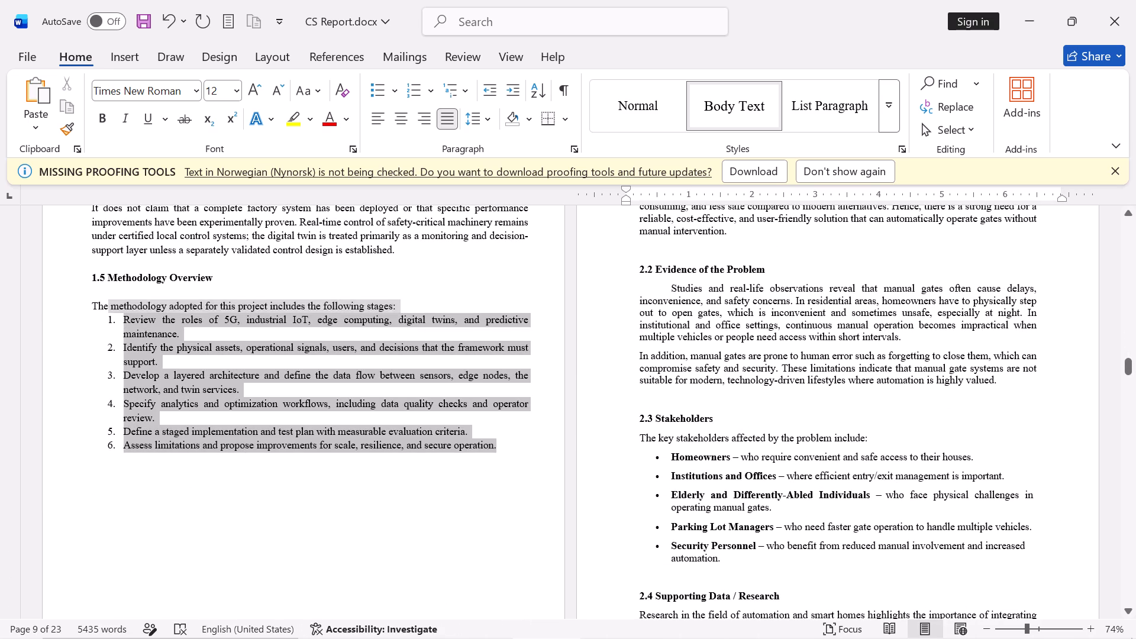
left_click_drag(121, 328, 115, 320)
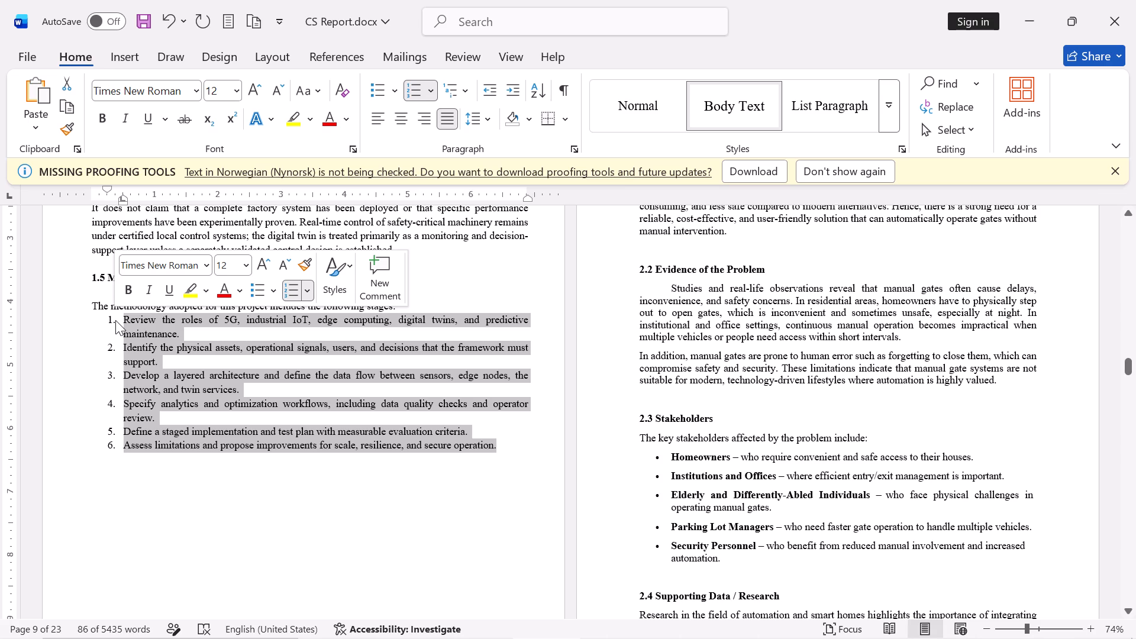
left_click(495, 112)
left_click(538, 186)
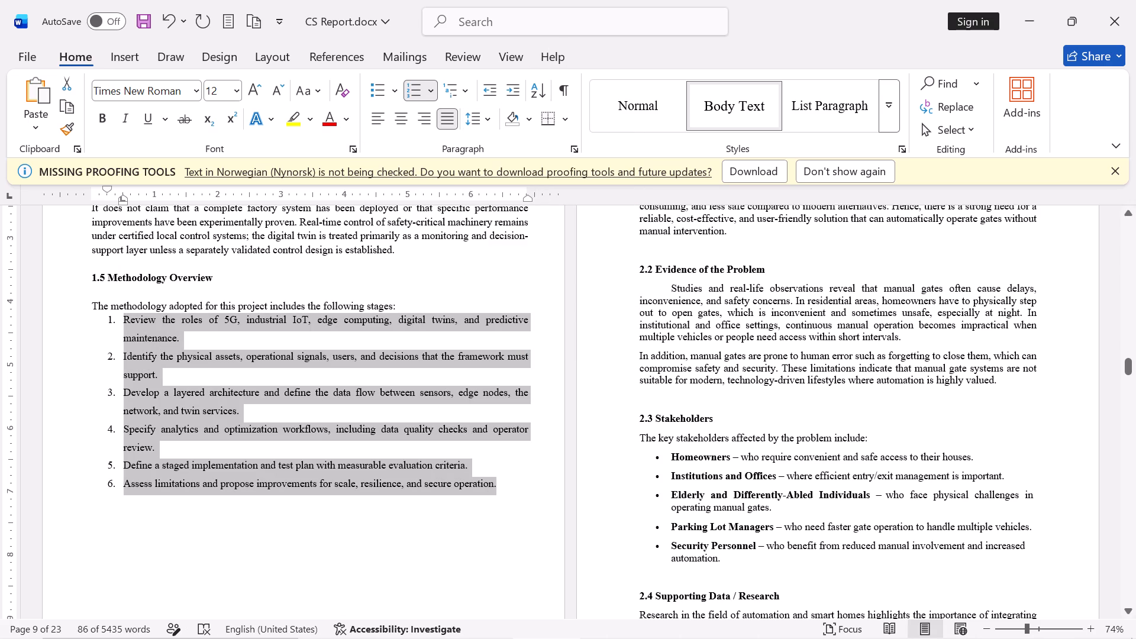
left_click(485, 543)
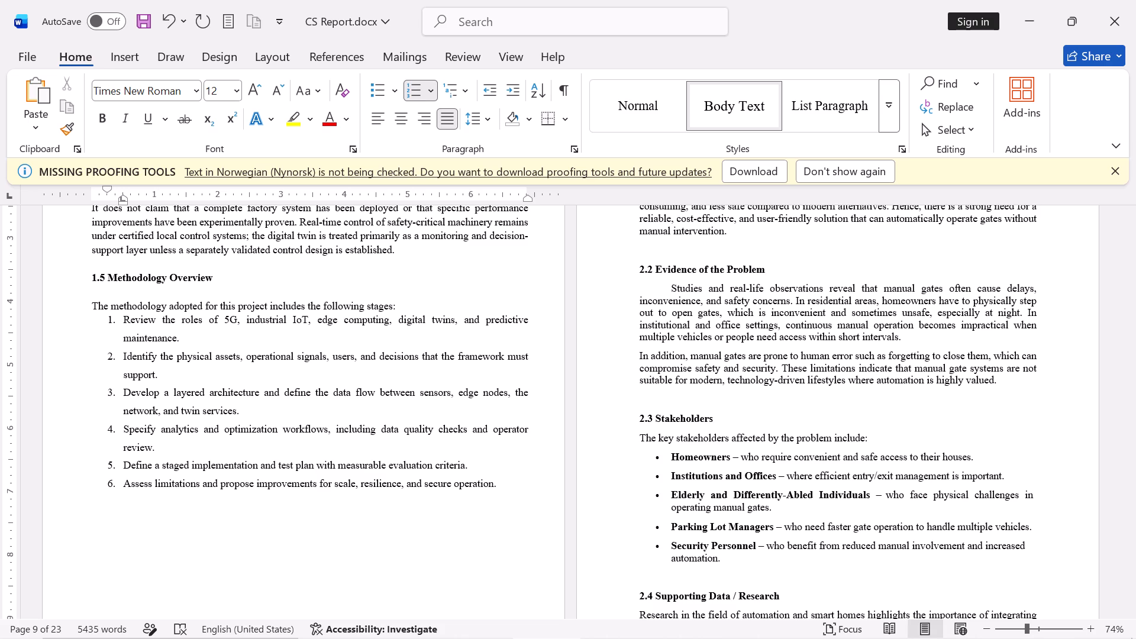
scroll(734, 431, "up", 2)
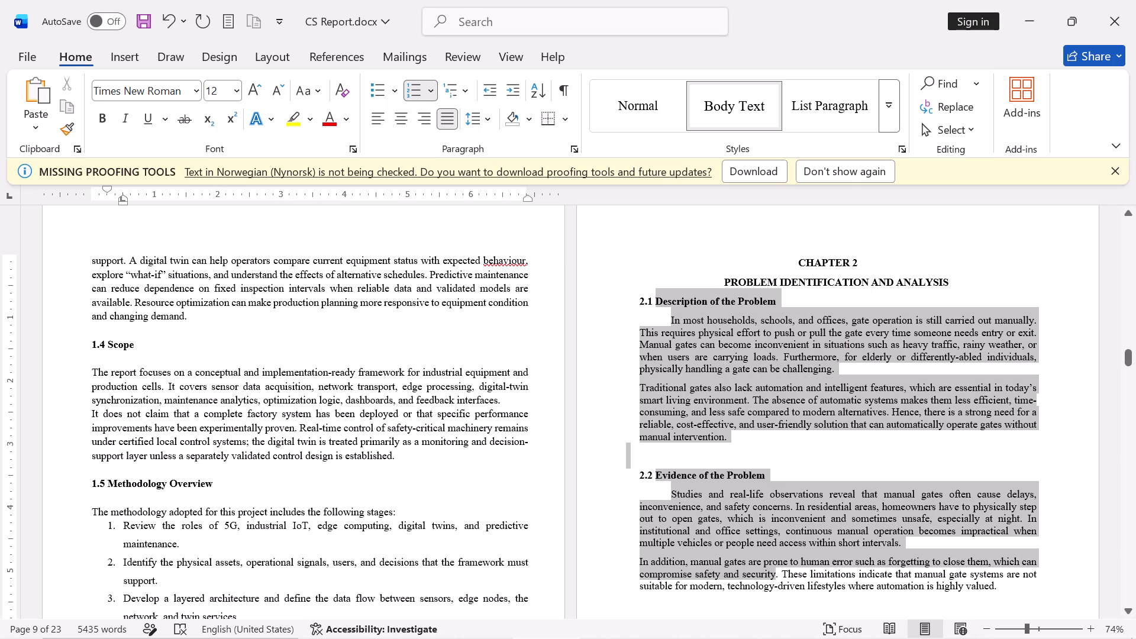
left_click_drag(776, 579, 769, 634)
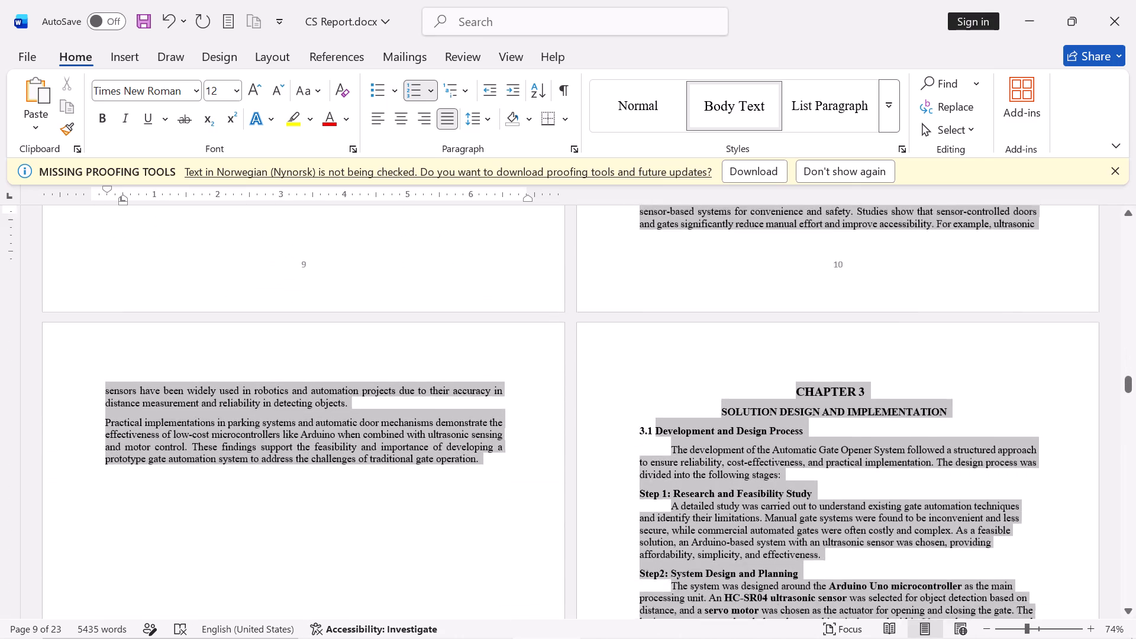
left_click_drag(769, 634, 485, 405)
key("BackSpace")
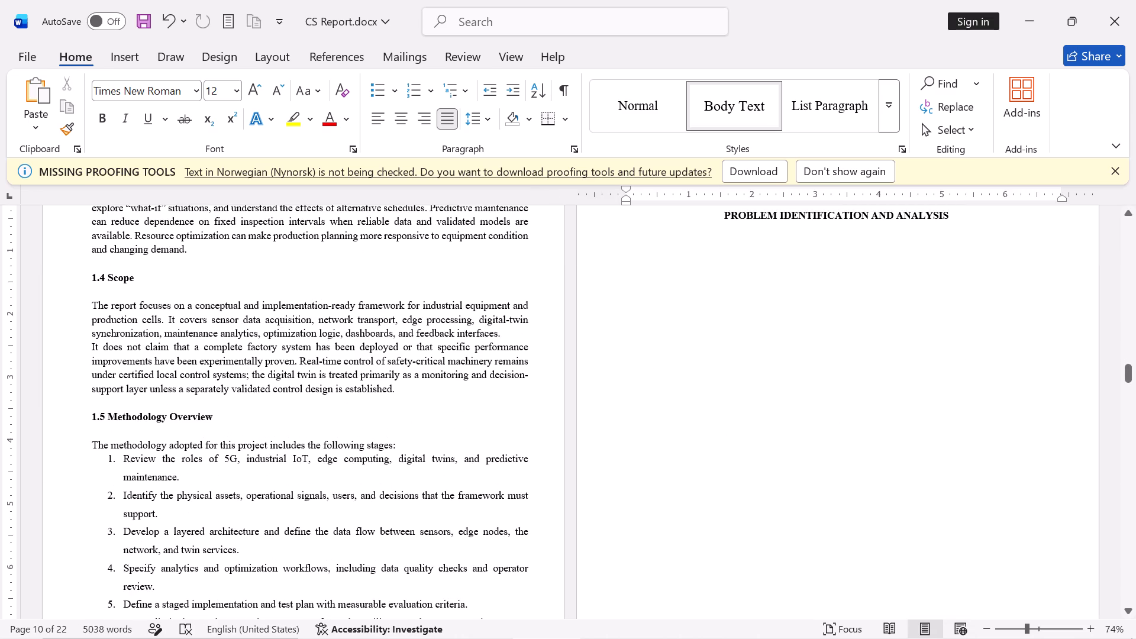
Paste the copied Chapter 2 content directly below the PROBLEM IDENTIFICATION AND ANALYSIS title.
key("Return")
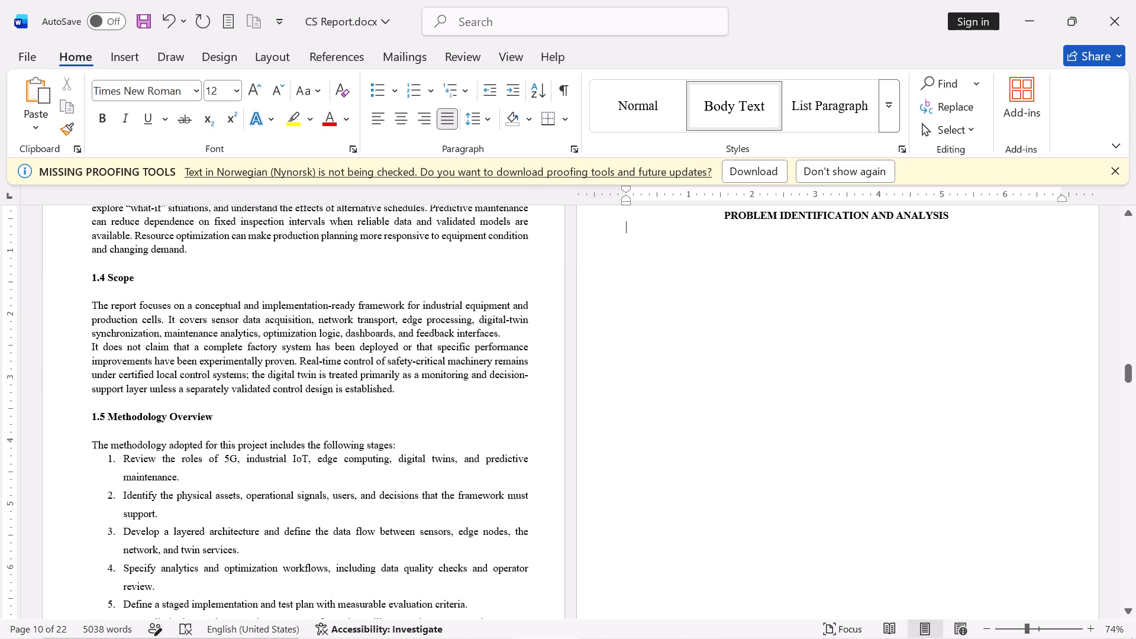
left_click(224, 327)
left_click(690, 234)
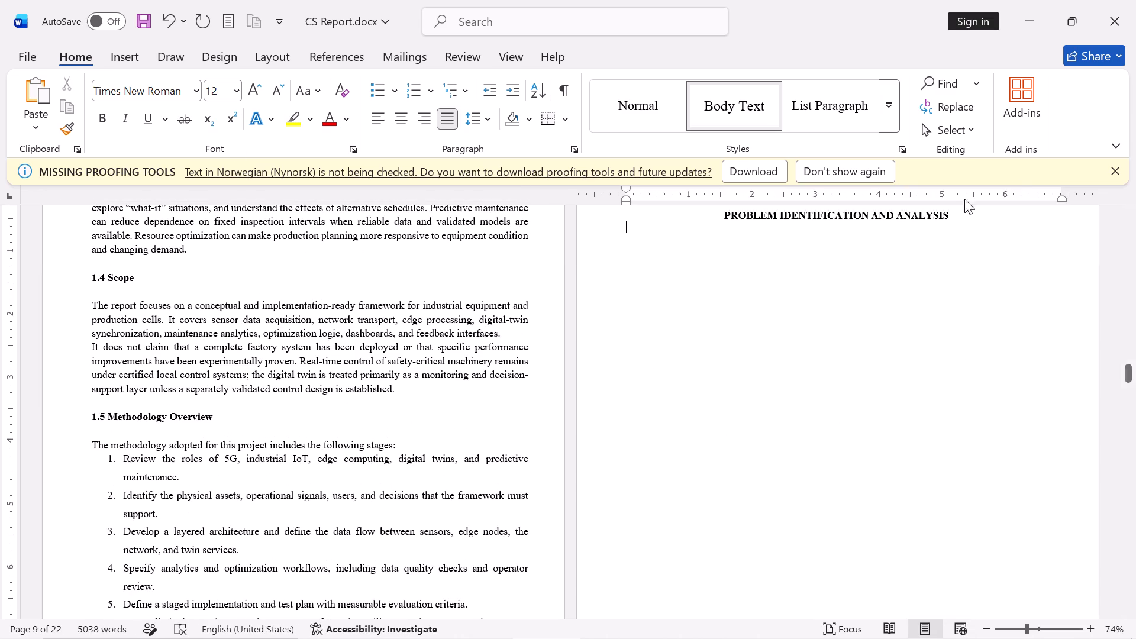
left_click(969, 215)
key("Return")
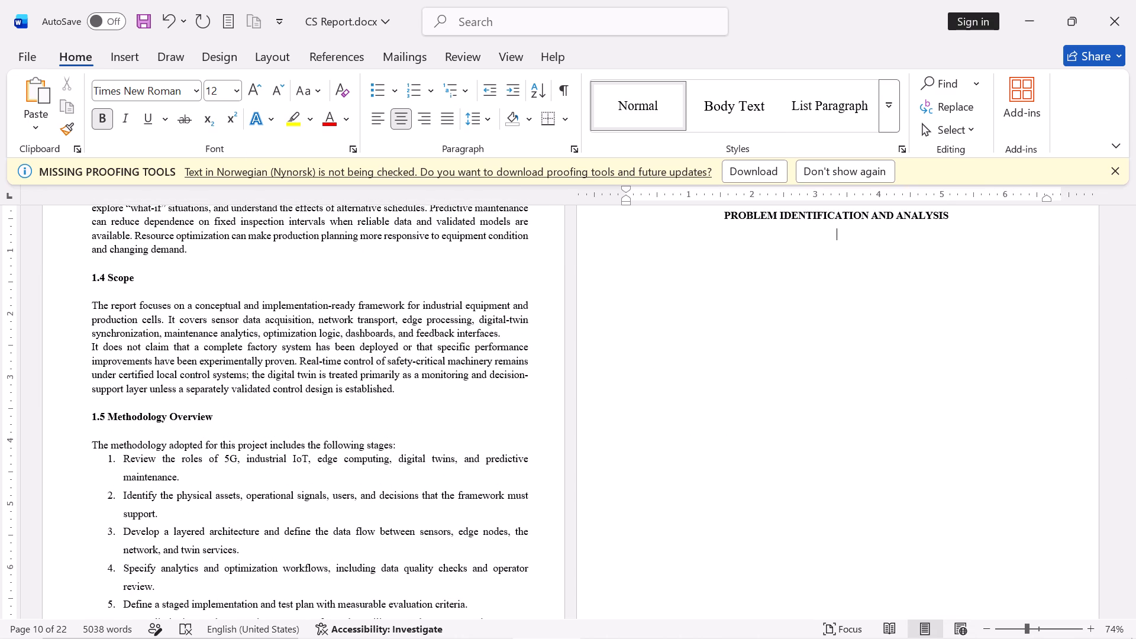
key("BackSpace")
key("ctrl+v")
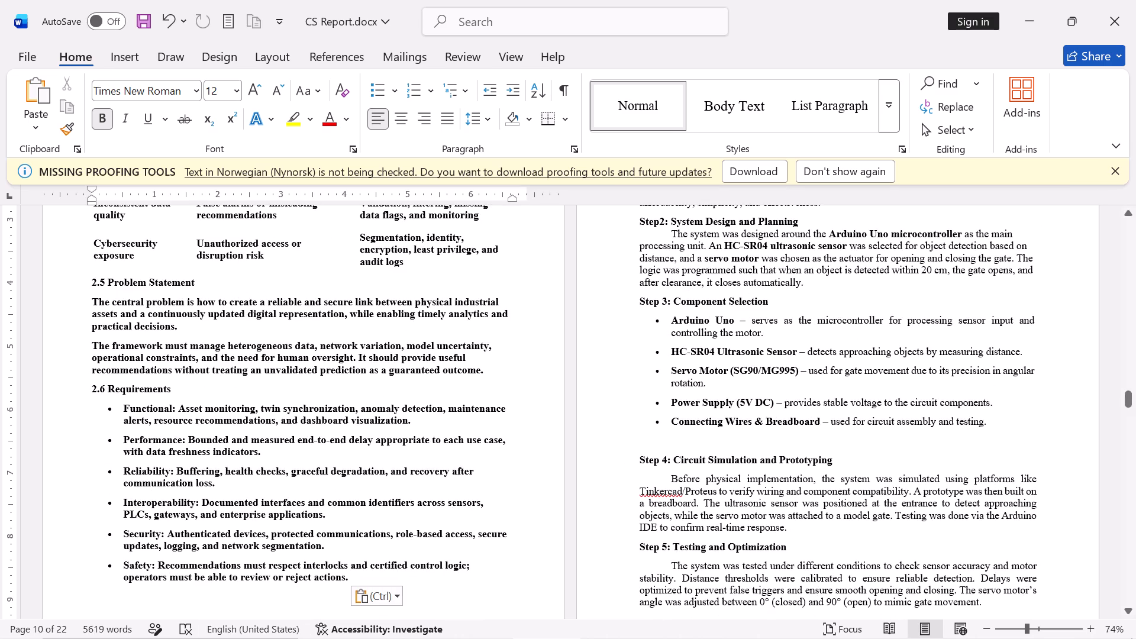
Remove bold from the six bullets under 2.6 Requirements and from both paragraphs under 2.5 Problem Statement.
left_click_drag(359, 572, 264, 510)
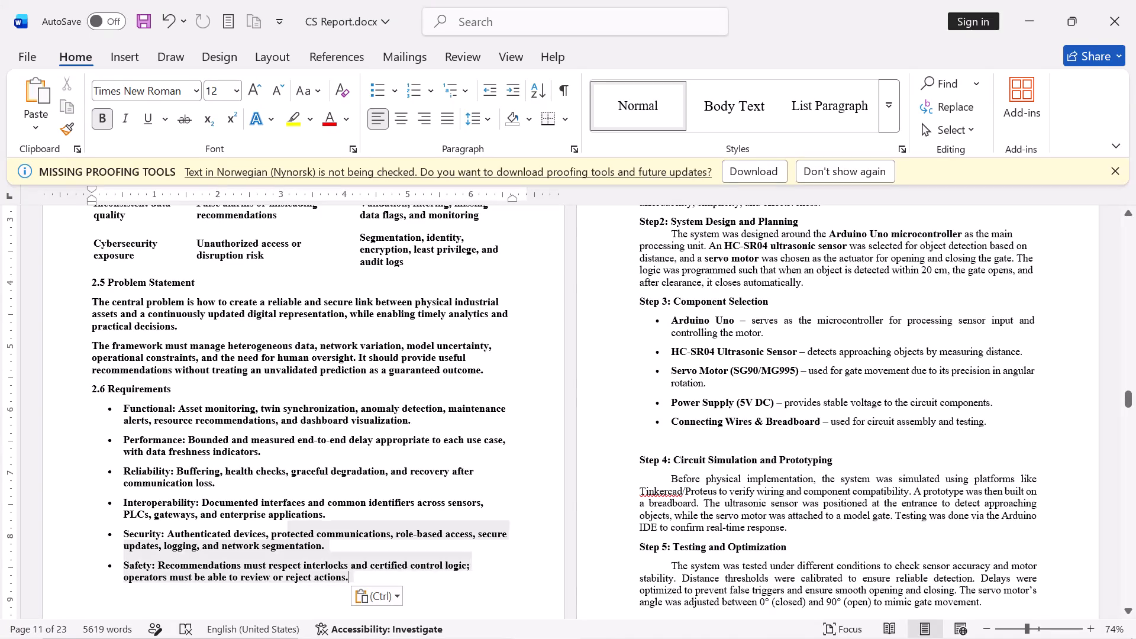
left_click_drag(264, 510, 115, 407)
key("ctrl+b")
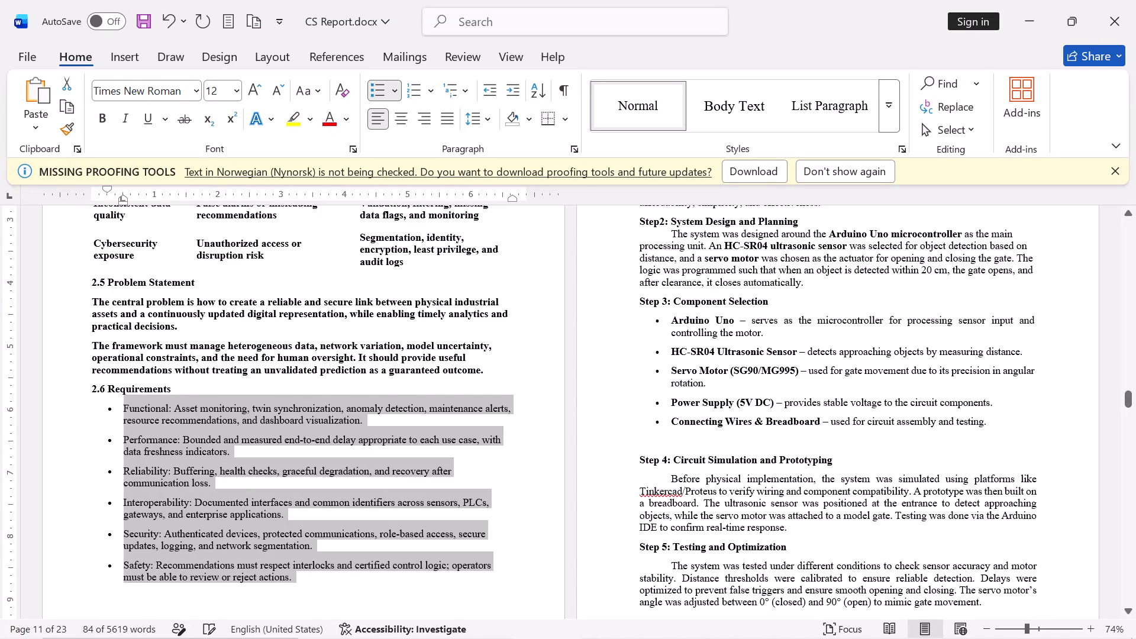
left_click_drag(492, 373, 75, 309)
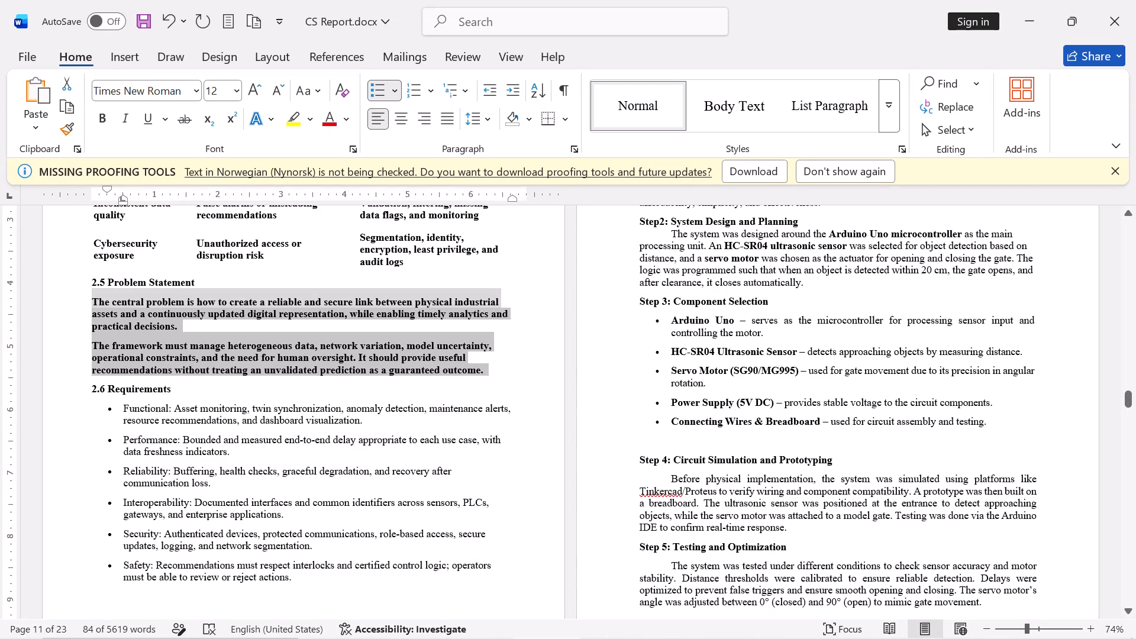
left_click_drag(75, 309, 76, 305)
key("ctrl+b")
Insert a blank line before the 2.4 Existing Limitations heading so it moves onto the page with its table.
scroll(315, 333, "up", 1)
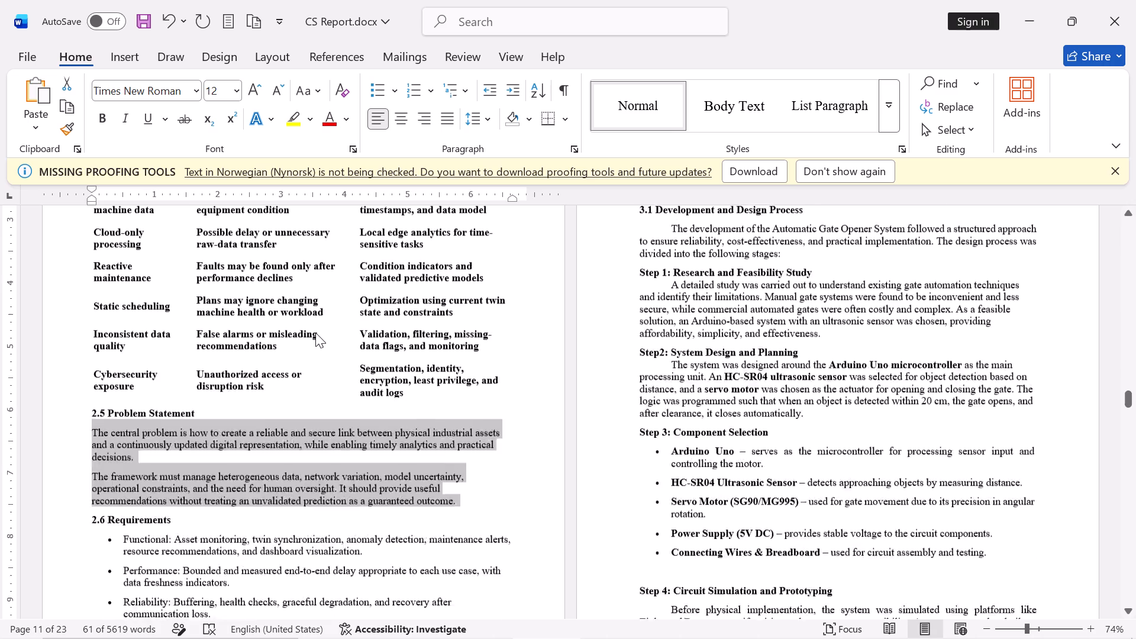
scroll(315, 333, "up", 2)
scroll(524, 464, "up", 1)
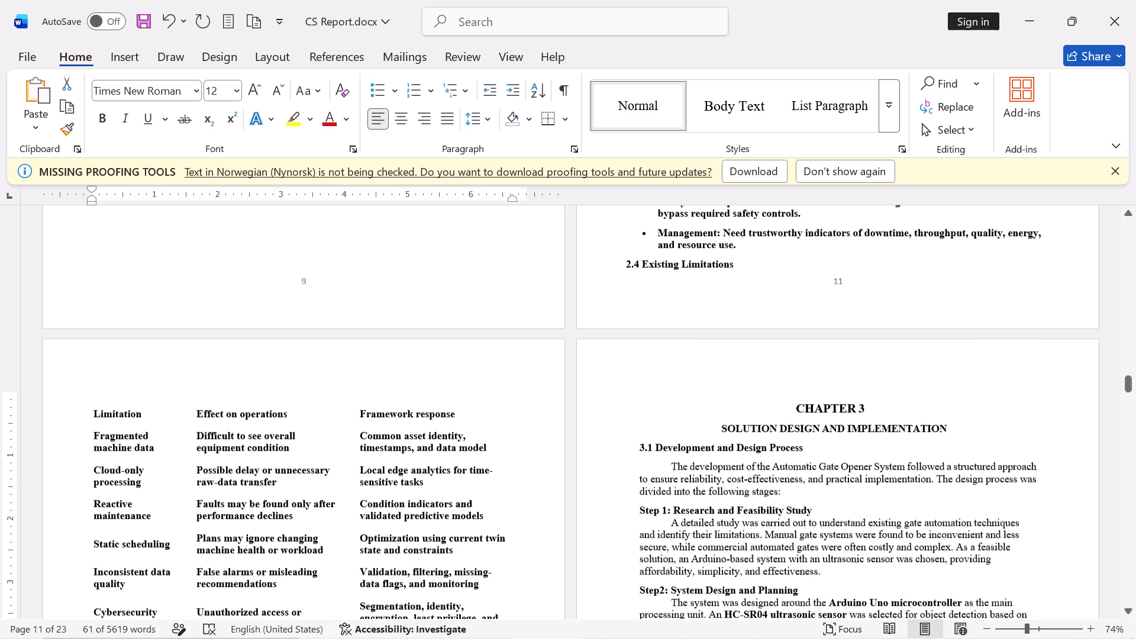
scroll(524, 464, "up", 1)
left_click(623, 214)
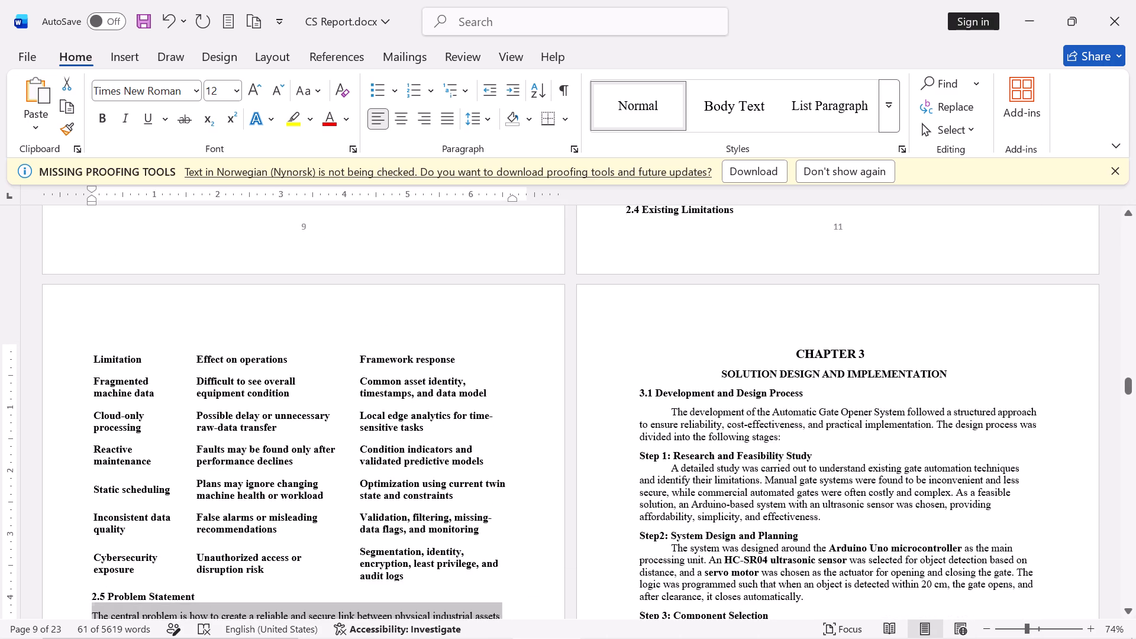
key("Return")
Remove bold from all text in the limitations table under 2.4 Existing Limitations.
scroll(524, 390, "down", 1)
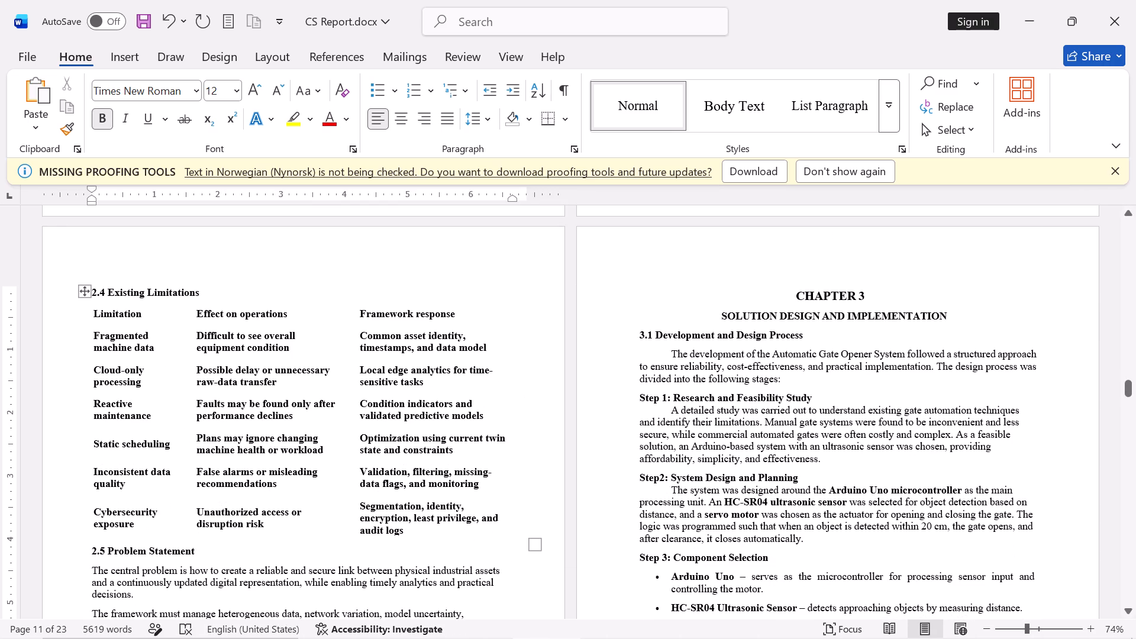
double_click(462, 535)
left_click_drag(406, 533, 86, 320)
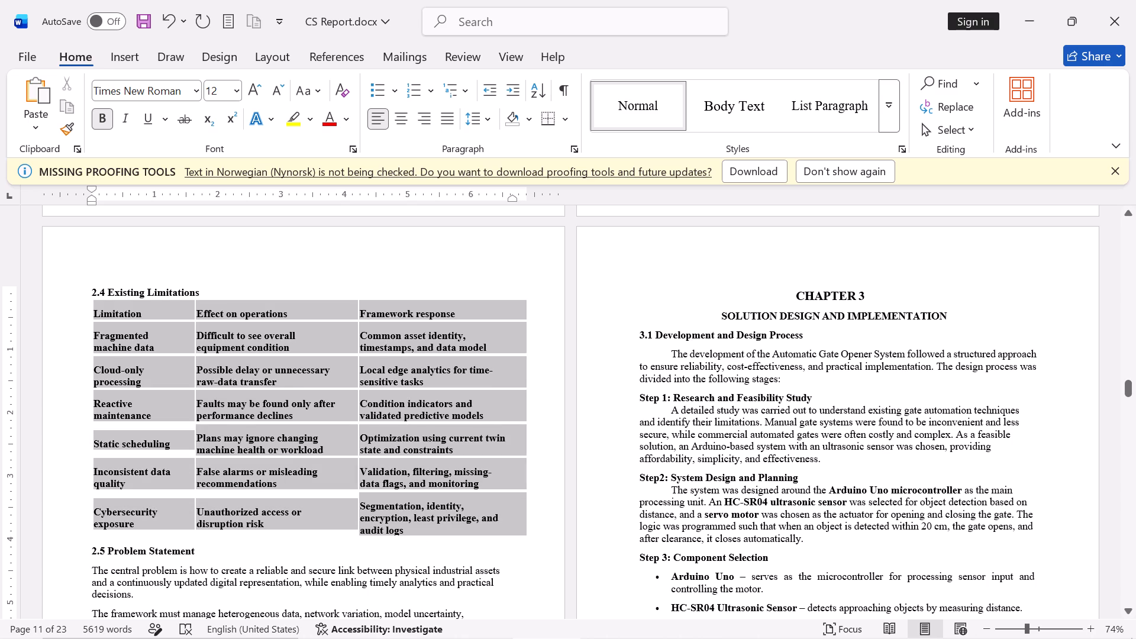
left_click_drag(86, 320, 86, 318)
key("ctrl+b")
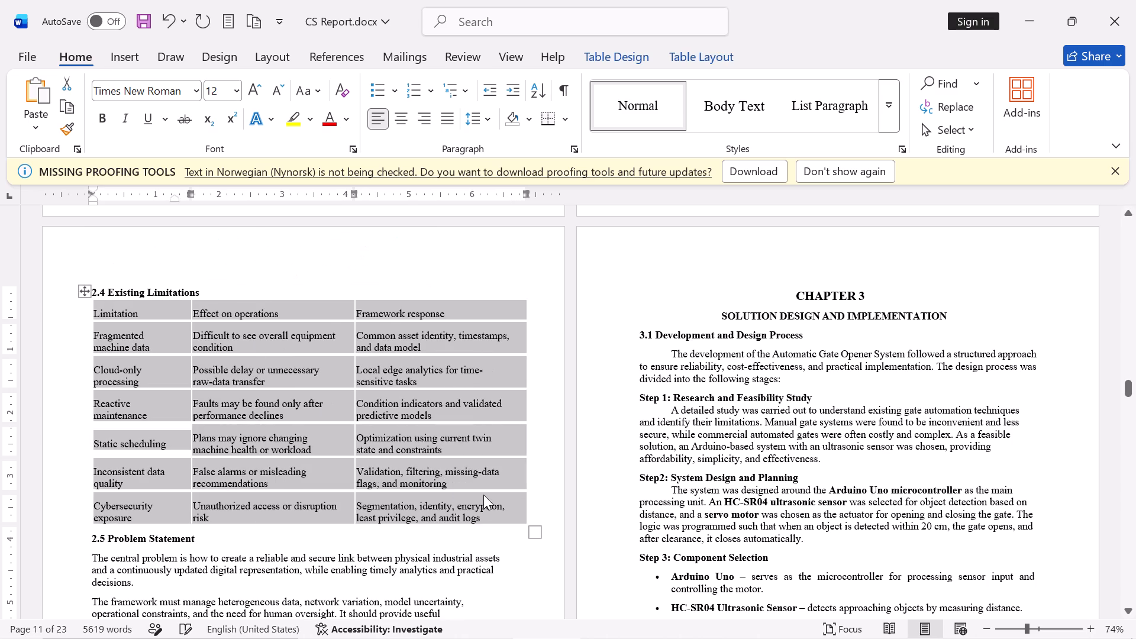
Apply the plain grid table style with borders around every cell to the 2.4 limitations table.
left_click(533, 535)
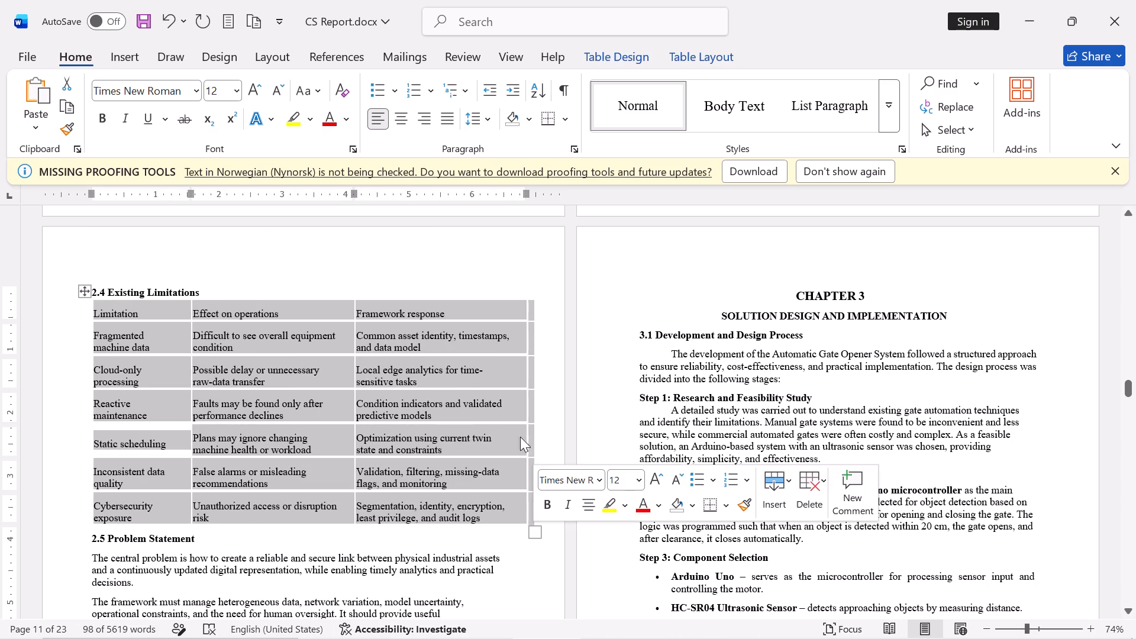
left_click(567, 120)
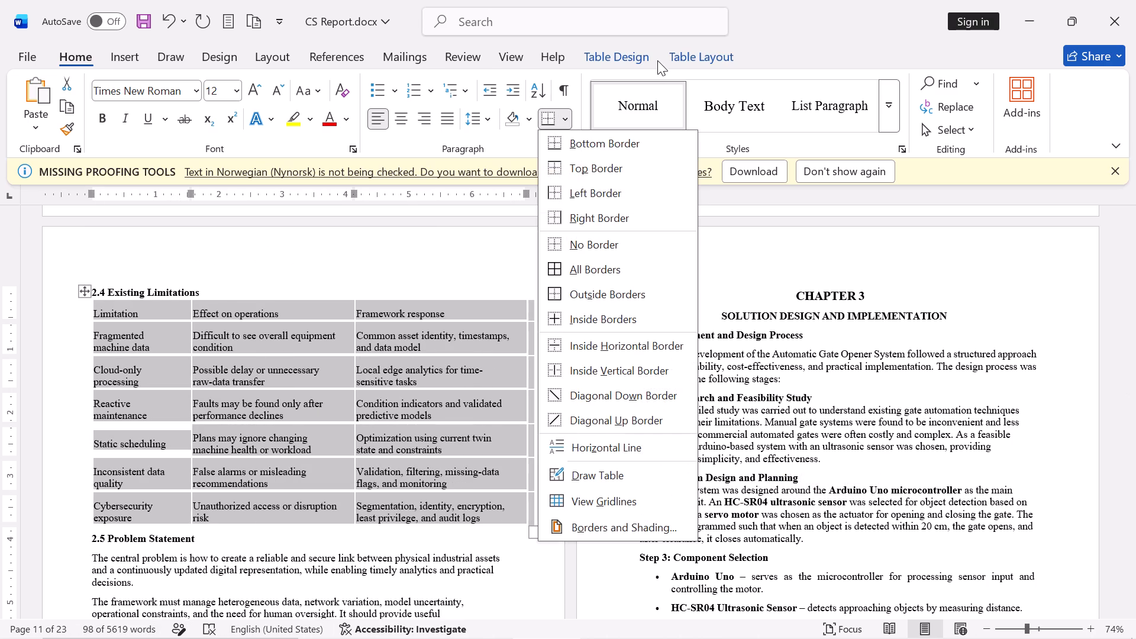
left_click(634, 62)
left_click(250, 86)
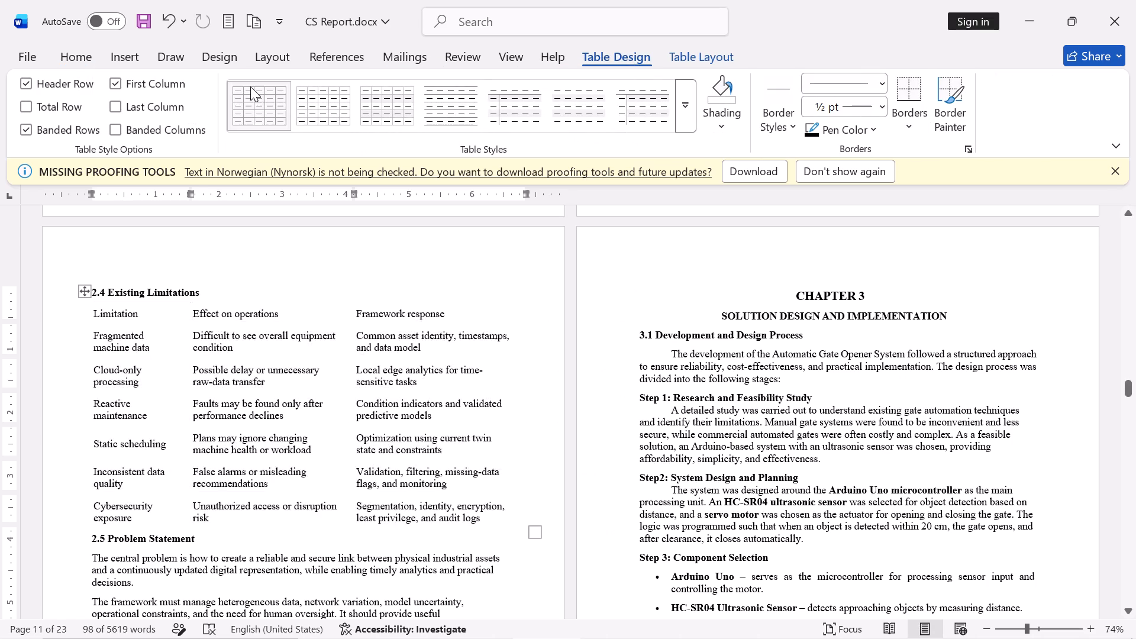
left_click(525, 273)
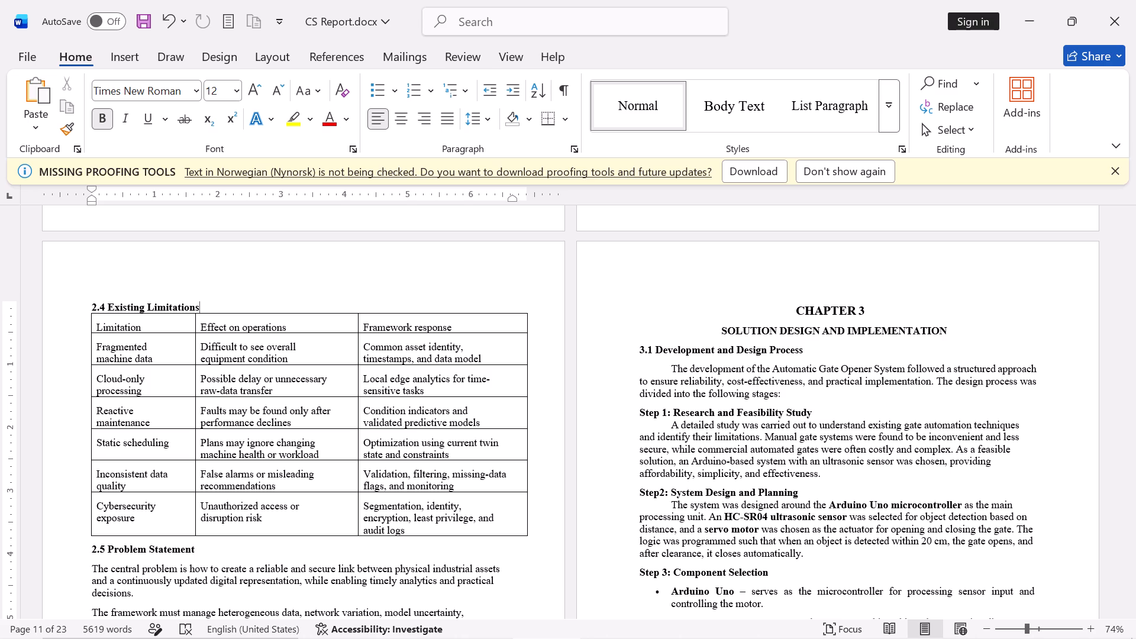
Remove bold from the introductory line and the six stakeholder bullets under 2.3 Stakeholders.
scroll(525, 273, "up", 4)
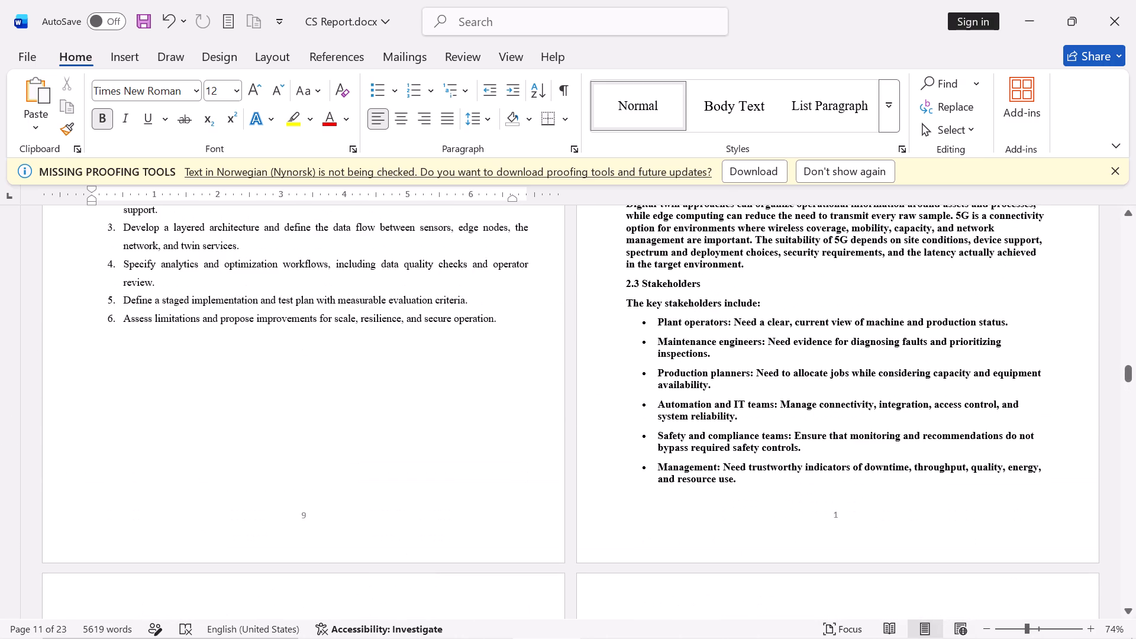
left_click_drag(770, 485, 657, 322)
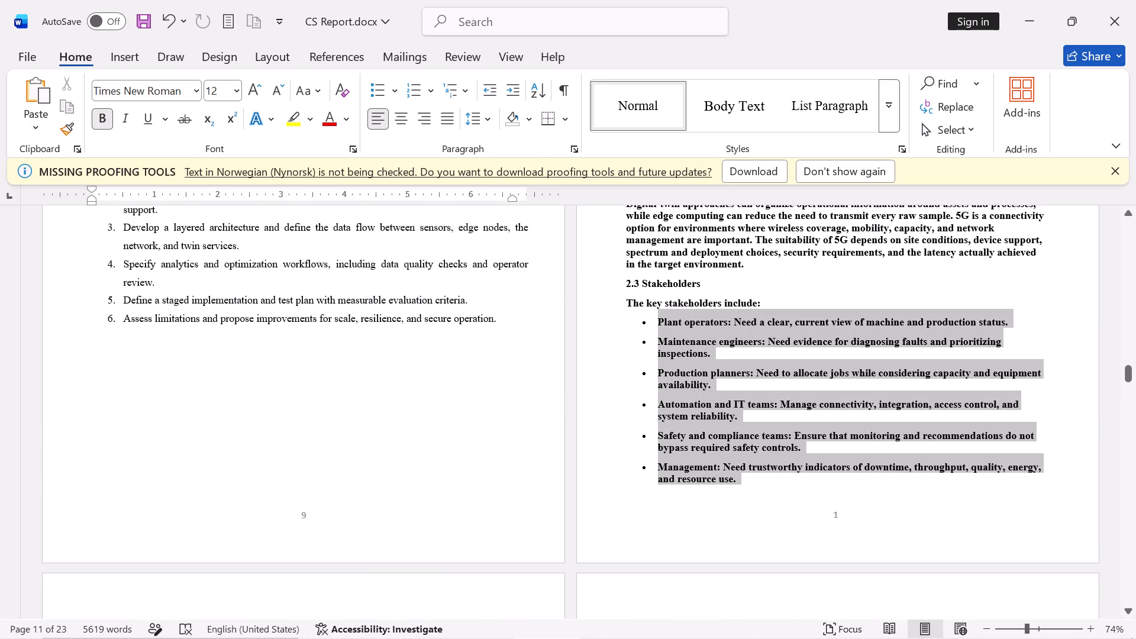
left_click_drag(657, 322, 621, 305)
key("ctrl+b")
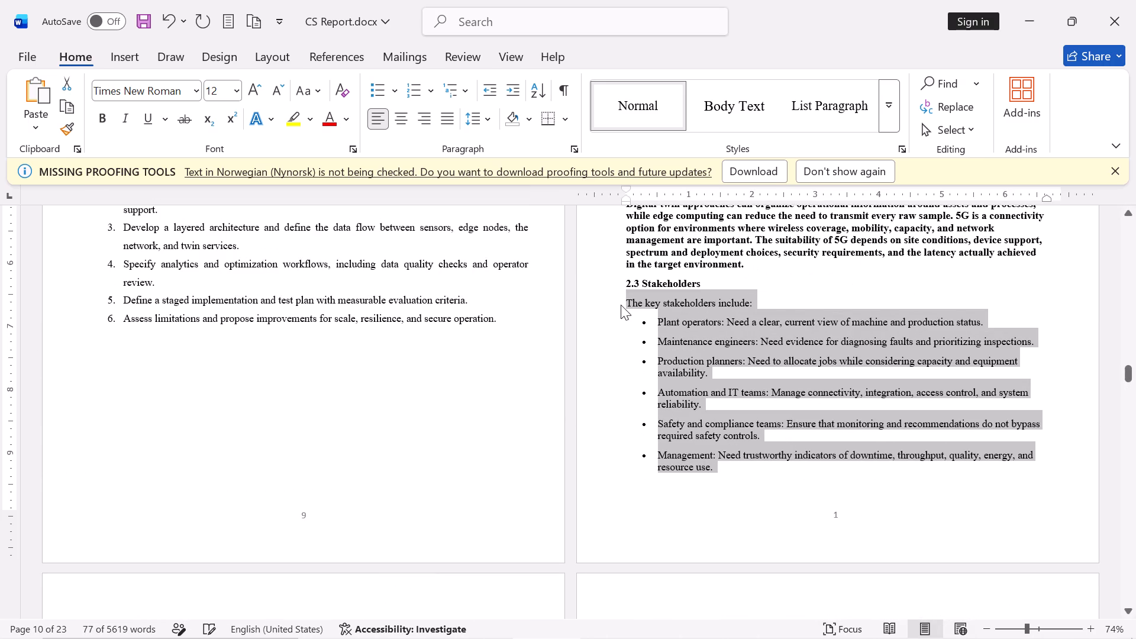
Bold the stakeholder names that open the bullets under 2.3 Stakeholders, starting with Plant operators and Maintenance engineers.
left_click(699, 314)
double_click(699, 321)
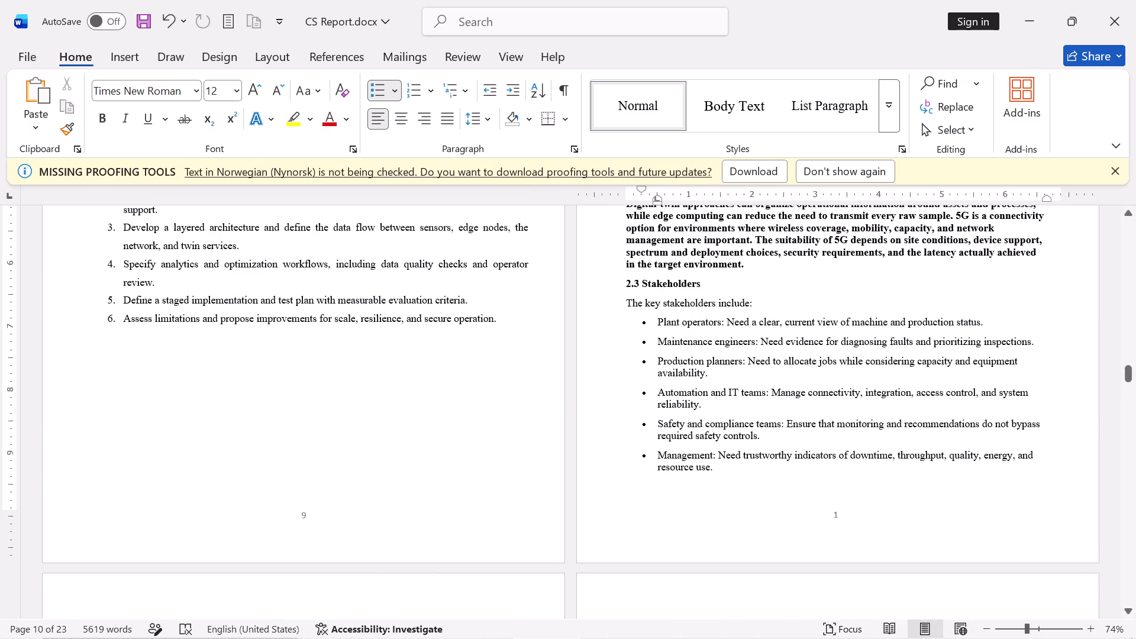
left_click_drag(656, 321, 657, 321)
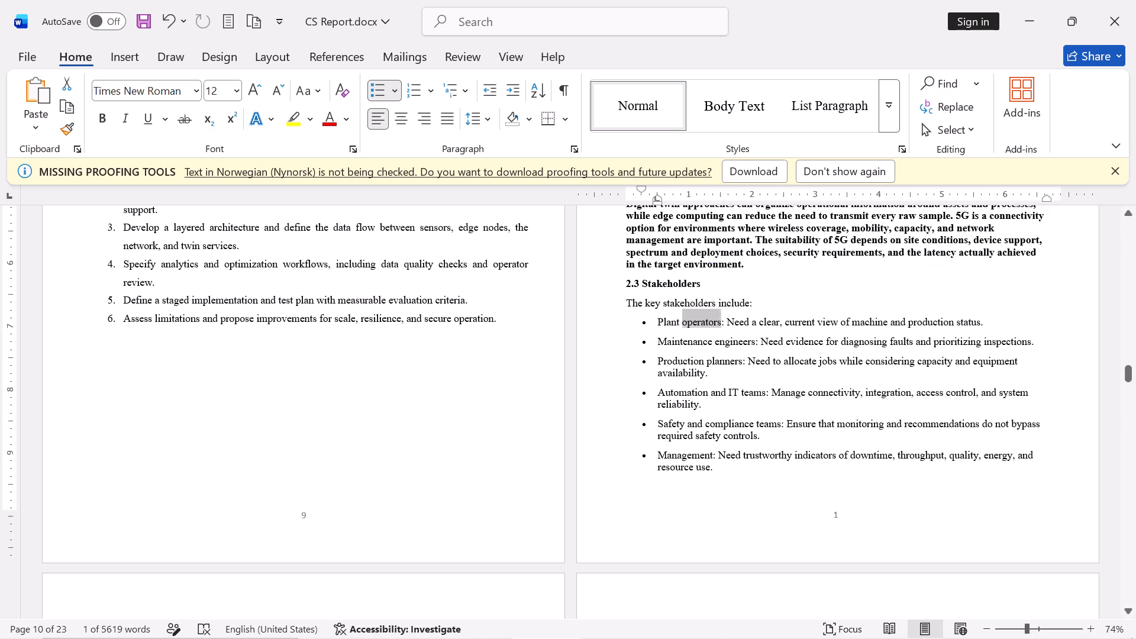
left_click_drag(657, 321, 699, 324)
key("ctrl+b")
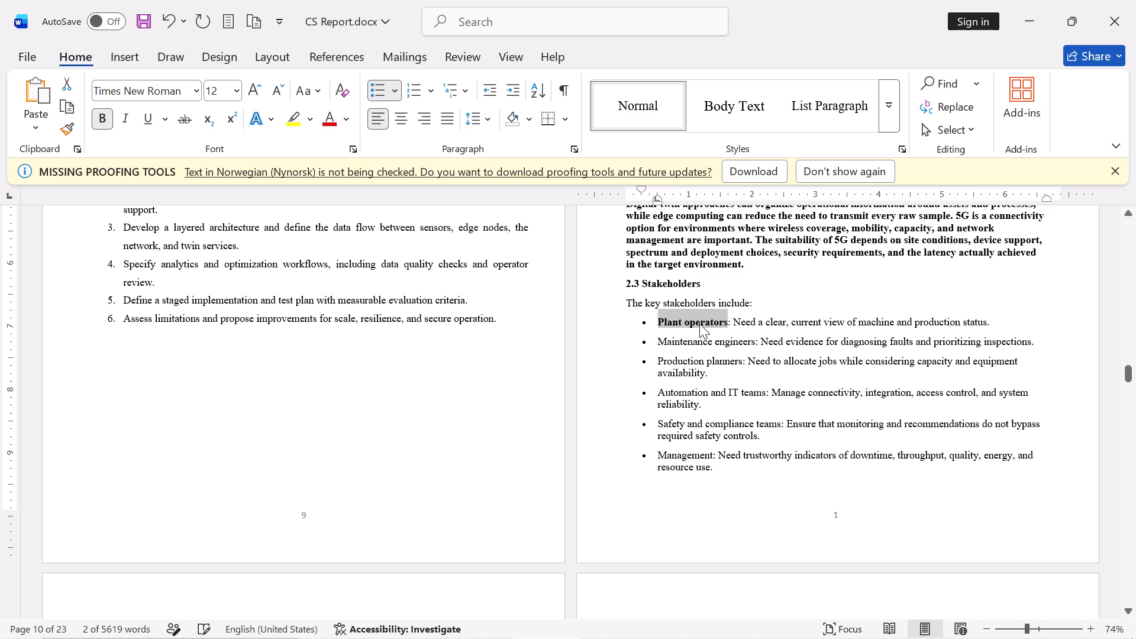
left_click_drag(657, 340, 756, 340)
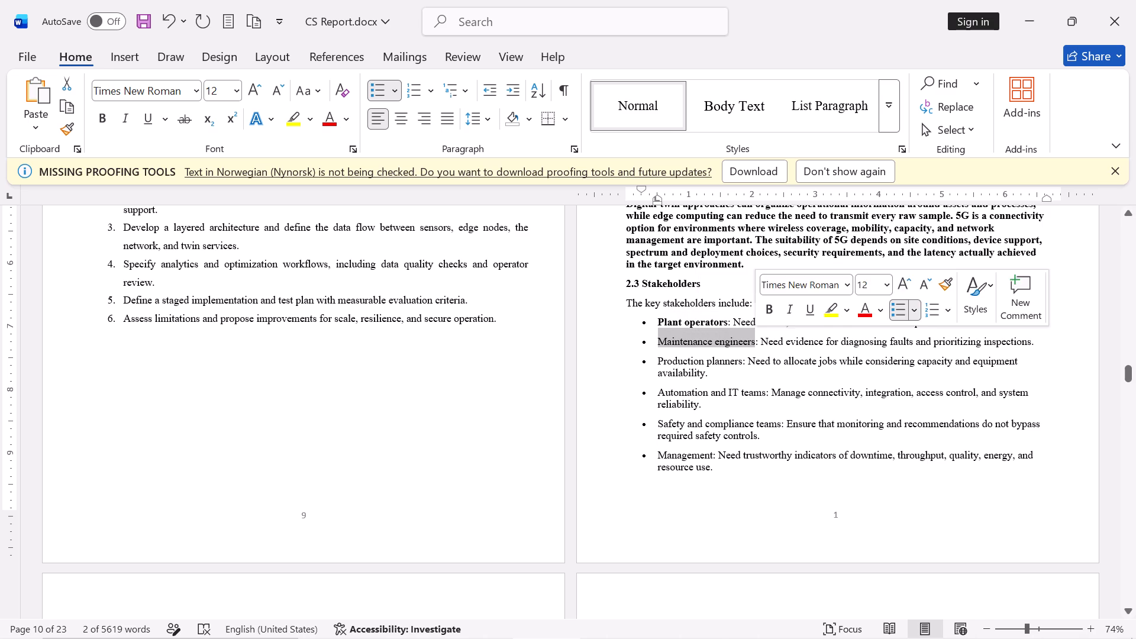
Bold the names Maintenance engineers, Production planners, Automation and IT teams, and Safety and compliance teams in the bullets under 2.3 Stakeholders.
key("ctrl+b")
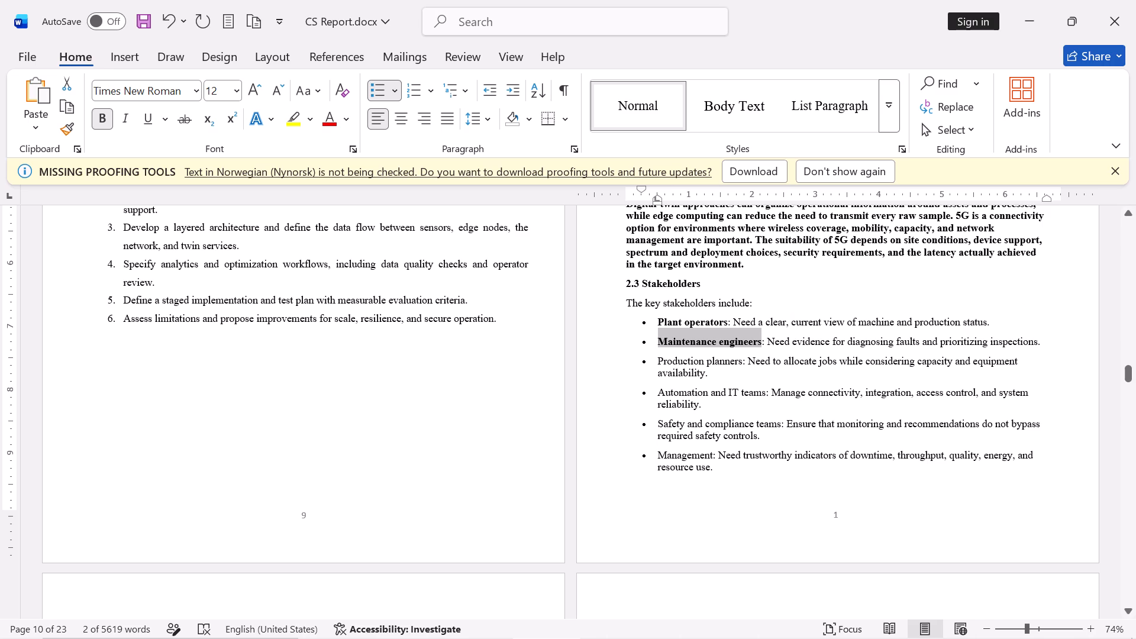
left_click_drag(657, 360, 727, 362)
key("ctrl+b")
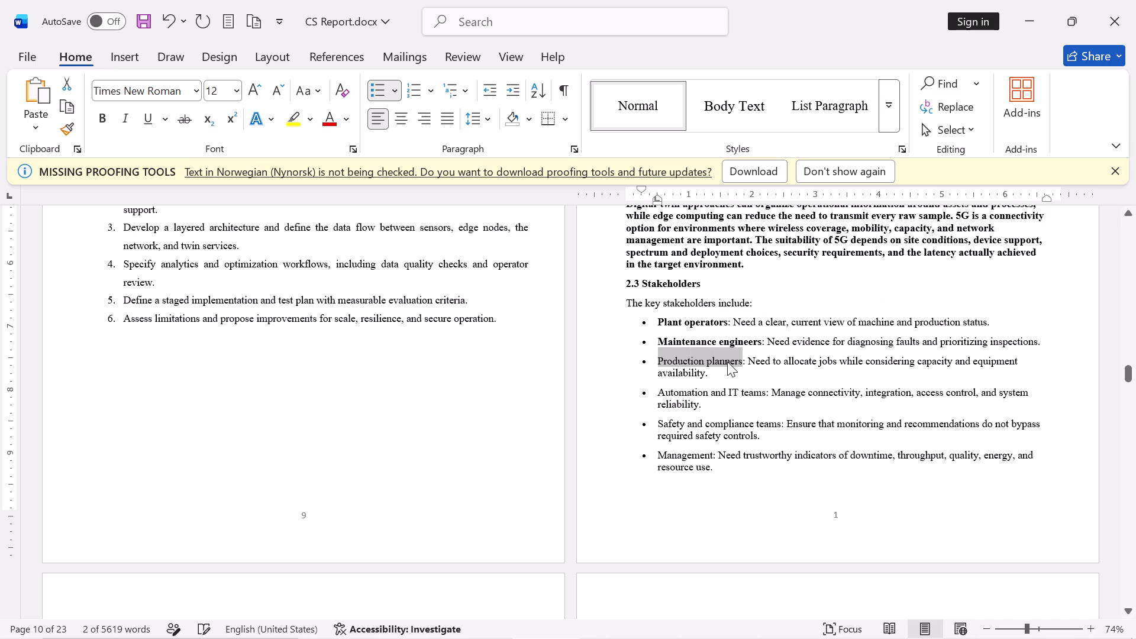
left_click_drag(656, 392, 731, 386)
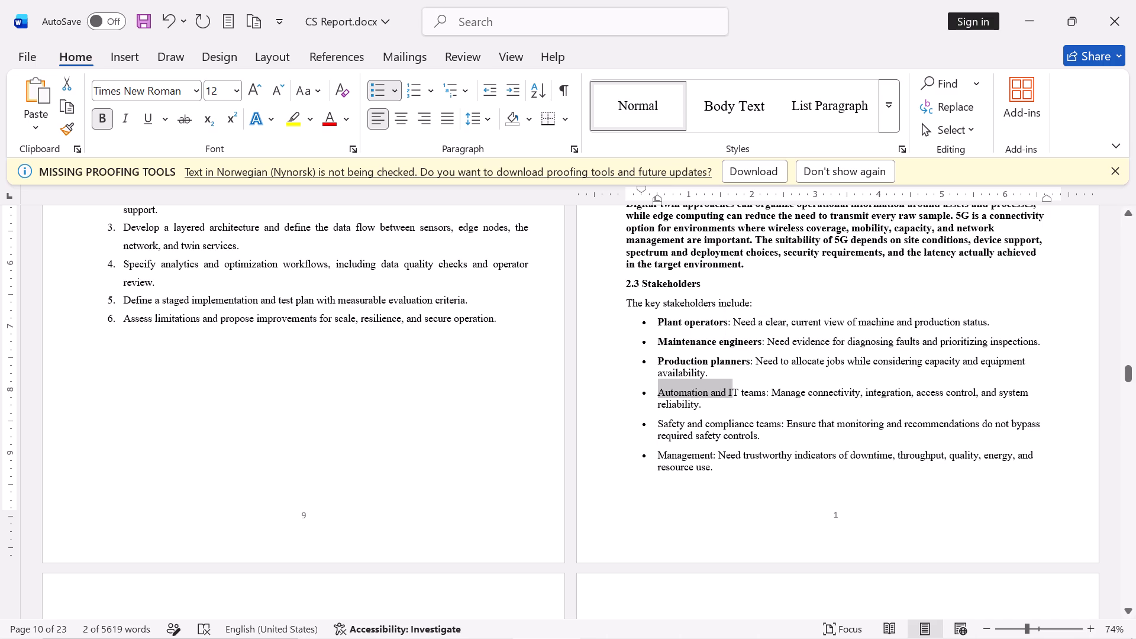
left_click_drag(731, 386, 751, 389)
key("ctrl+b")
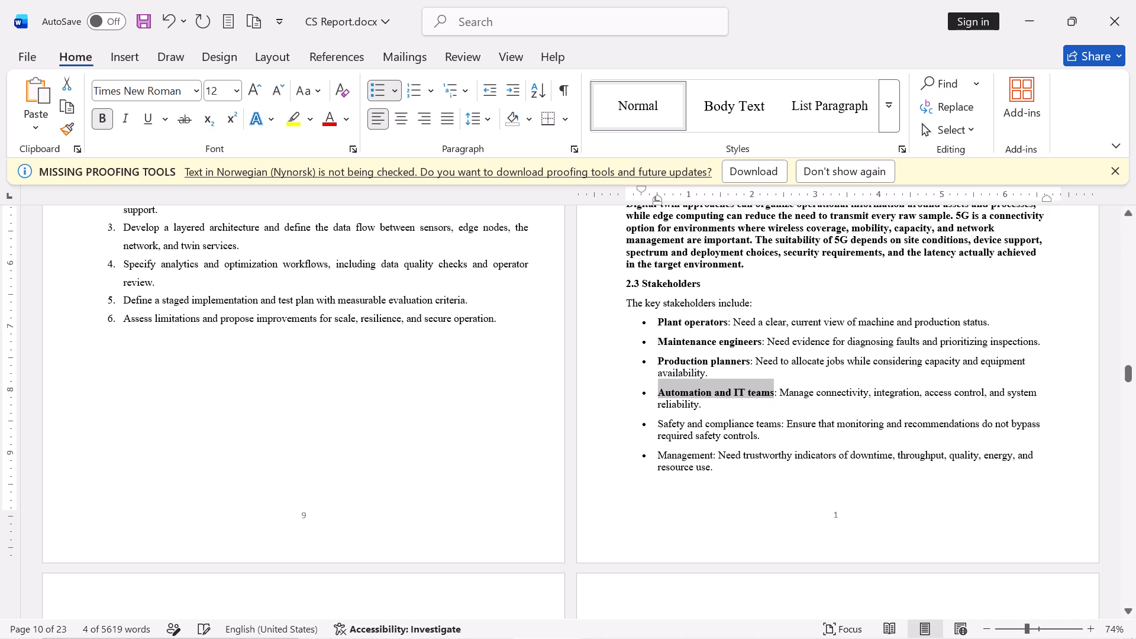
left_click_drag(656, 421, 772, 417)
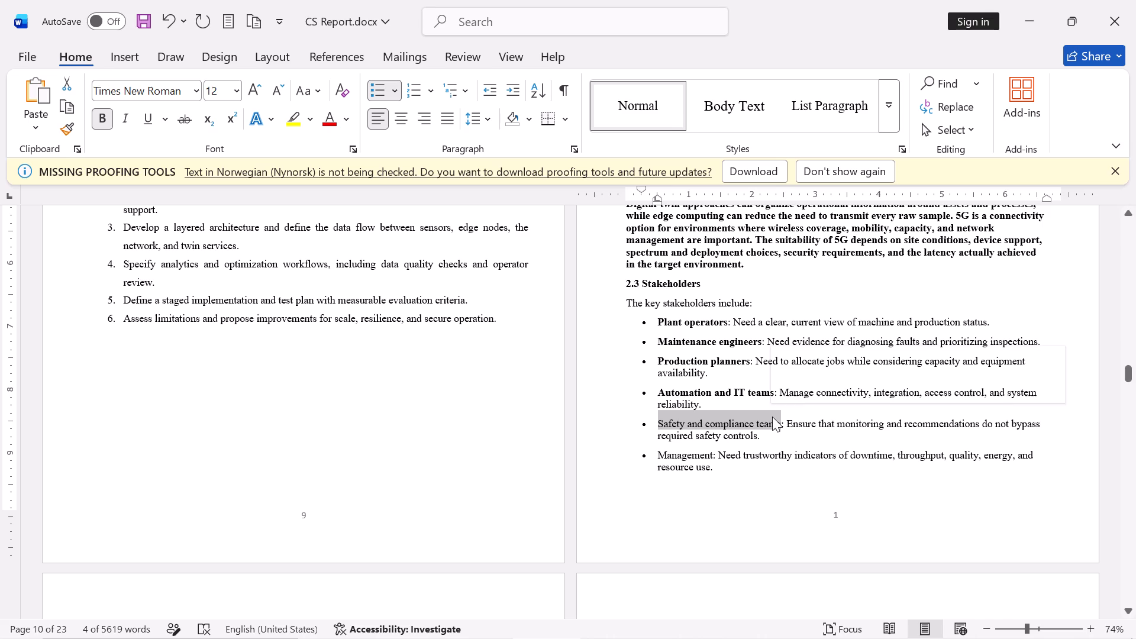
key("ctrl+b")
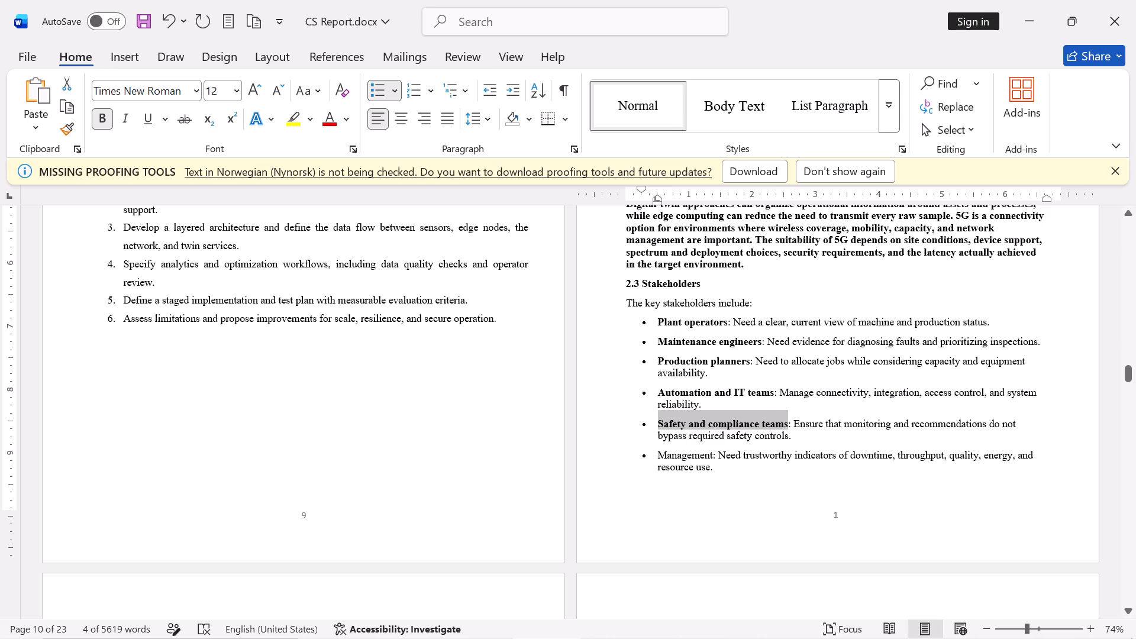
Bold the name Management in the last bullet under 2.3 Stakeholders, closing the Wi-Fi Scanner notification without scanning.
left_click_drag(657, 452, 713, 453)
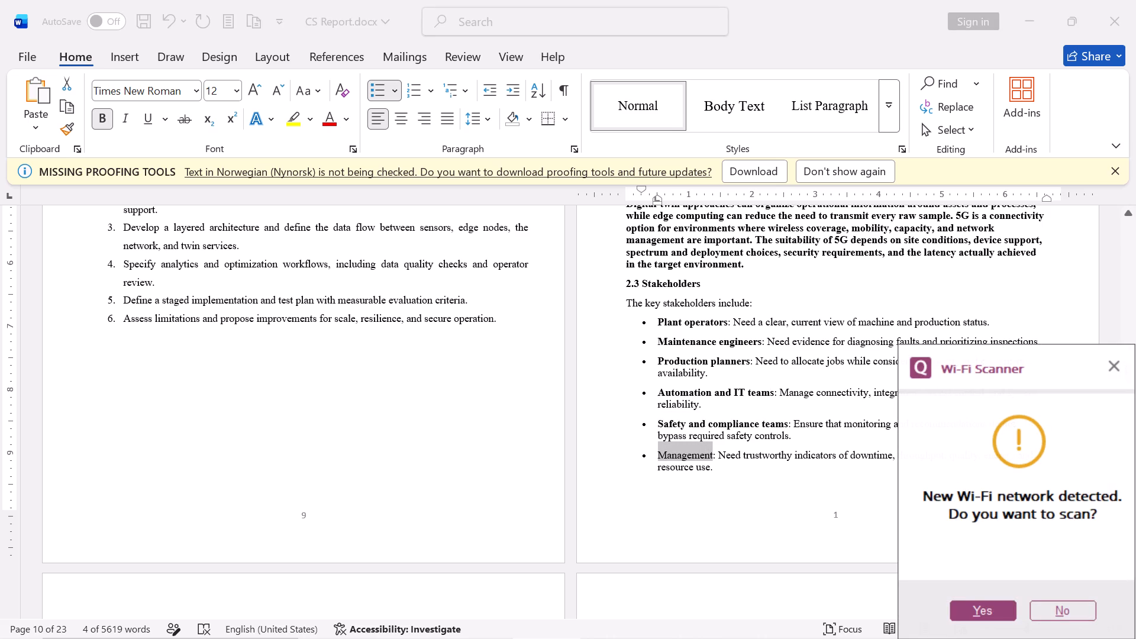
left_click_drag(713, 453, 714, 453)
key("ctrl+b")
left_click(1122, 376)
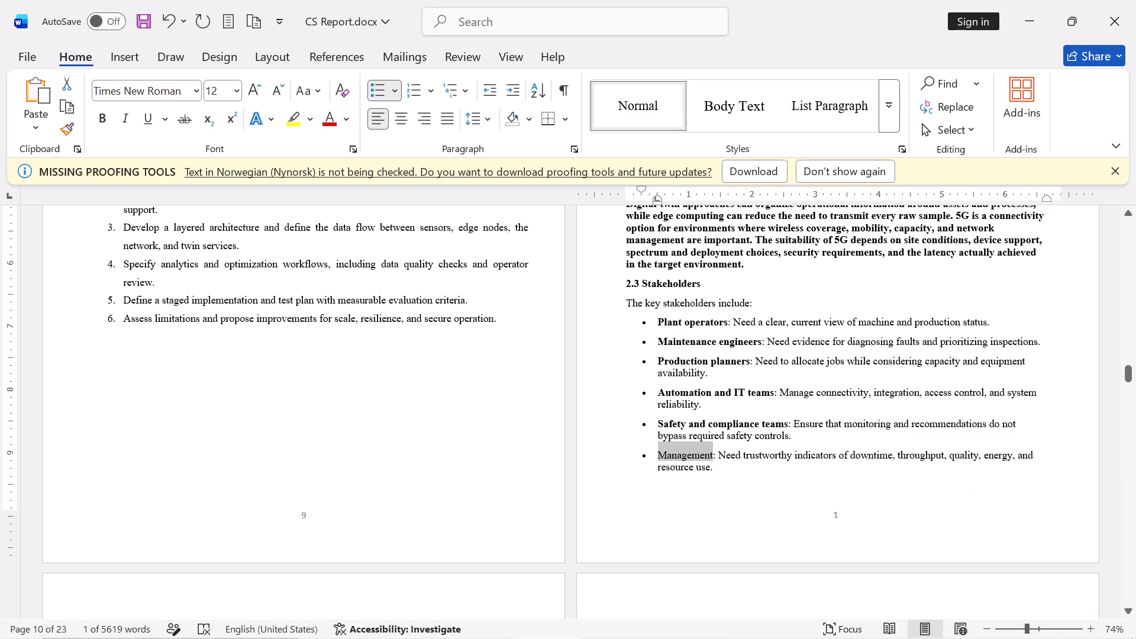
left_click(885, 517)
scroll(885, 517, "up", 1)
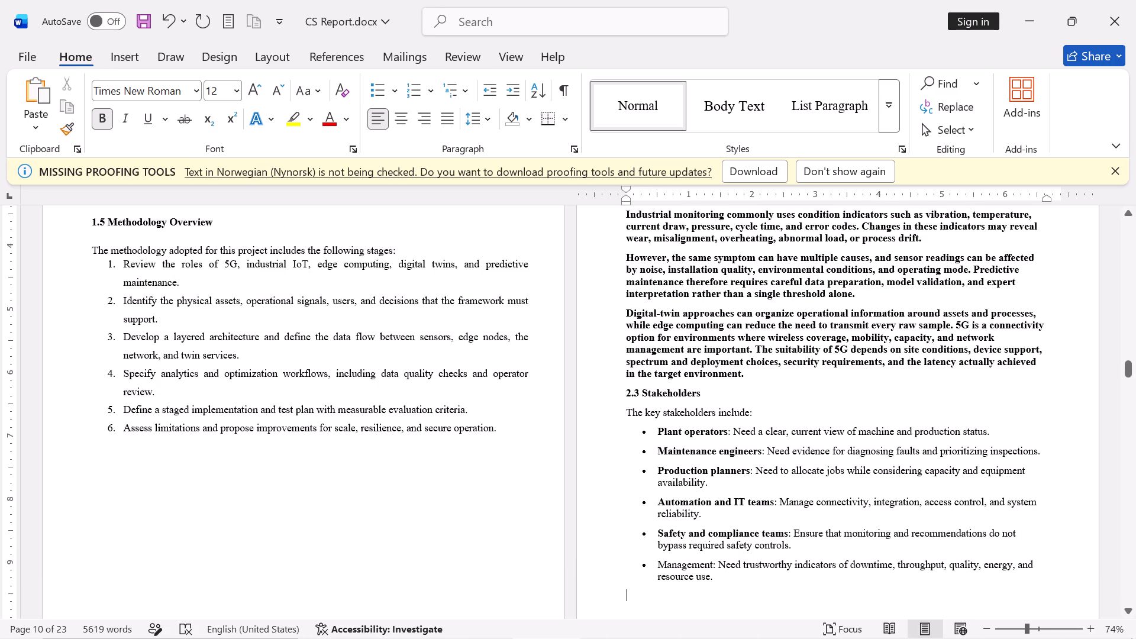
left_click_drag(657, 565, 706, 559)
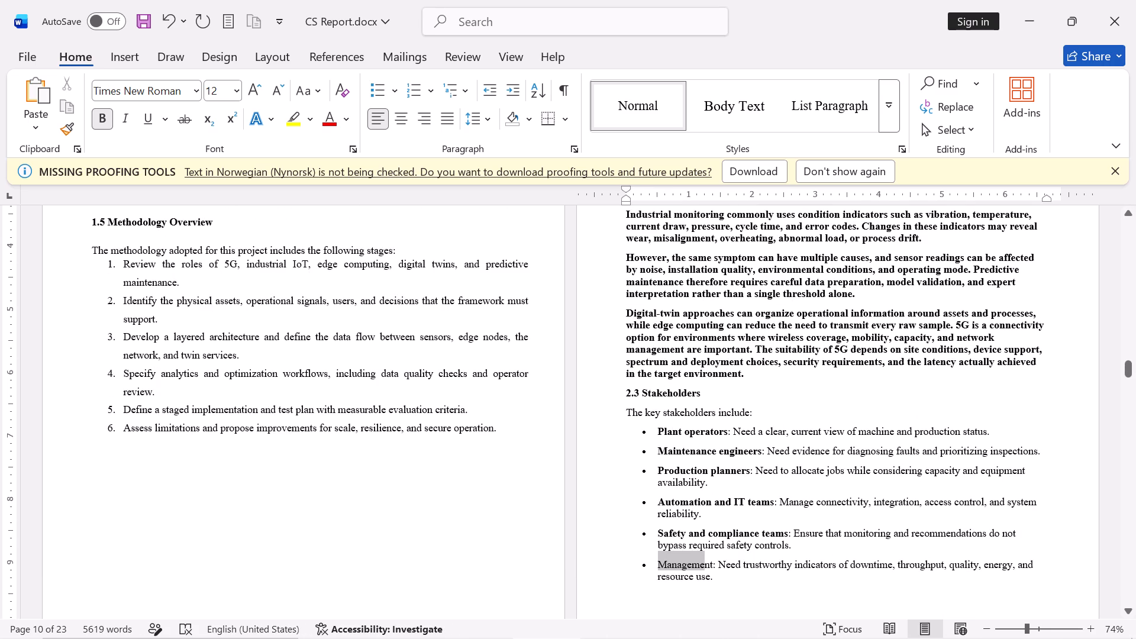
left_click_drag(706, 559, 714, 559)
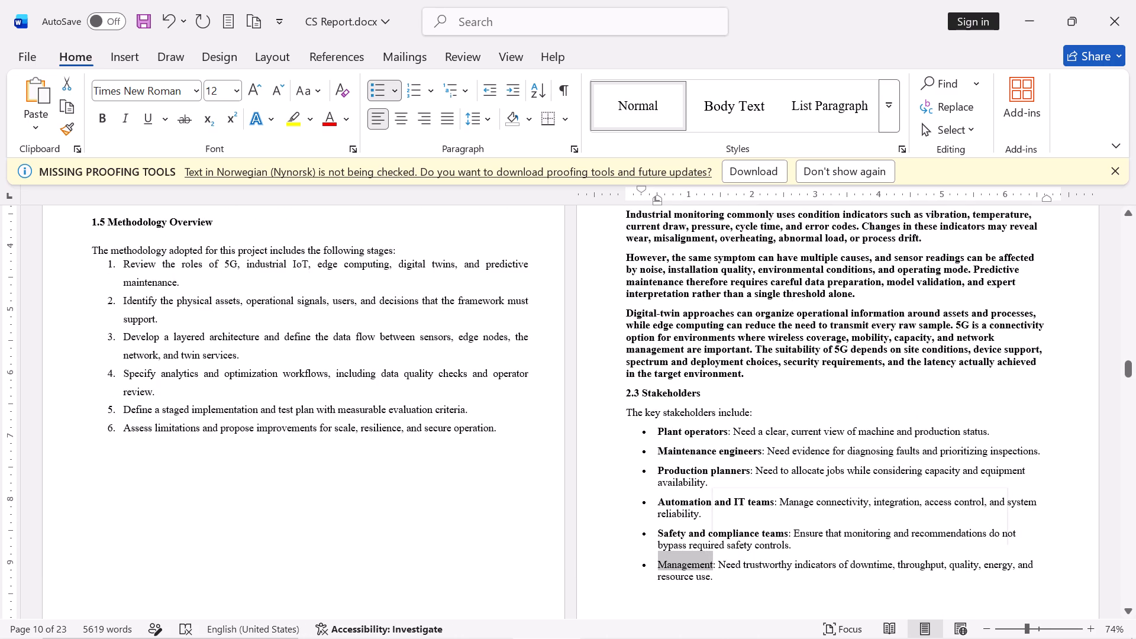
key("ctrl+b")
left_click(720, 603)
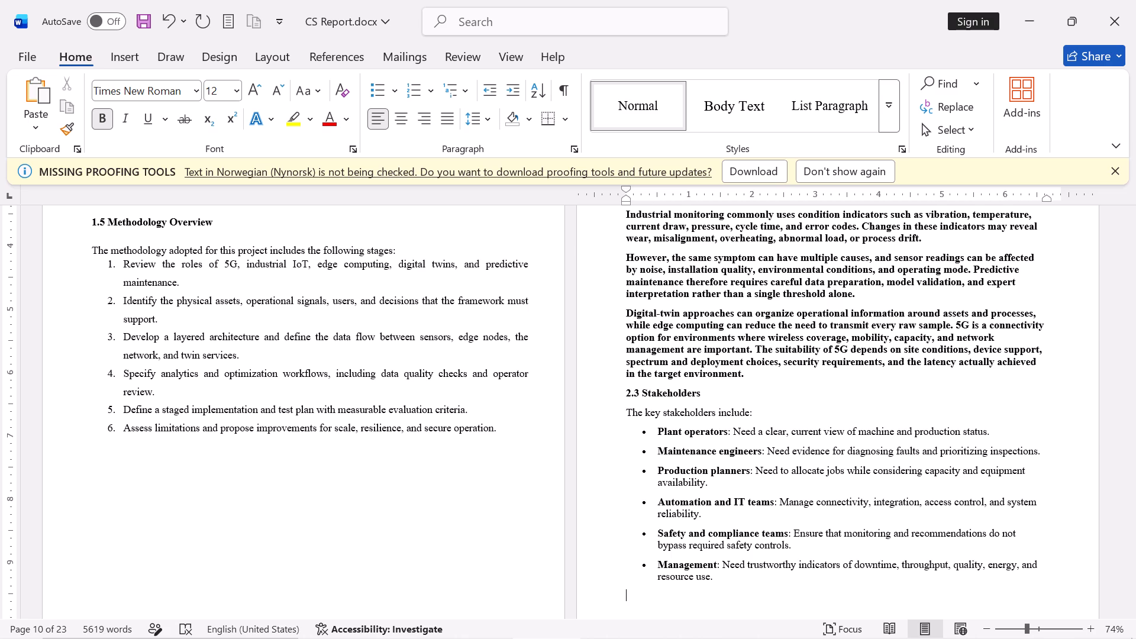
scroll(720, 603, "up", 1)
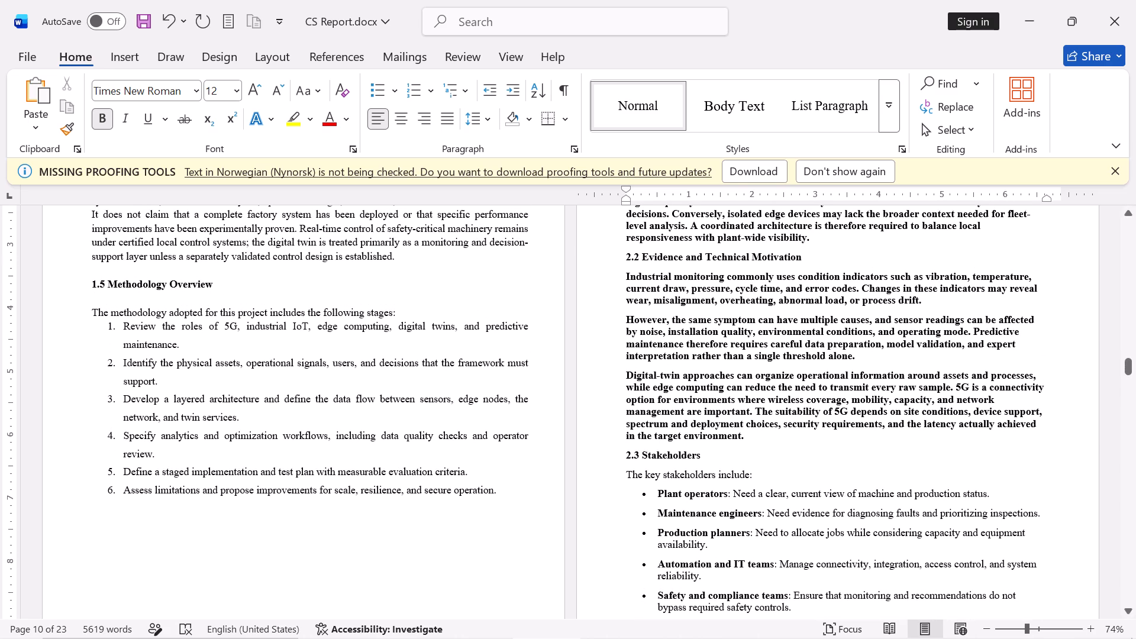
Remove bold from the three body paragraphs under 2.2 Evidence and Technical Motivation.
left_click_drag(756, 444, 732, 402)
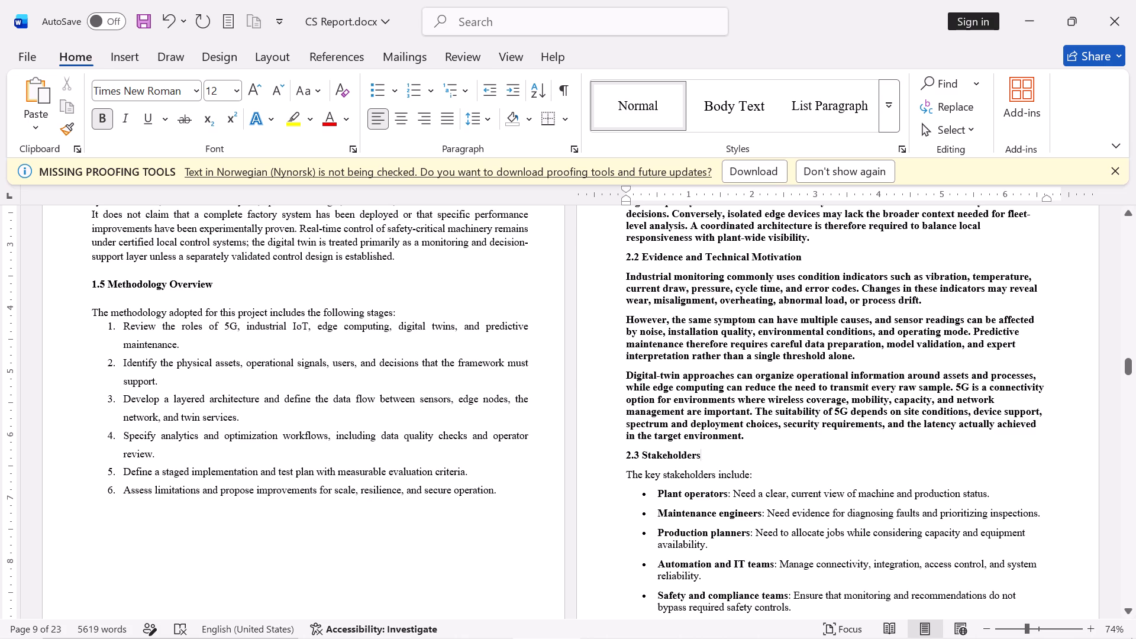
left_click_drag(732, 402, 663, 334)
left_click(751, 428)
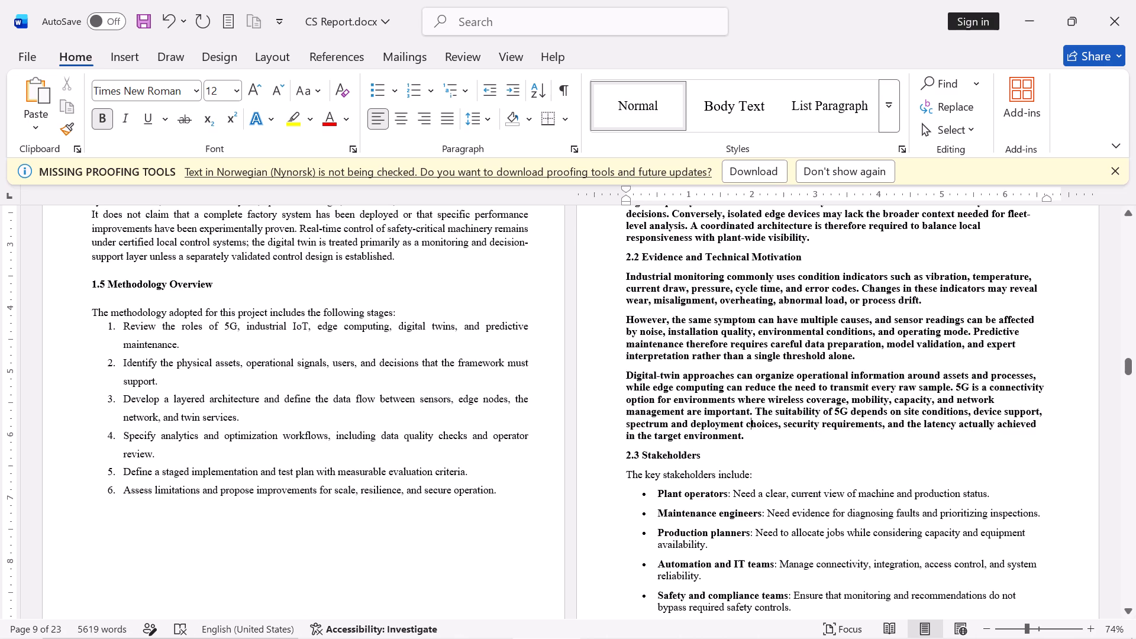
left_click_drag(744, 434, 623, 319)
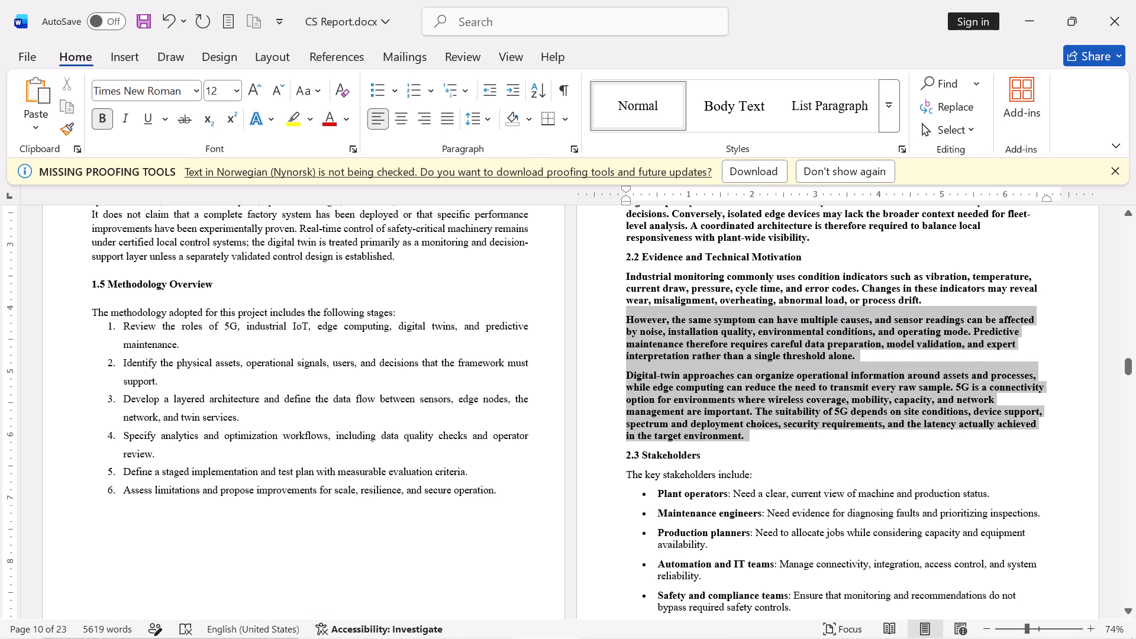
left_click_drag(623, 319, 618, 277)
key("ctrl+b")
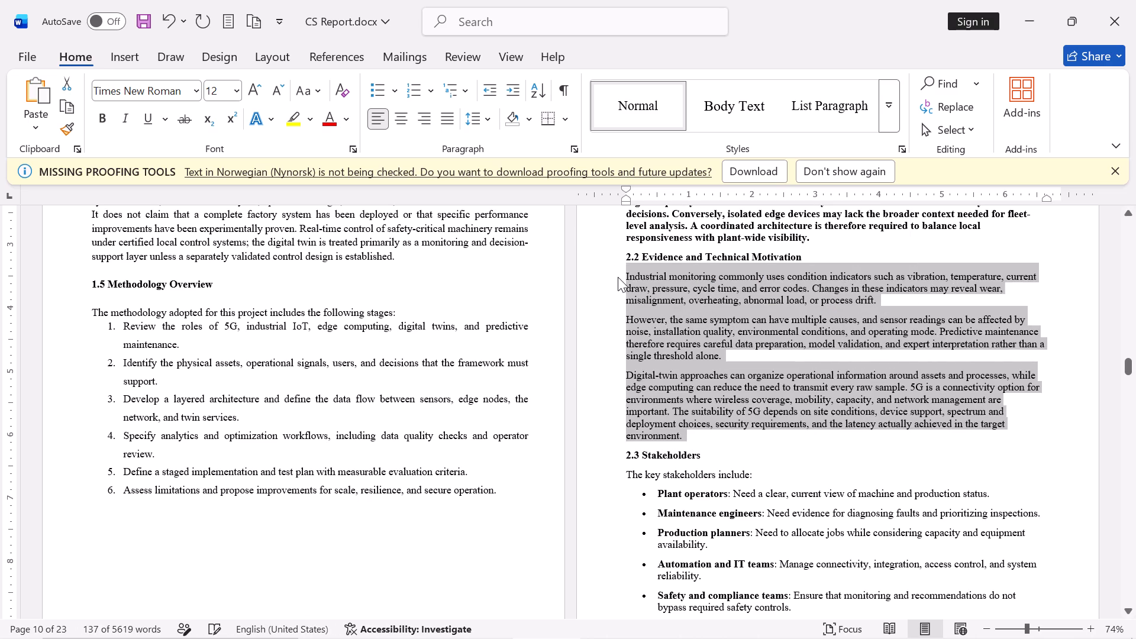
left_click(929, 437)
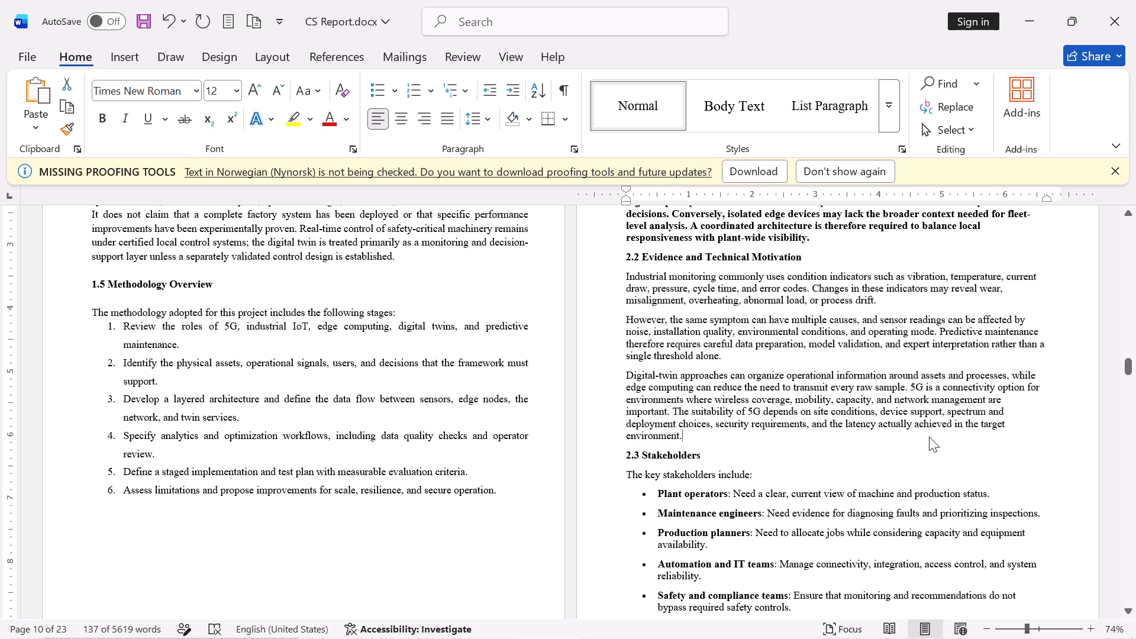
Remove bold from the two body paragraphs under 2.1 Description of the Problem.
scroll(929, 437, "up", 3)
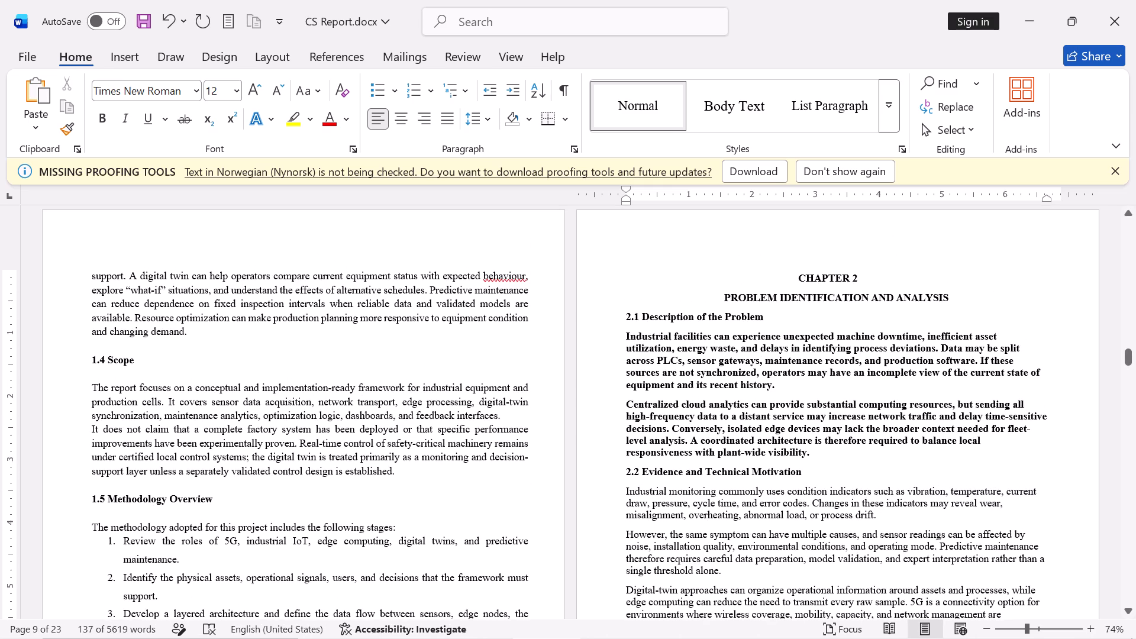
left_click_drag(809, 453, 625, 340)
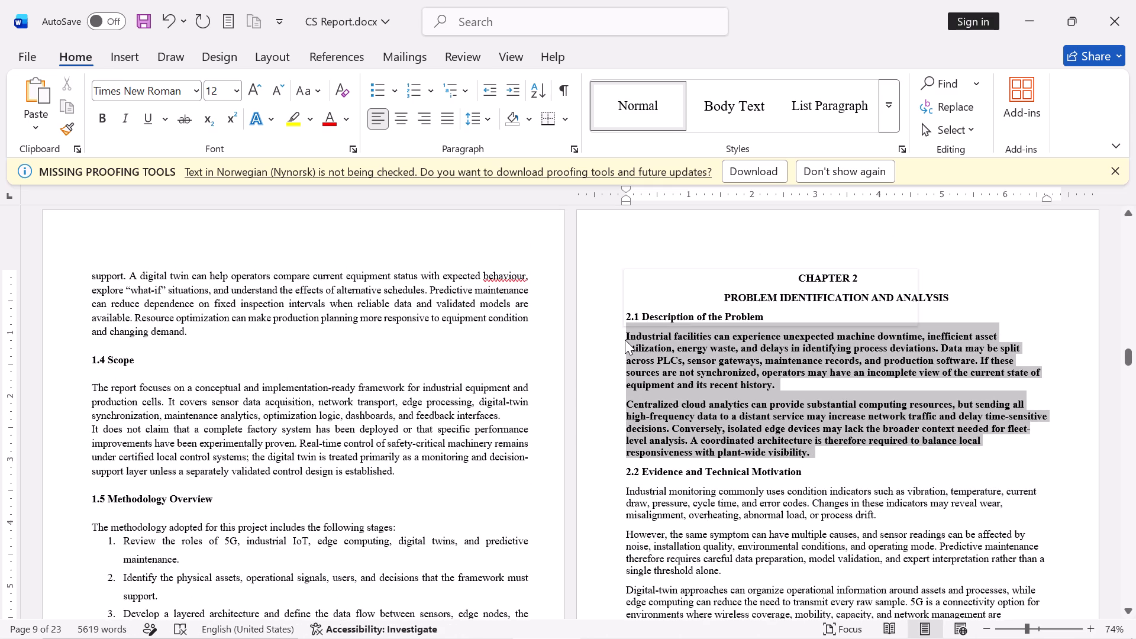
key("ctrl+b")
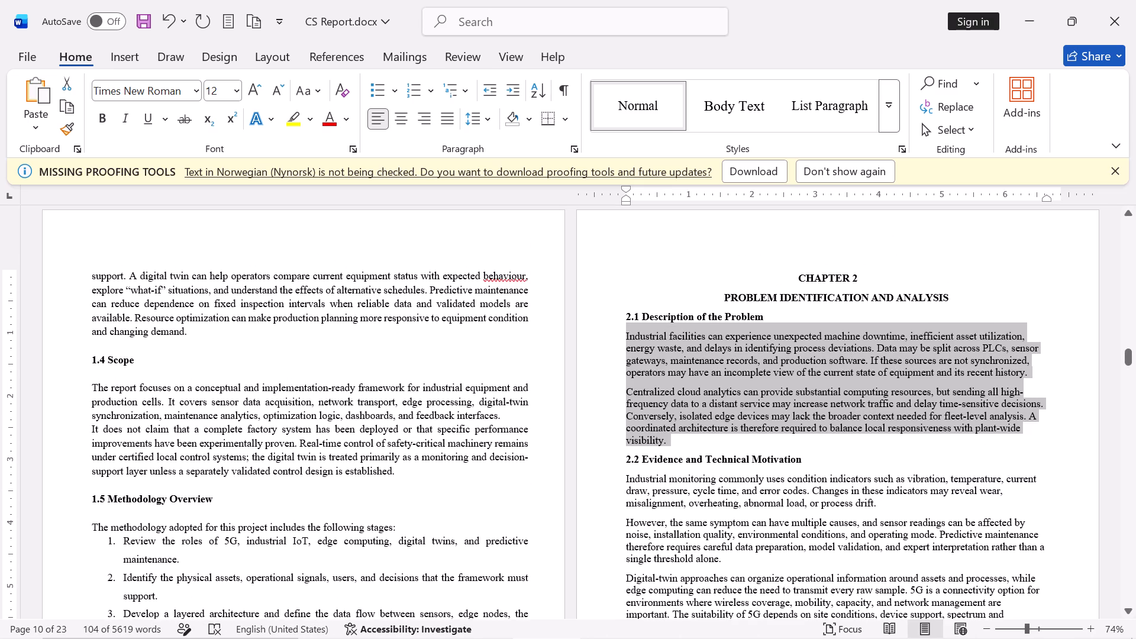
Insert a blank line between the Chapter 2 title and the 2.1 Description of the Problem heading.
left_click(621, 312)
key("Return")
key("Right")
key("Right")
key("Right")
key("Right")
key("Right")
key("Right")
key("Right")
key("Right")
key("Right")
key("Right")
key("Right")
key("Right")
key("Right")
key("Right")
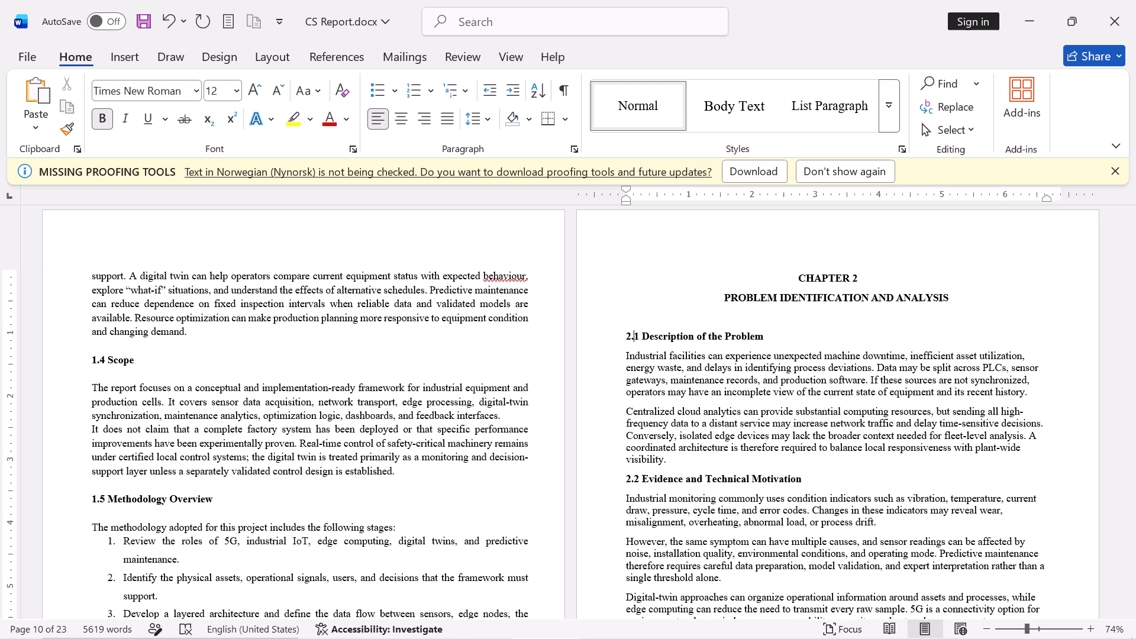
Bold the opening labels Functional, Performance, Reliability, Interoperability, Security and Safety in the bullets under 2.6 Requirements.
scroll(621, 312, "down", 5)
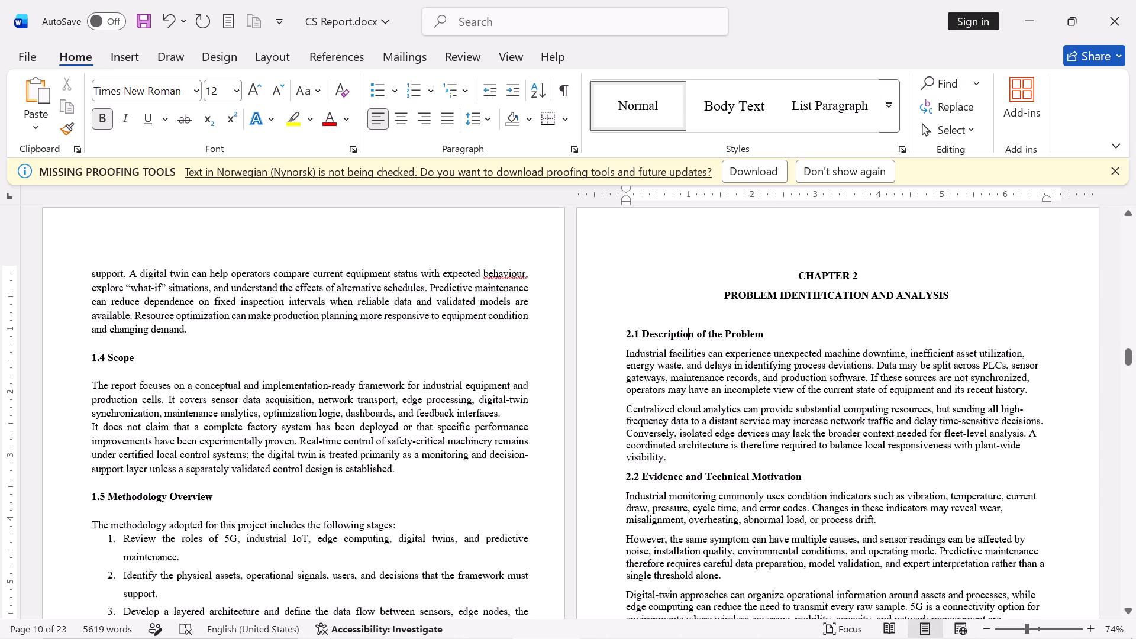
scroll(909, 360, "up", 1)
left_click(753, 425)
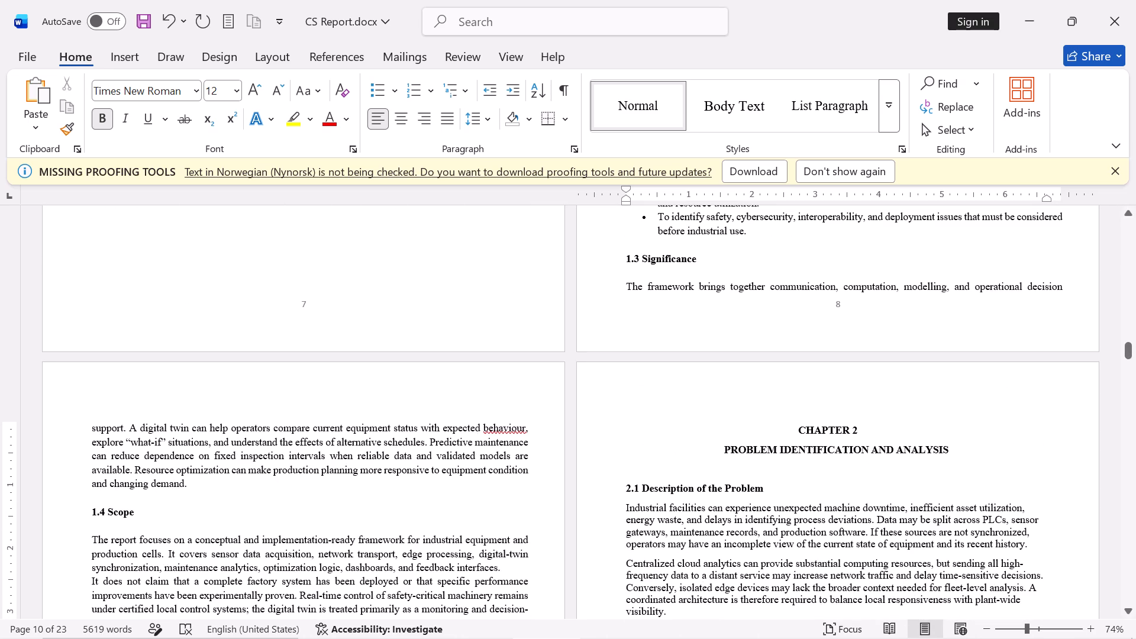
key("Down")
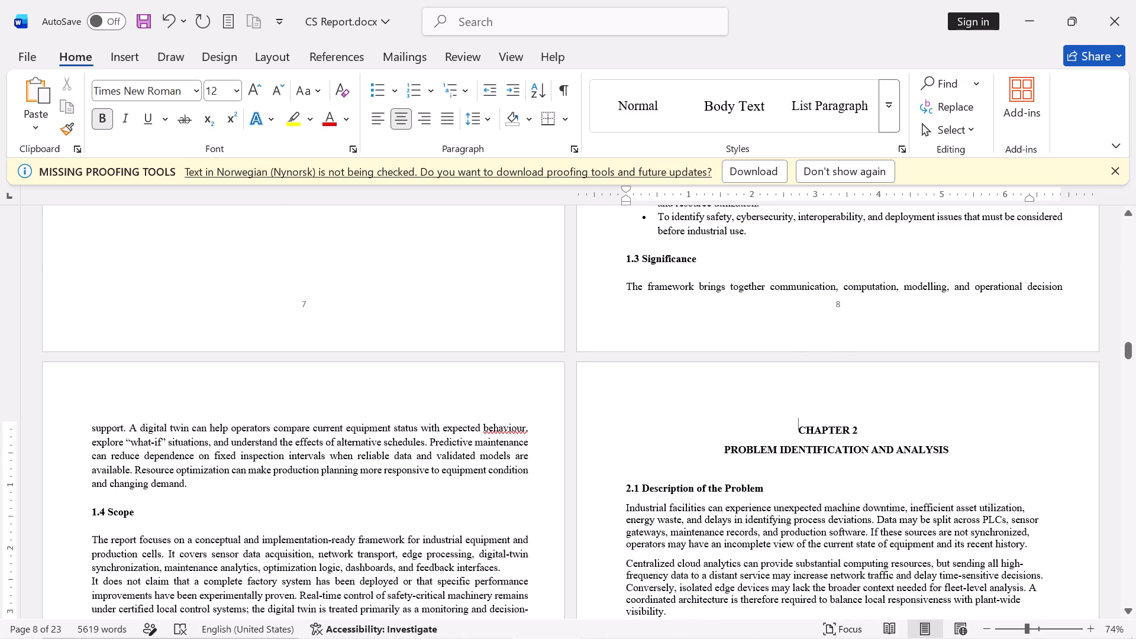
scroll(796, 358, "down", 12)
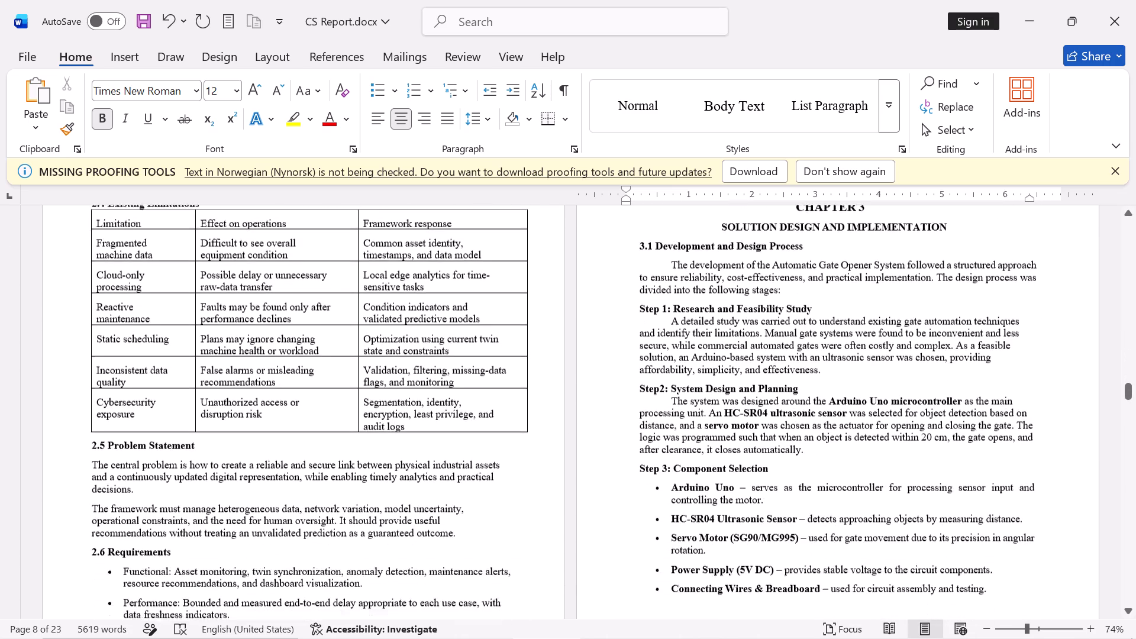
scroll(796, 358, "down", 4)
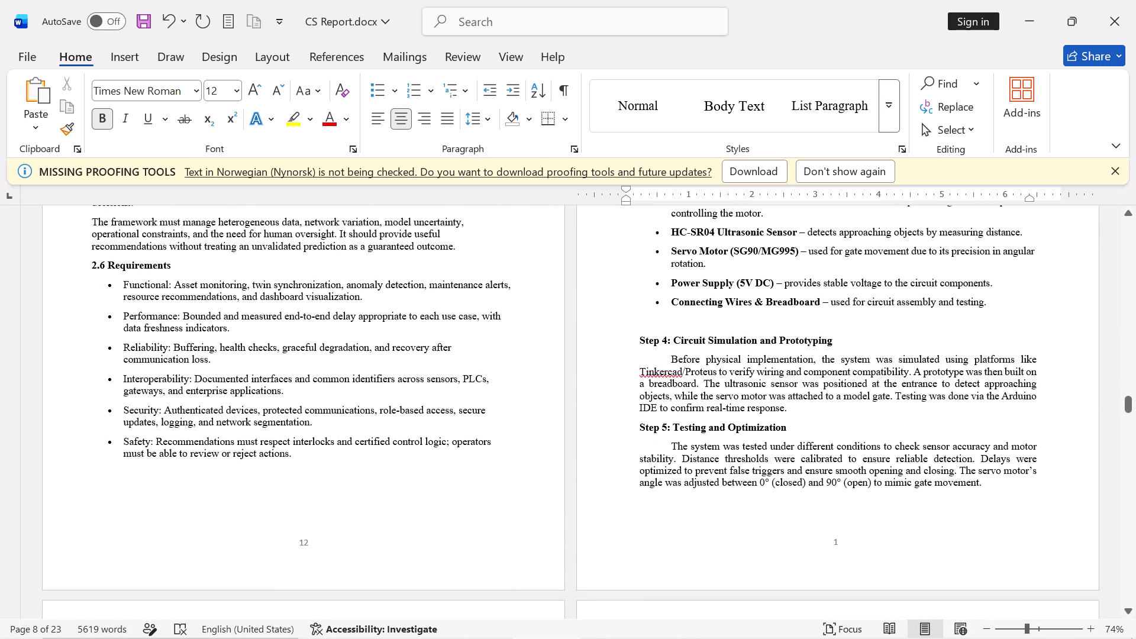
left_click_drag(166, 282, 121, 285)
left_click(134, 284)
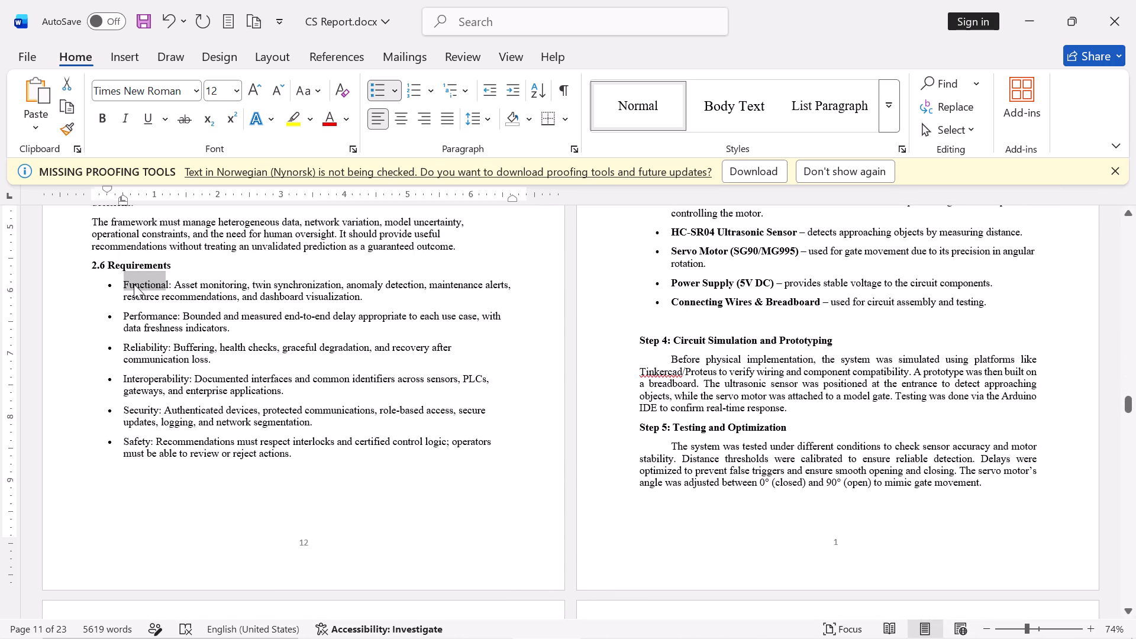
double_click(134, 284)
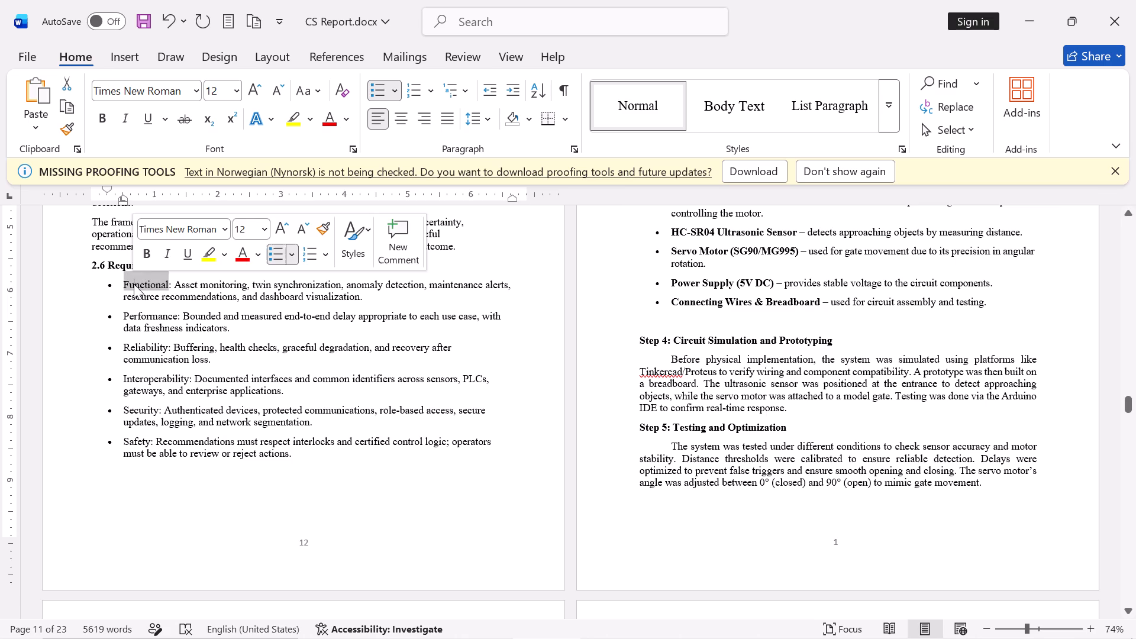
key("ctrl+b")
double_click(146, 322)
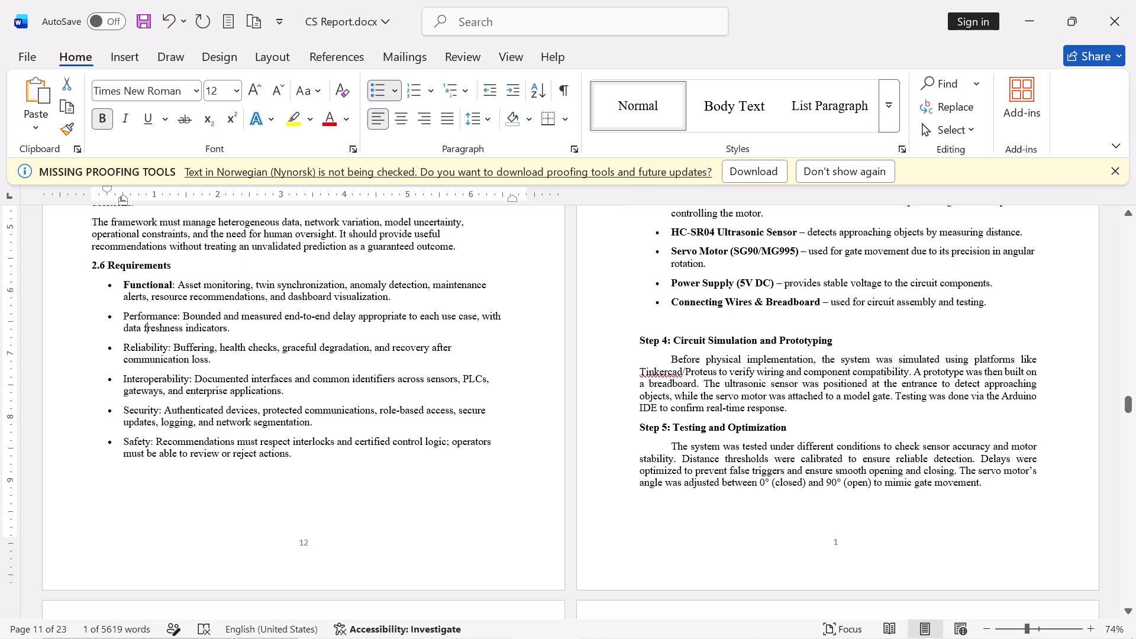
double_click(142, 318)
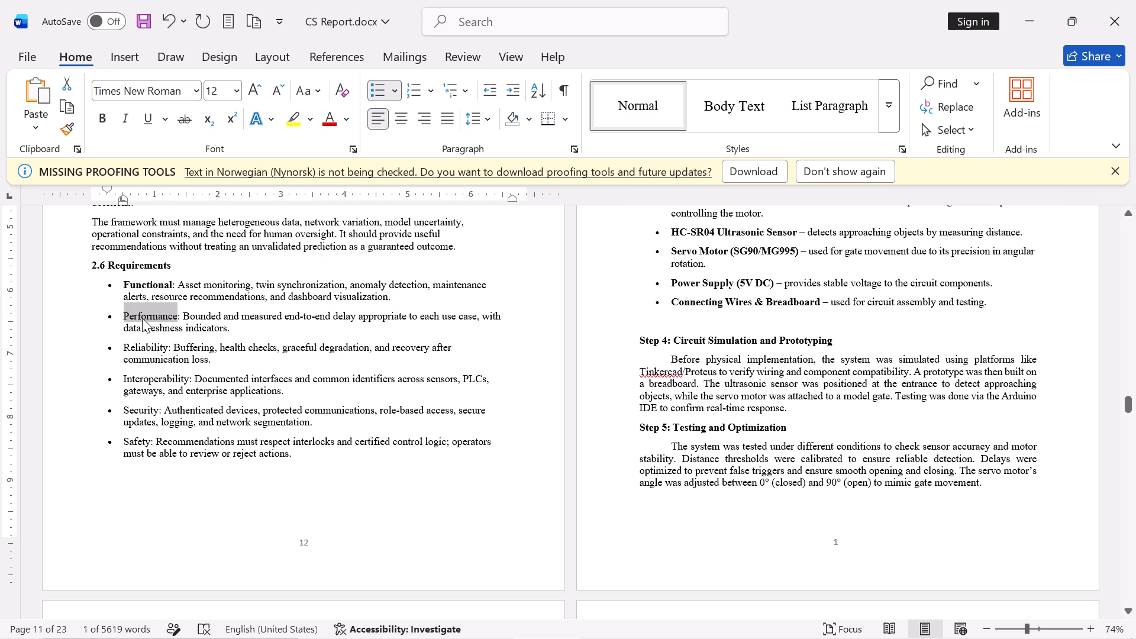
key("ctrl+b")
double_click(147, 347)
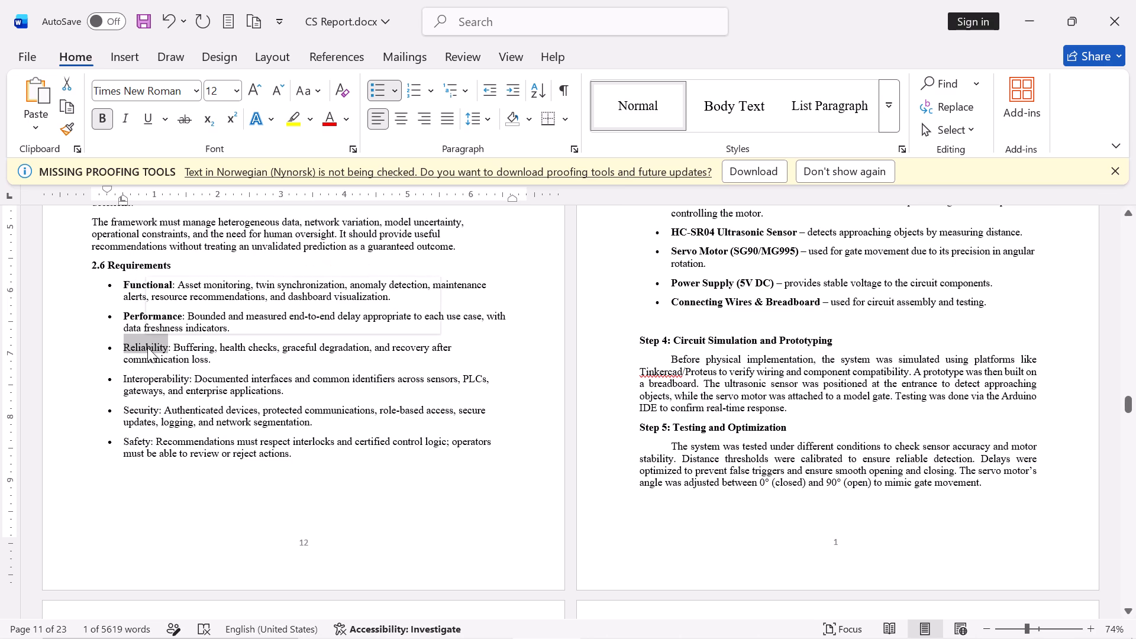
key("ctrl+b")
double_click(169, 382)
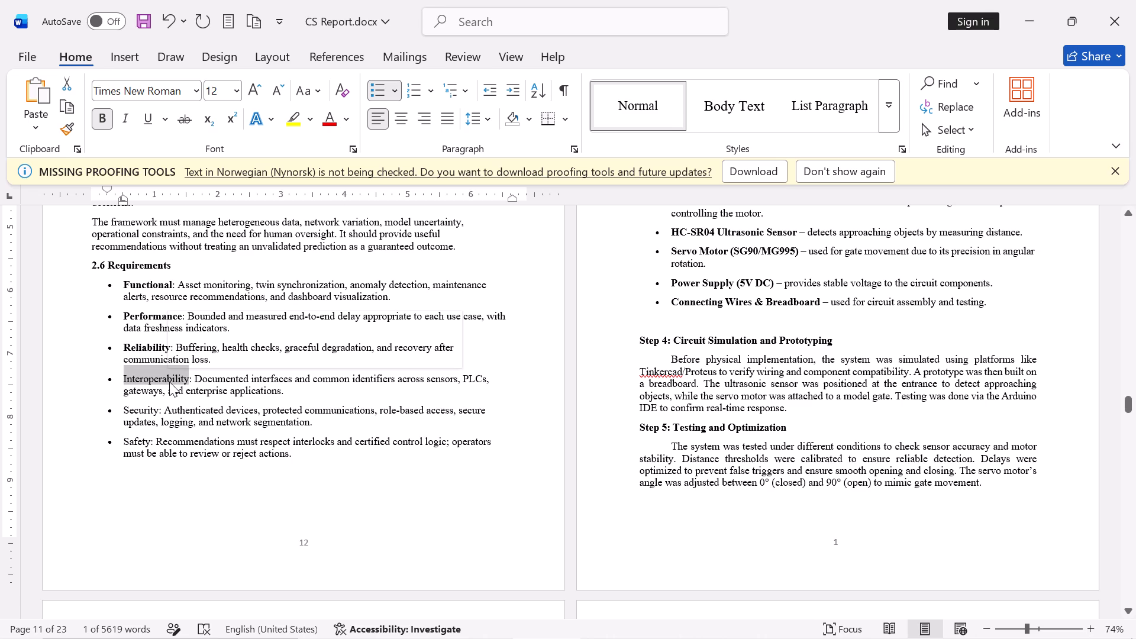
key("ctrl+b")
double_click(137, 407)
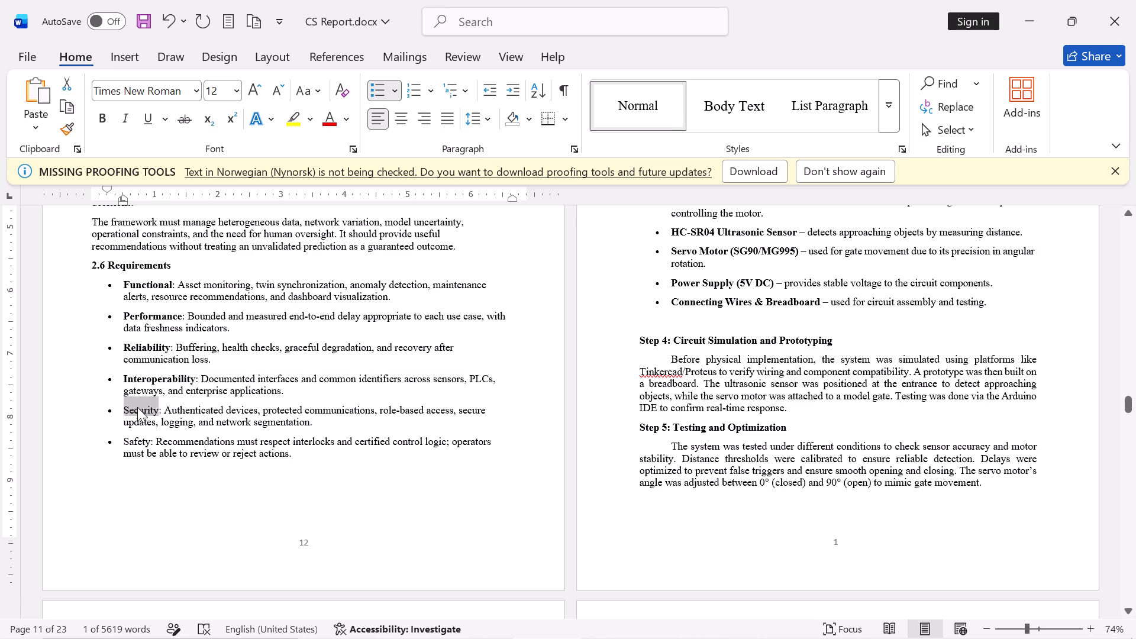
key("ctrl+b")
double_click(132, 447)
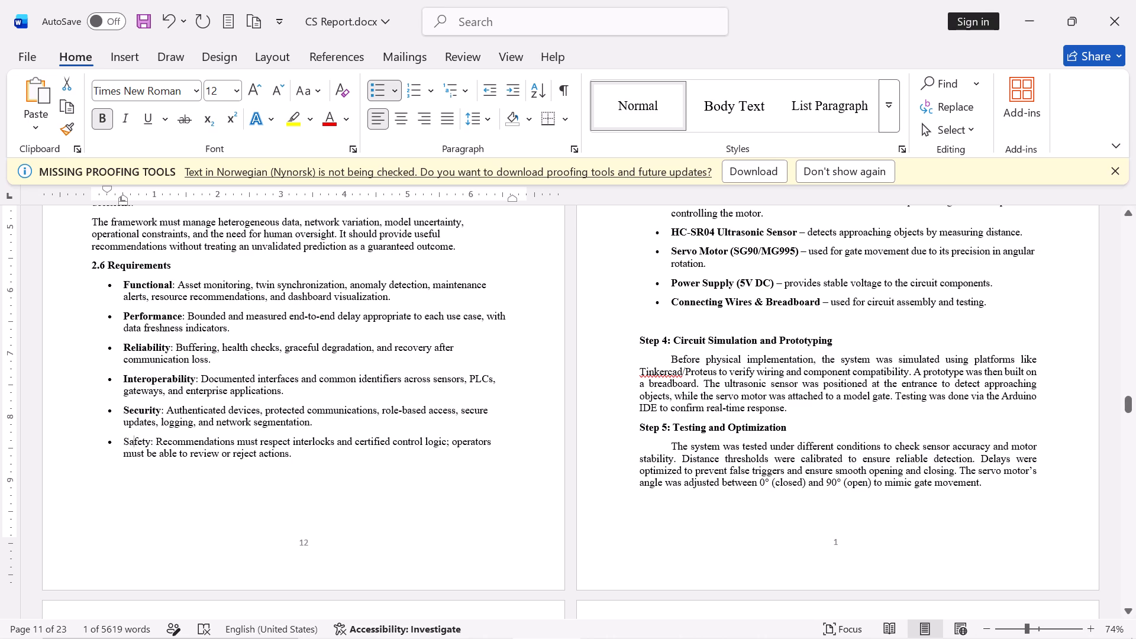
key("ctrl+b")
left_click(232, 504)
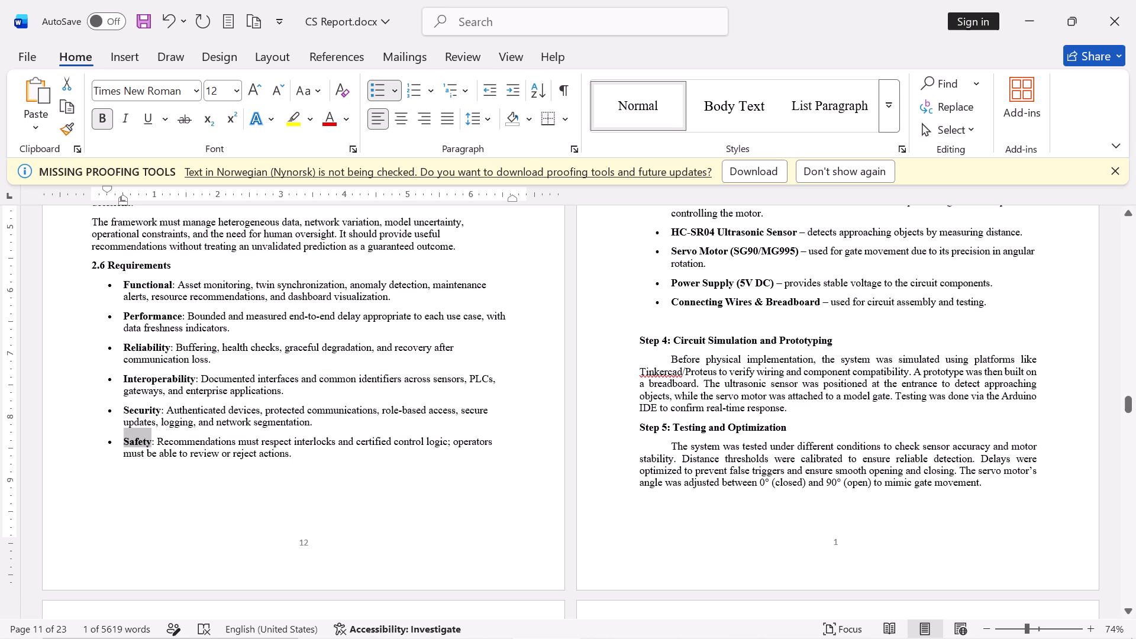
scroll(232, 504, "up", 2)
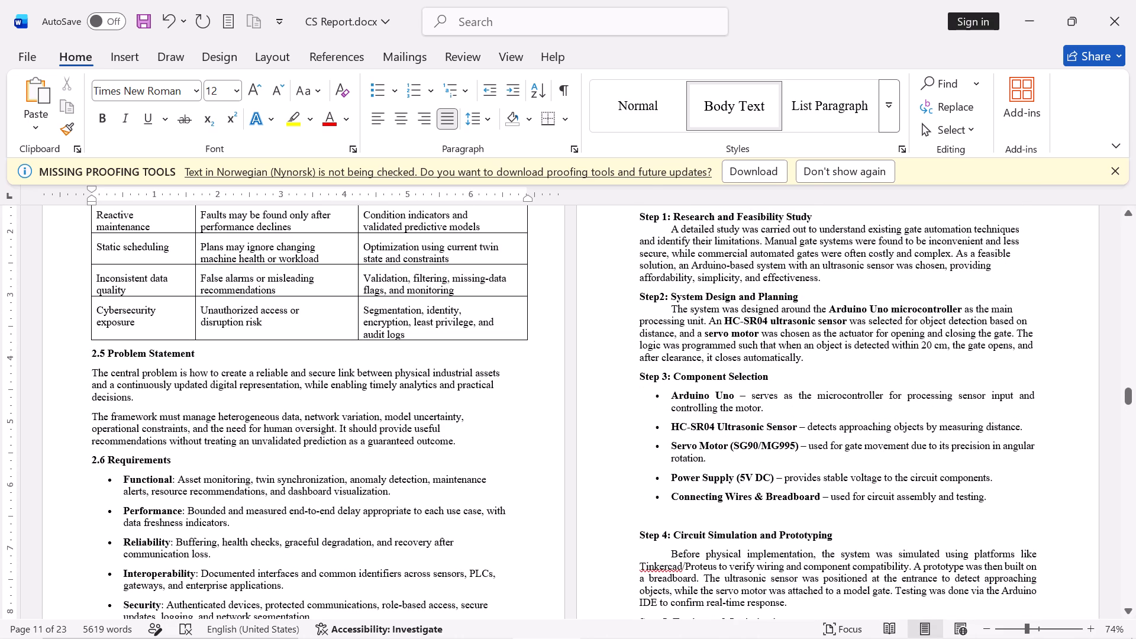
scroll(534, 437, "up", 1)
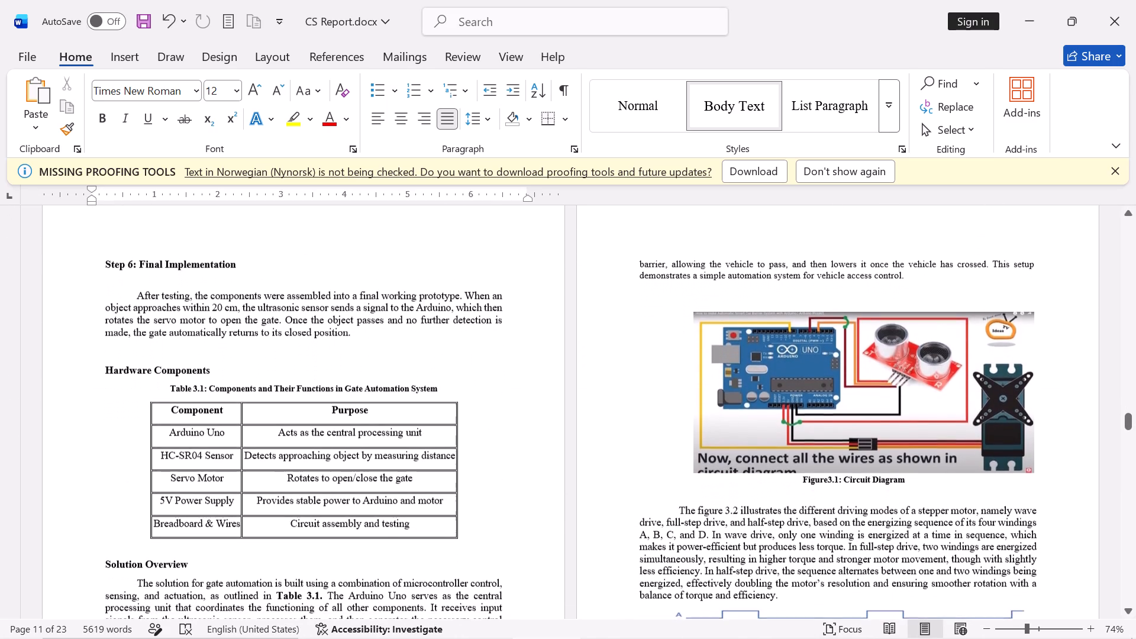
scroll(585, 387, "down", 9)
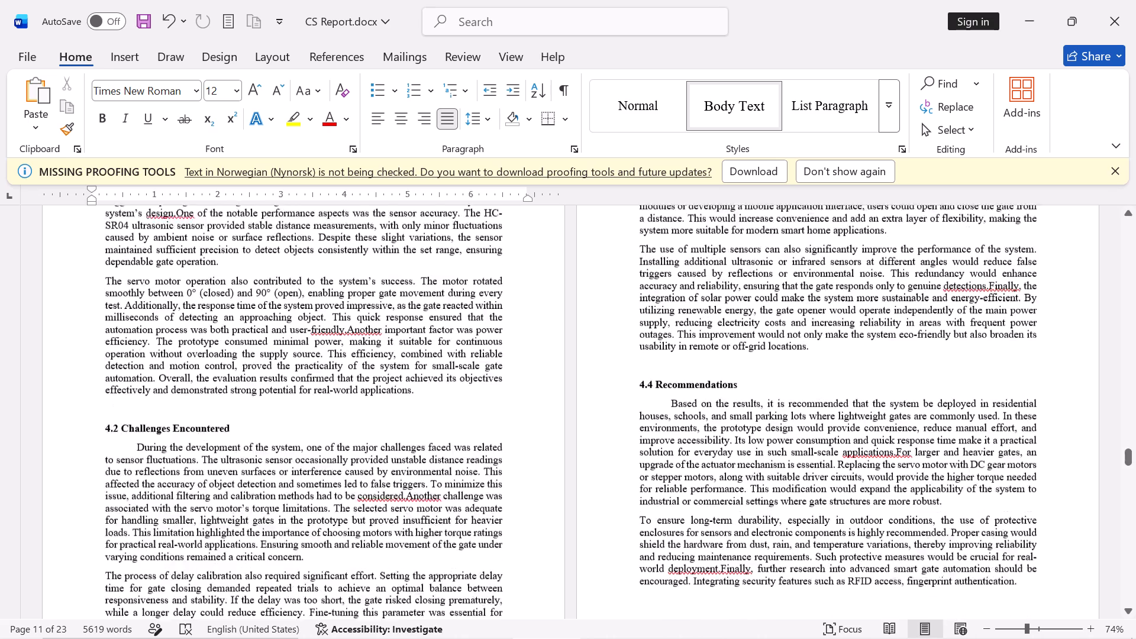
scroll(585, 387, "up", 8)
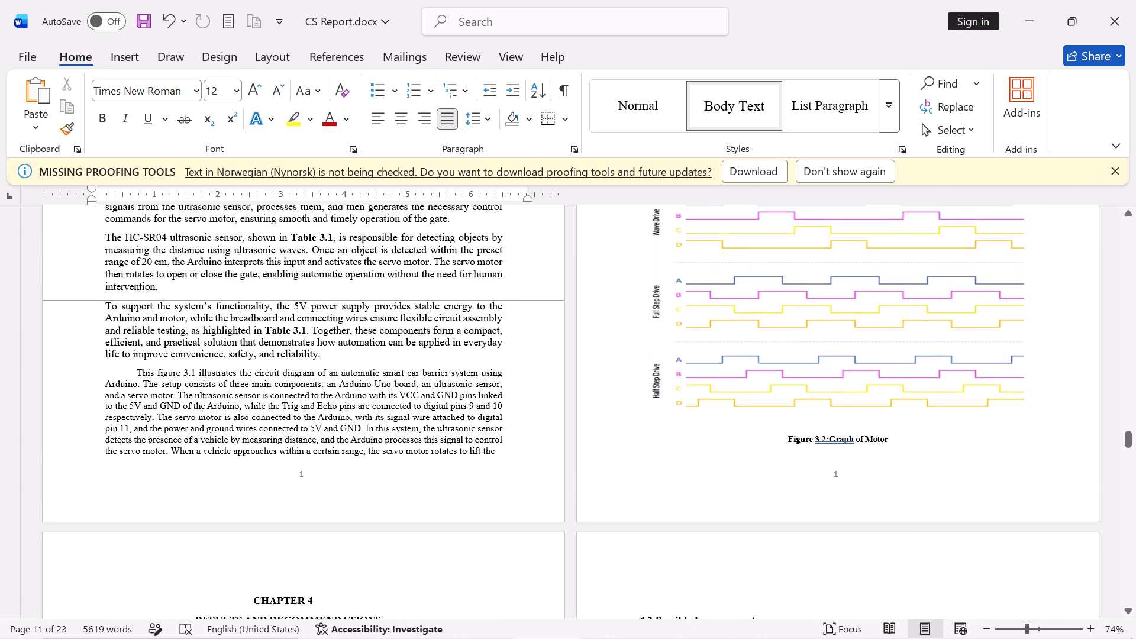
left_click(916, 365)
left_click(985, 456)
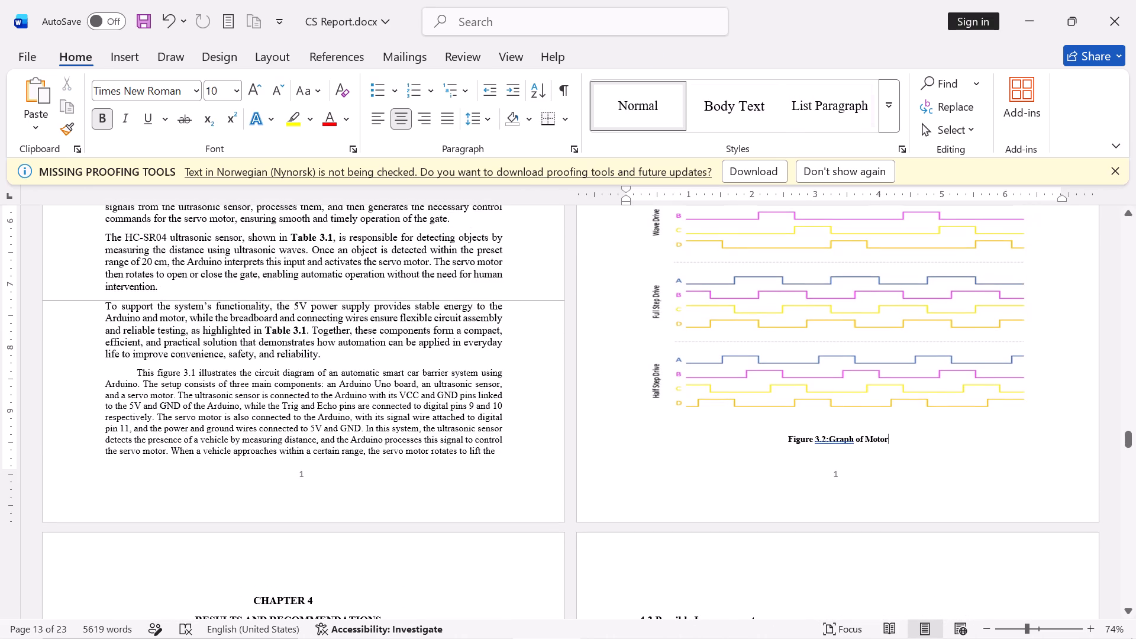
scroll(985, 456, "up", 3)
left_click_drag(812, 396, 747, 367)
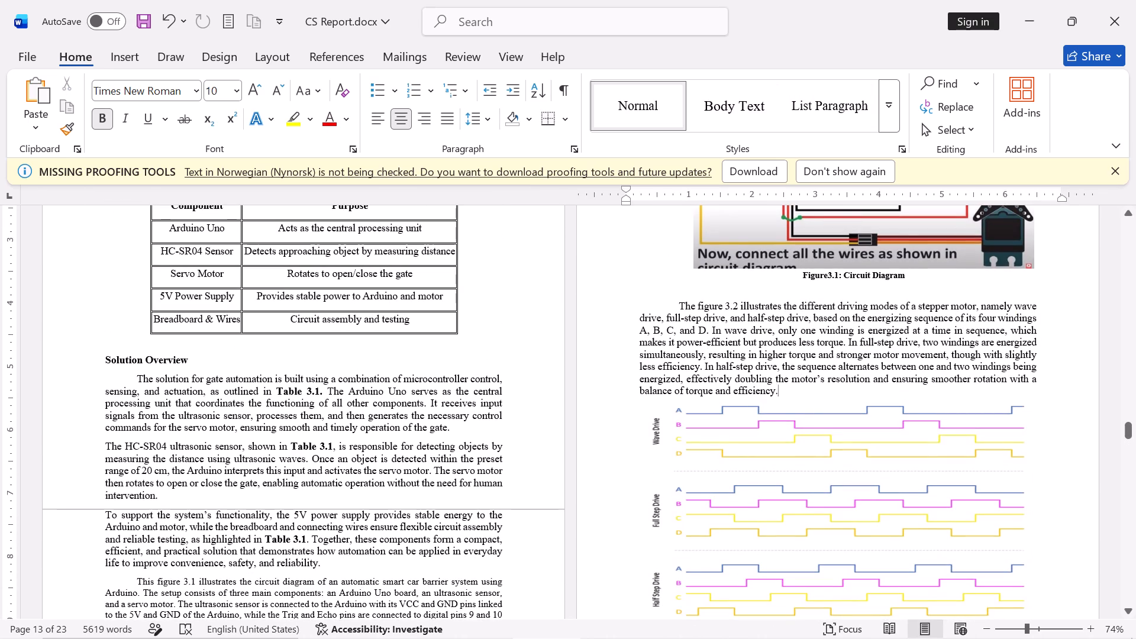
left_click_drag(747, 367, 591, 283)
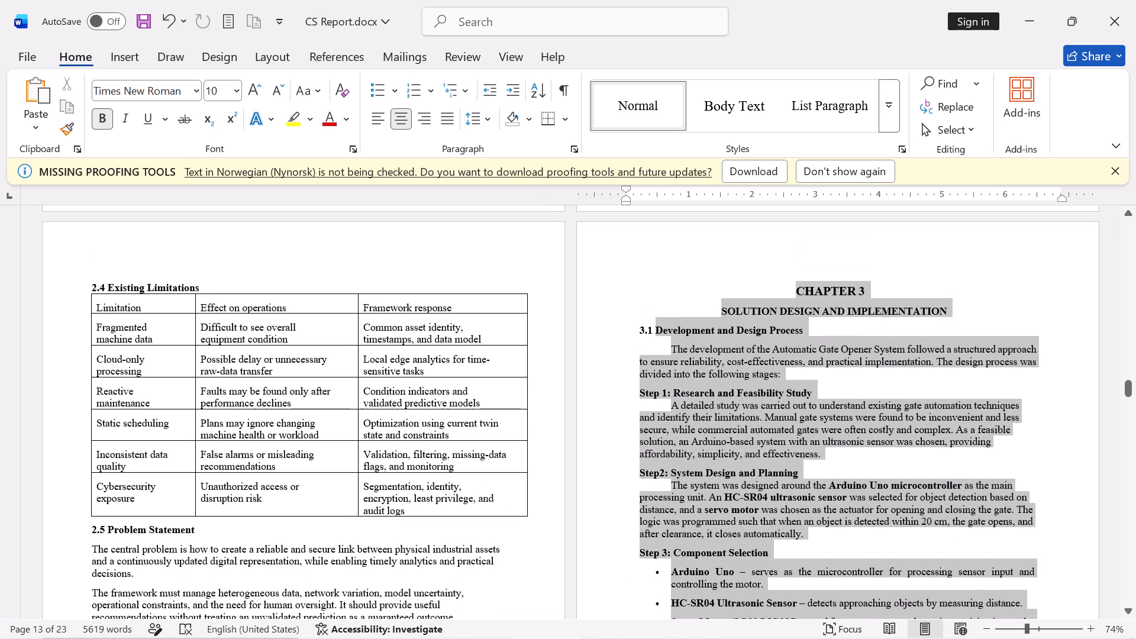
left_click_drag(591, 283, 627, 333)
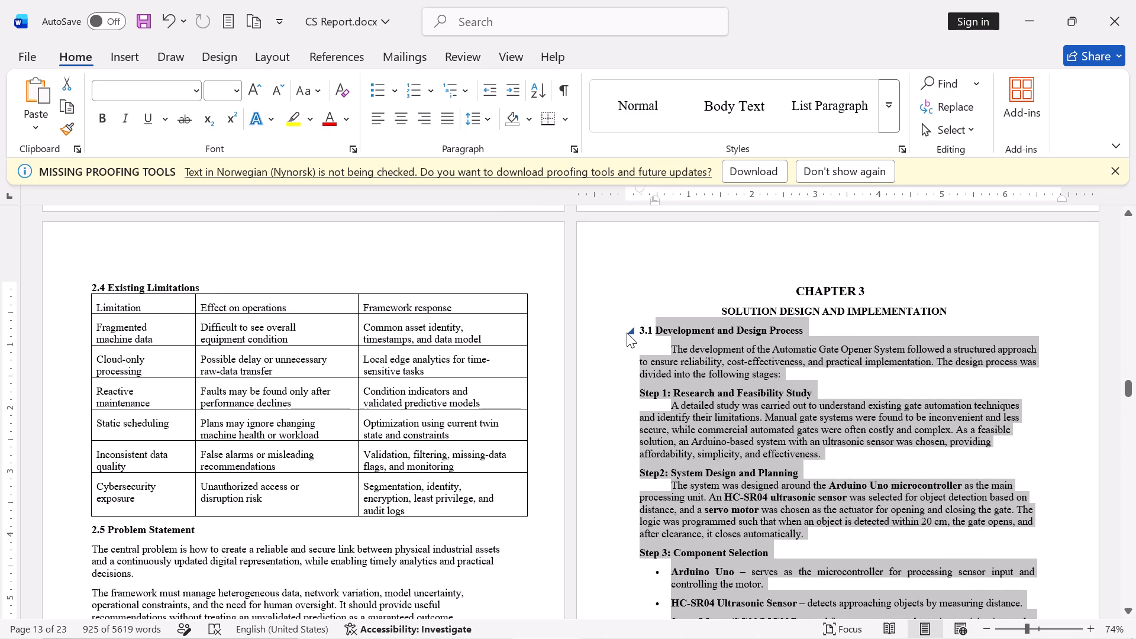
key("ctrl+v")
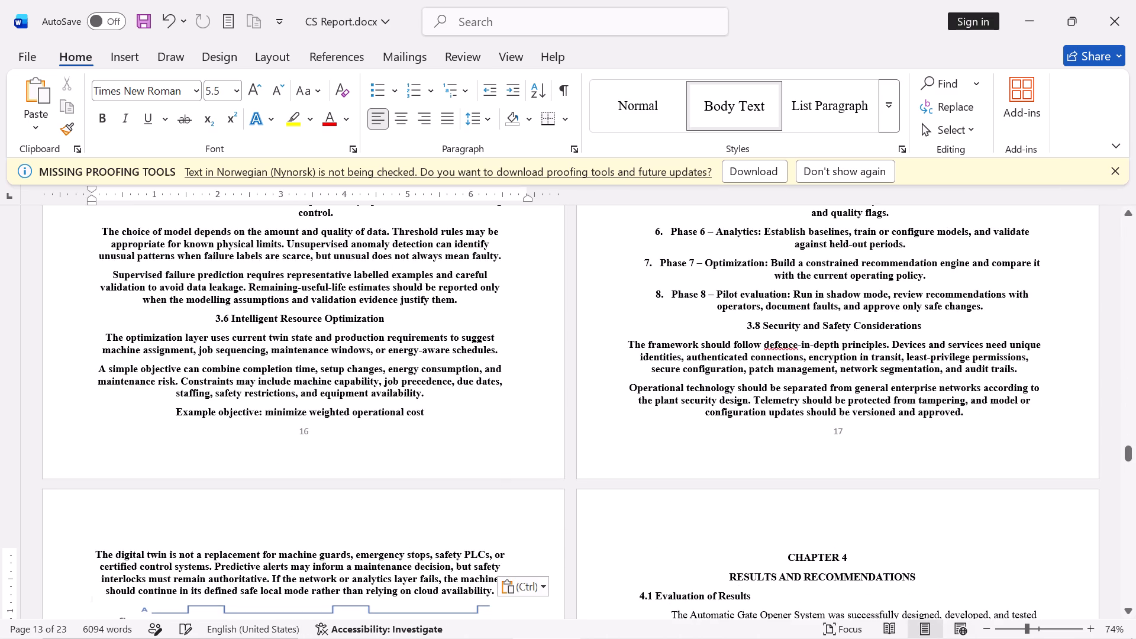
Left-align all the pasted Chapter 3 text from the 3.1 heading to the last paragraph of section 3.8.
scroll(760, 486, "down", 1)
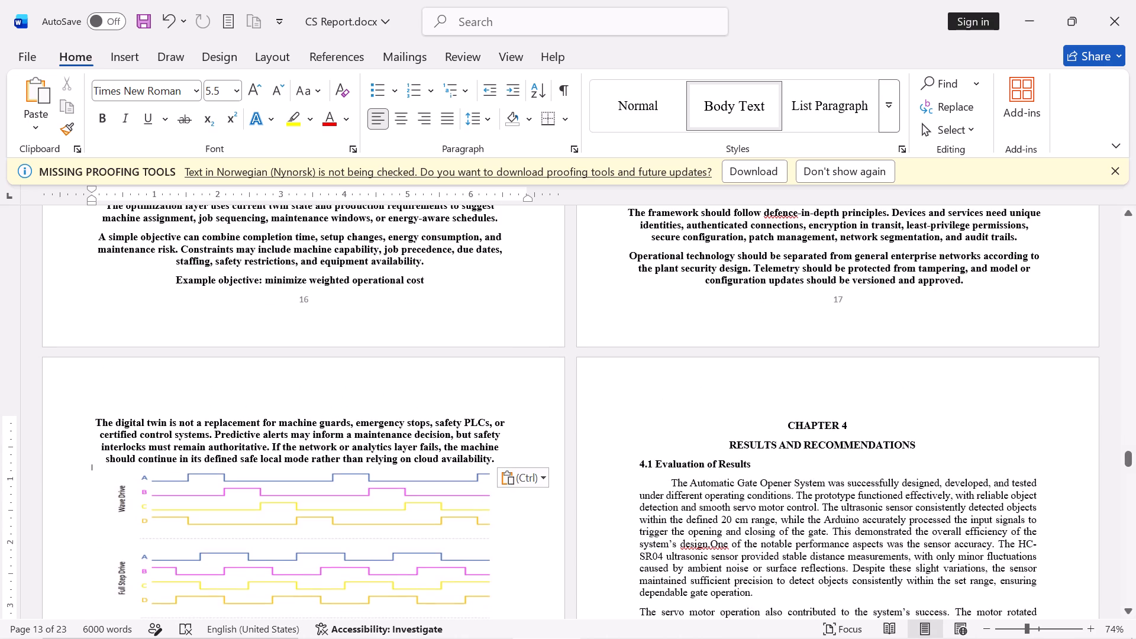
left_click_drag(99, 466, 230, 318)
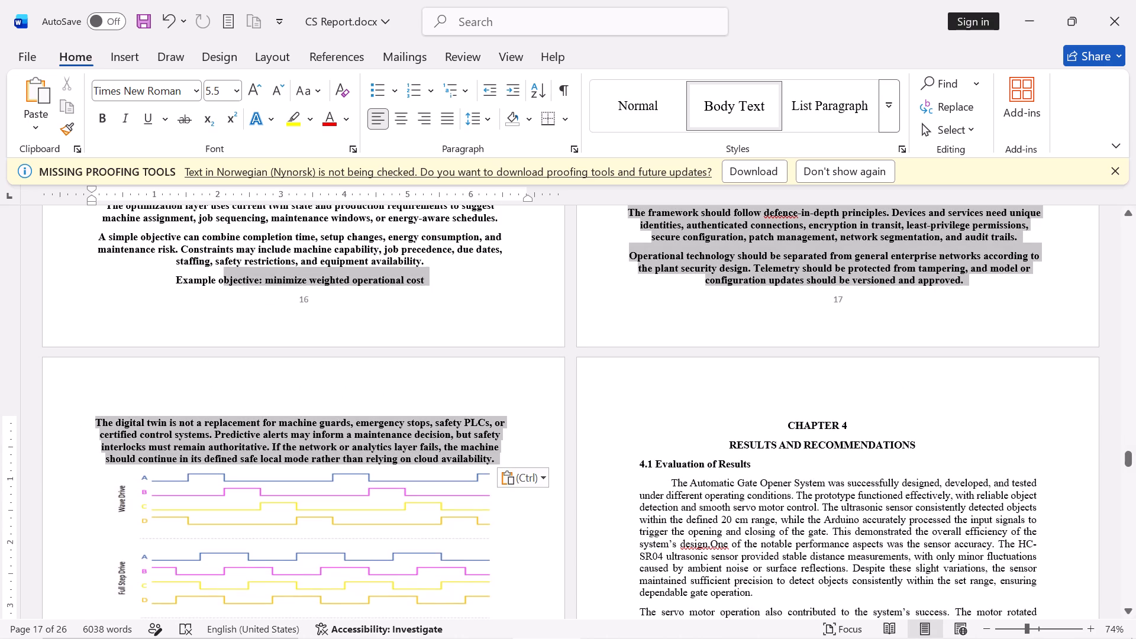
left_click_drag(230, 318, 145, 193)
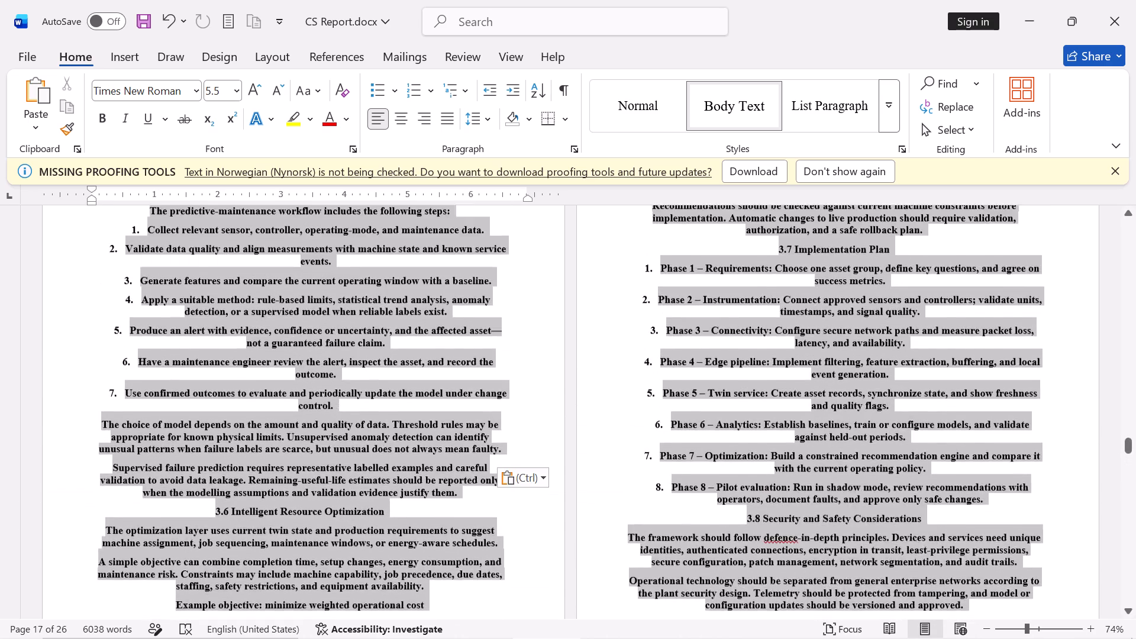
left_click_drag(145, 193, 308, 108)
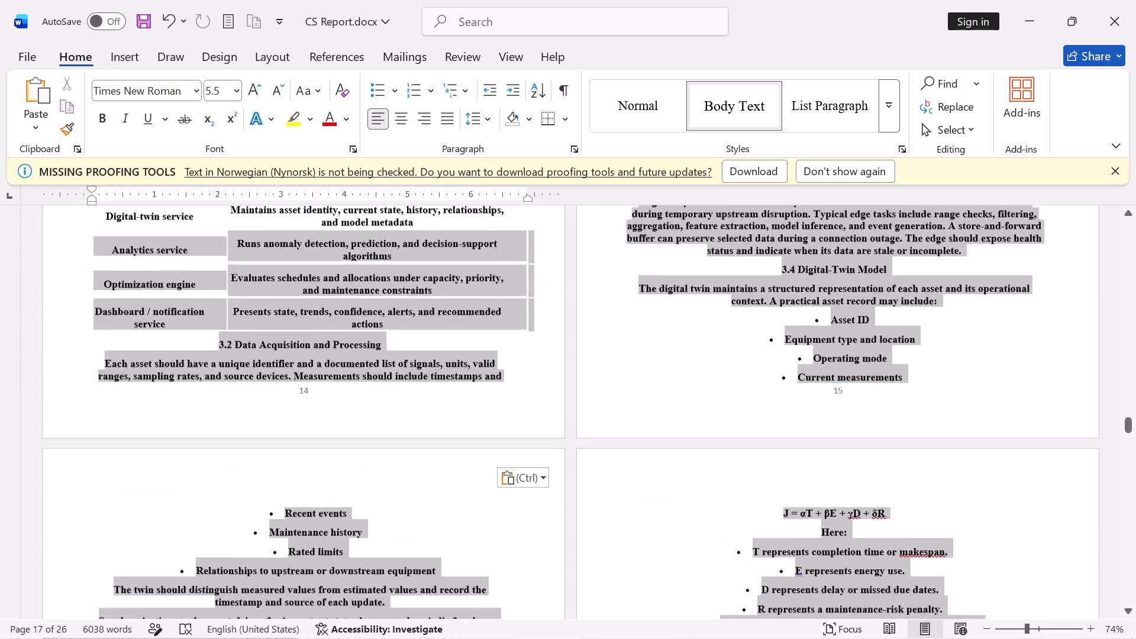
left_click_drag(308, 108, 551, 153)
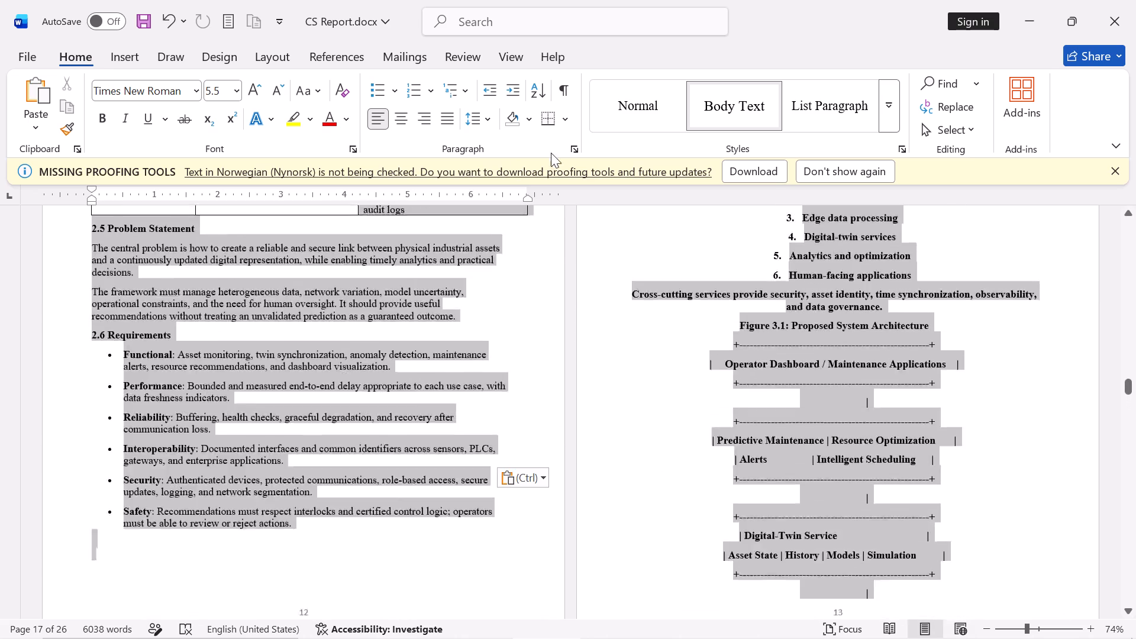
left_click_drag(551, 153, 631, 327)
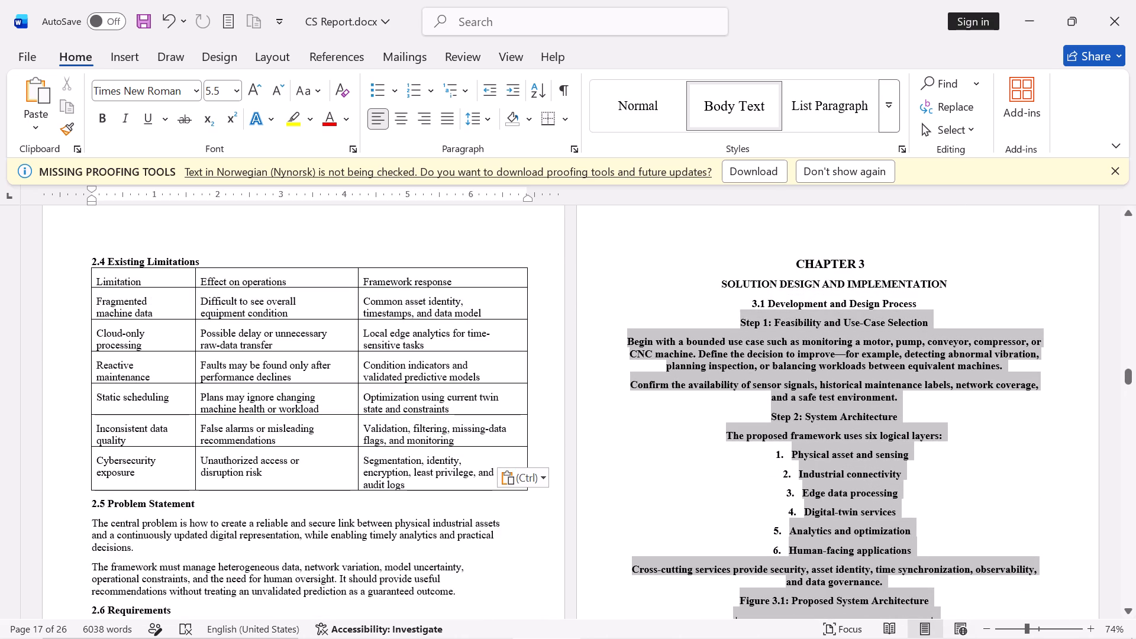
left_click_drag(631, 327, 634, 305)
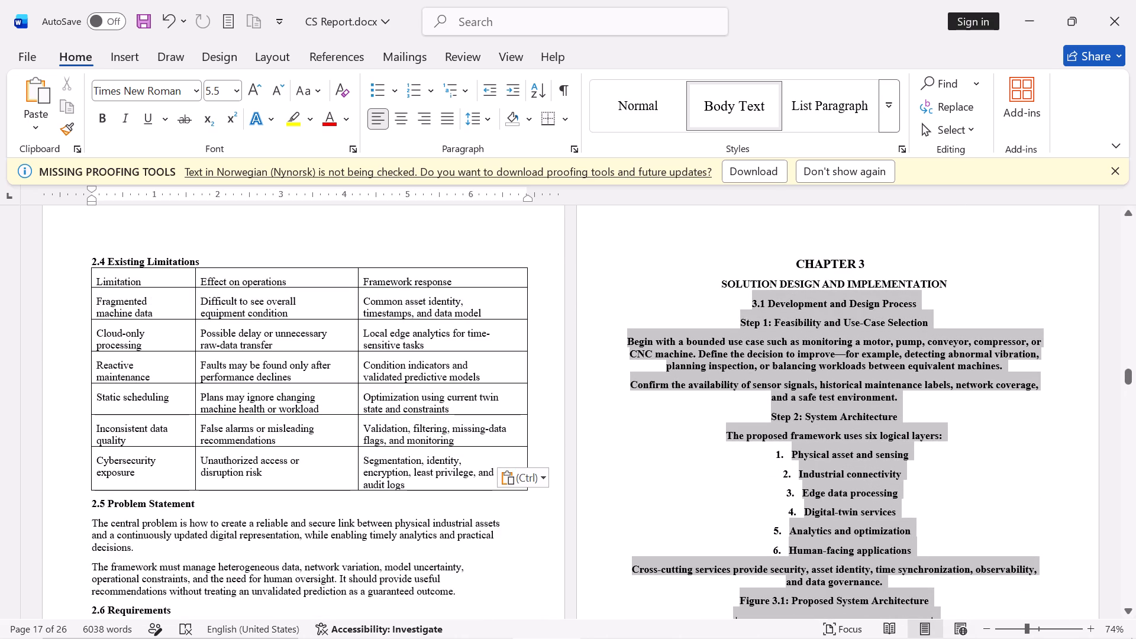
left_click_drag(634, 305, 635, 305)
left_click(386, 115)
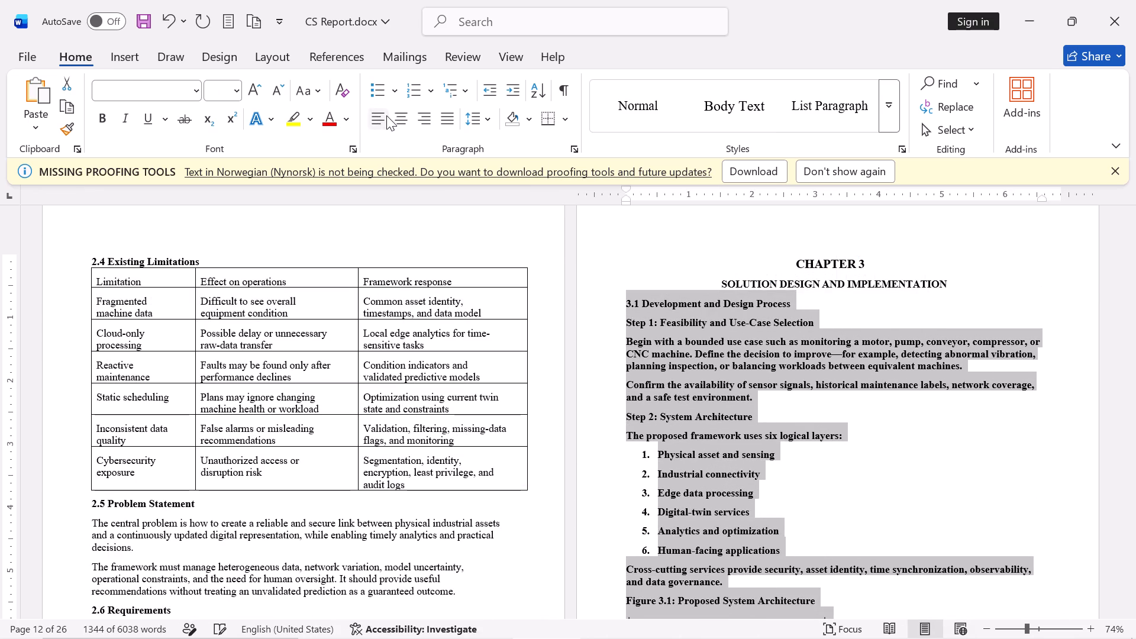
Remove bold from the body text under Step 1 and Step 2, including the six-layer list and the Figure 3.1 caption.
left_click(880, 471)
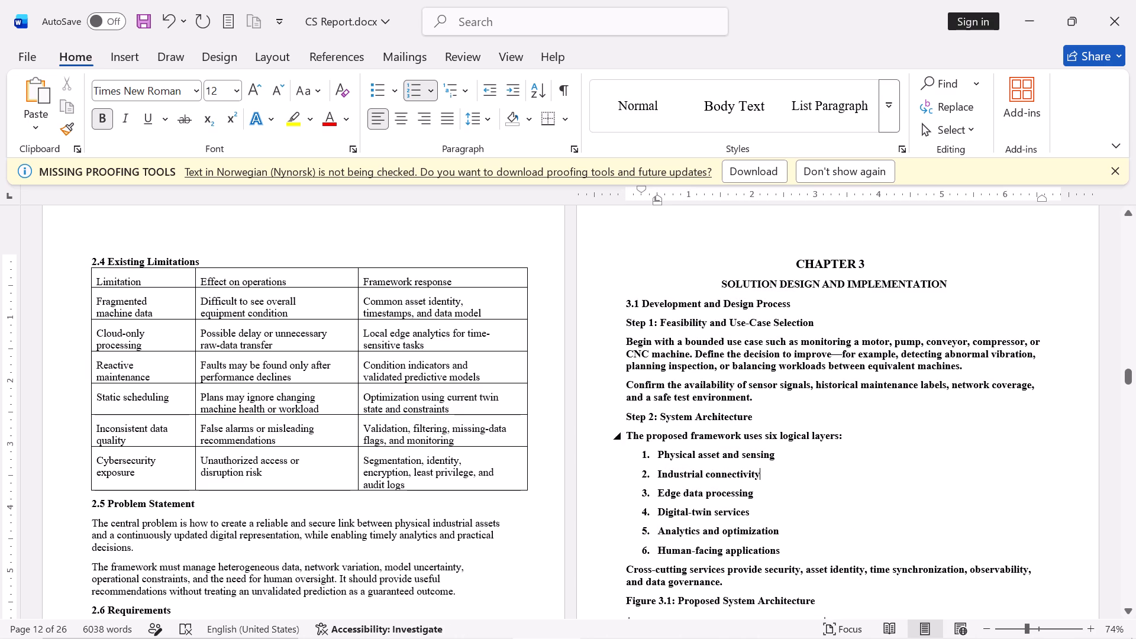
left_click_drag(769, 396, 632, 340)
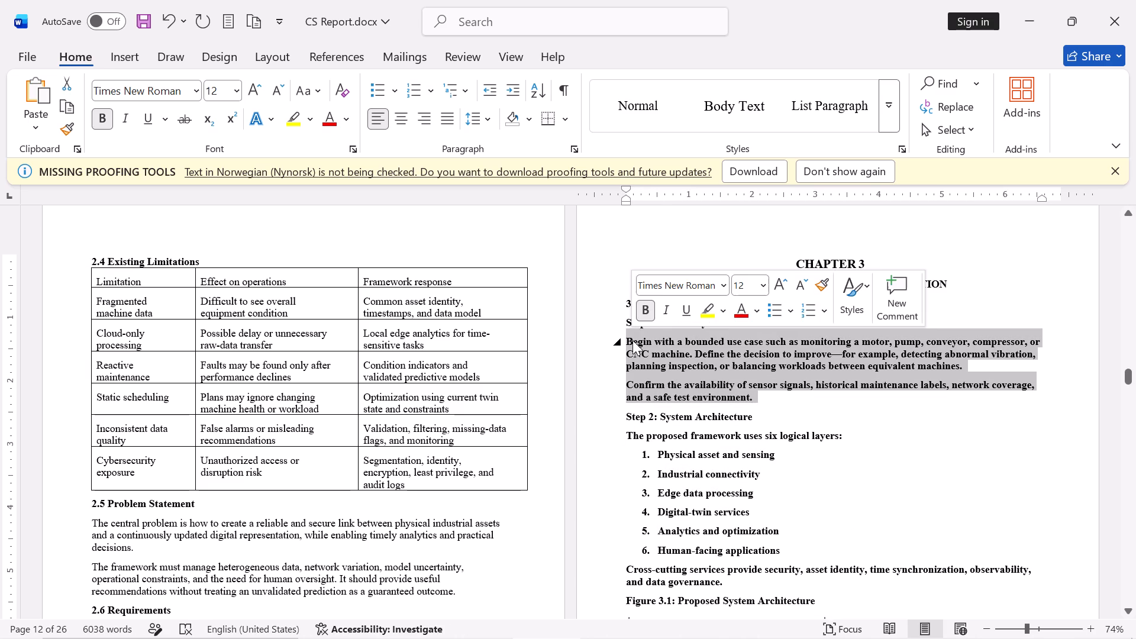
key("ctrl+b")
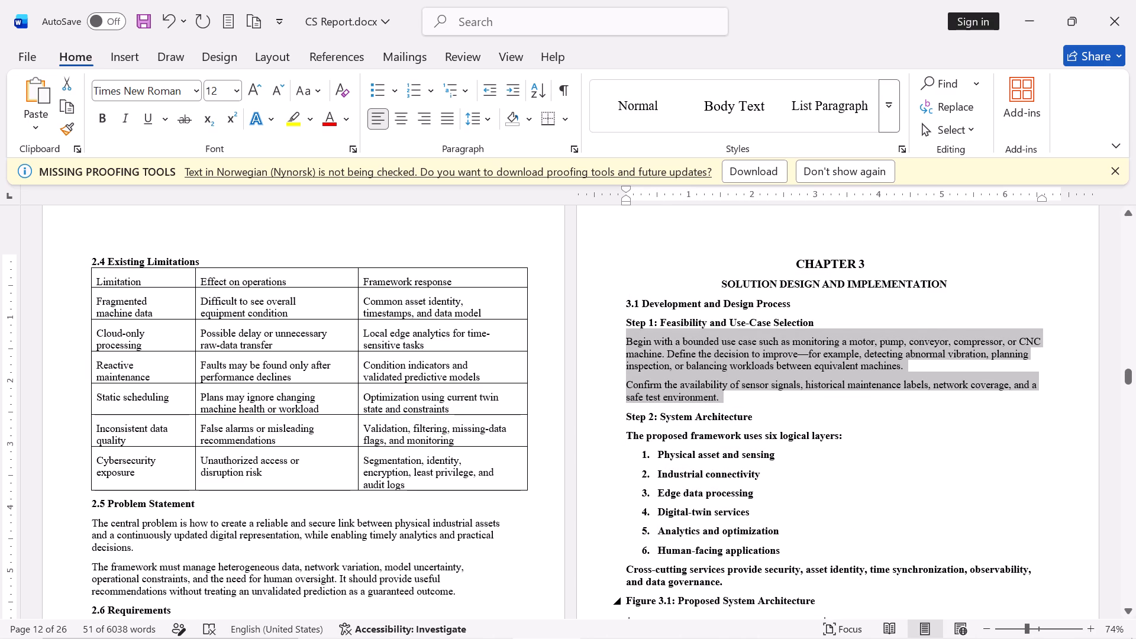
left_click_drag(779, 589, 622, 443)
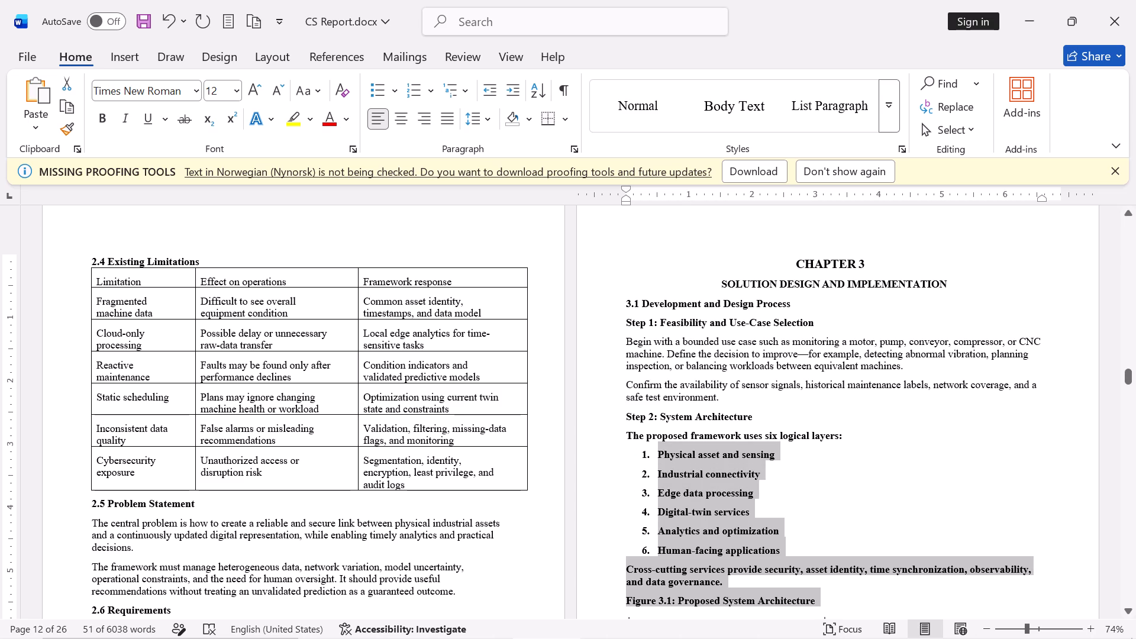
left_click_drag(622, 443, 621, 438)
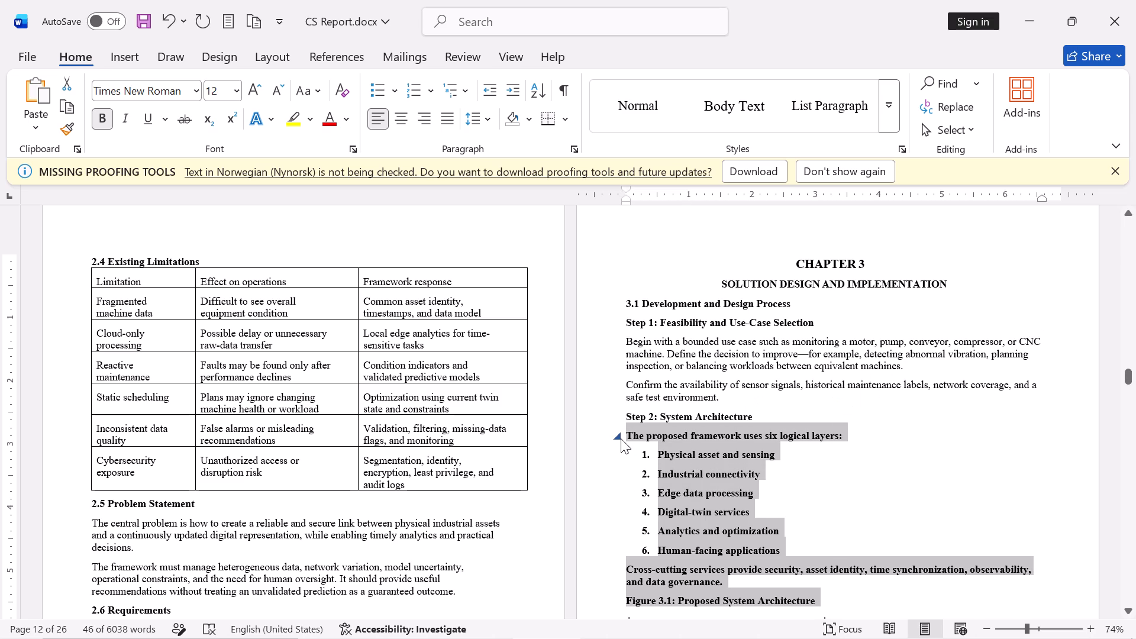
key("ctrl+b")
Bold only the "Figure 3.1" label in the Proposed System Architecture caption.
left_click(647, 599)
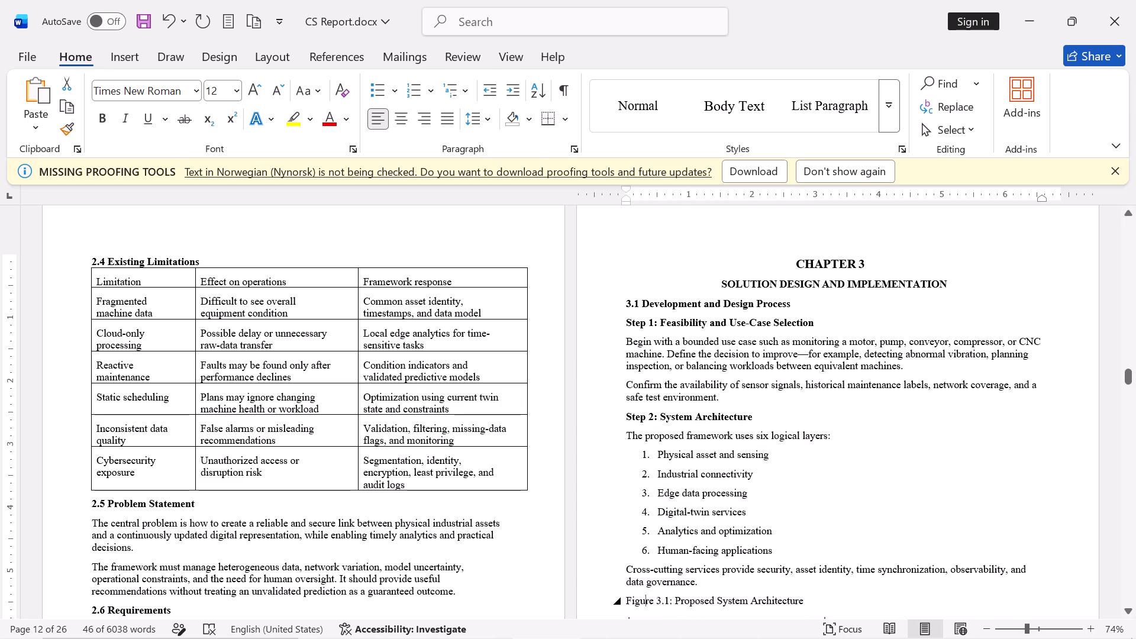
double_click(647, 599)
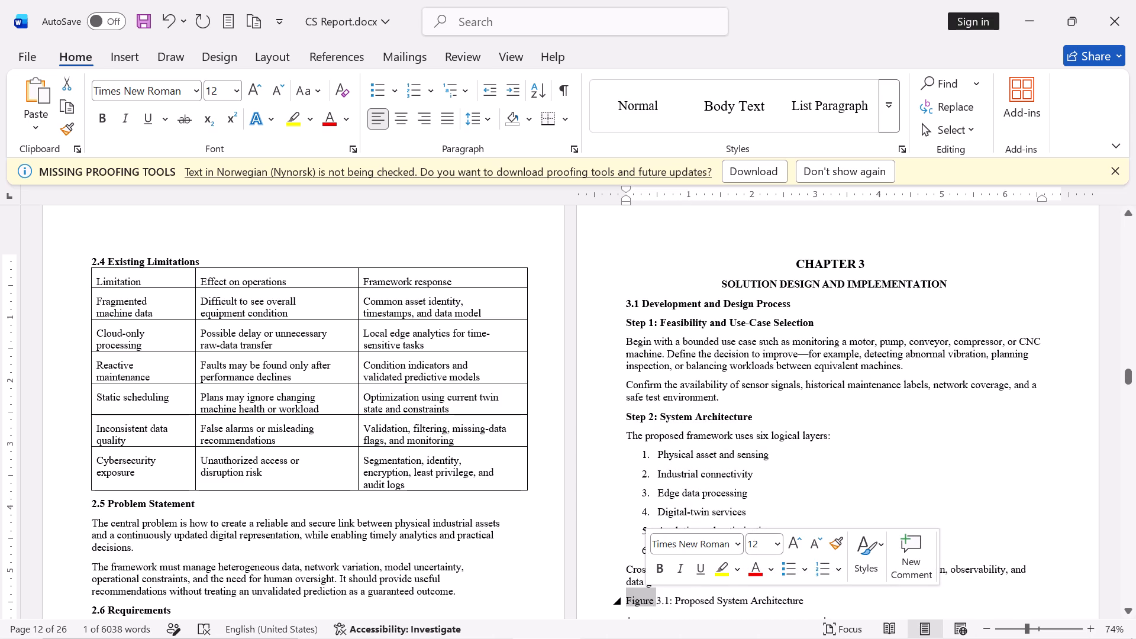
left_click(824, 596)
scroll(824, 596, "down", 2)
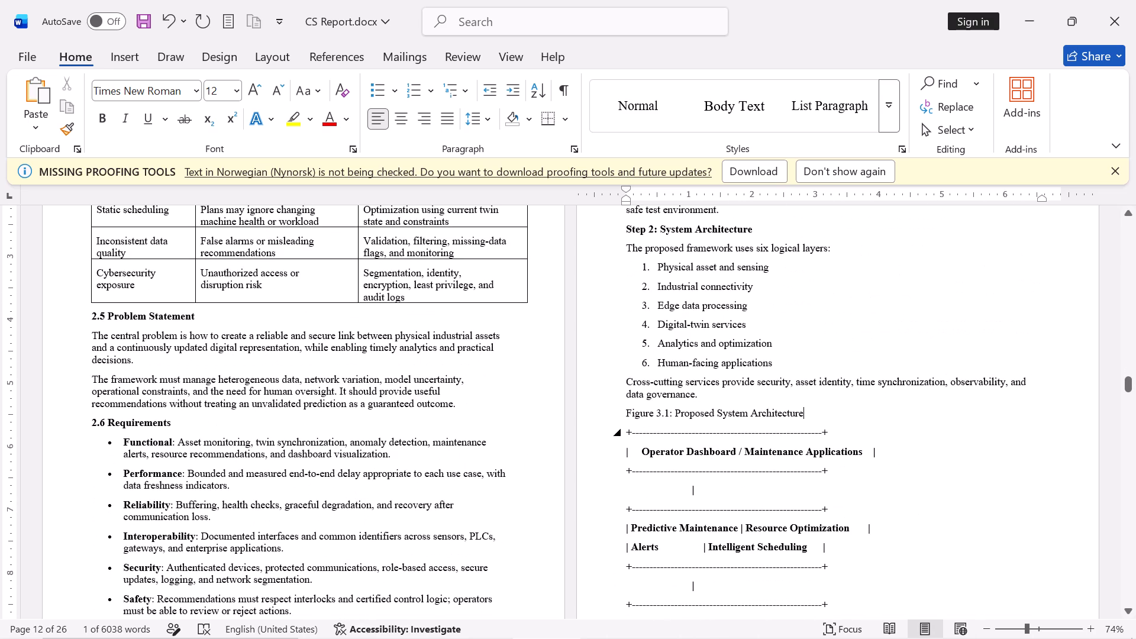
left_click_drag(668, 412, 617, 412)
key("ctrl+b")
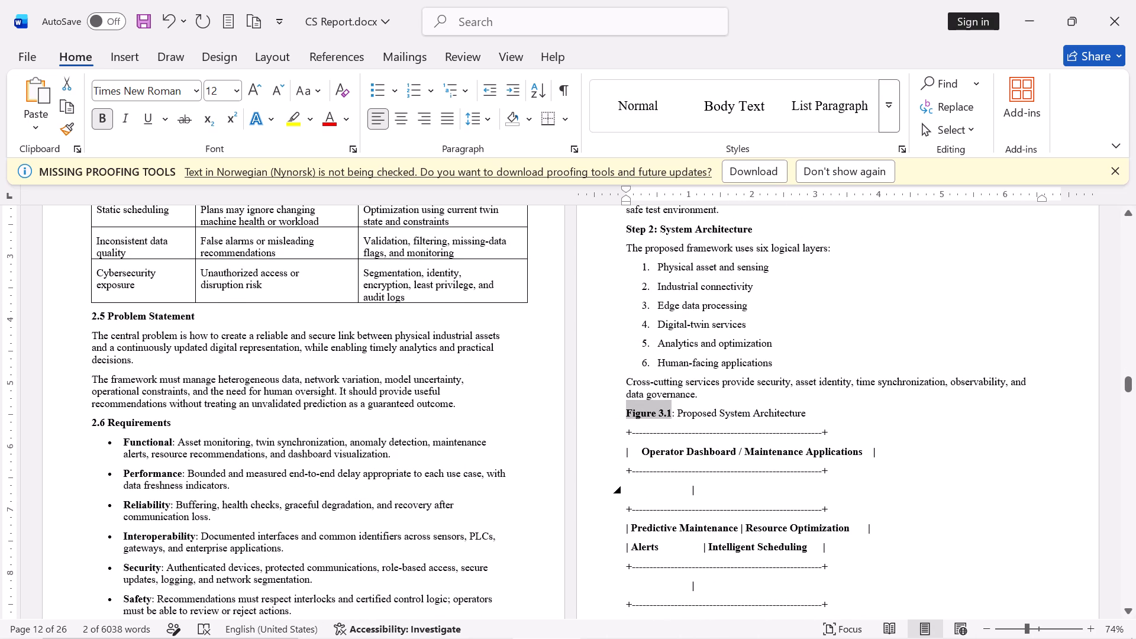
left_click(938, 490)
Apply the bordered grid table style to the Step 3 Component Selection table and remove bold from all its text.
scroll(938, 490, "down", 8)
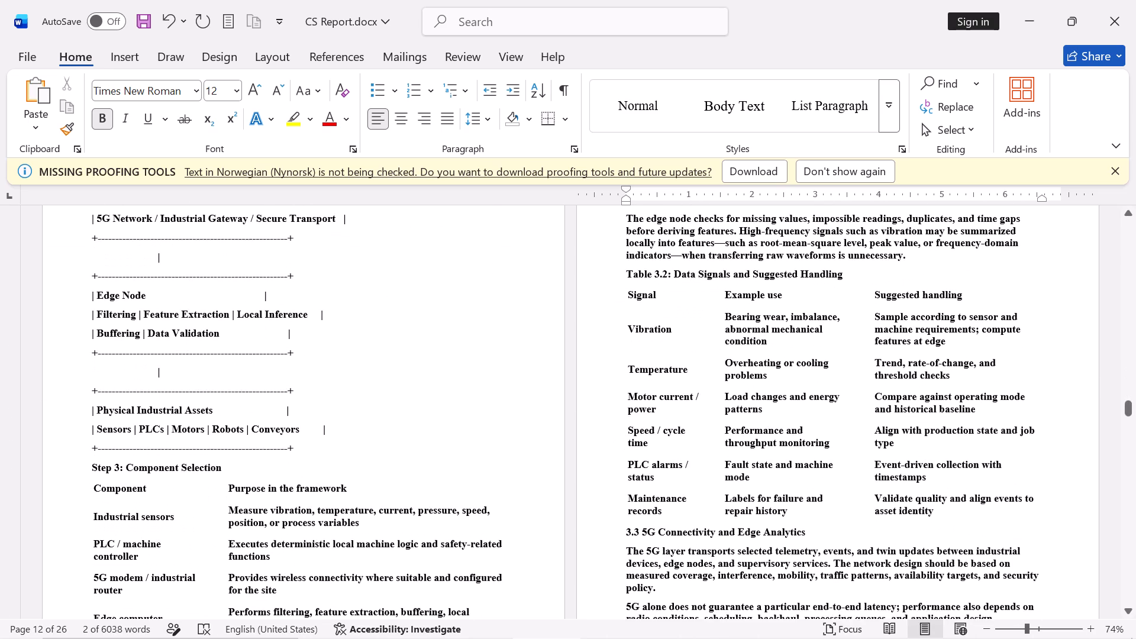
scroll(938, 490, "down", 4)
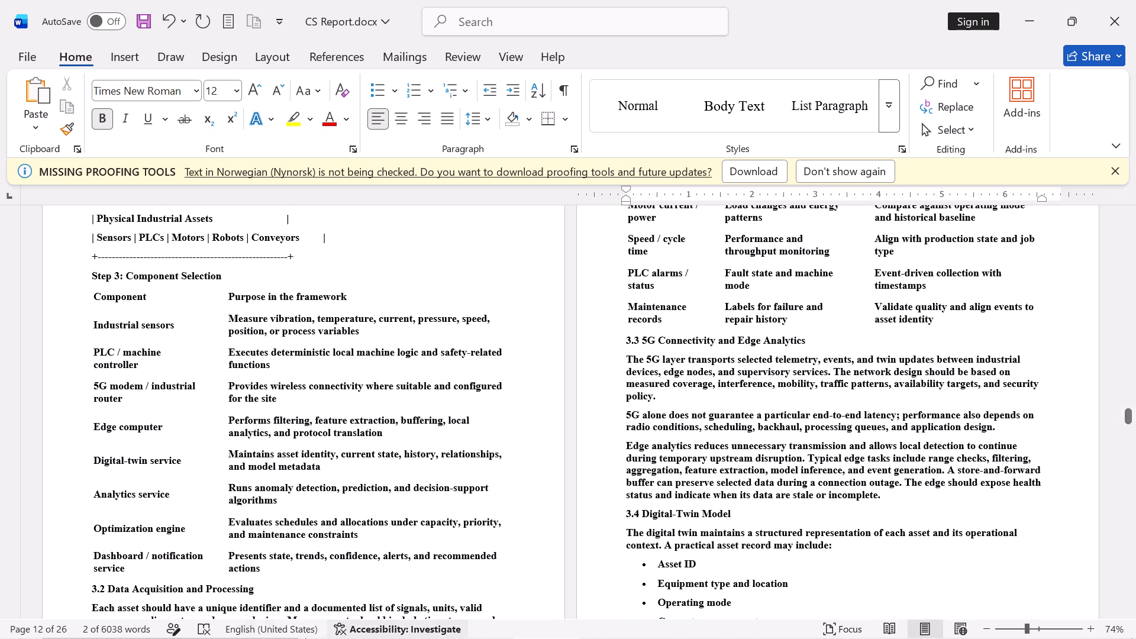
left_click_drag(285, 568, 106, 312)
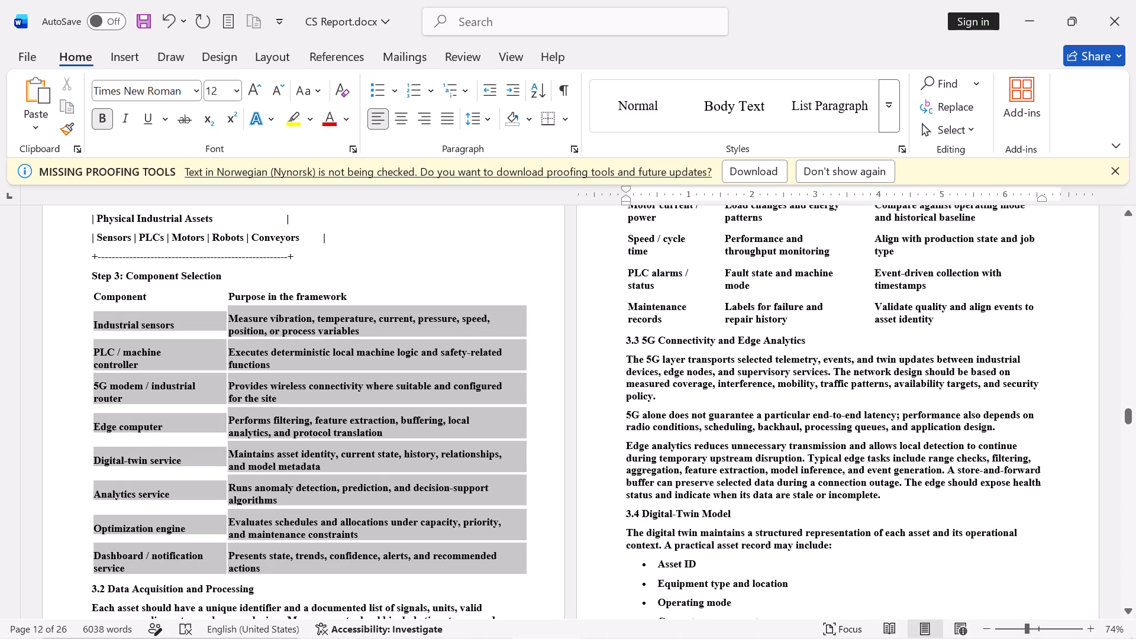
left_click_drag(106, 312, 96, 299)
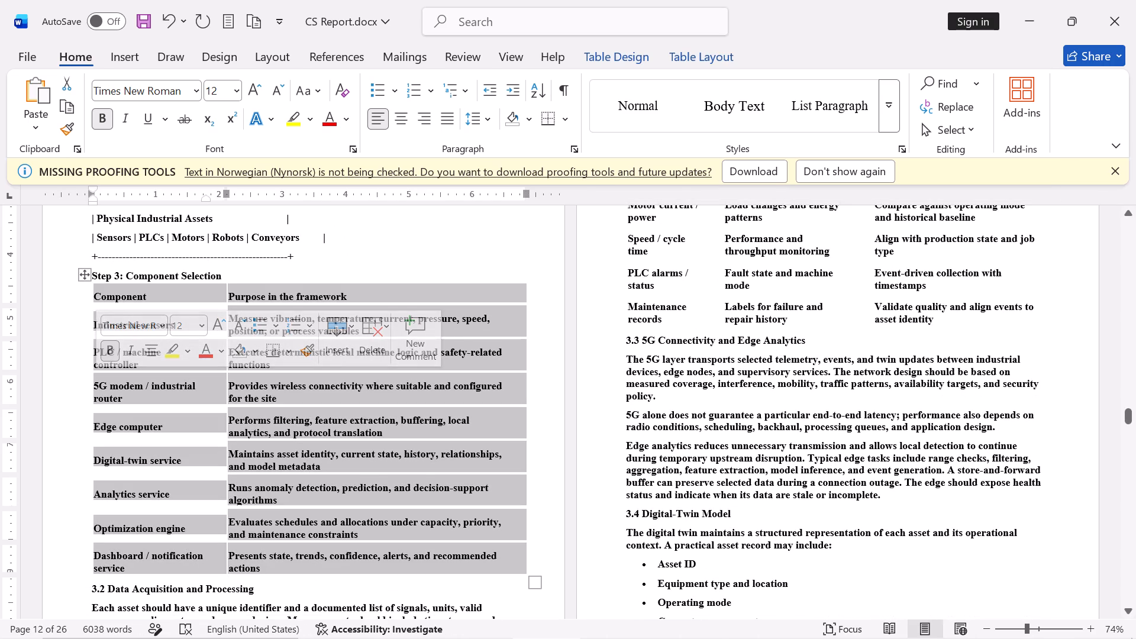
left_click(634, 55)
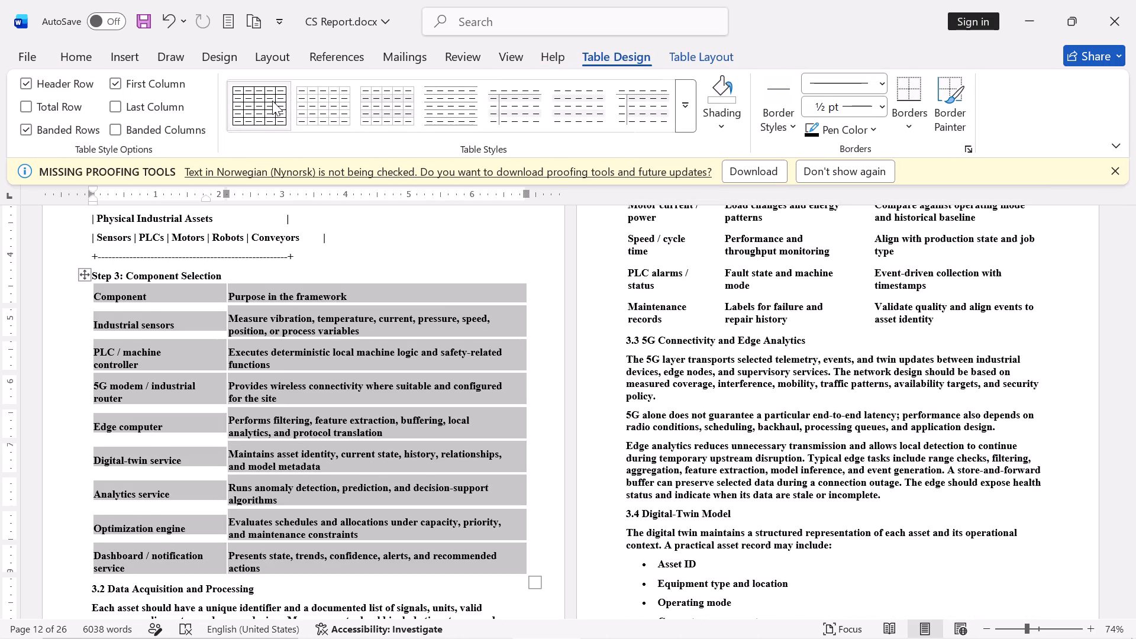
left_click(272, 101)
left_click(554, 446)
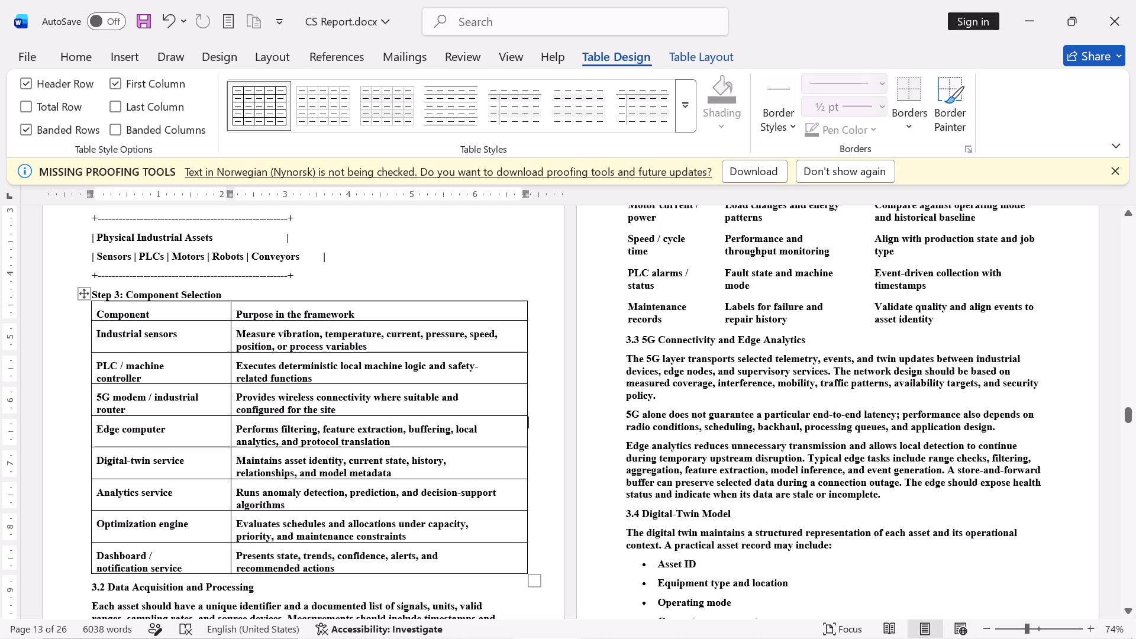
left_click_drag(450, 568, 144, 333)
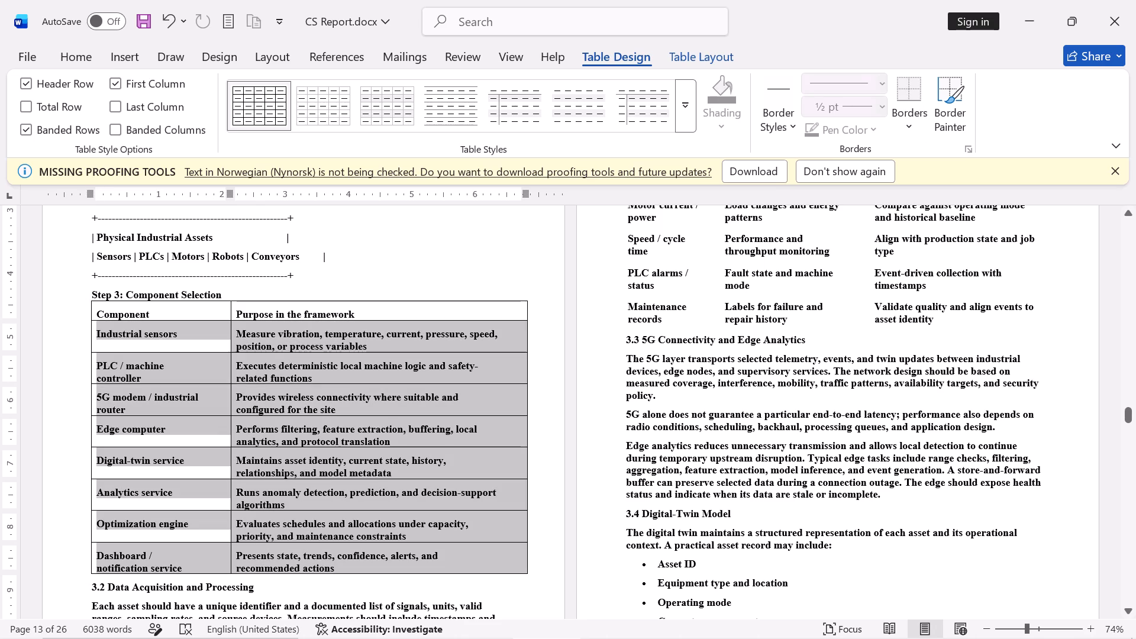
left_click_drag(144, 333, 125, 317)
key("ctrl+b")
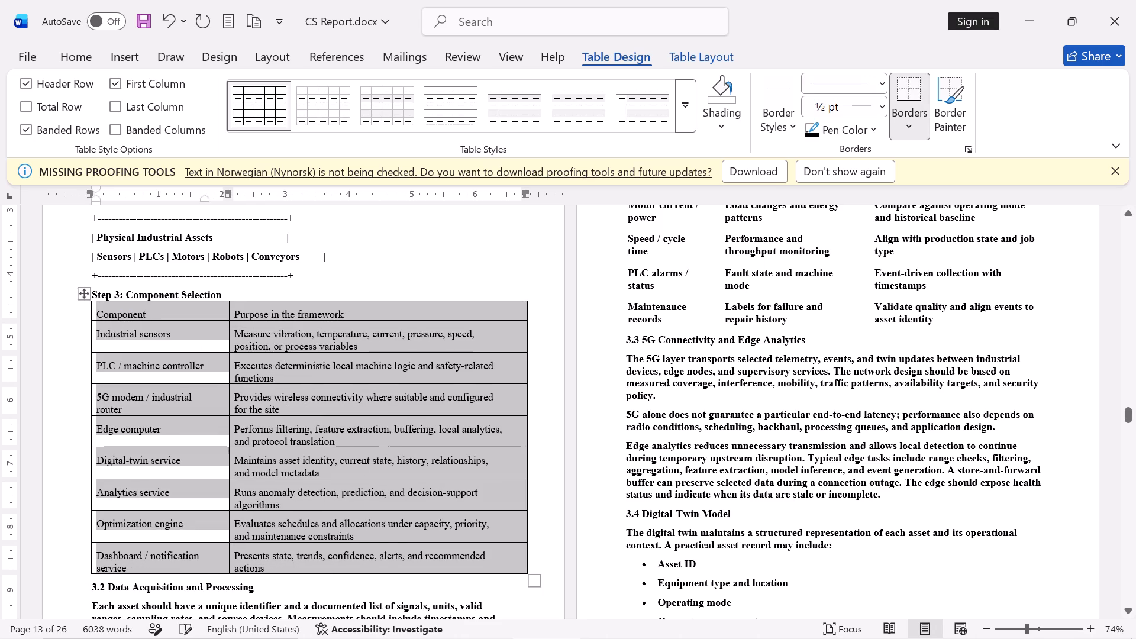
Remove bold from both section 3.2 Data Acquisition and Processing paragraphs, from "Each asset" to "raw waveforms is unnecessary".
scroll(395, 543, "down", 2)
scroll(395, 543, "up", 4)
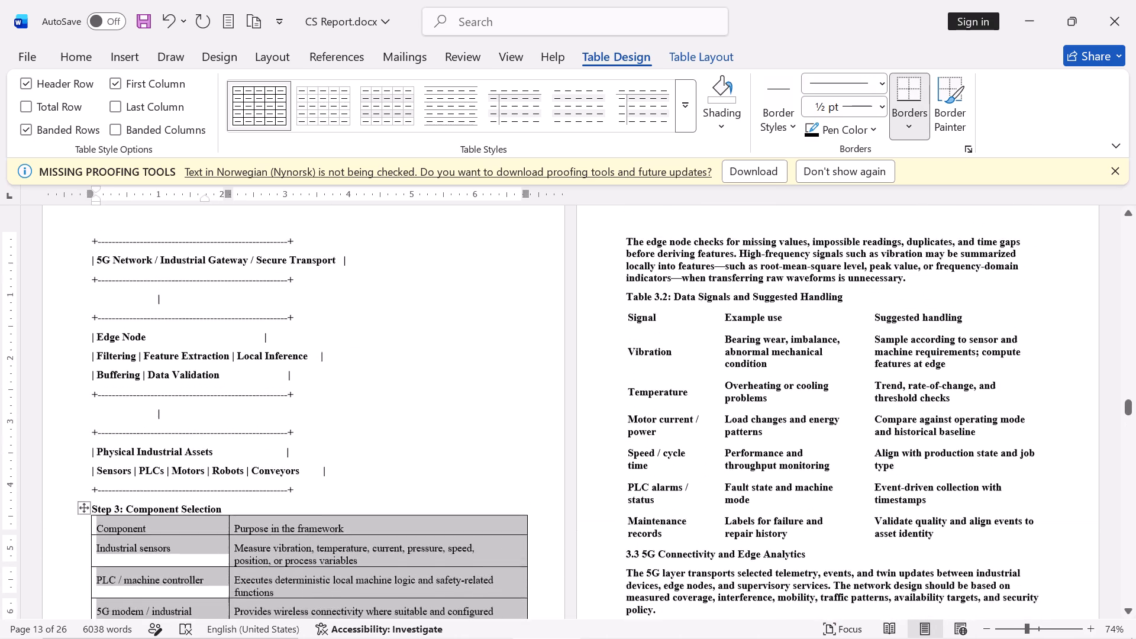
scroll(395, 543, "up", 2)
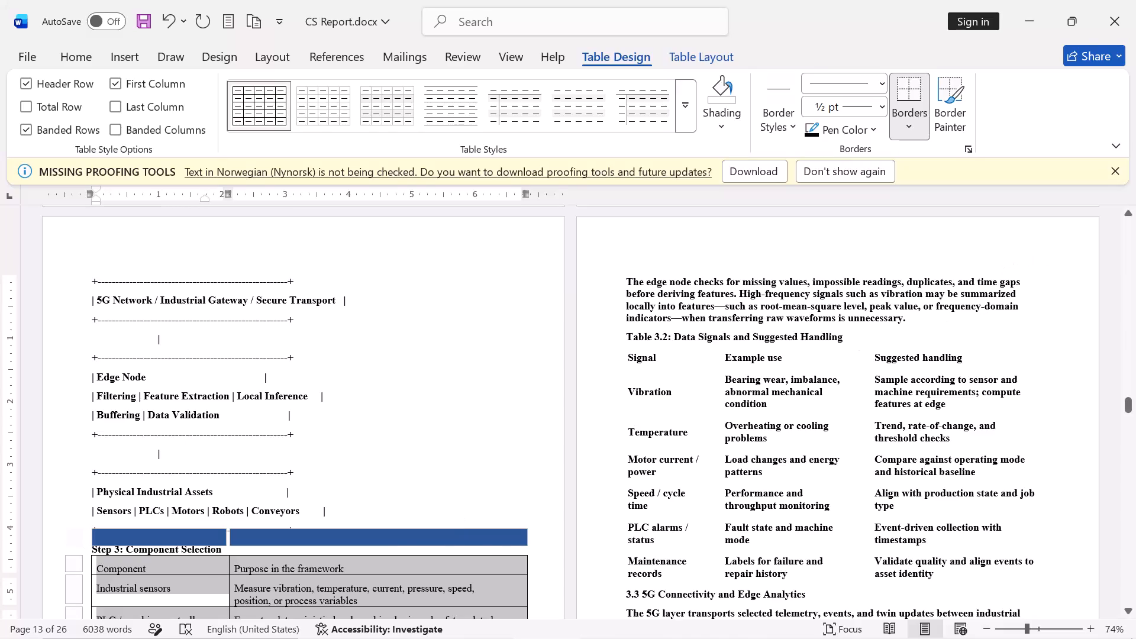
left_click_drag(931, 325, 631, 266)
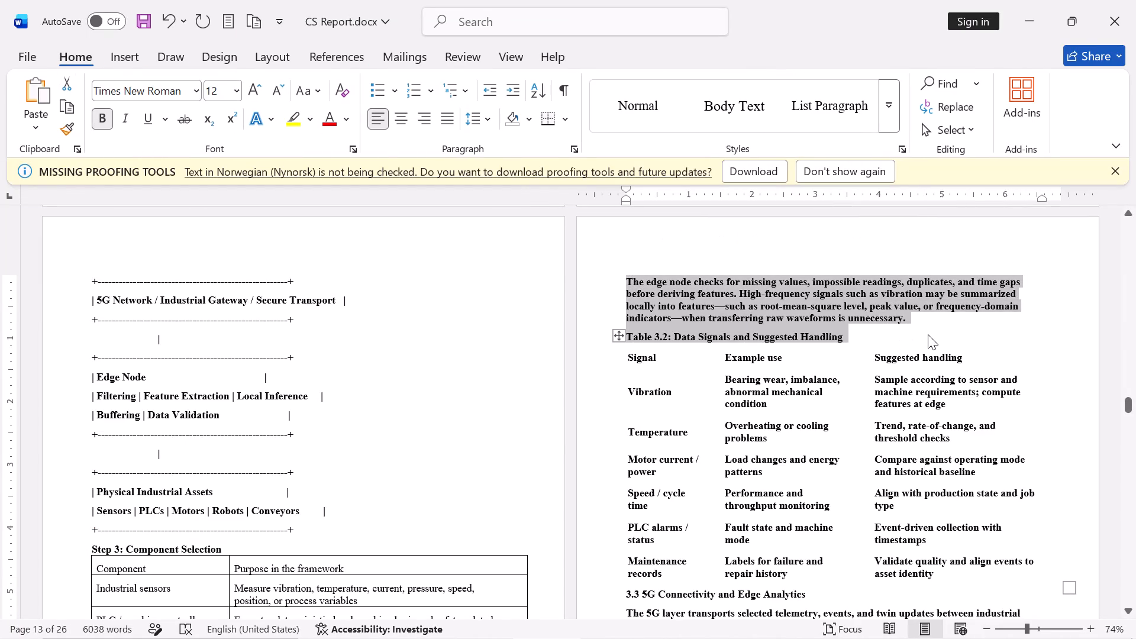
left_click(924, 328)
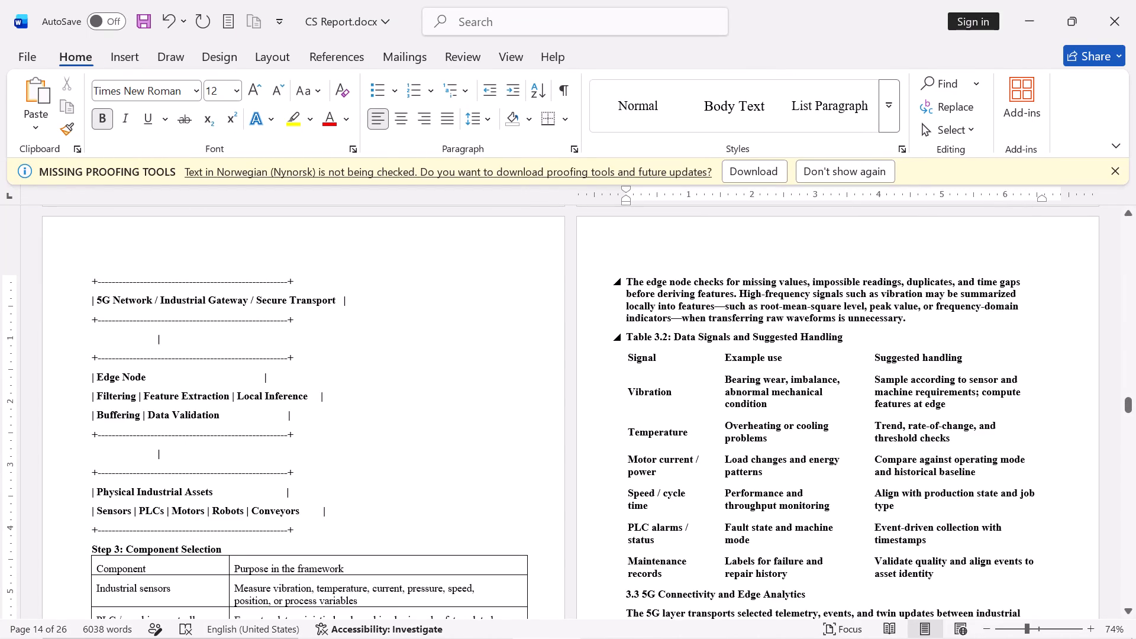
left_click_drag(919, 319, 485, 494)
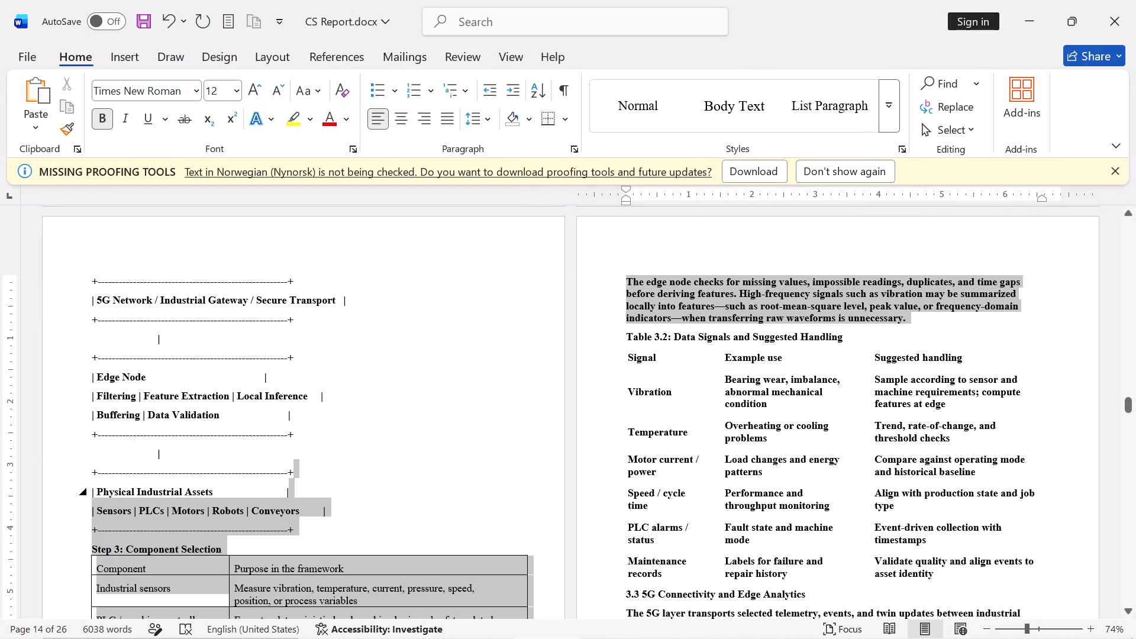
left_click_drag(485, 494, 460, 574)
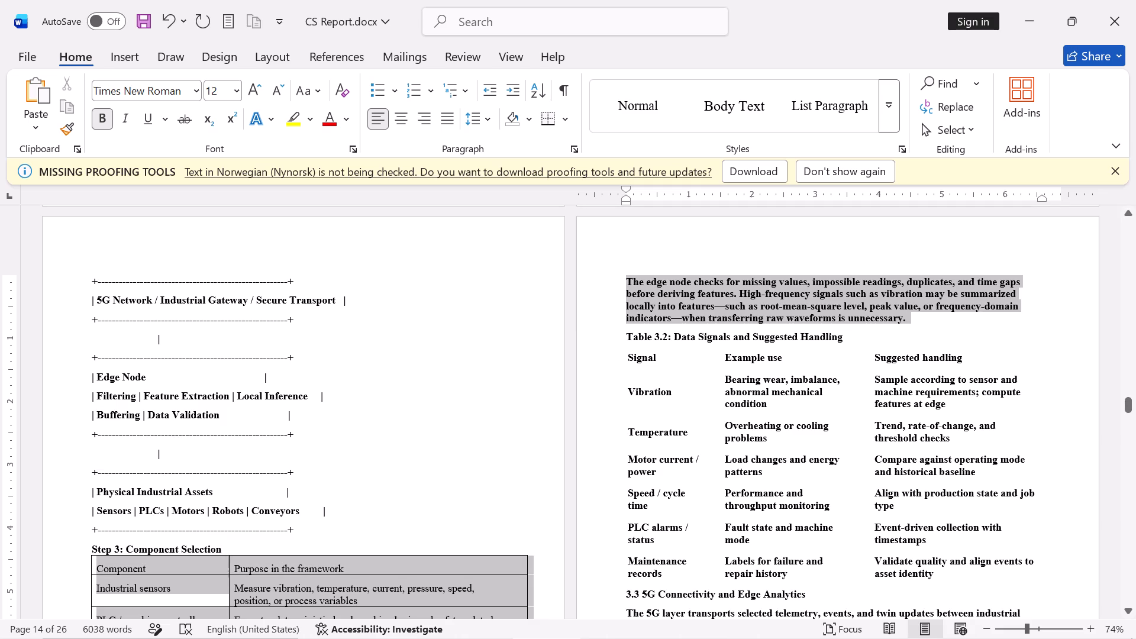
left_click_drag(460, 574, 204, 525)
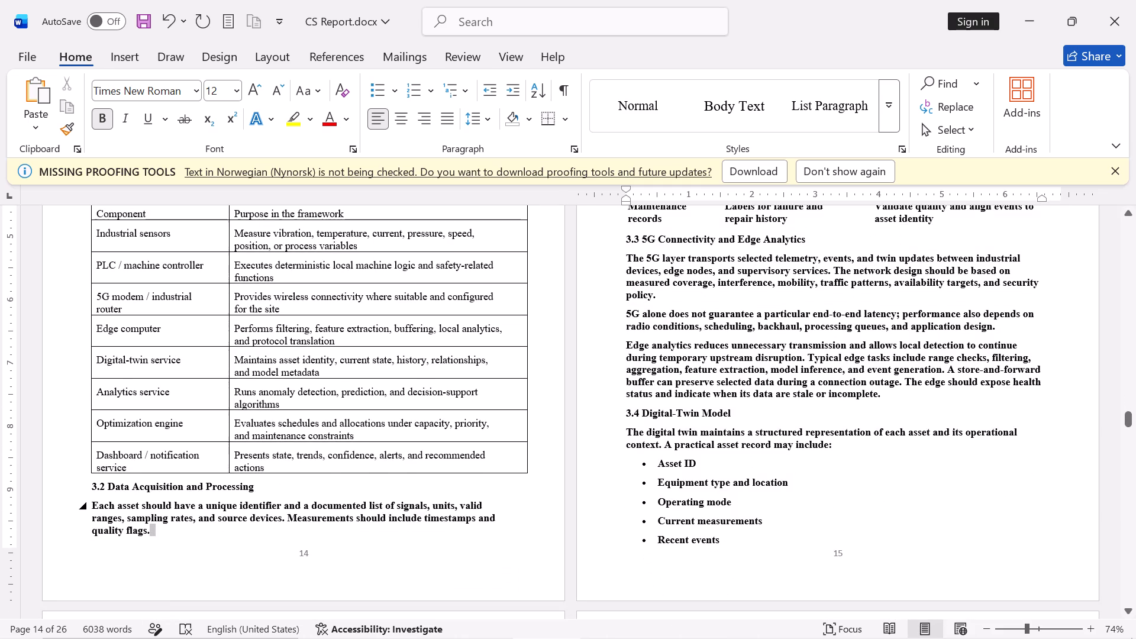
left_click_drag(204, 525, 118, 504)
key("ctrl+b")
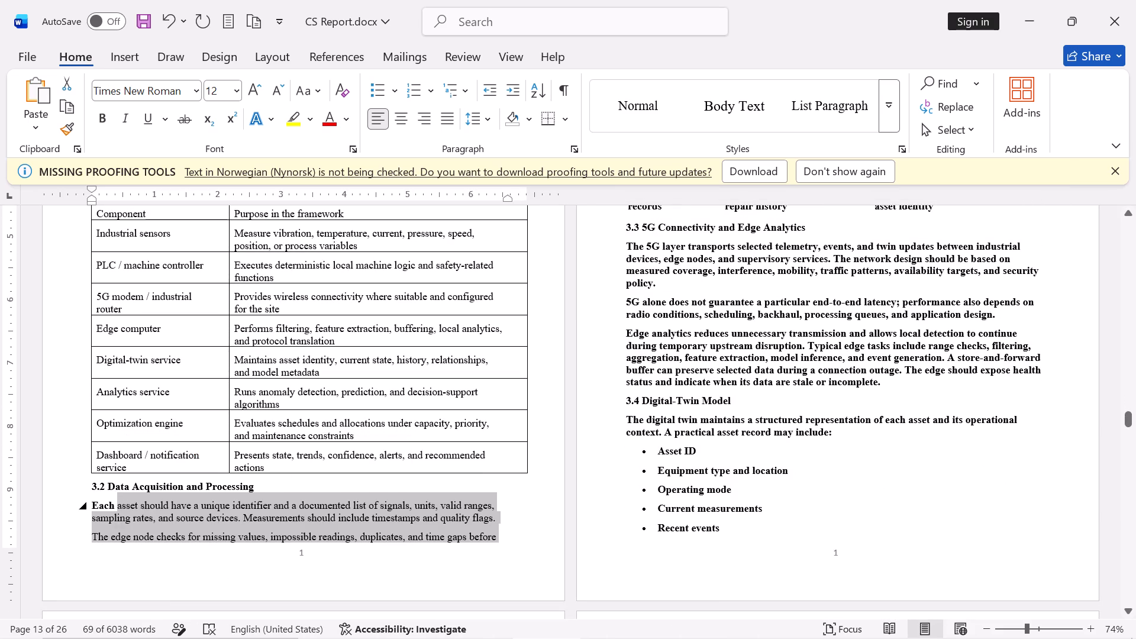
triple_click(104, 505)
left_click(104, 505)
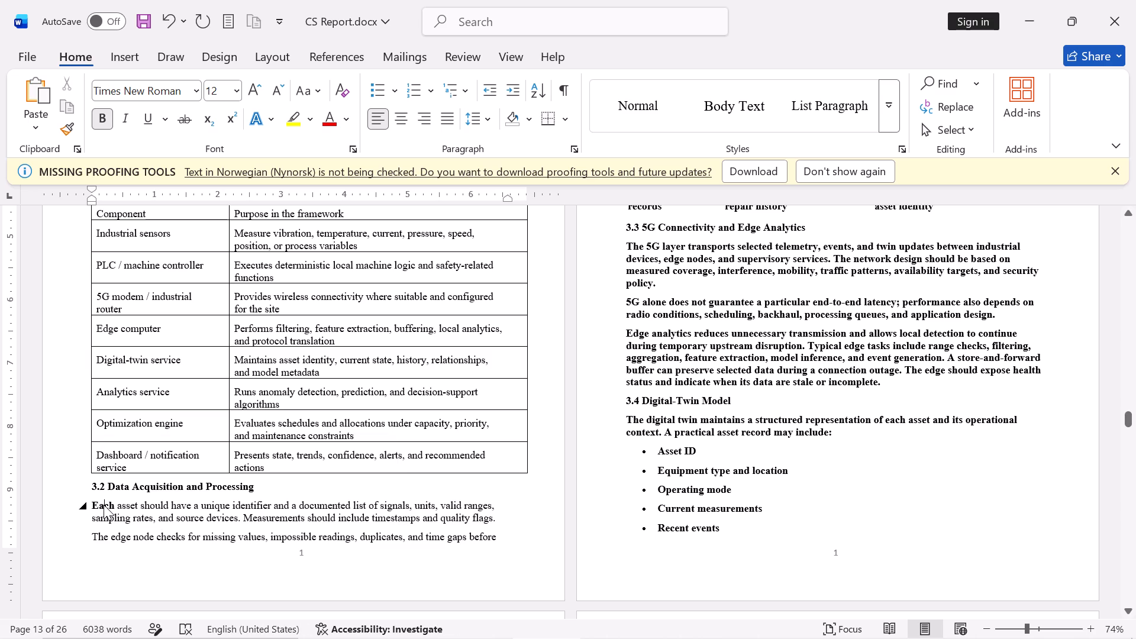
double_click(104, 505)
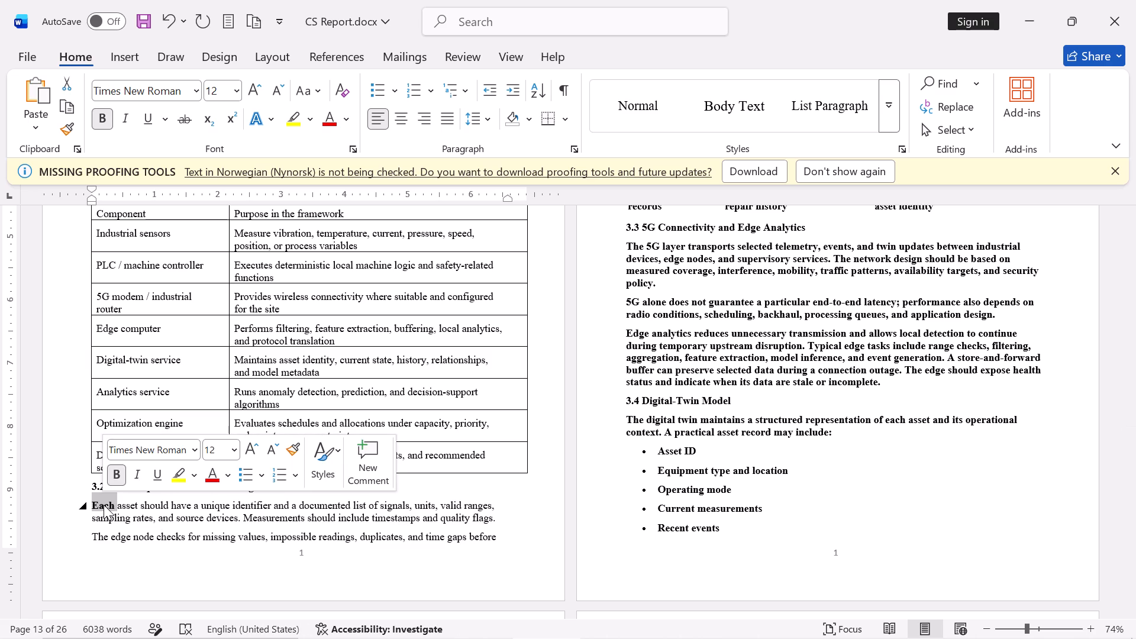
key("ctrl+b")
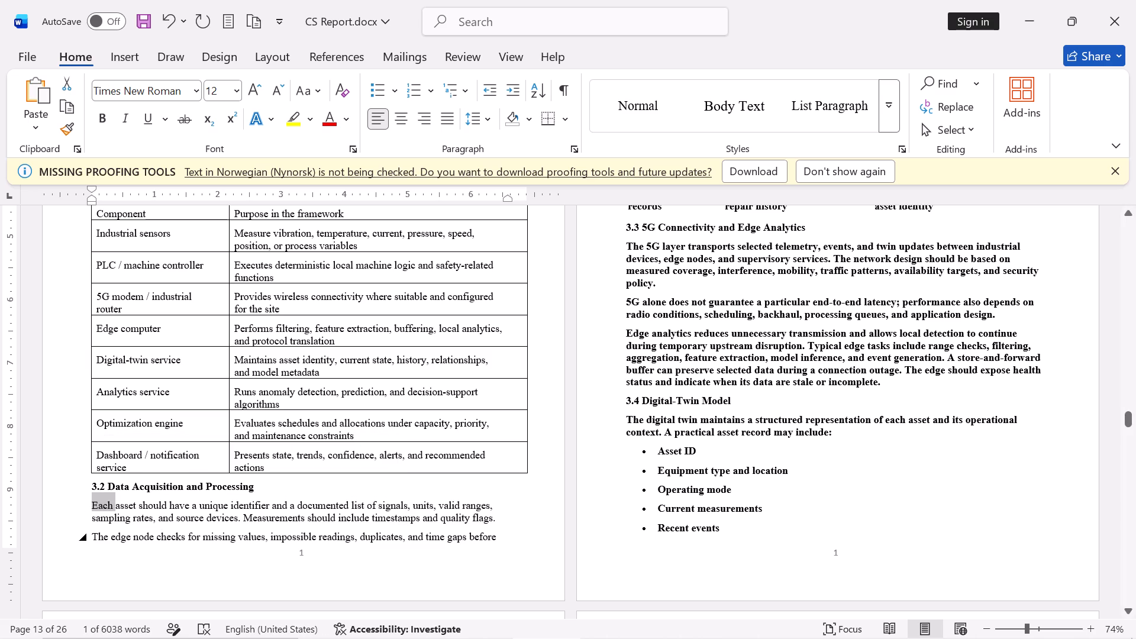
Apply the bordered grid table style to Table 3.2, Data Signals and Suggested Handling, and remove bold from all its text.
scroll(502, 537, "up", 5)
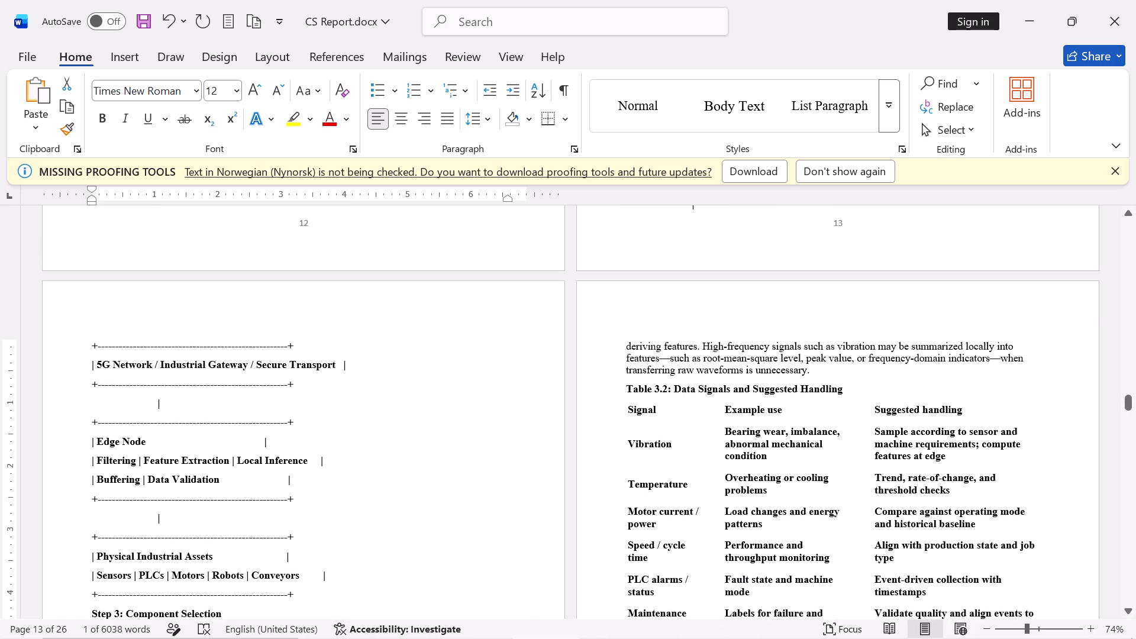
double_click(616, 407)
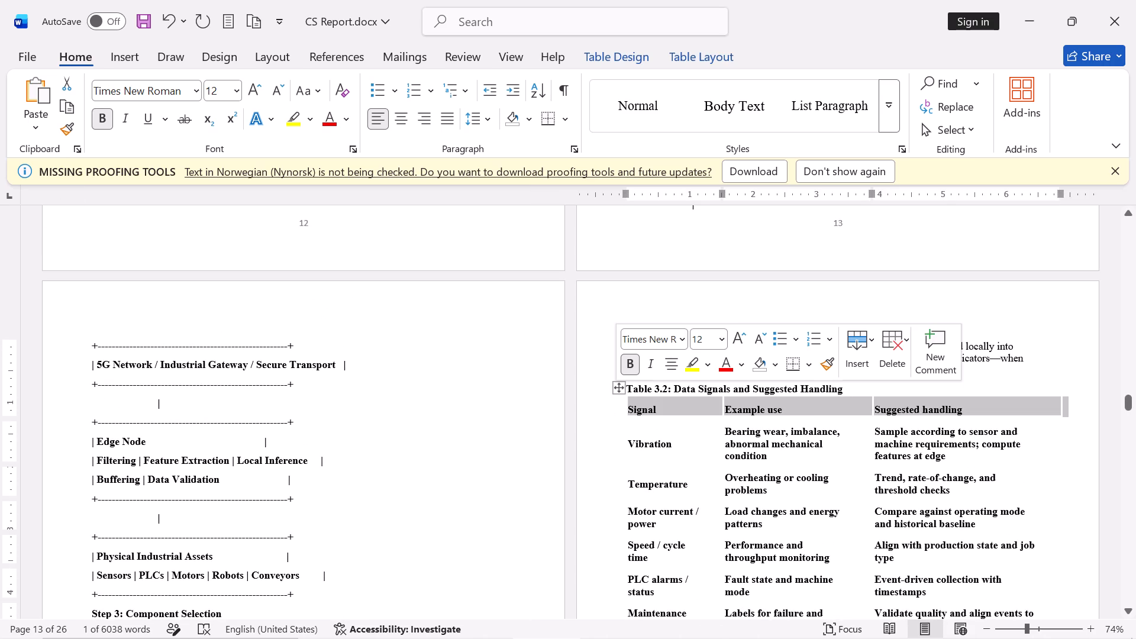
left_click(618, 389)
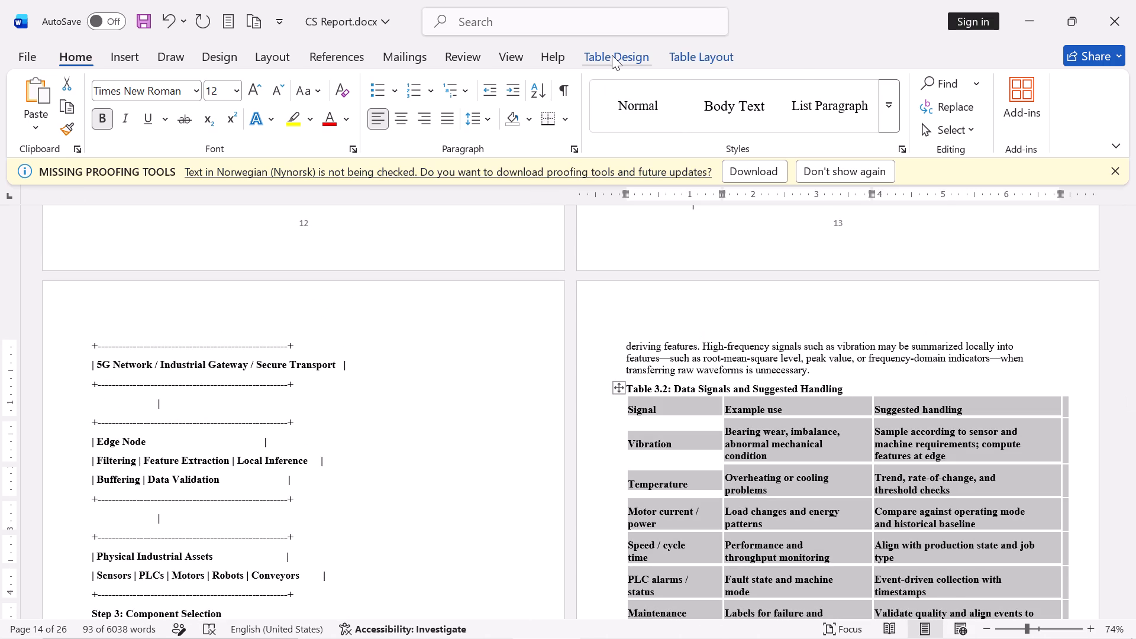
left_click(612, 55)
left_click(247, 124)
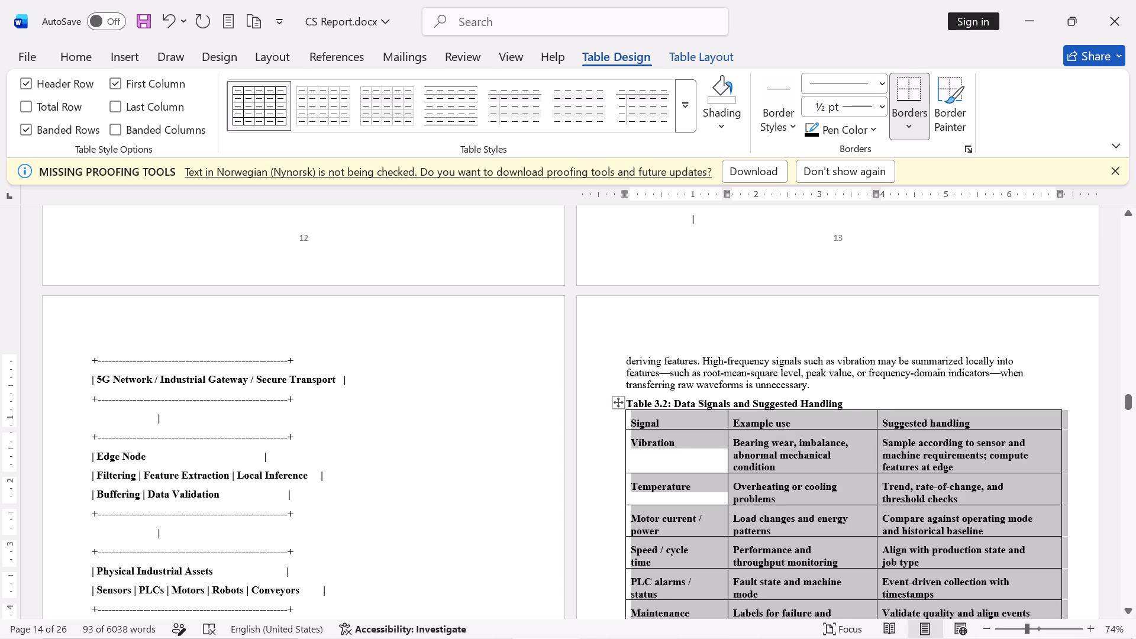
key("ctrl+b")
left_click(1049, 418)
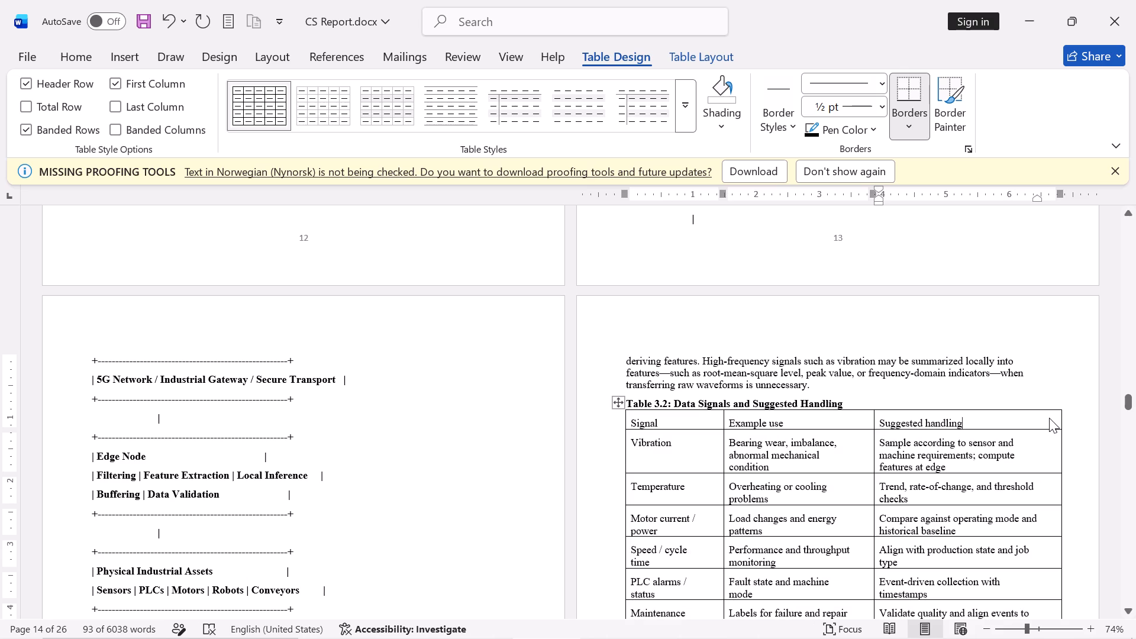
Bold Table 3.2's header row: Signal, Example use and Suggested handling.
left_click_drag(987, 426, 715, 418)
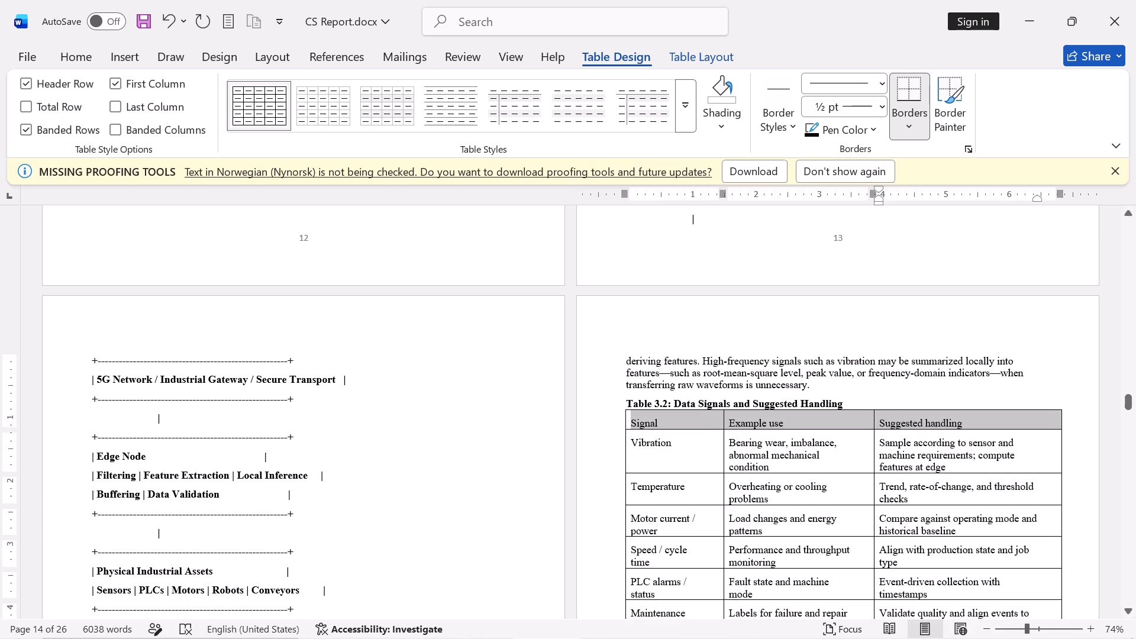
left_click_drag(715, 418, 705, 420)
key("ctrl+b")
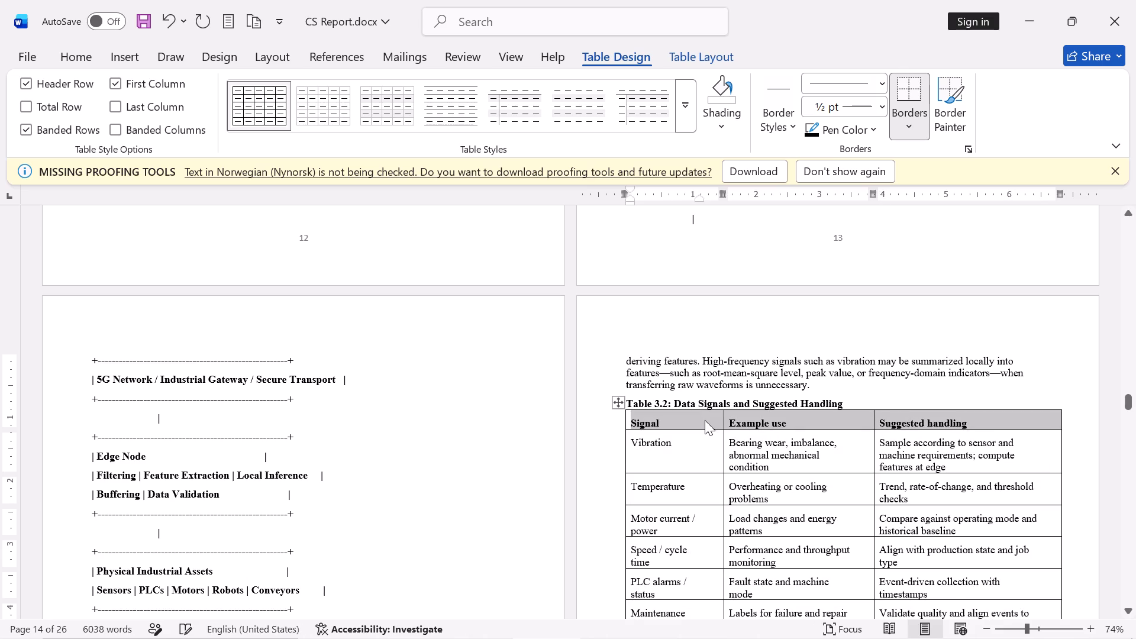
Remove bold from the three section 3.3 5G Connectivity and Edge Analytics paragraphs, keeping the heading bold.
left_click(1071, 429)
scroll(1071, 429, "down", 2)
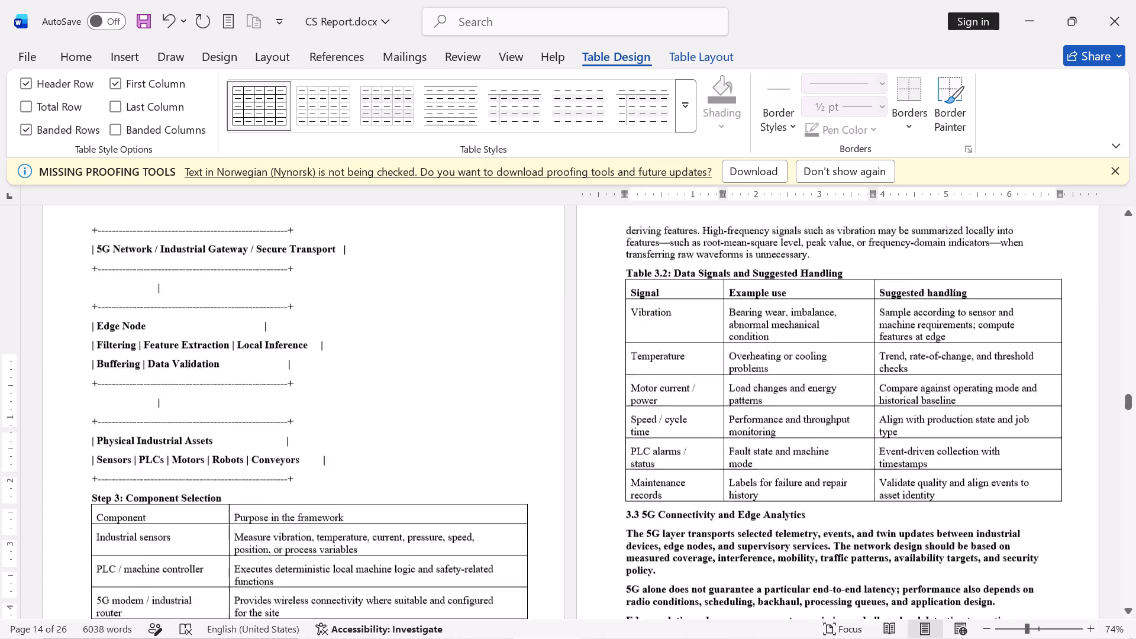
scroll(1071, 429, "down", 2)
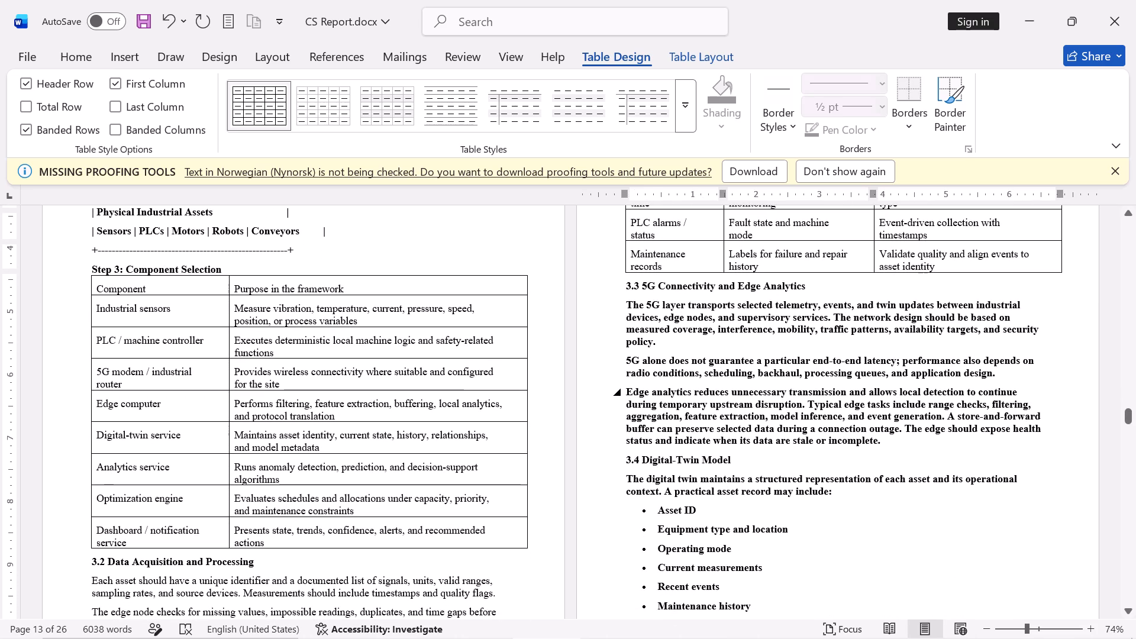
left_click_drag(896, 445, 615, 304)
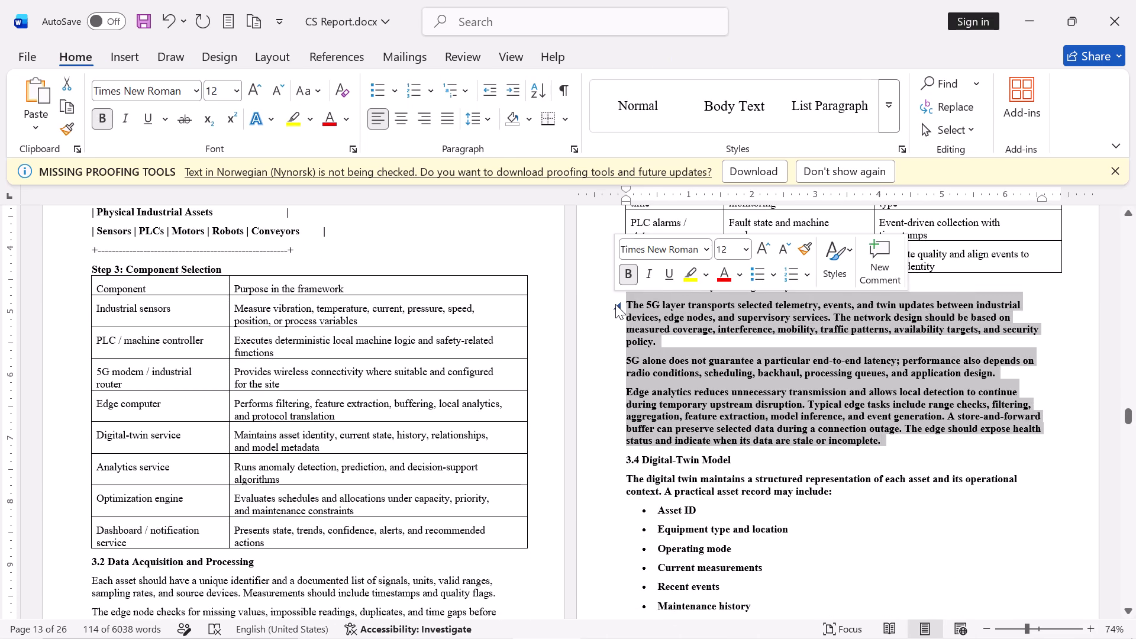
key("ctrl+b")
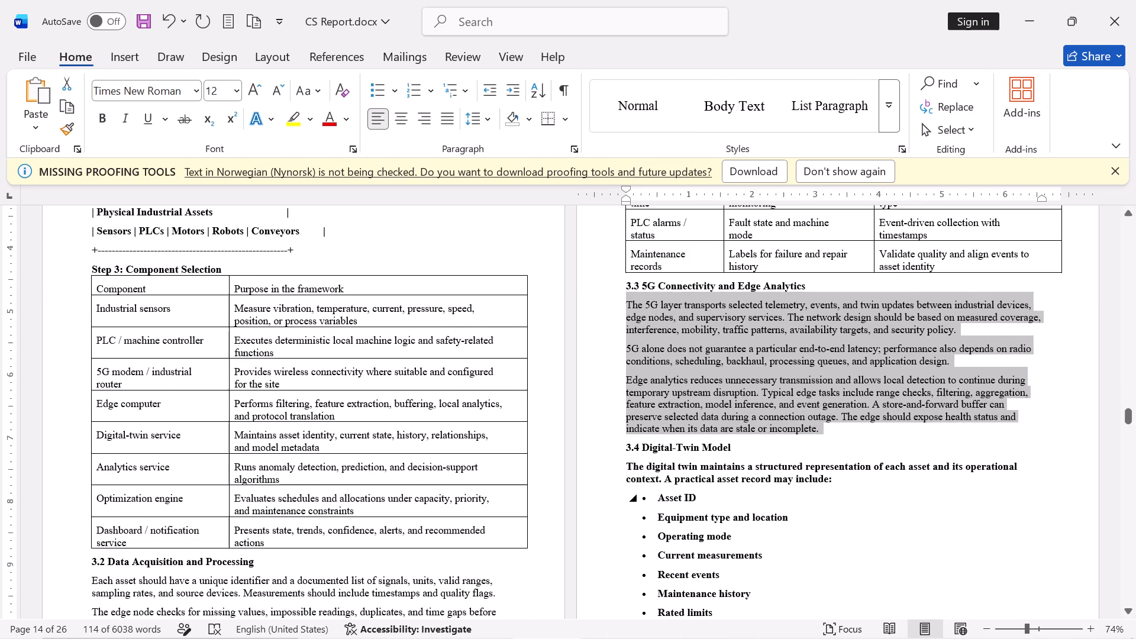
Remove bold from the section 3.4 Digital-Twin Model body, from "The digital twin maintains" through the bullets to "the value is live".
scroll(748, 497, "down", 5)
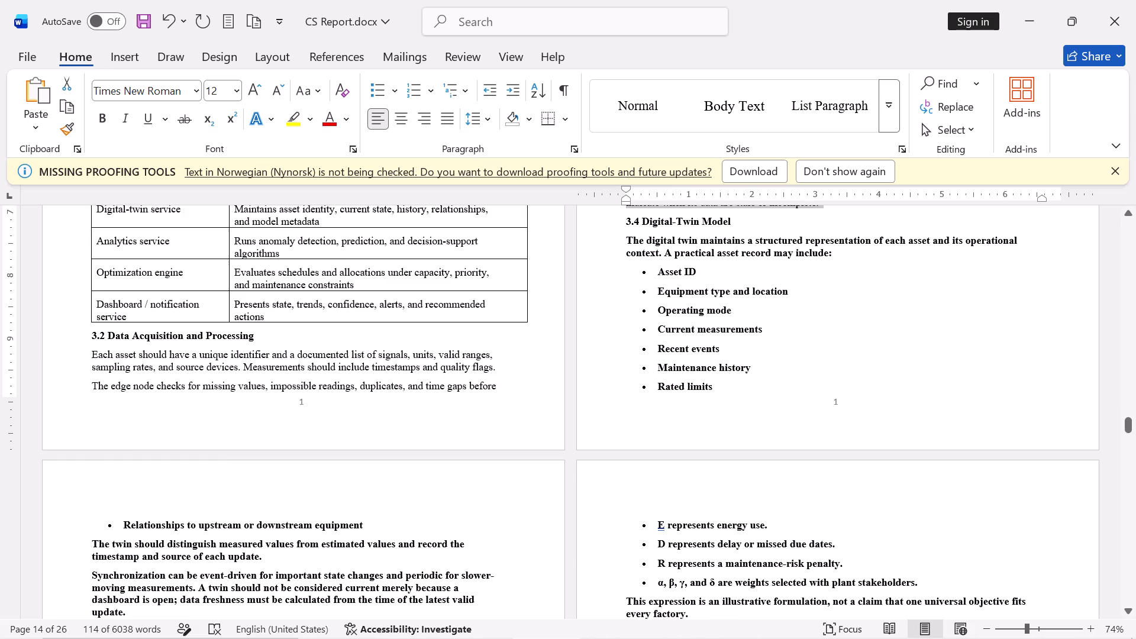
scroll(761, 472, "down", 1)
left_click_drag(371, 524, 617, 167)
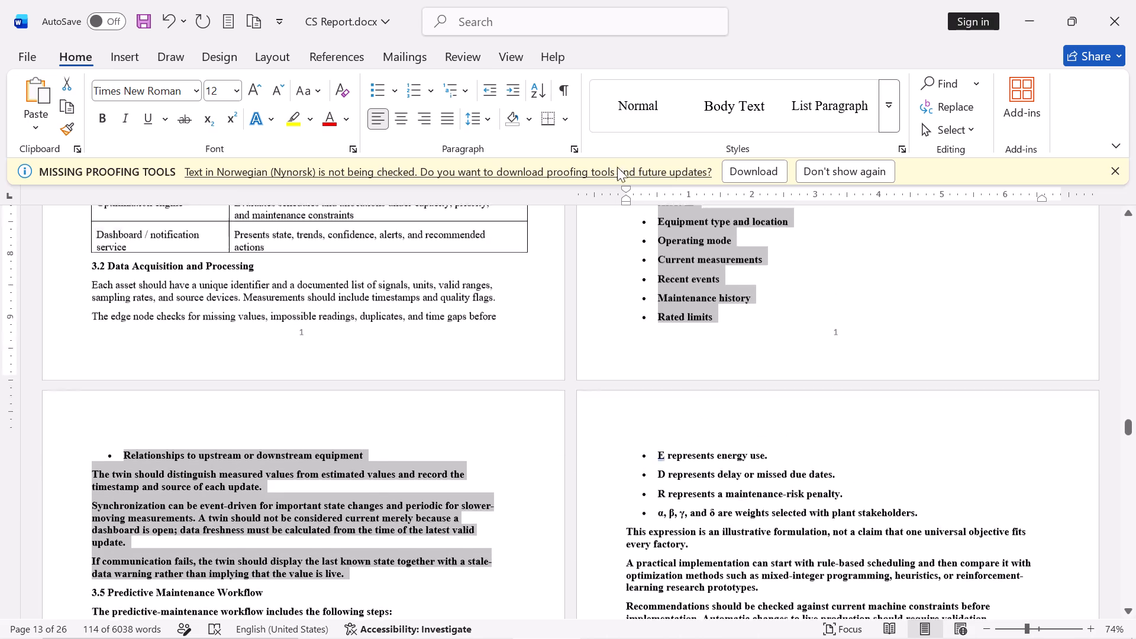
left_click_drag(617, 167, 643, 617)
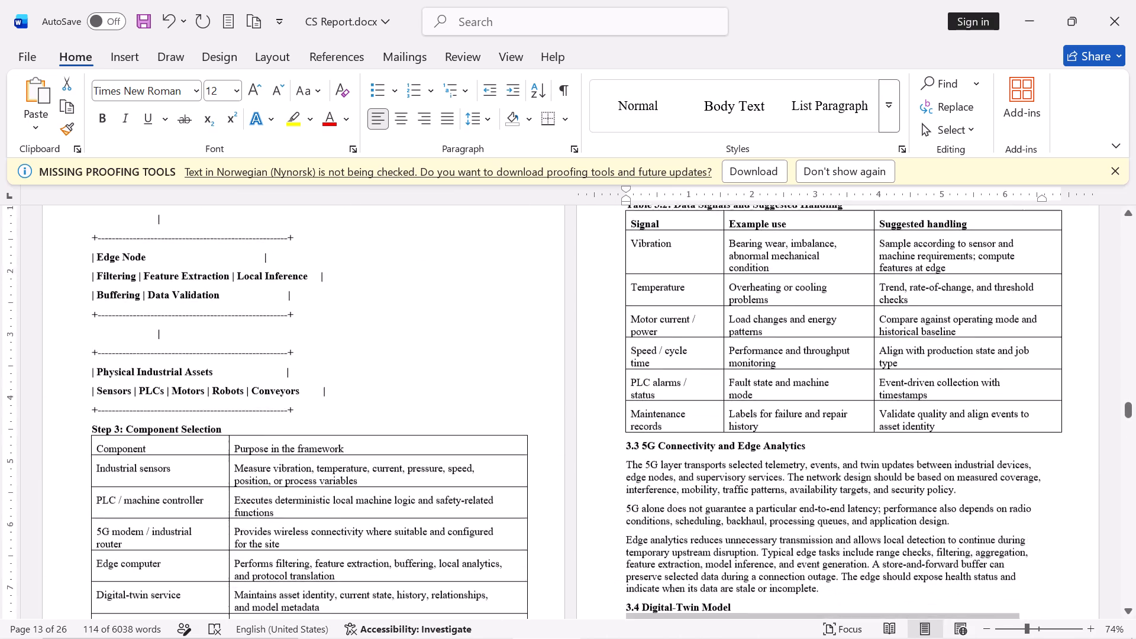
left_click_drag(643, 617, 623, 525)
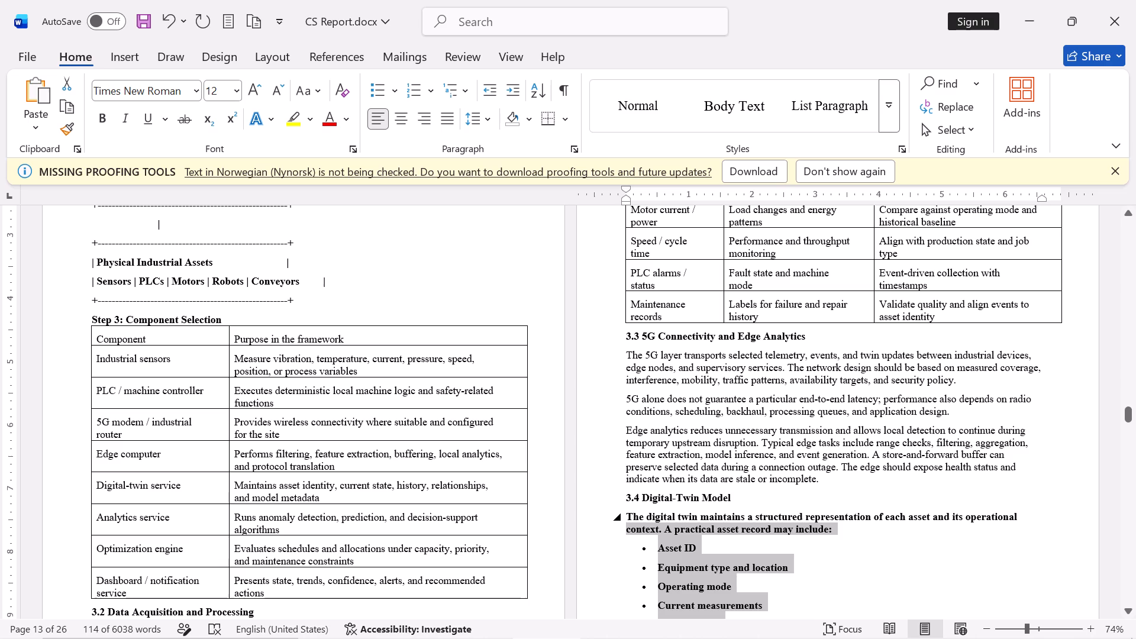
left_click_drag(623, 525, 628, 519)
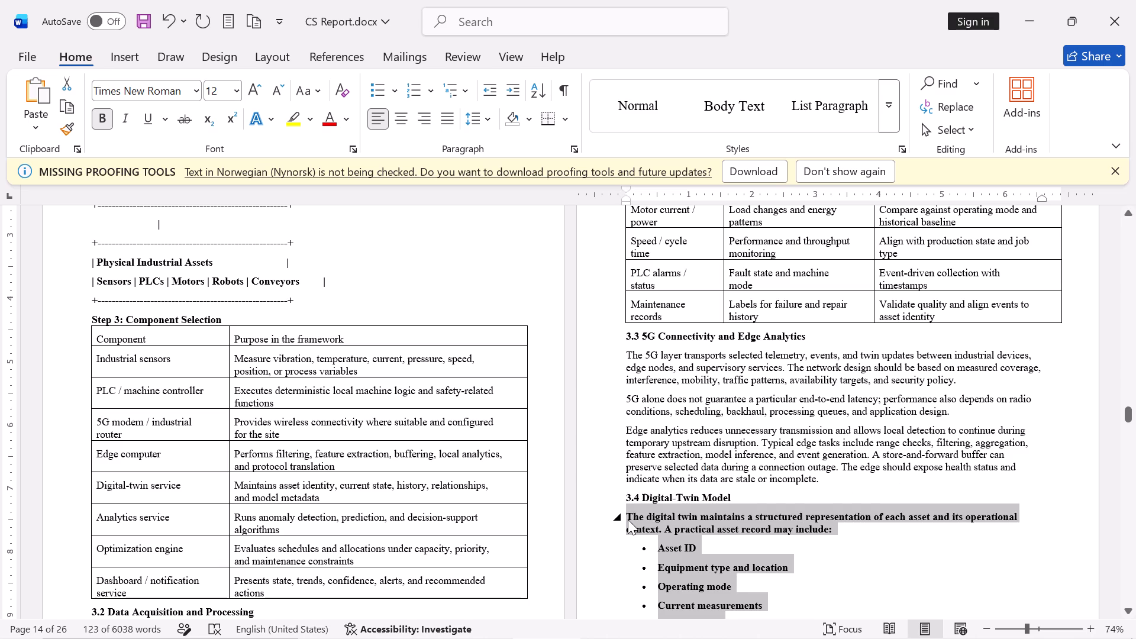
key("ctrl+b")
left_click(825, 588)
Remove bold from the section 3.5 Predictive Maintenance Workflow body, including its seven numbered steps and the two closing paragraphs.
scroll(825, 588, "down", 3)
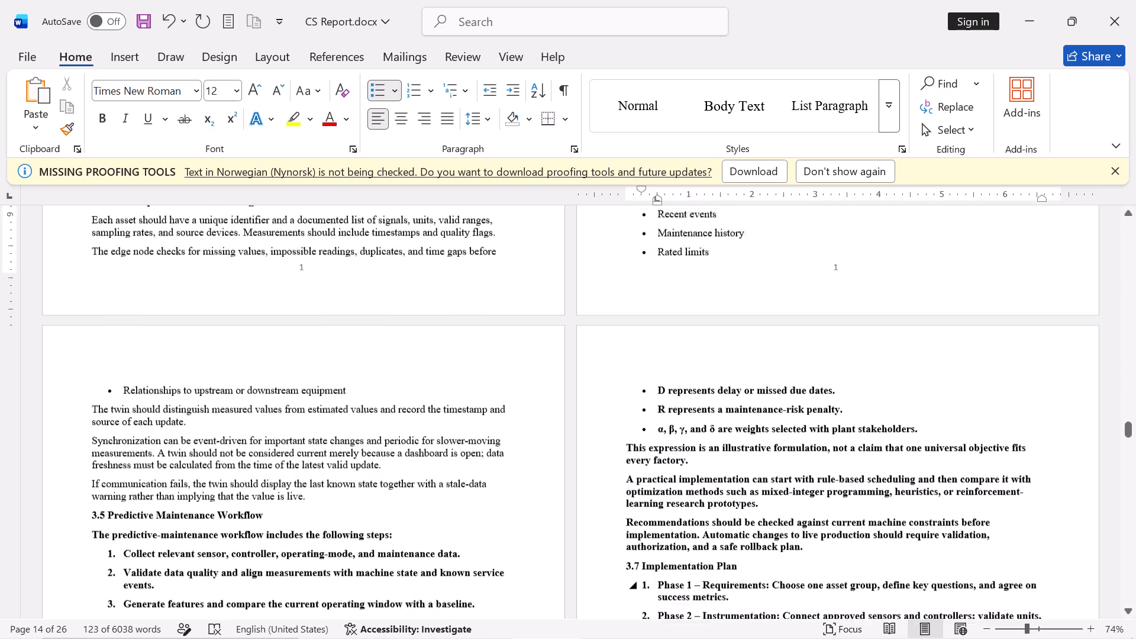
scroll(825, 588, "down", 5)
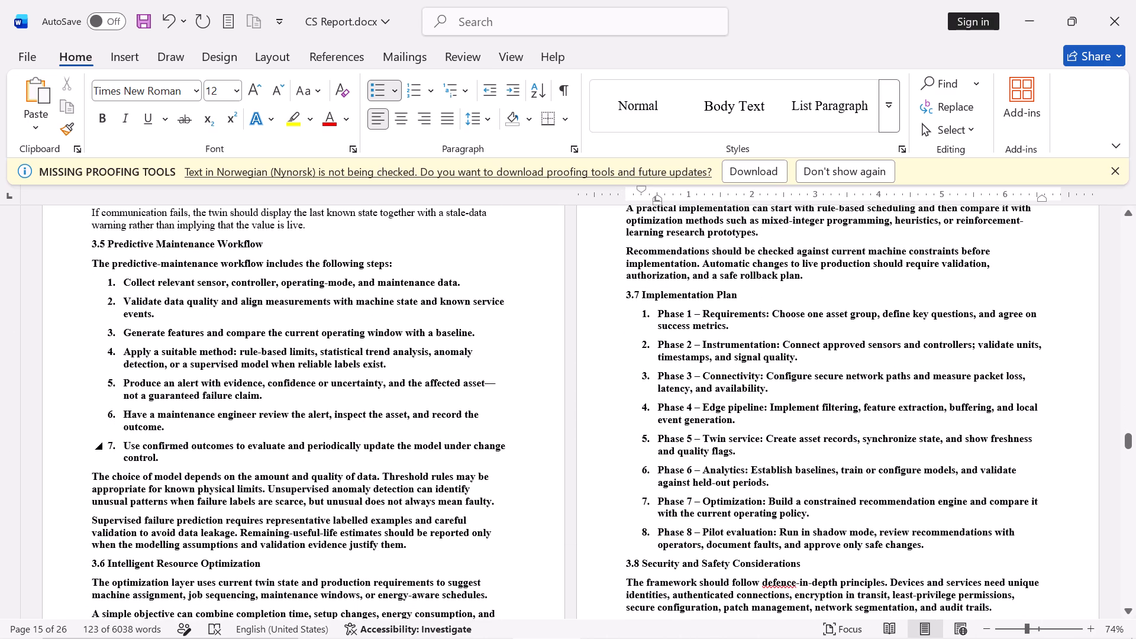
left_click_drag(416, 545, 230, 413)
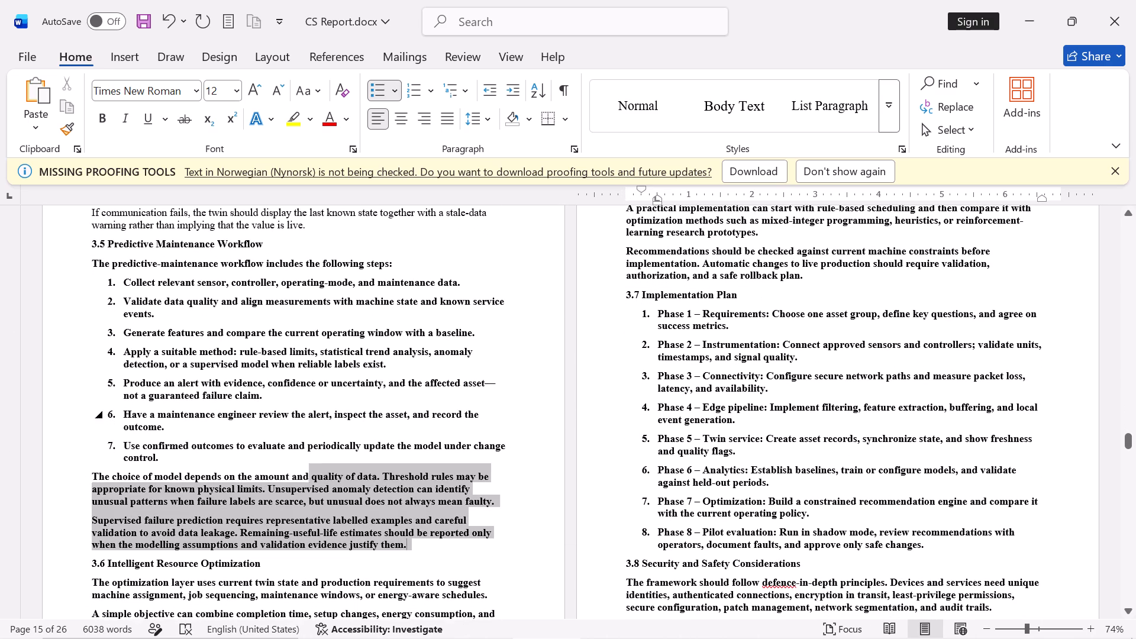
left_click_drag(230, 413, 91, 259)
key("ctrl+b")
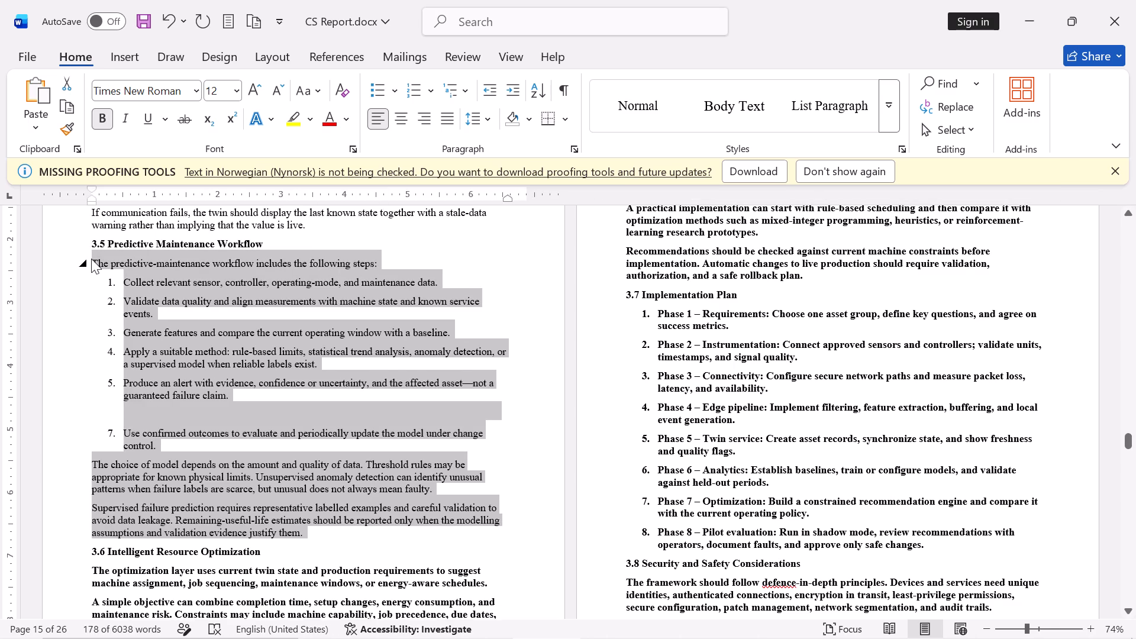
Remove bold from the text after the 3.6 Intelligent Resource Optimization heading, through the 3.7 Implementation Plan heading.
scroll(366, 477, "down", 2)
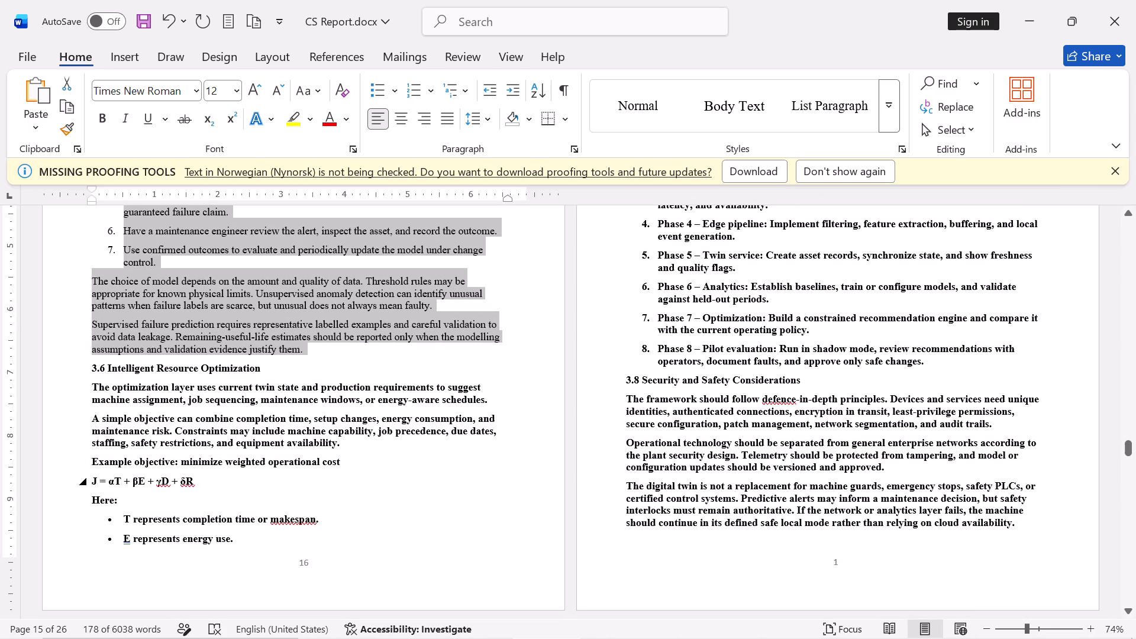
scroll(701, 419, "up", 4)
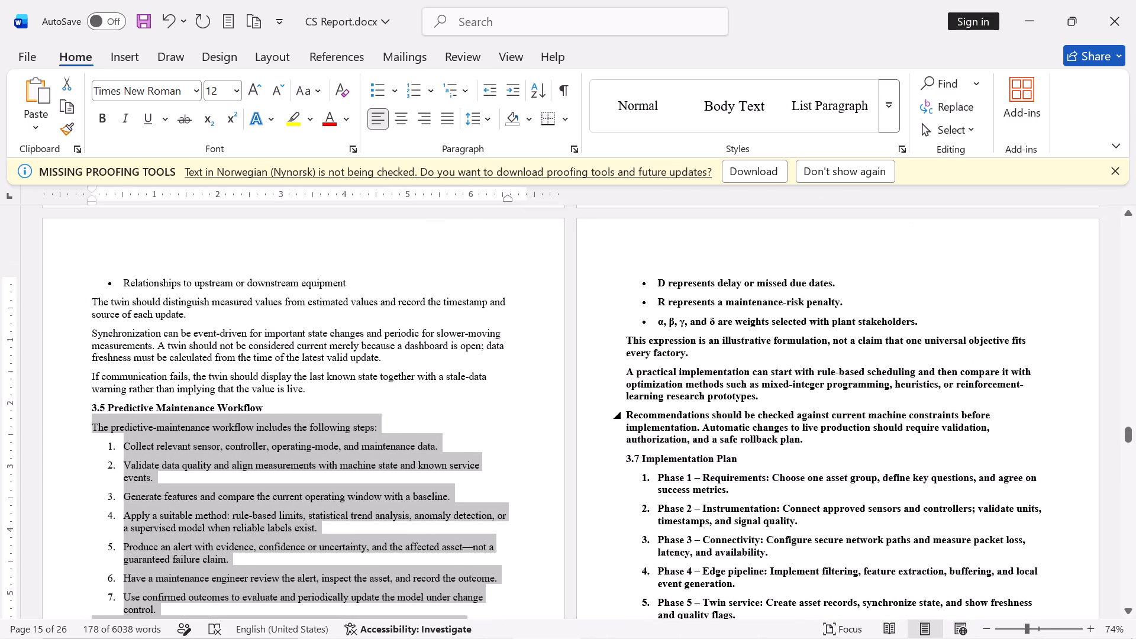
scroll(701, 419, "up", 1)
left_click_drag(811, 447, 501, 550)
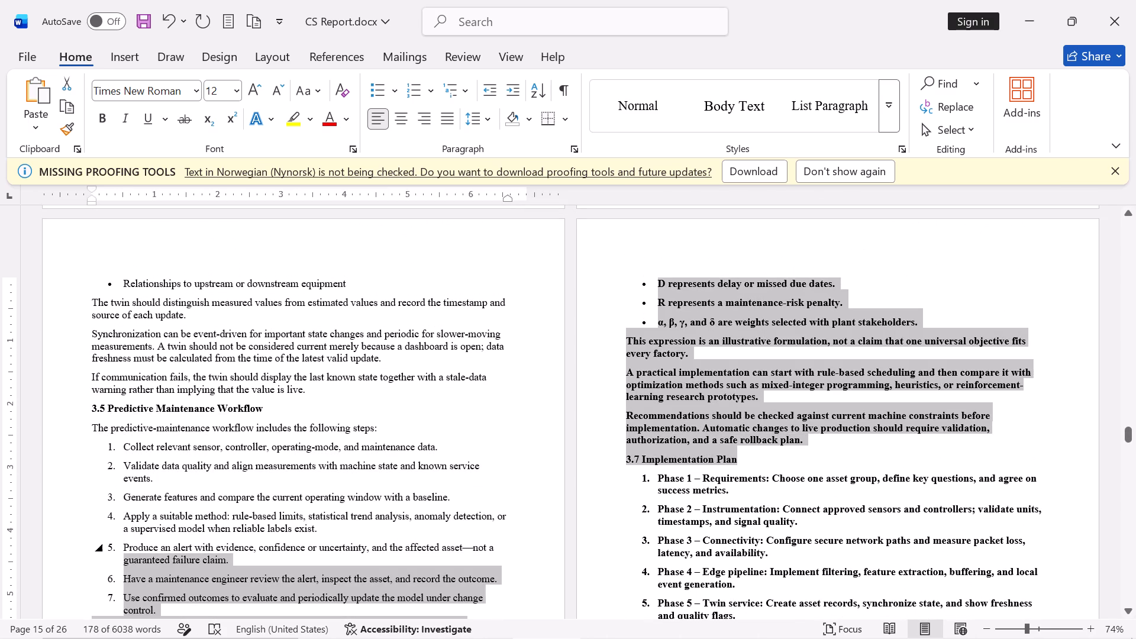
left_click_drag(501, 550, 491, 585)
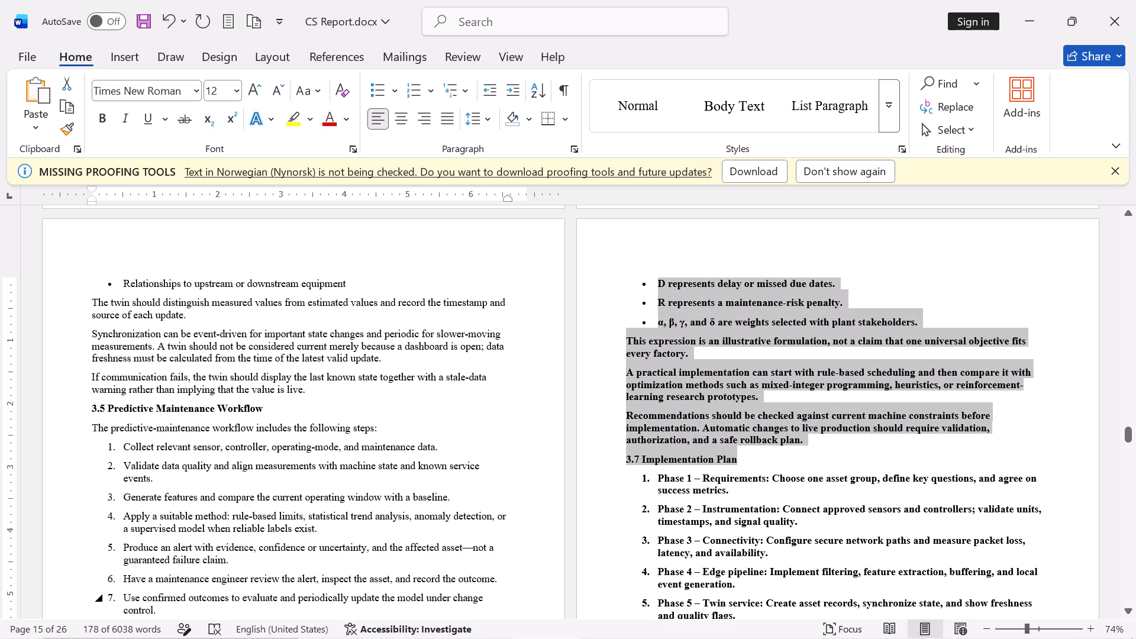
left_click_drag(491, 585, 250, 586)
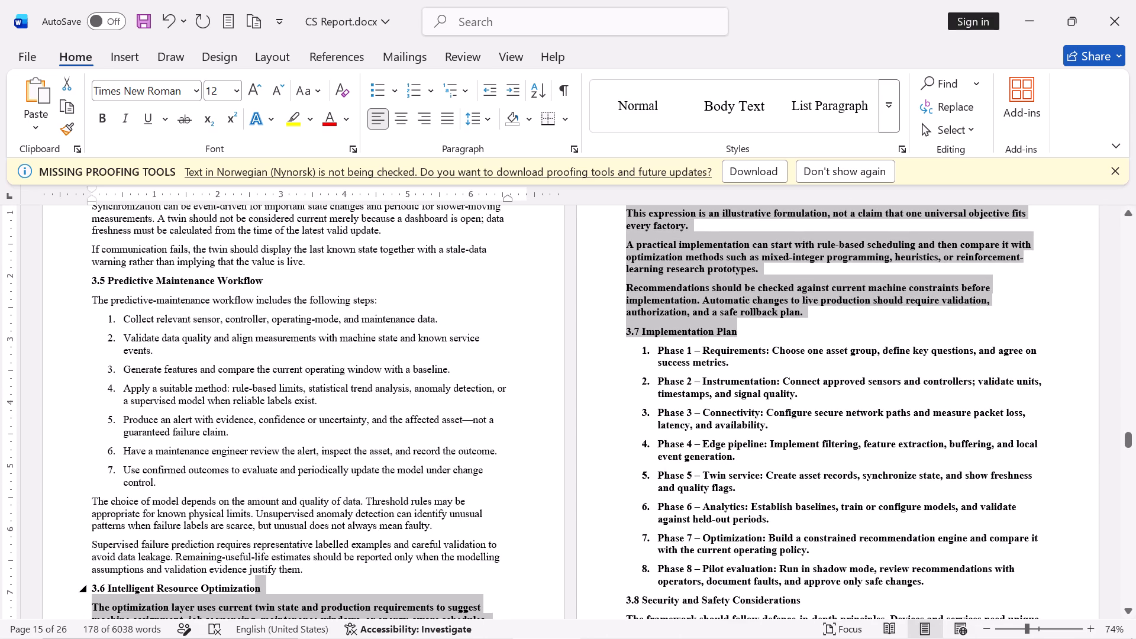
left_click_drag(250, 586, 184, 605)
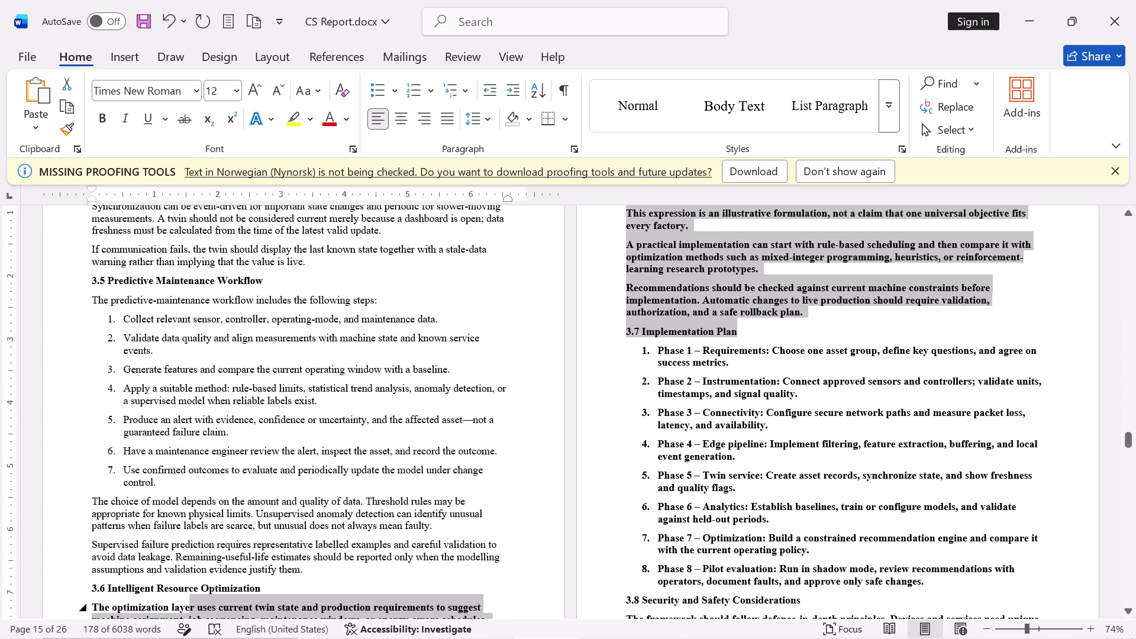
left_click_drag(184, 605, 82, 599)
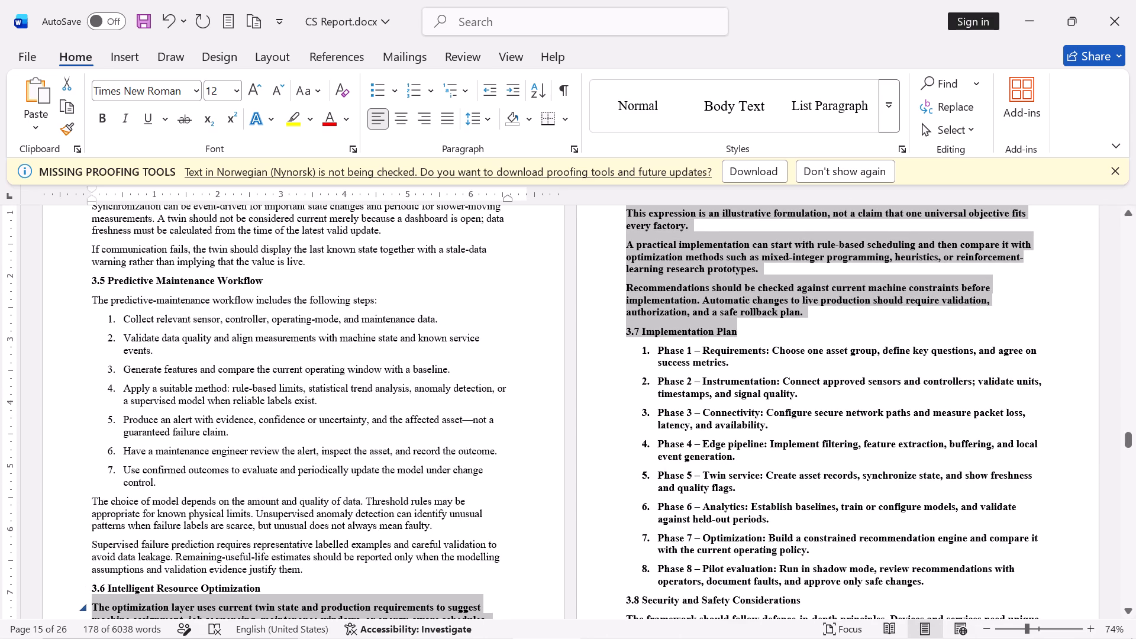
left_click_drag(82, 599, 82, 601)
key("ctrl+b")
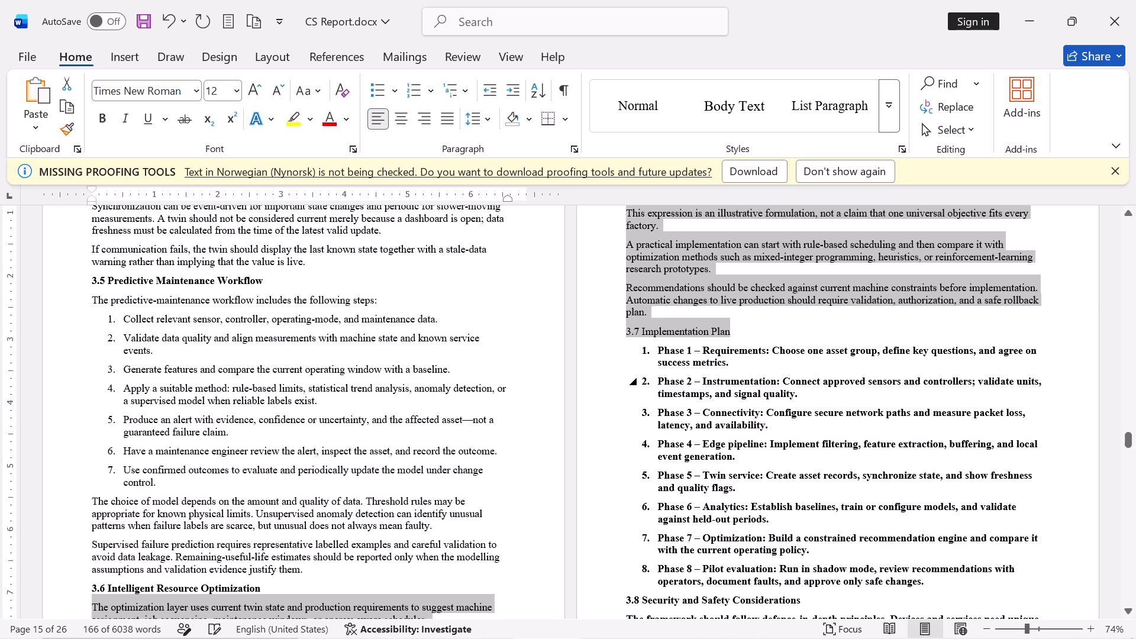
Bold the 3.7 Implementation Plan heading.
left_click(738, 328)
triple_click(738, 328)
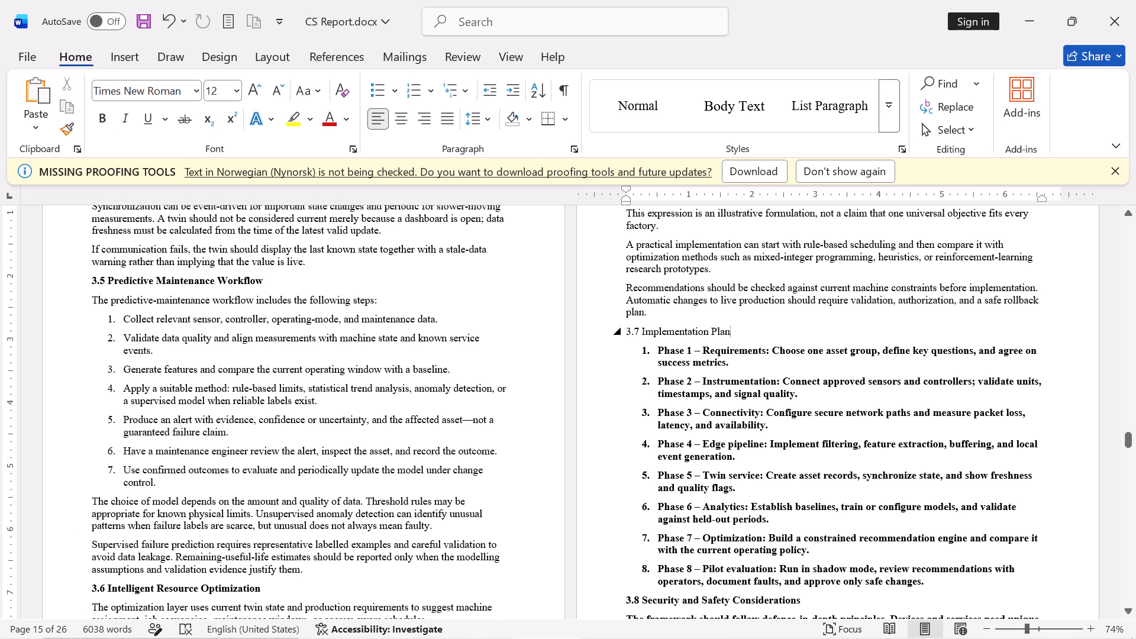
key("ctrl+b")
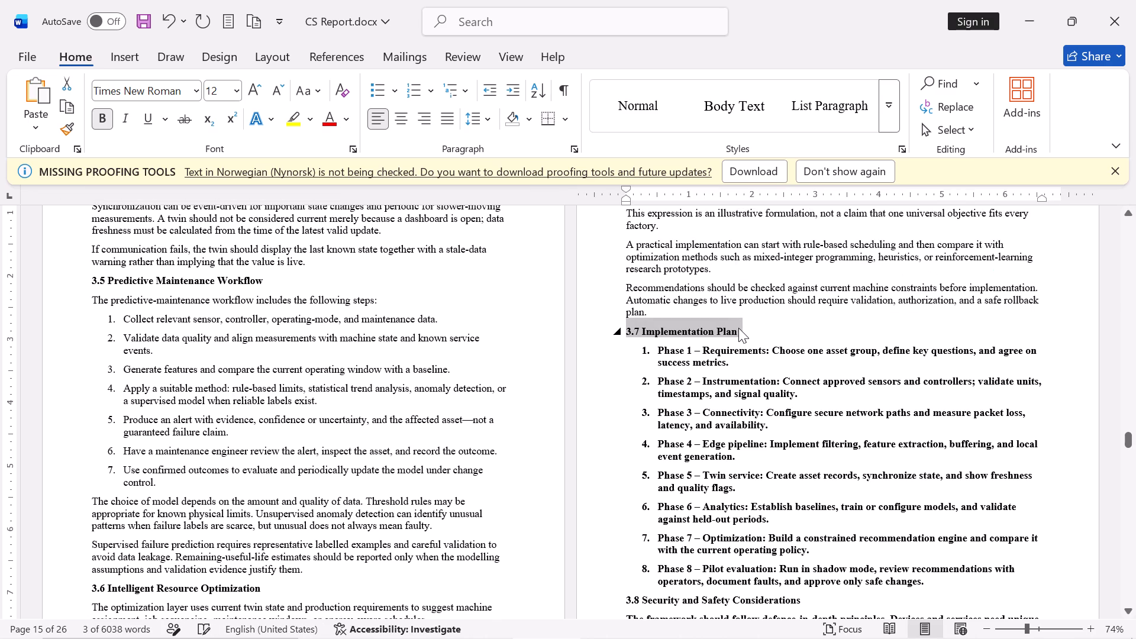
Remove bold from the eight numbered phases in section 3.7, from Phase 1 – Requirements to Phase 8 – Pilot evaluation.
left_click_drag(953, 584, 702, 473)
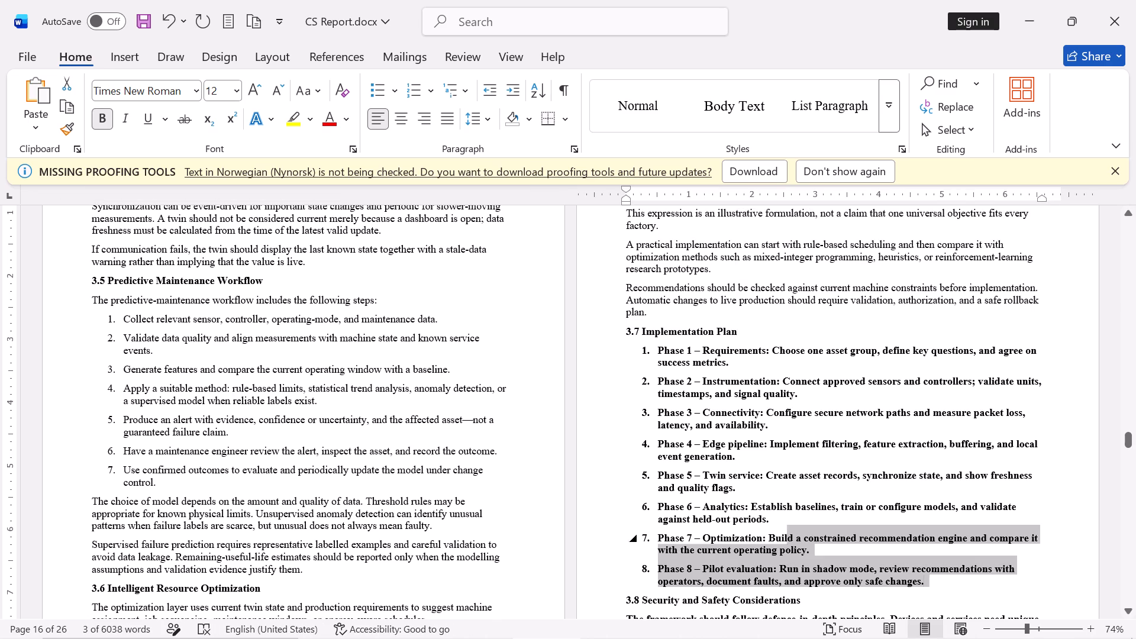
left_click_drag(702, 473, 624, 350)
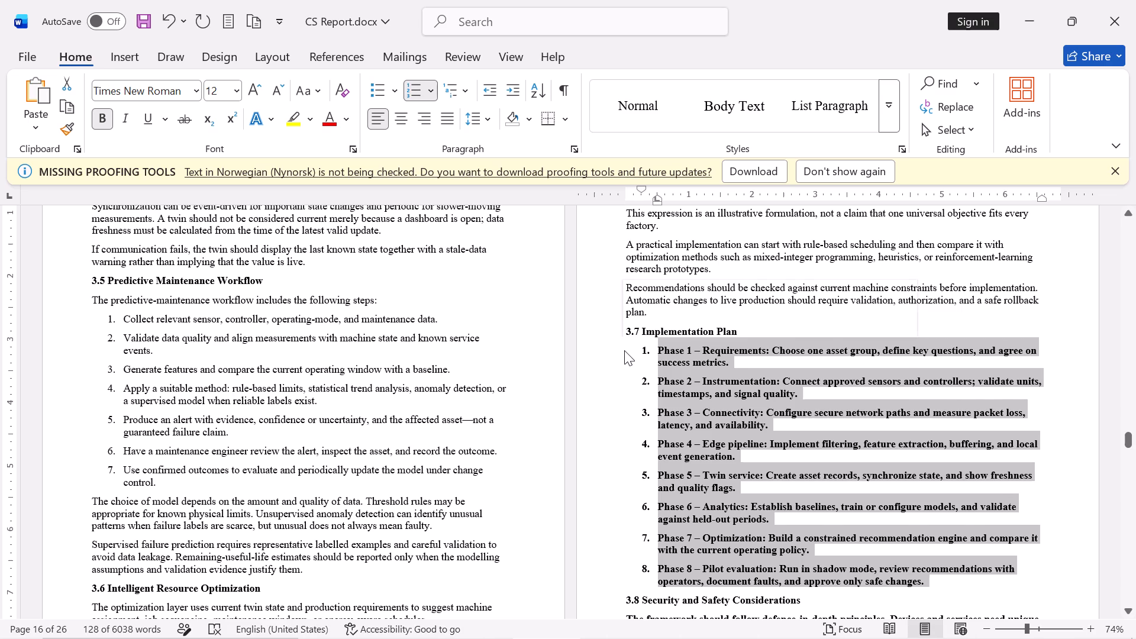
key("ctrl+b")
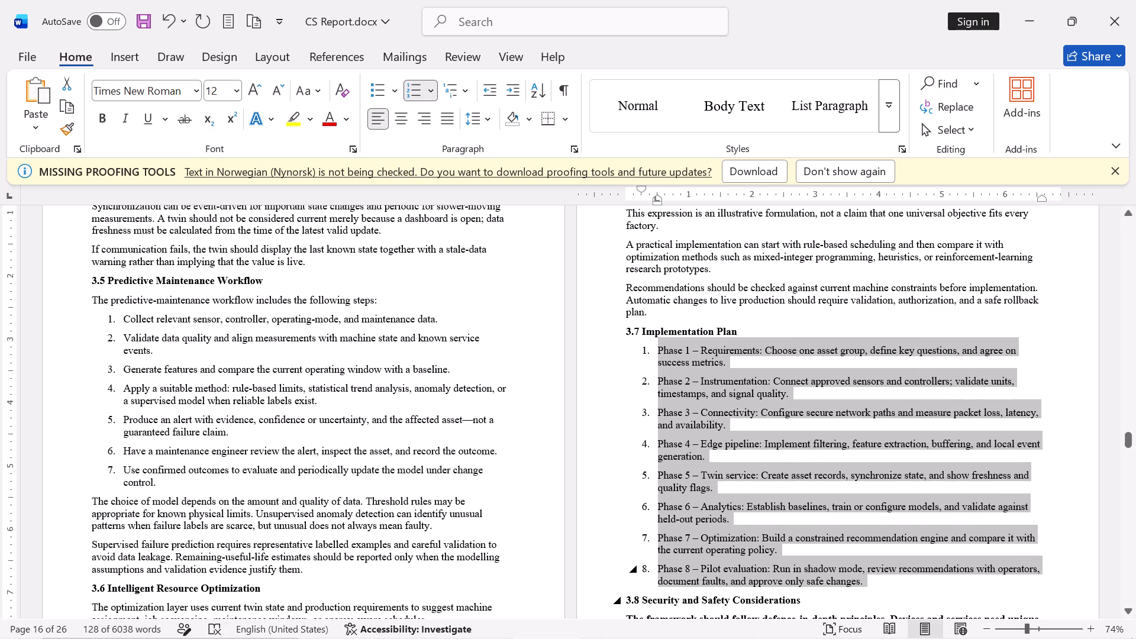
left_click(925, 596)
Remove bold from the three section 3.8 Security and Safety Considerations paragraphs, keeping the heading bold.
scroll(925, 596, "down", 5)
scroll(929, 588, "up", 1)
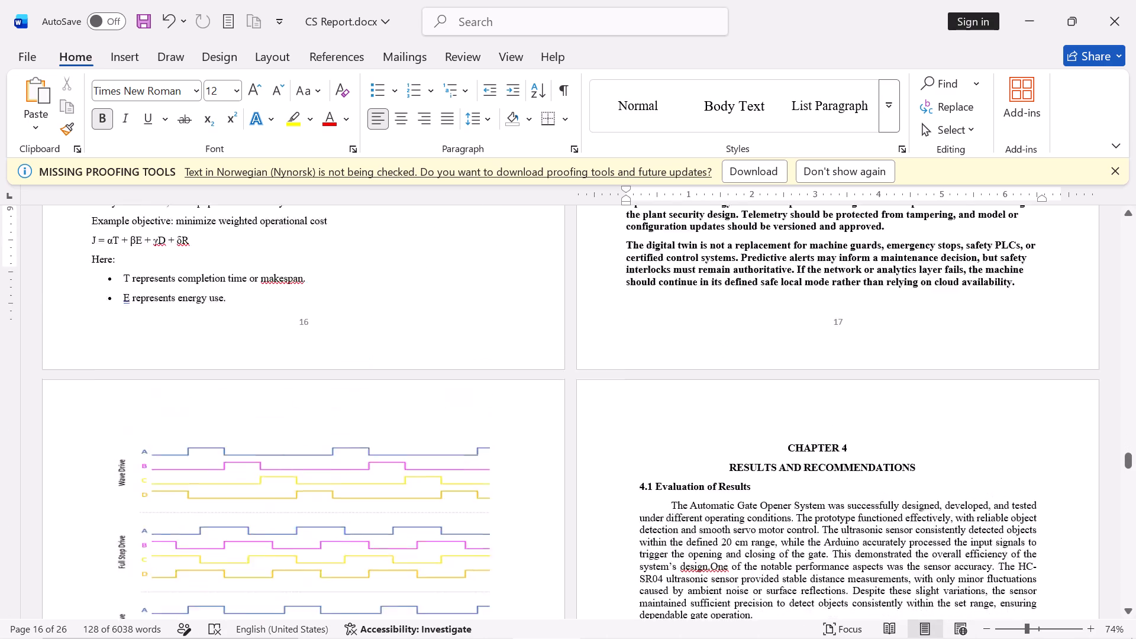
scroll(929, 588, "up", 1)
left_click(1019, 482)
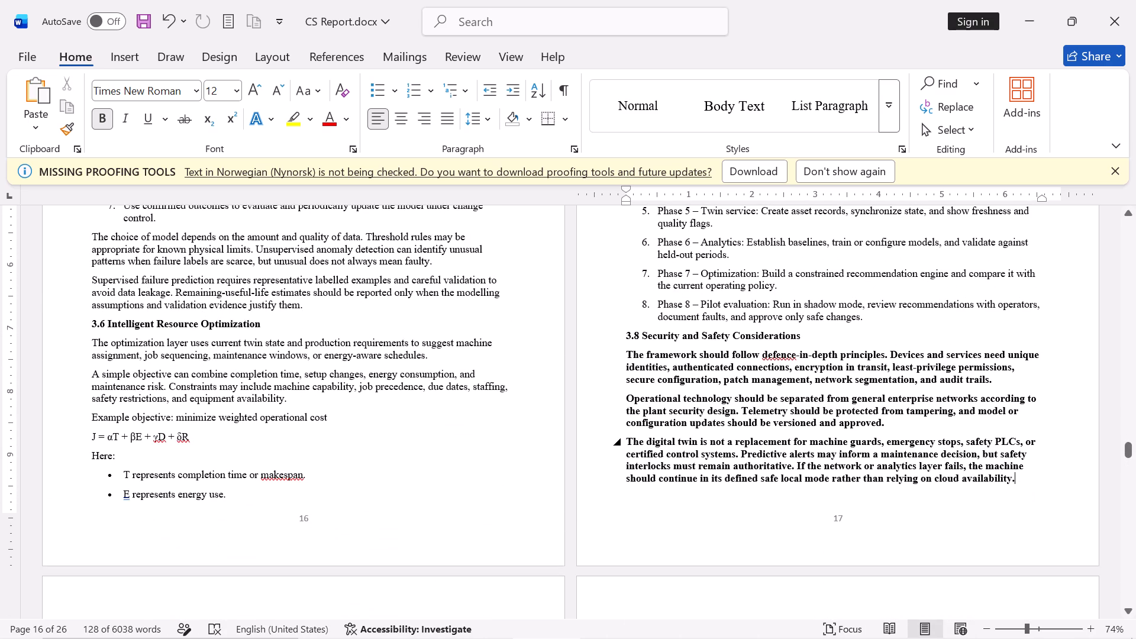
left_click_drag(1018, 482, 624, 351)
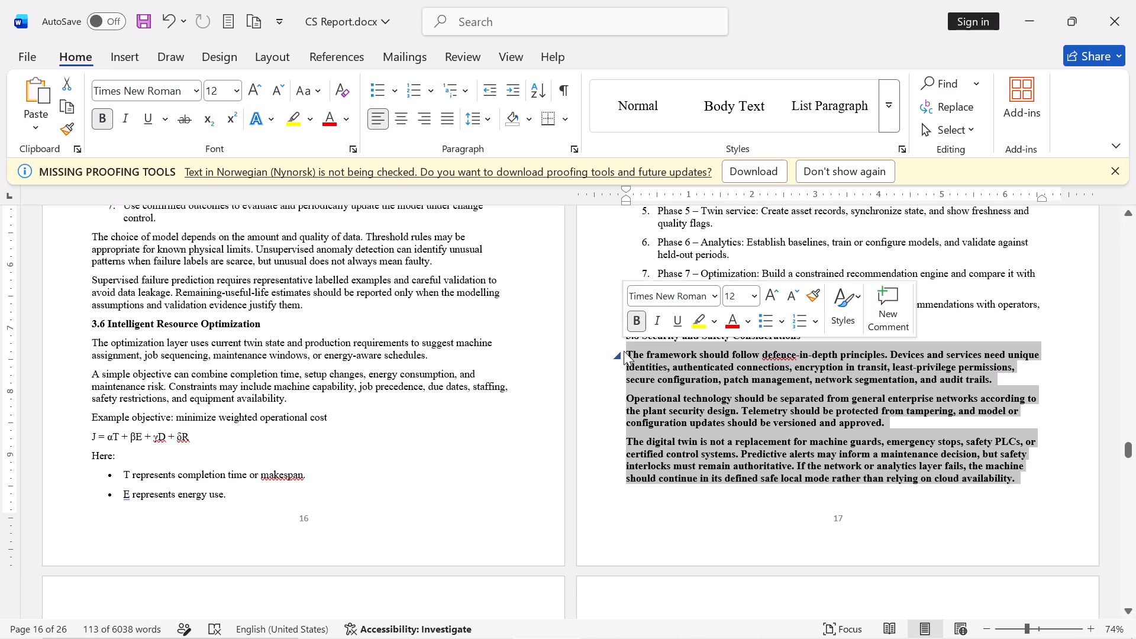
key("ctrl+b")
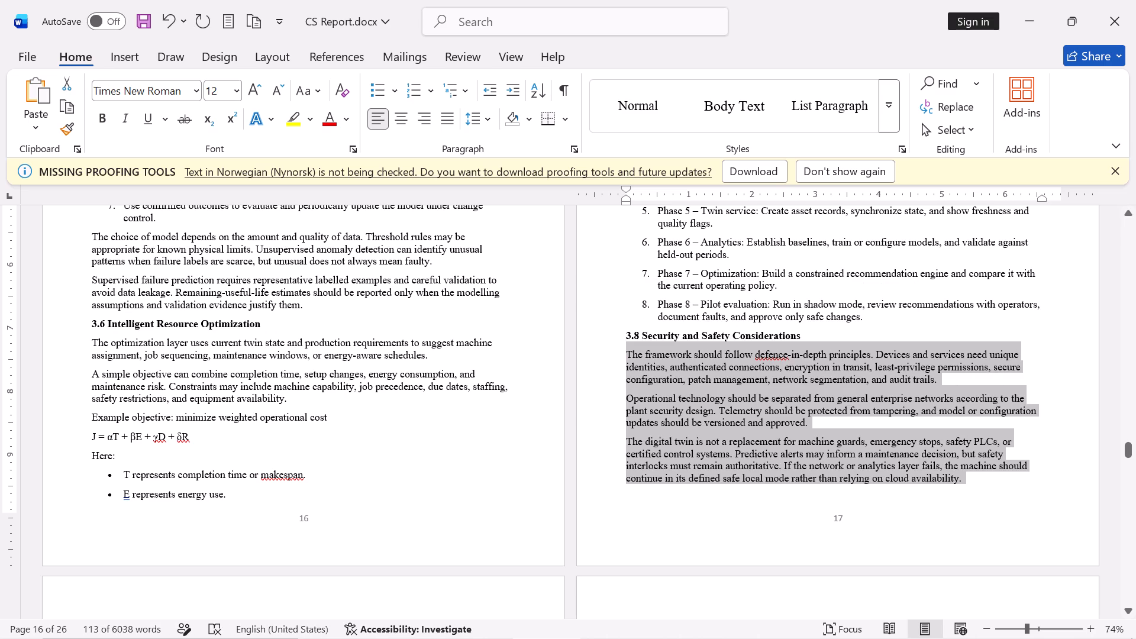
left_click(893, 517)
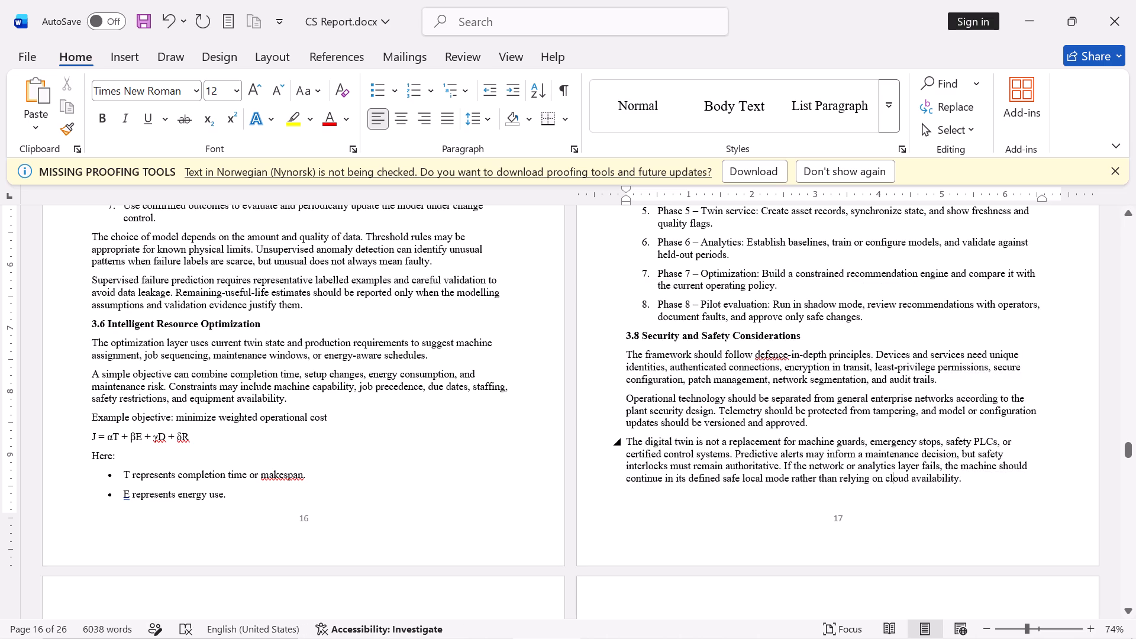
Justify the three section 3.8 paragraphs, from "The framework should follow" to "relying on cloud availability".
left_click_drag(1002, 480, 980, 467)
left_click(986, 474)
left_click_drag(980, 485, 695, 392)
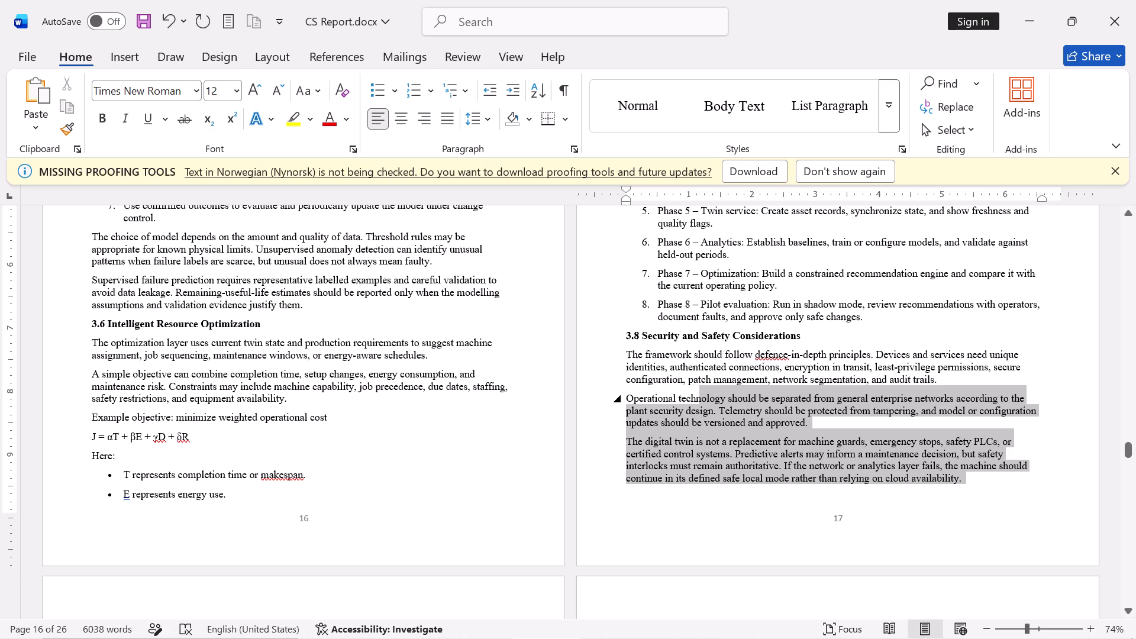
left_click_drag(695, 392, 618, 359)
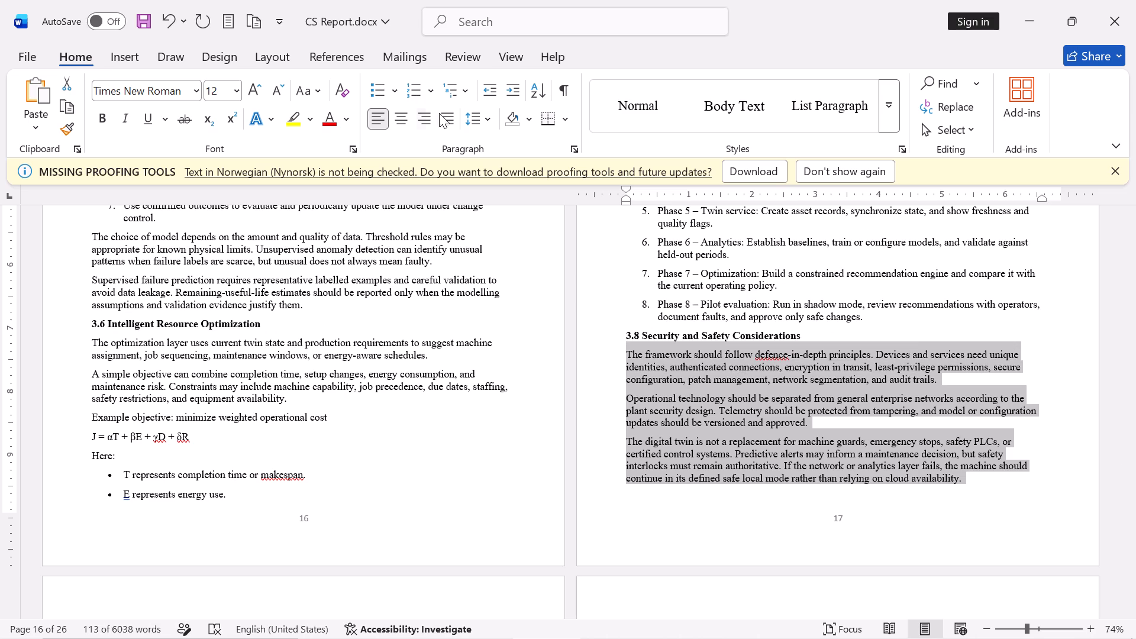
left_click(449, 118)
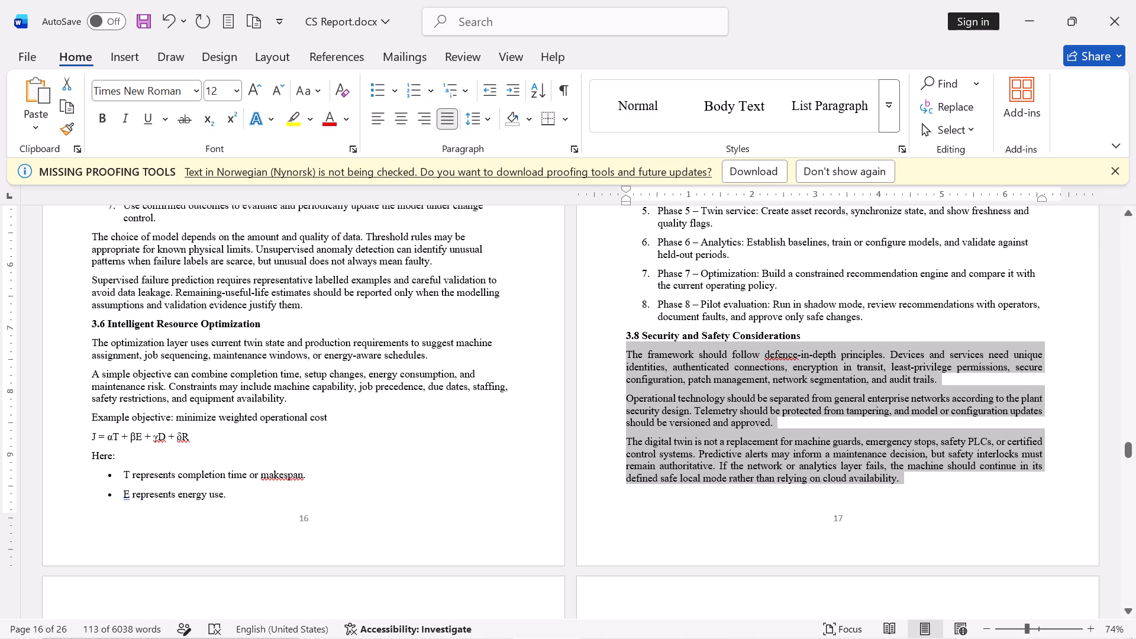
left_click(934, 508)
scroll(934, 508, "up", 5)
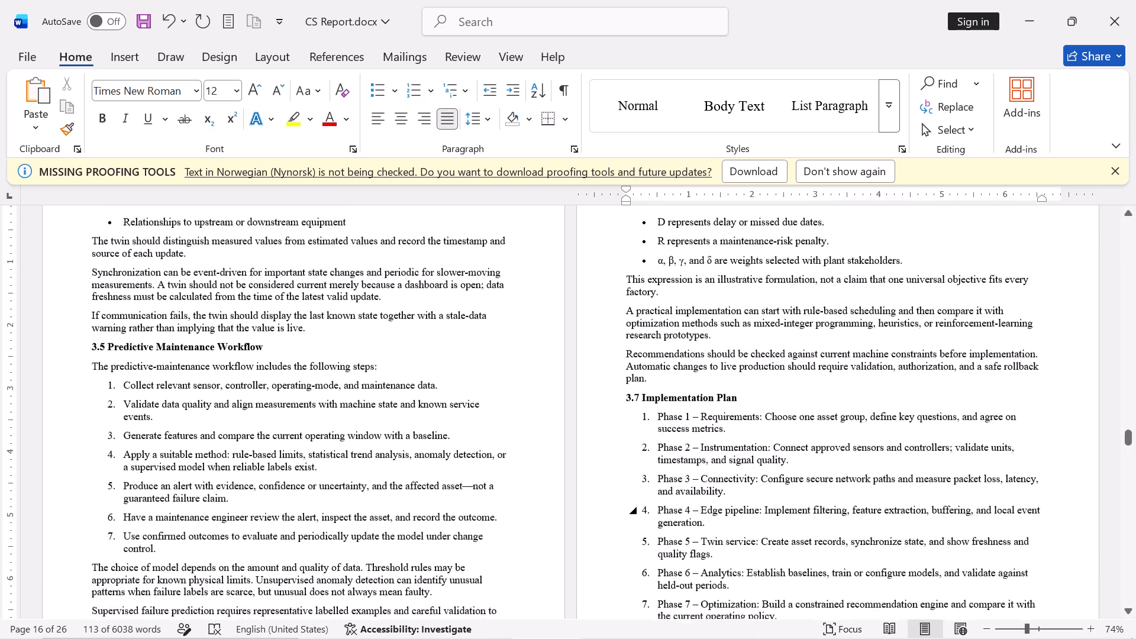
Justify the three paragraphs before the 3.7 heading, from "This expression is an illustrative formulation" to "a safe rollback plan".
scroll(934, 508, "up", 1)
left_click_drag(732, 409, 623, 307)
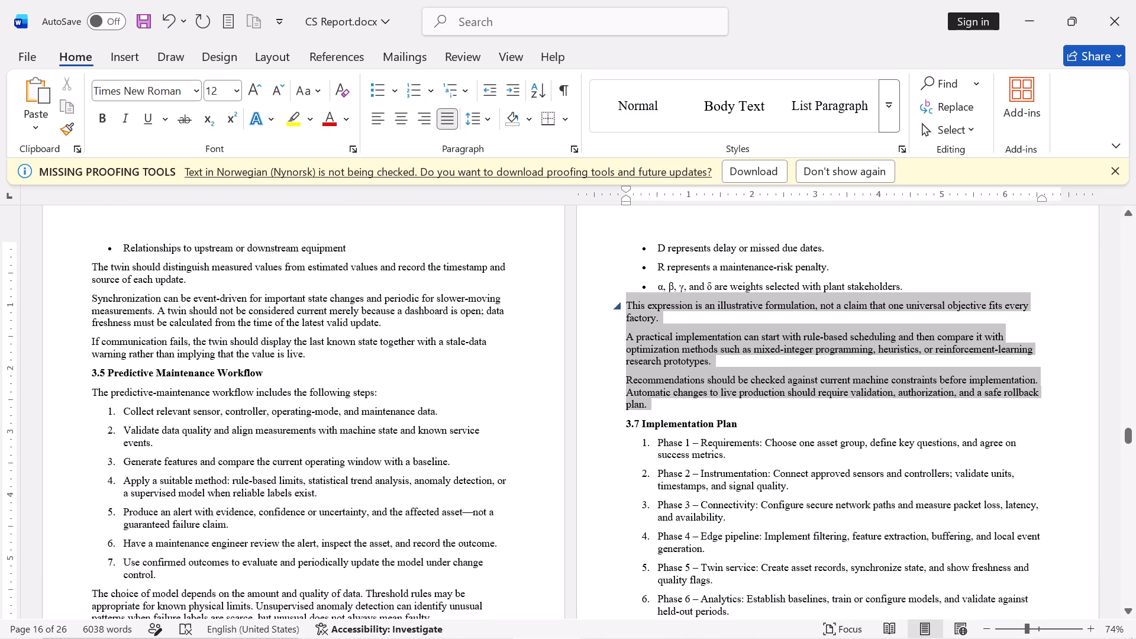
left_click_drag(623, 307, 621, 305)
left_click(443, 127)
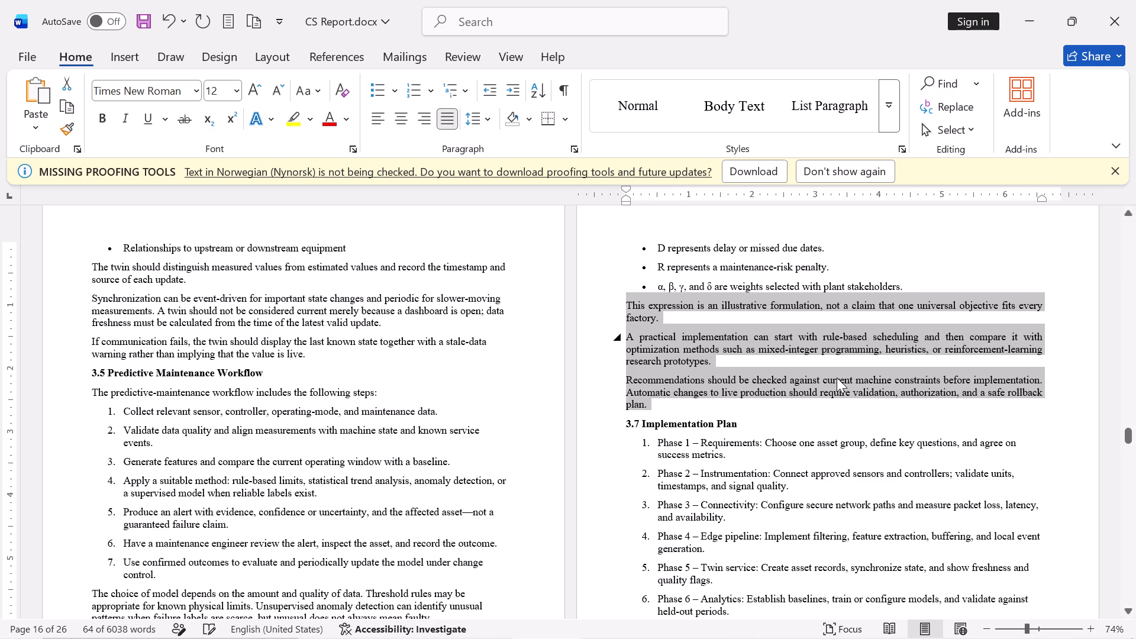
Justify the first two section 3.6 paragraphs, from "The optimization layer uses" to "equipment availability".
scroll(951, 417, "down", 2)
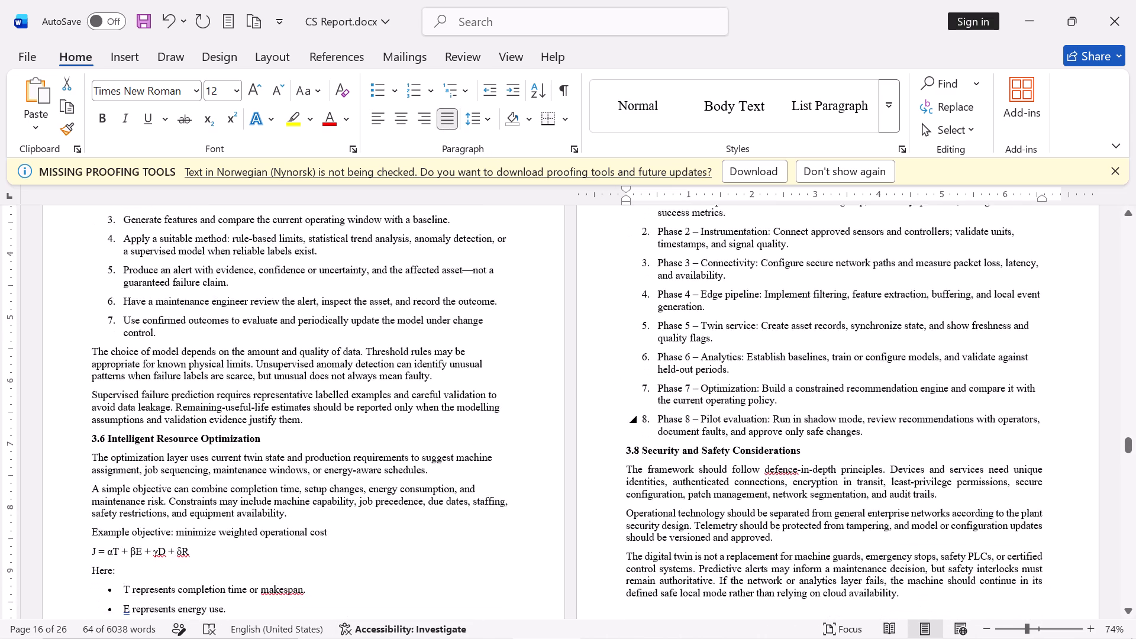
left_click_drag(305, 498, 79, 482)
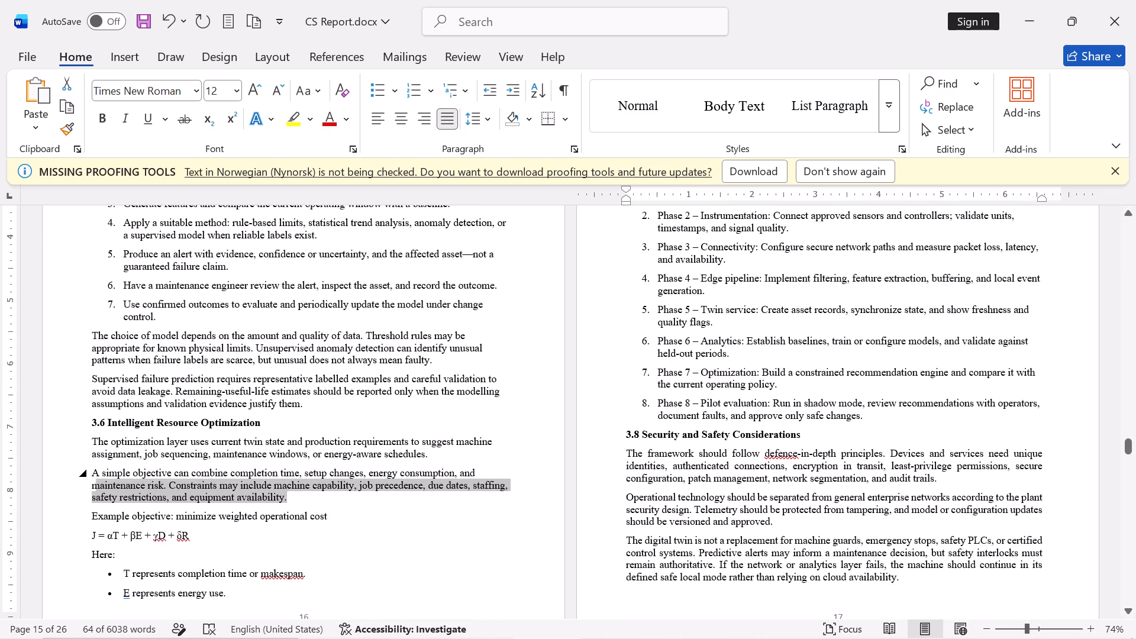
left_click_drag(79, 482, 80, 446)
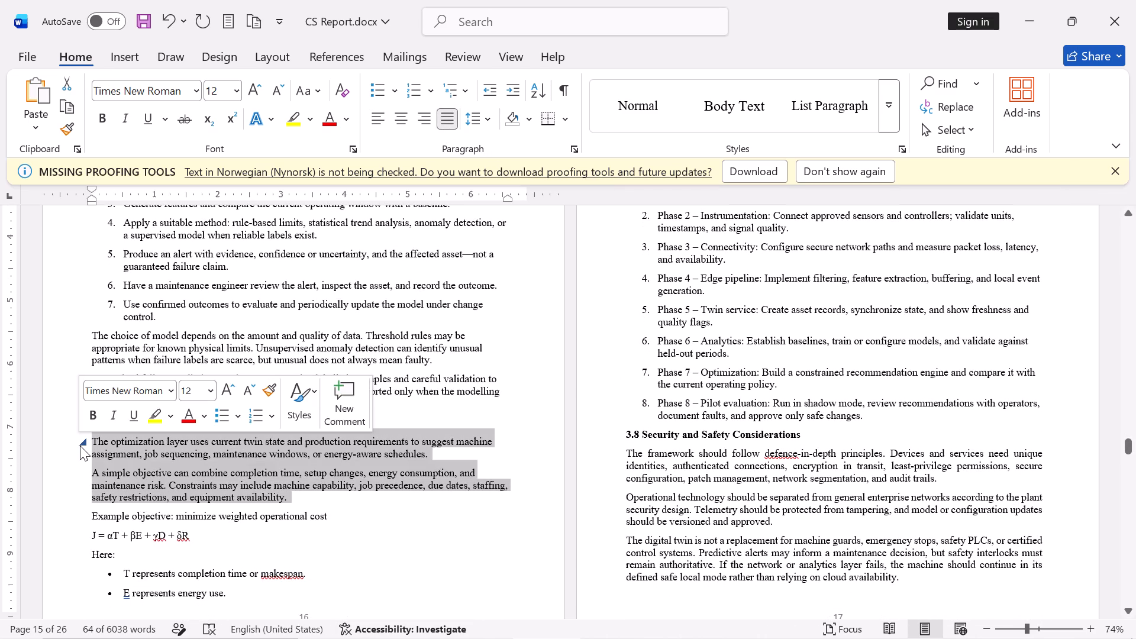
left_click(456, 119)
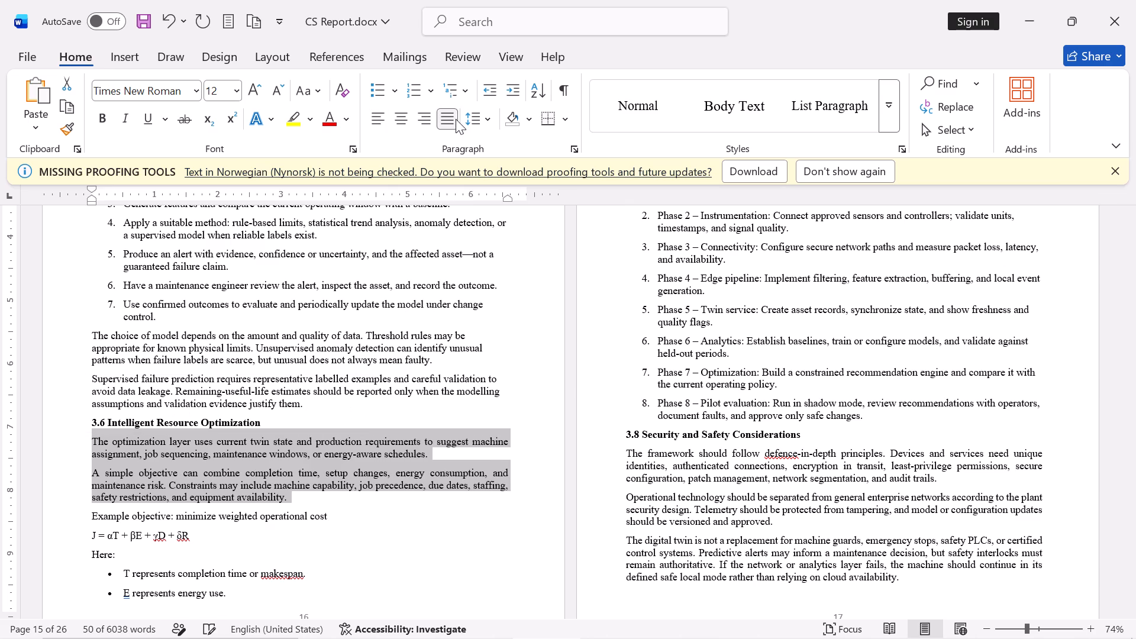
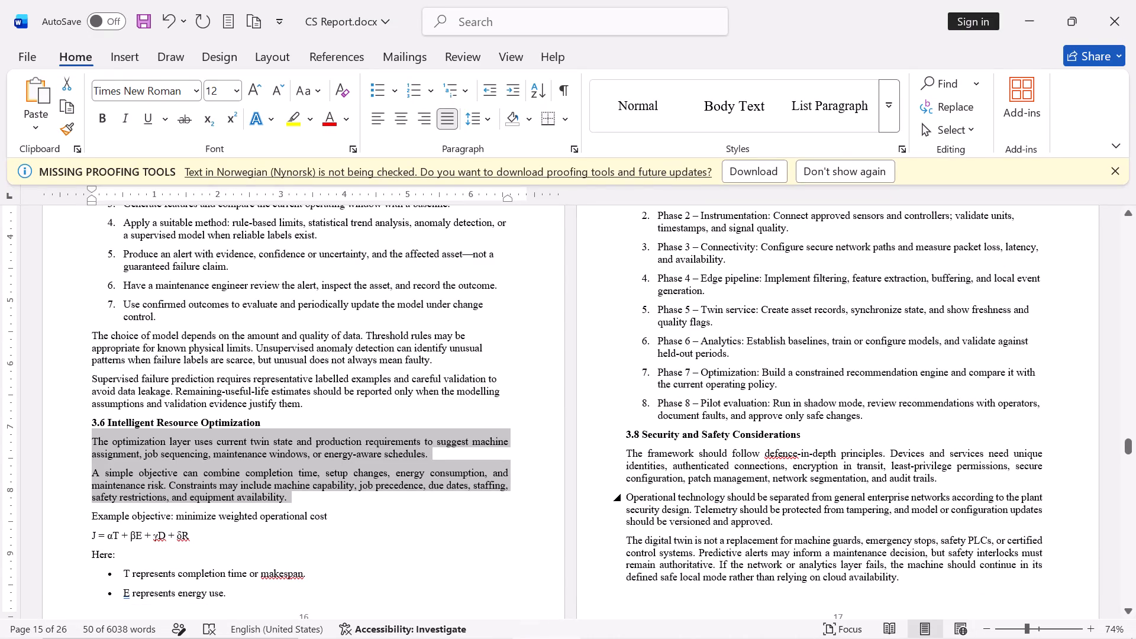
Bold the words "Example objective" at the start of the line above the J equation in section 3.6.
left_click(457, 549)
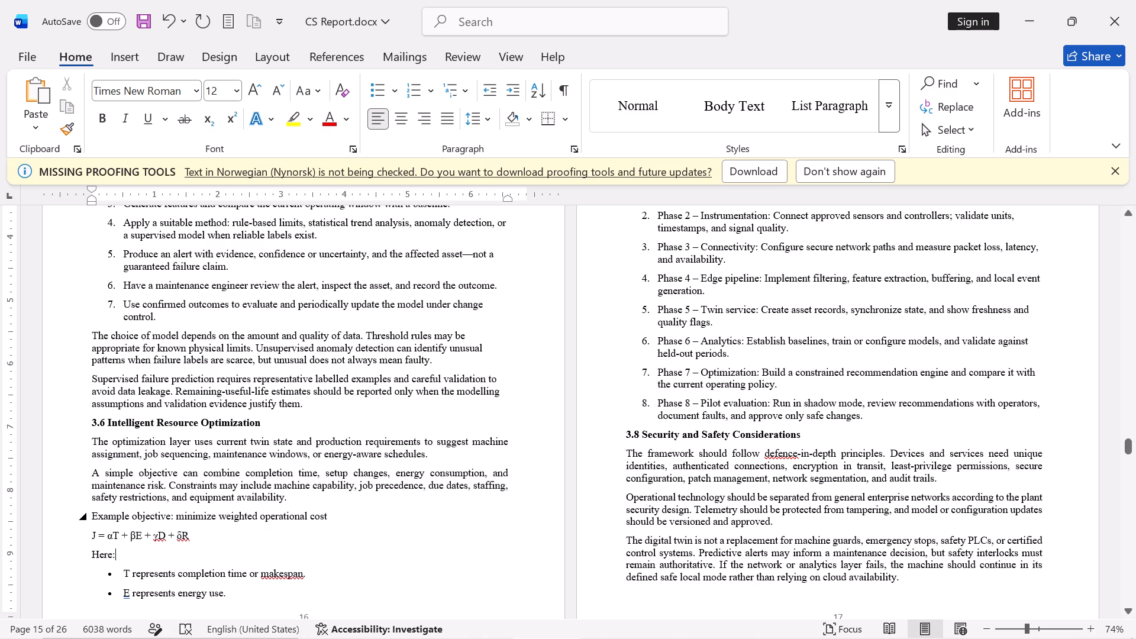
left_click_drag(168, 513, 127, 521)
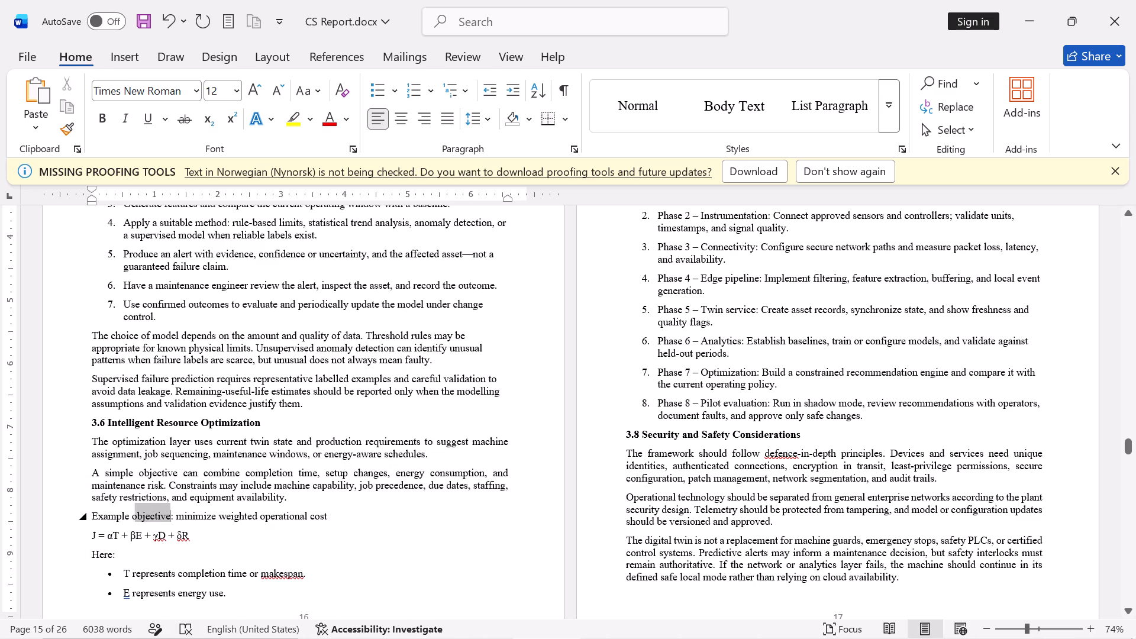
left_click_drag(127, 521, 76, 518)
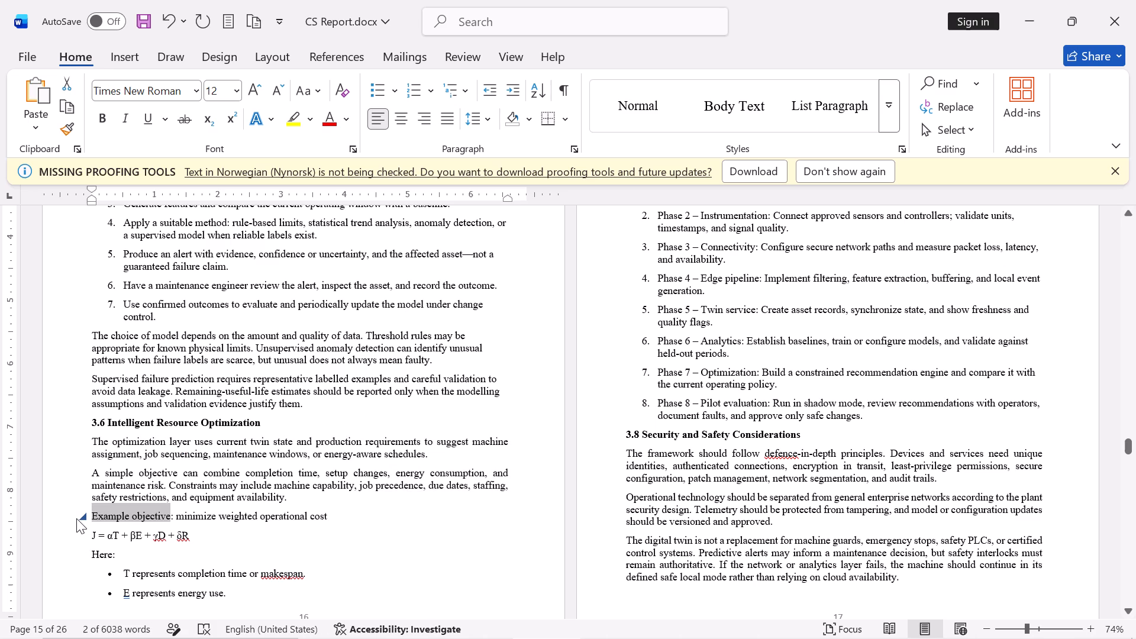
key("ctrl+b")
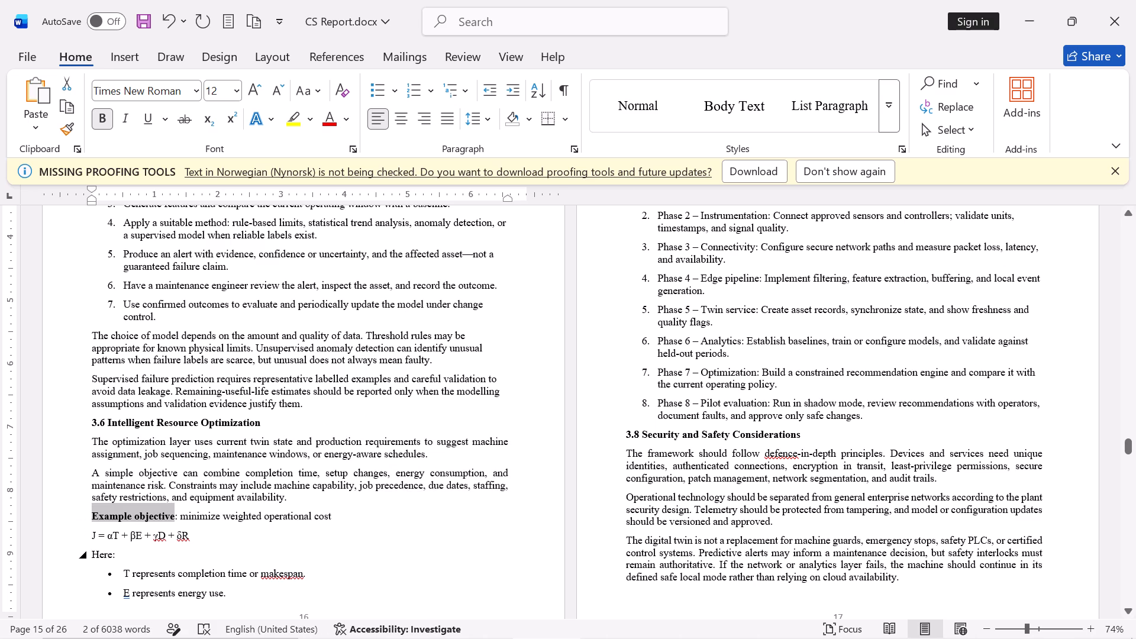
left_click(343, 557)
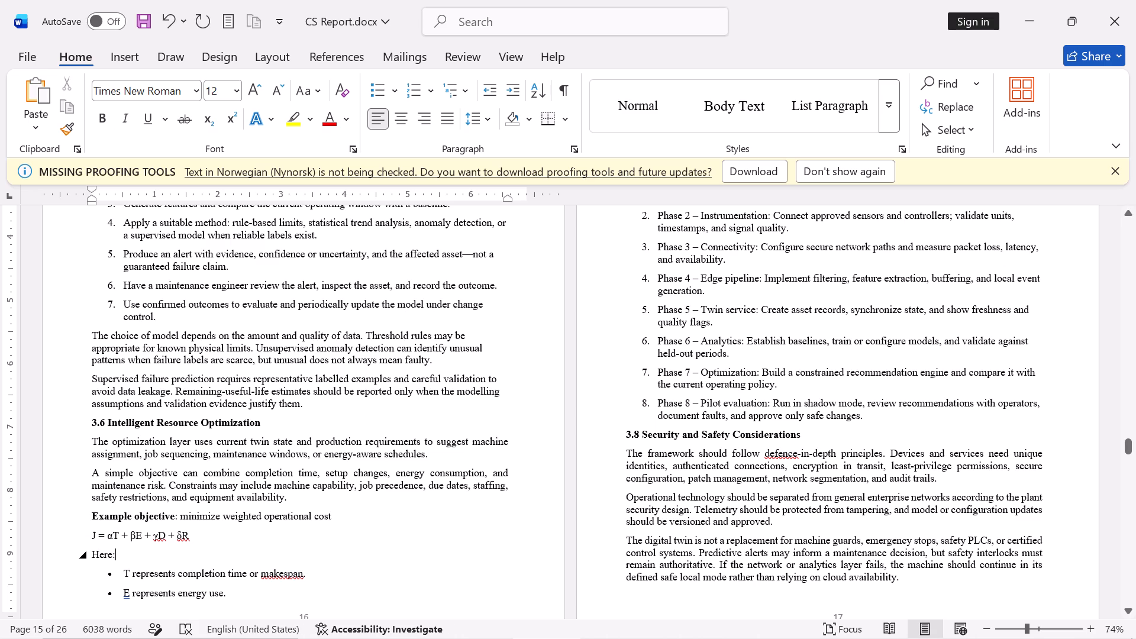
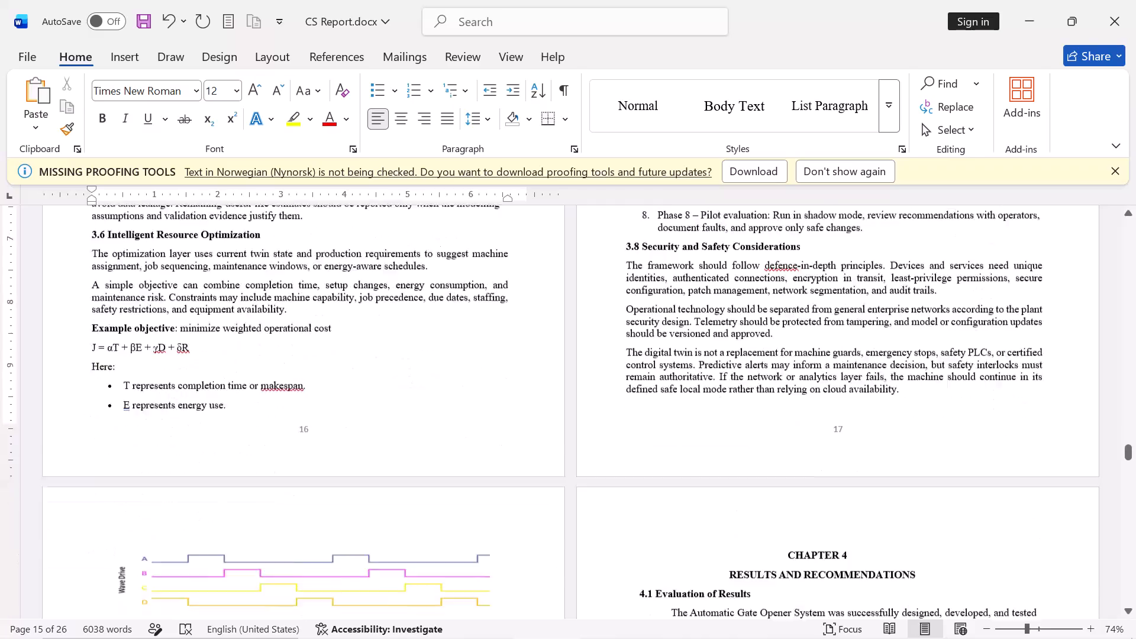
scroll(460, 322, "up", 1)
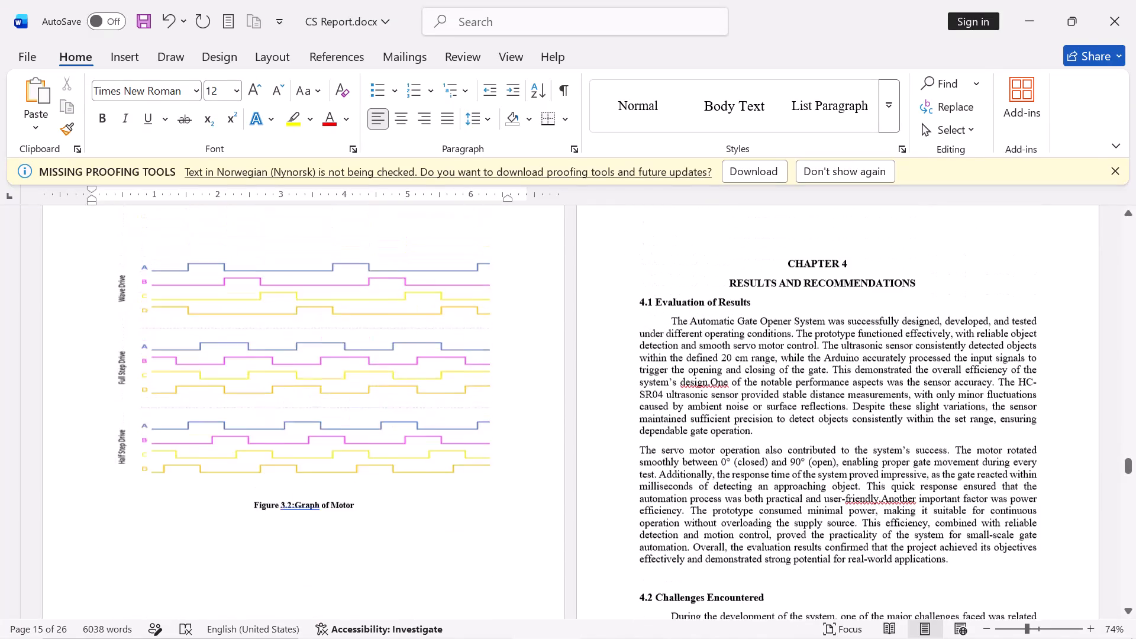
scroll(460, 322, "up", 1)
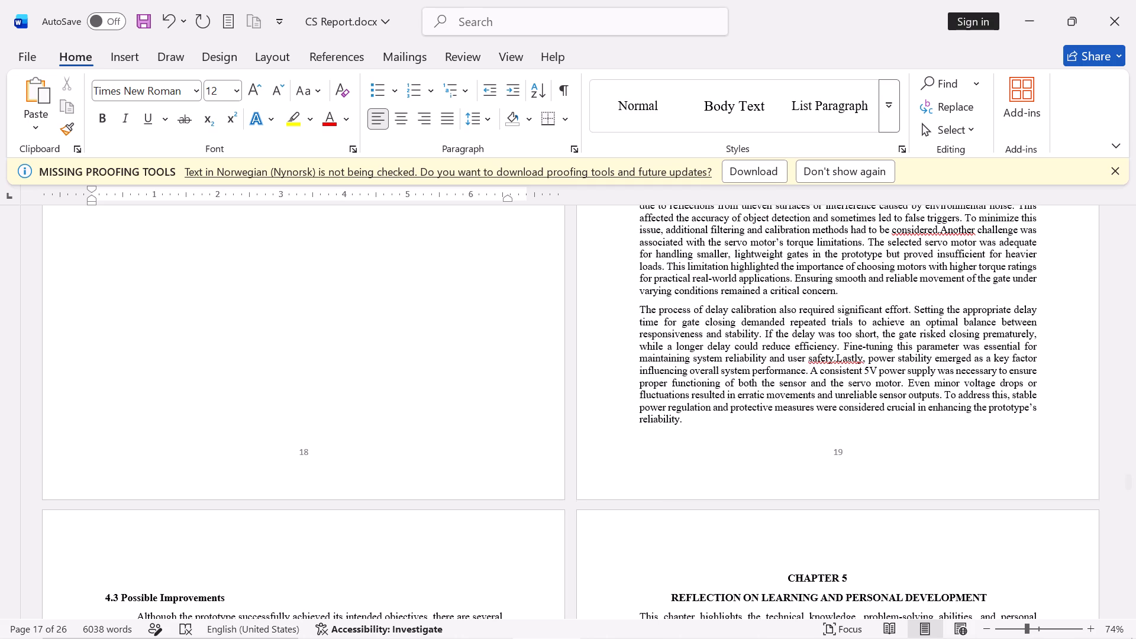
scroll(629, 363, "down", 5)
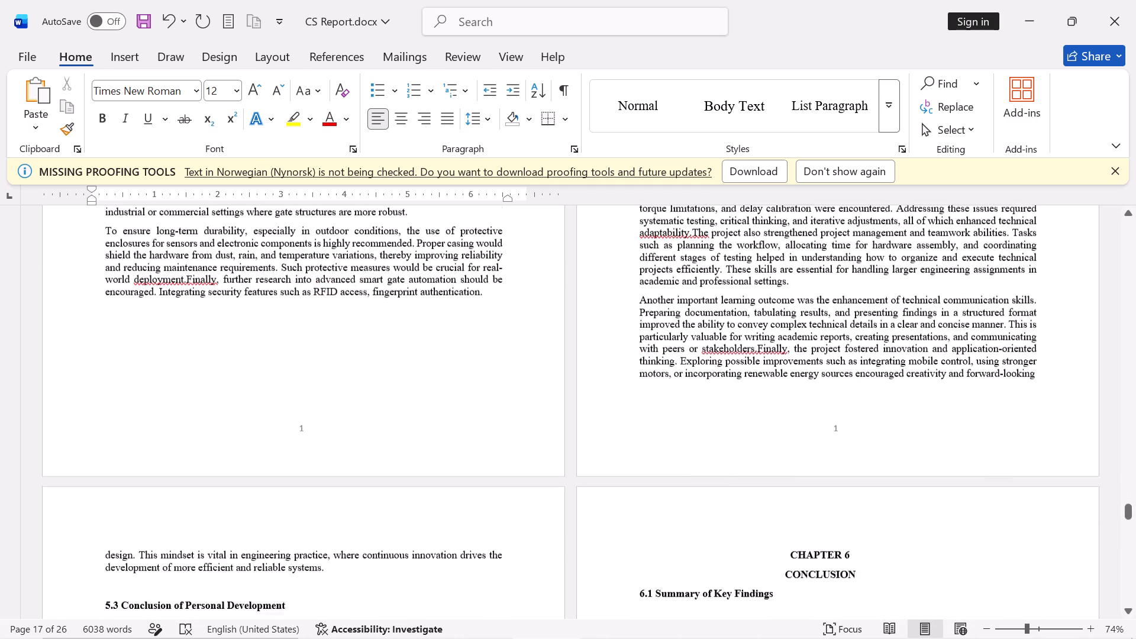
scroll(629, 363, "down", 2)
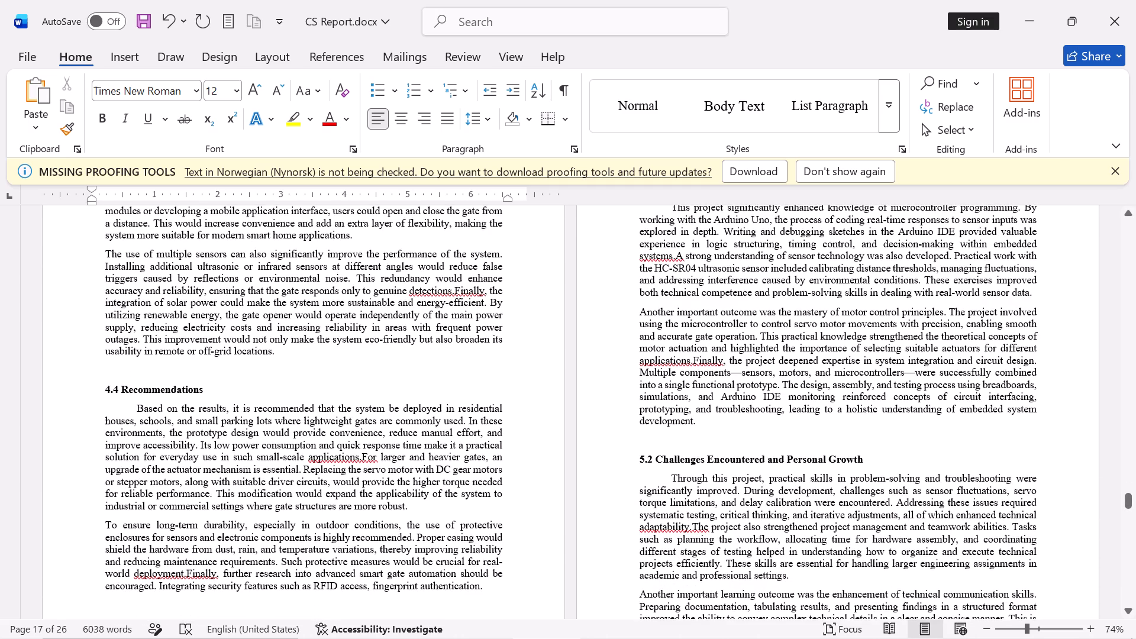
scroll(583, 495, "down", 2)
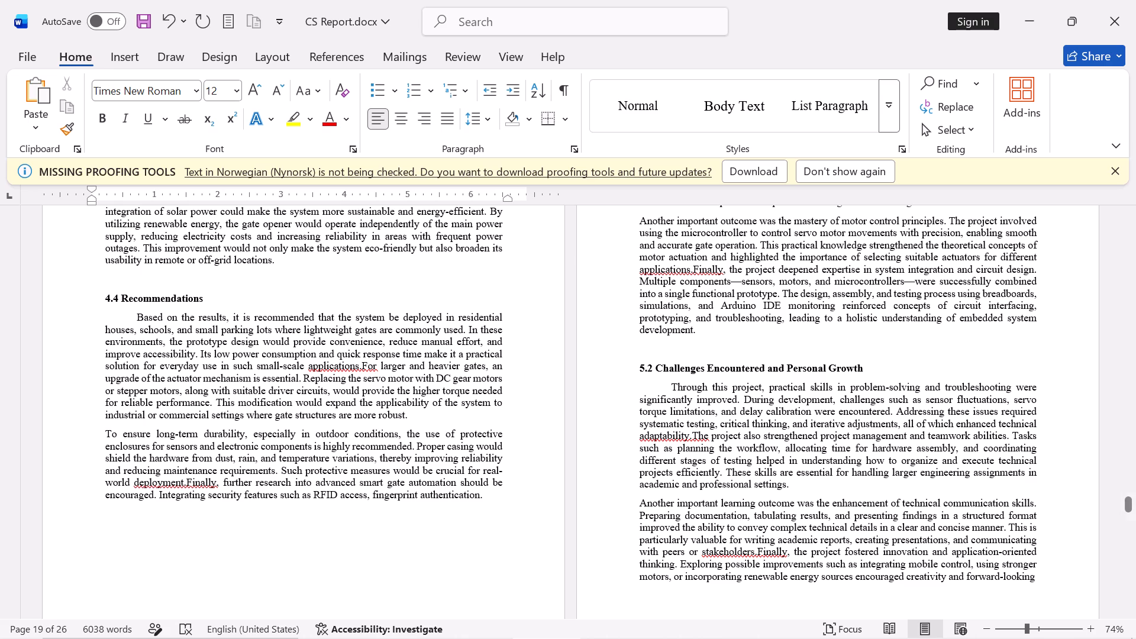
left_click_drag(486, 496, 489, 408)
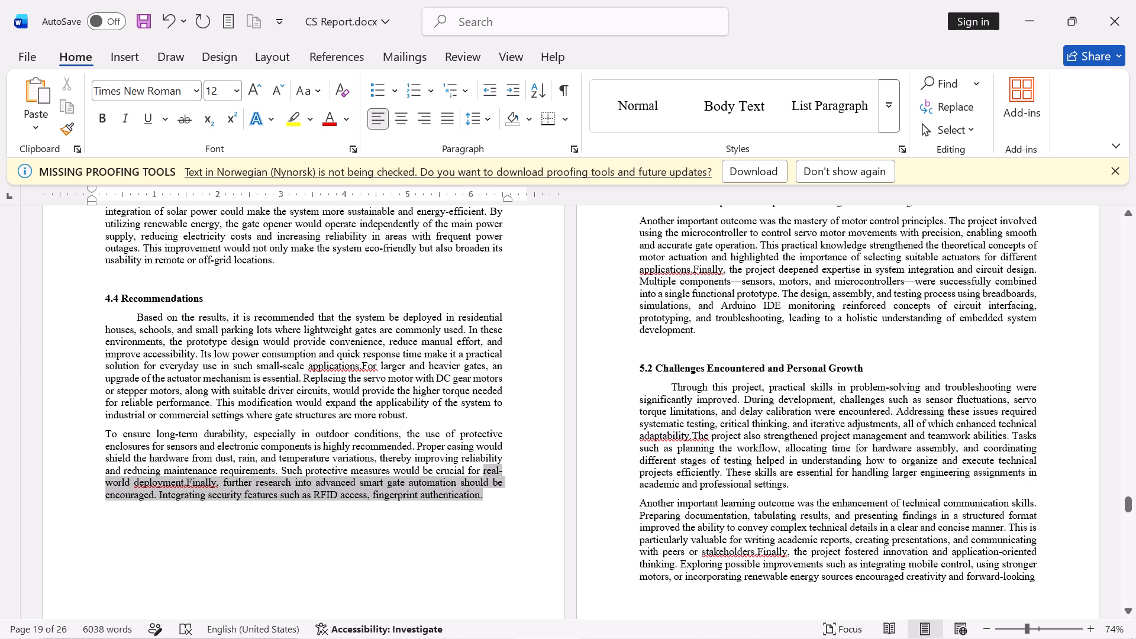
left_click_drag(489, 408, 582, 212)
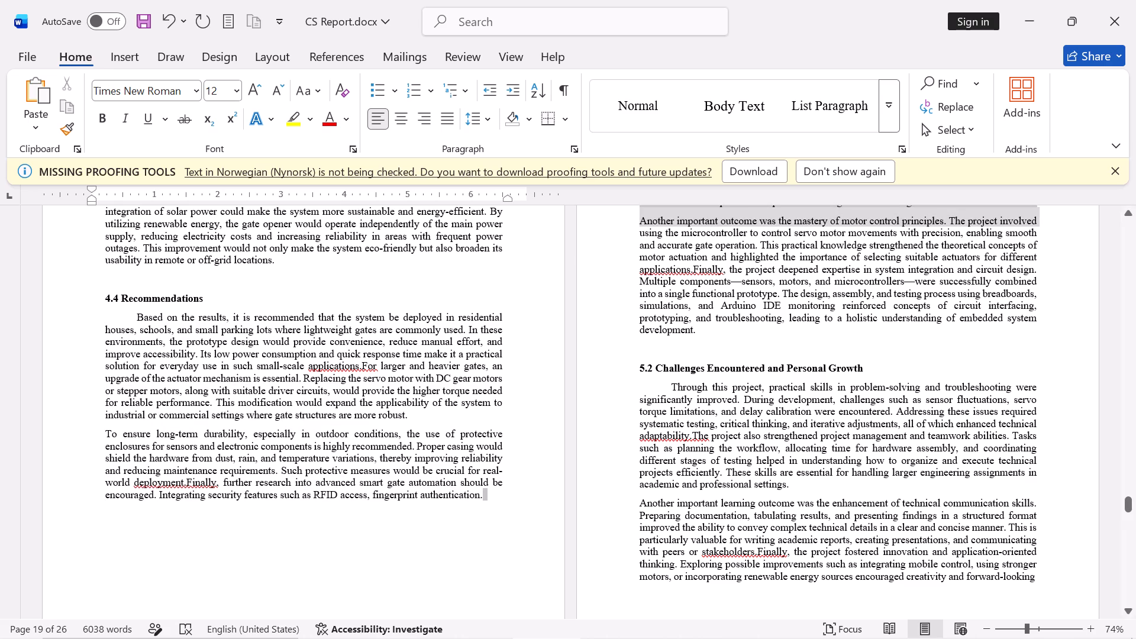
left_click_drag(582, 212, 645, 380)
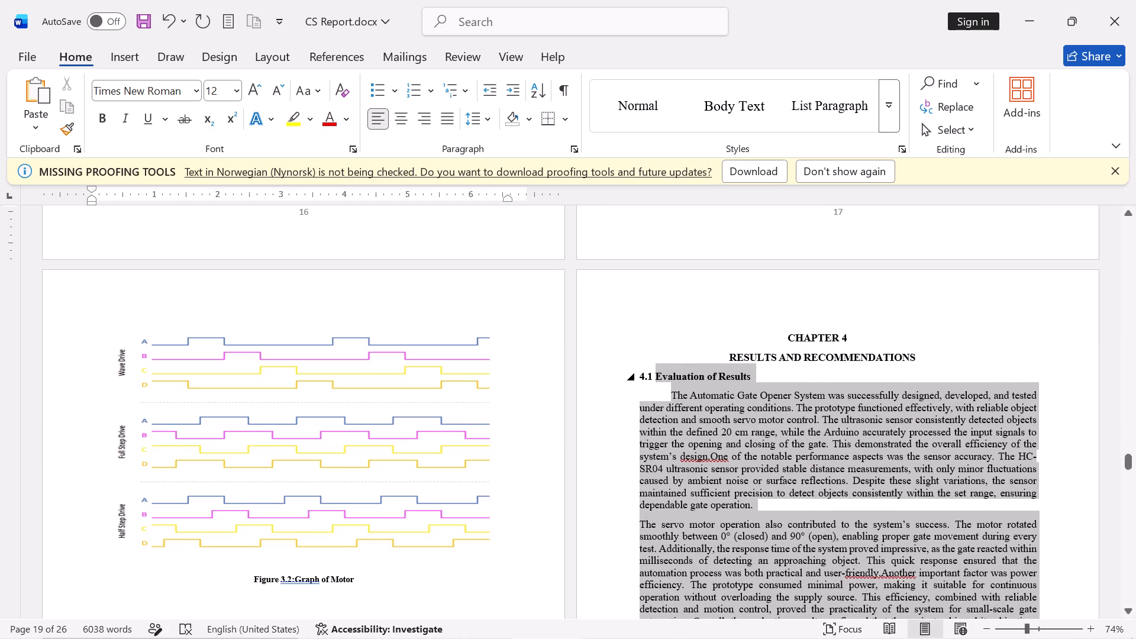
left_click_drag(645, 380, 647, 382)
key("ctrl+v")
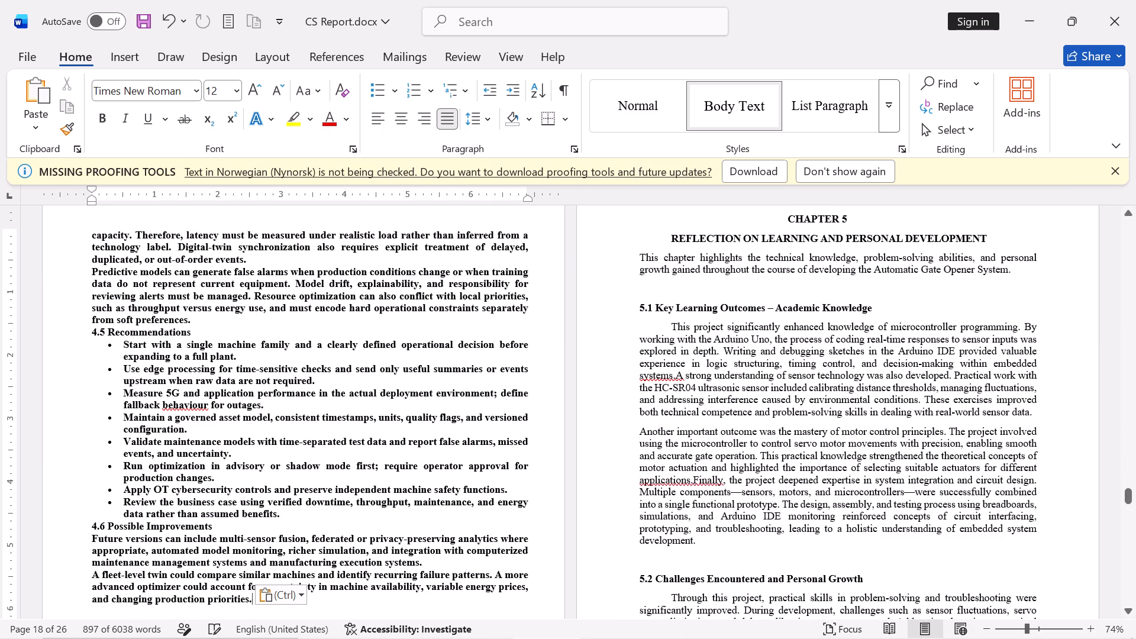
Remove bold formatting from all the pasted Chapter 4 text, from heading 4.1 to the end of section 4.6.
left_click_drag(346, 601, 425, 439)
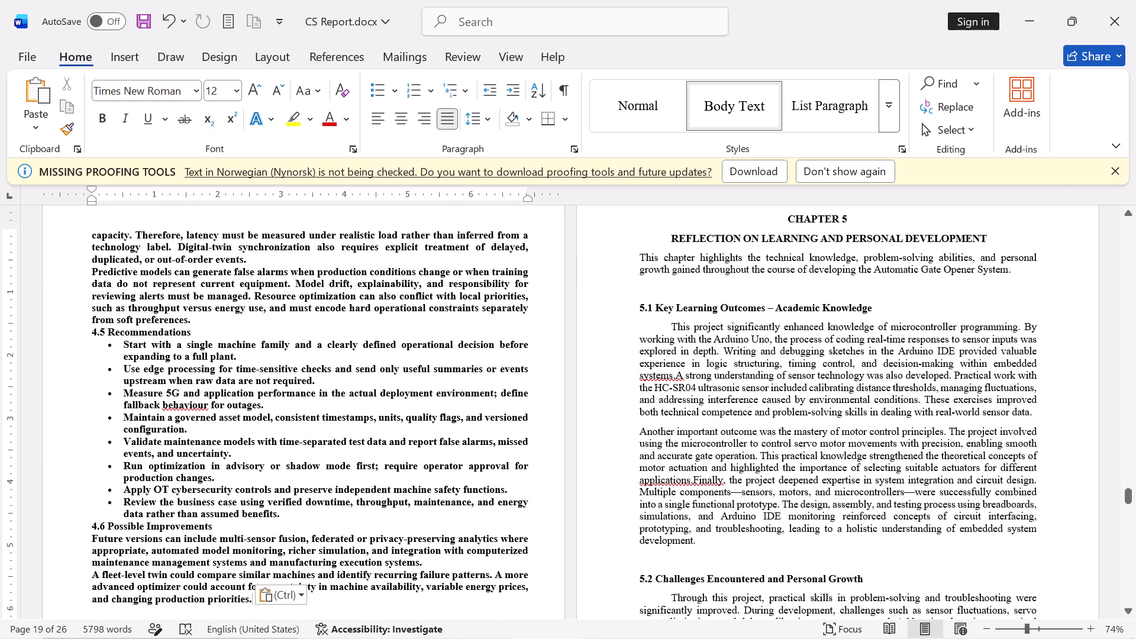
left_click_drag(425, 439, 603, 194)
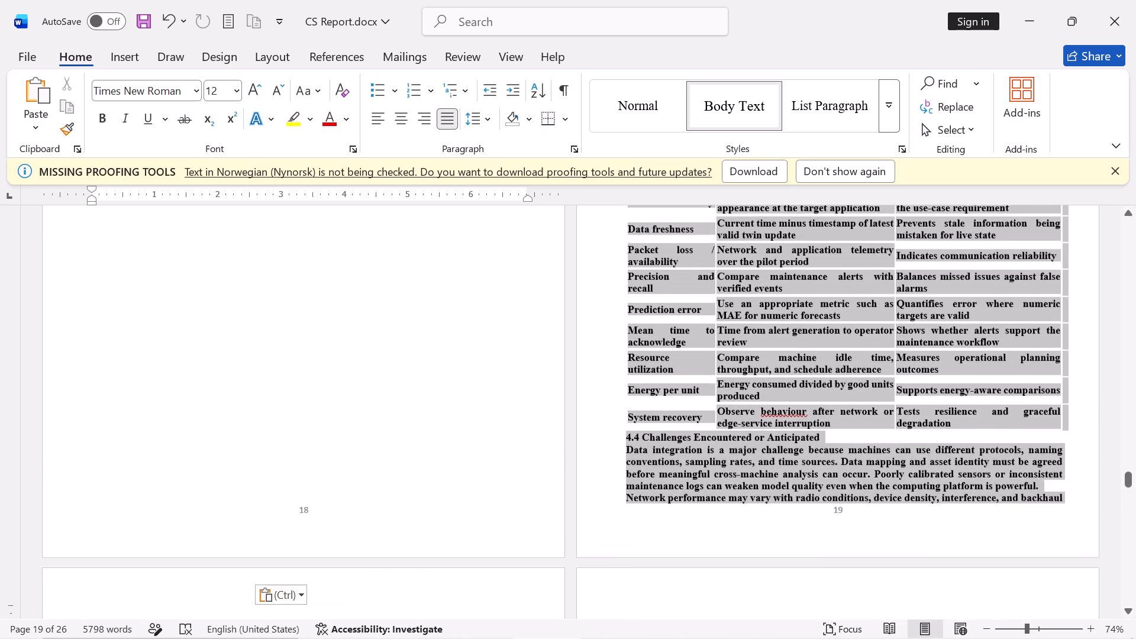
left_click_drag(603, 194, 606, 297)
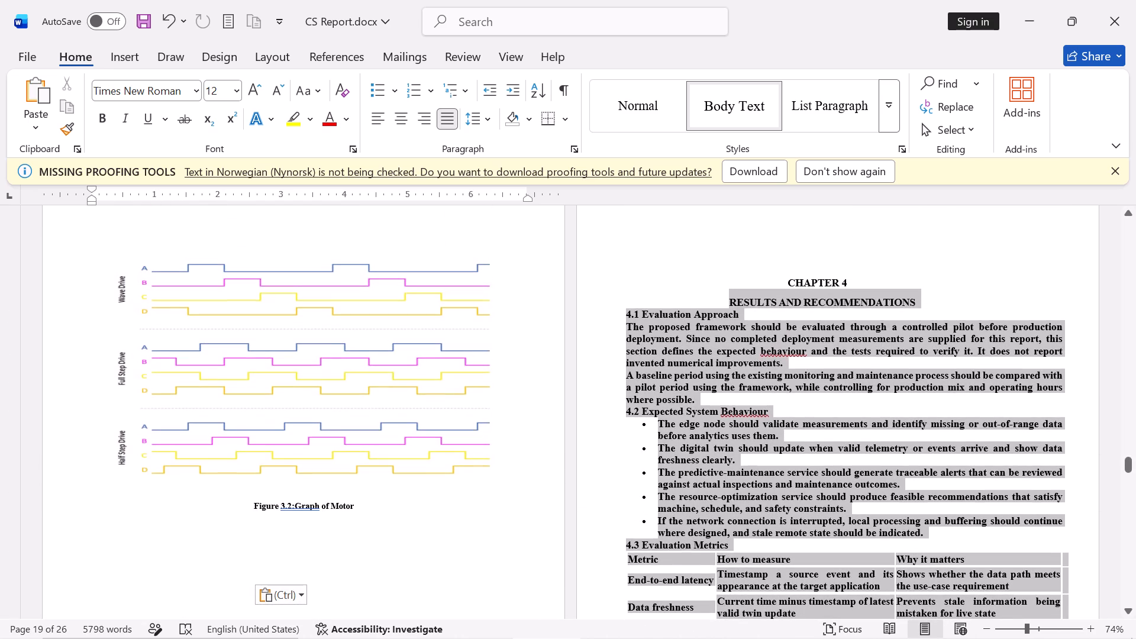
left_click_drag(606, 297, 608, 315)
key("ctrl+b")
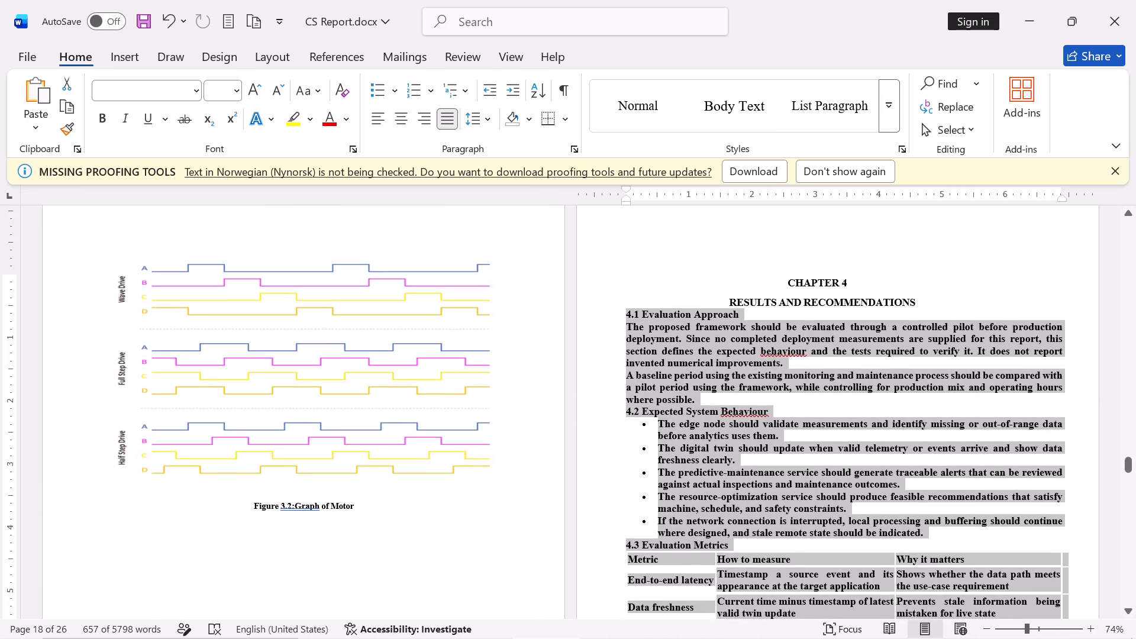
Bold the heading "4.1 Evaluation Approach".
left_click(730, 310)
triple_click(730, 310)
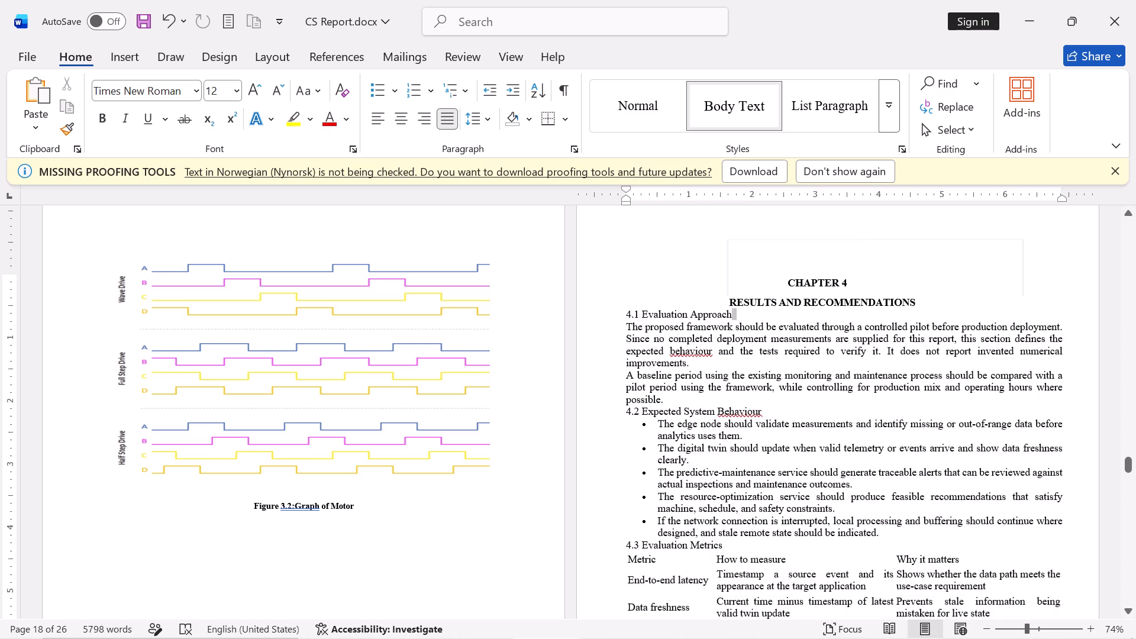
key("ctrl+b")
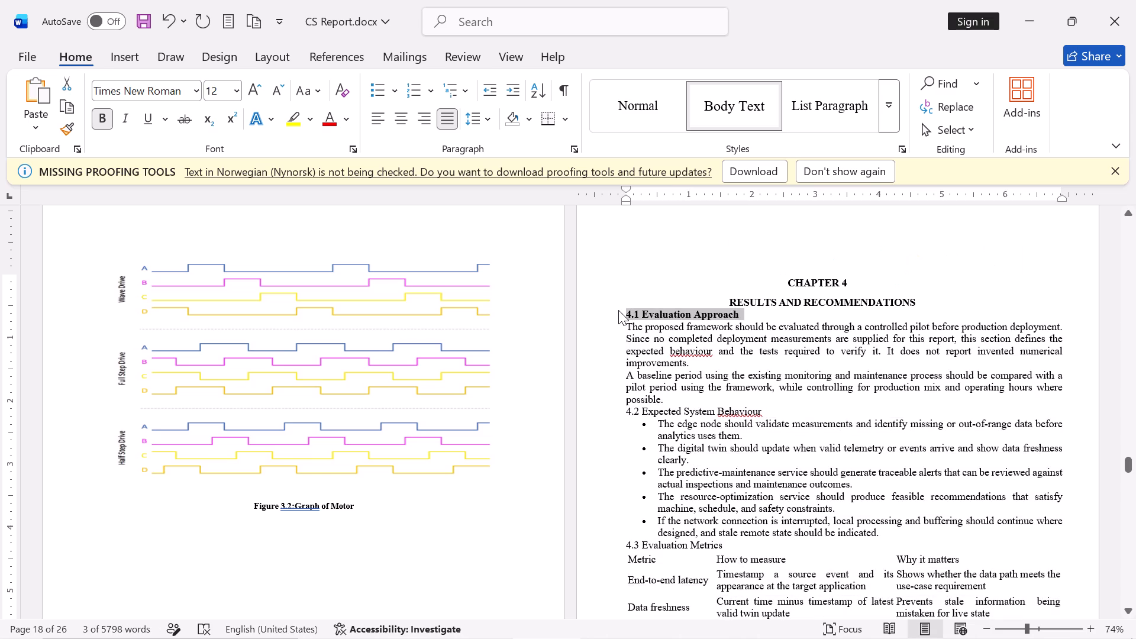
Insert blank lines above and below heading 4.1, between the section's two paragraphs, and above heading 4.2.
left_click(618, 310)
key("Return")
key("Down")
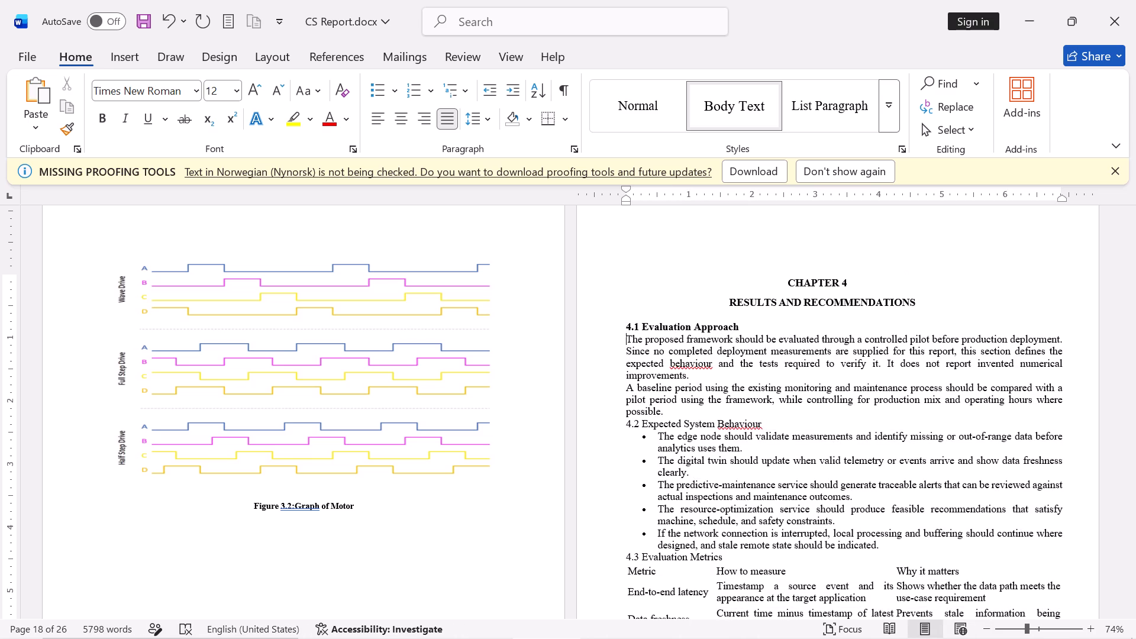
key("backslash")
key("BackSpace")
key("Return")
key("Down")
key("Down")
key("Down")
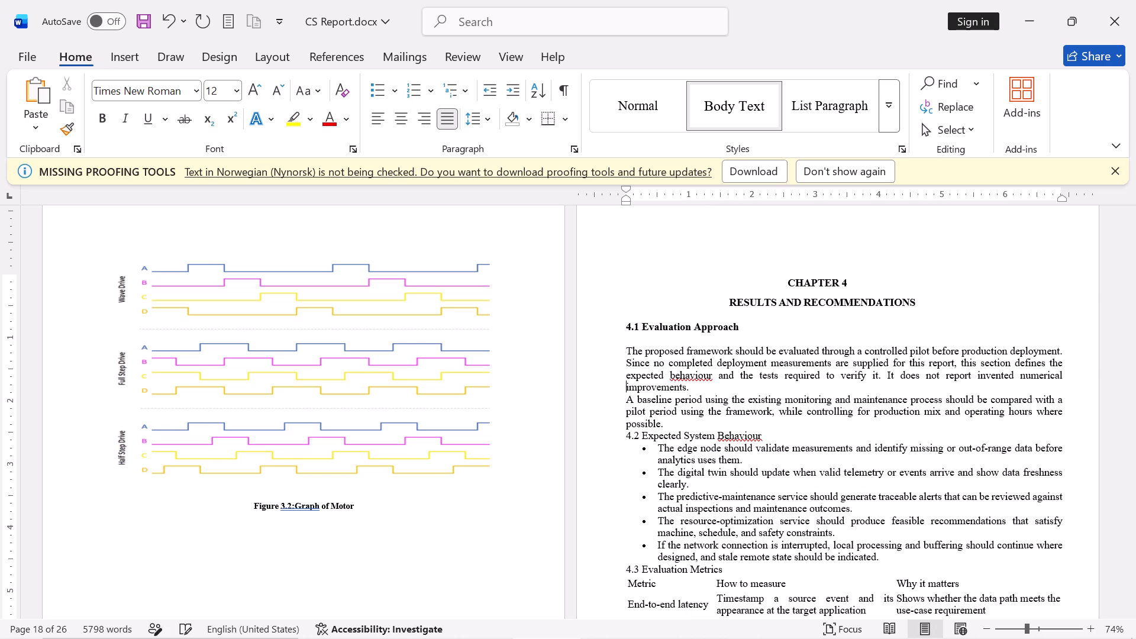
key("Down")
key("Return")
key("Down")
key("Down")
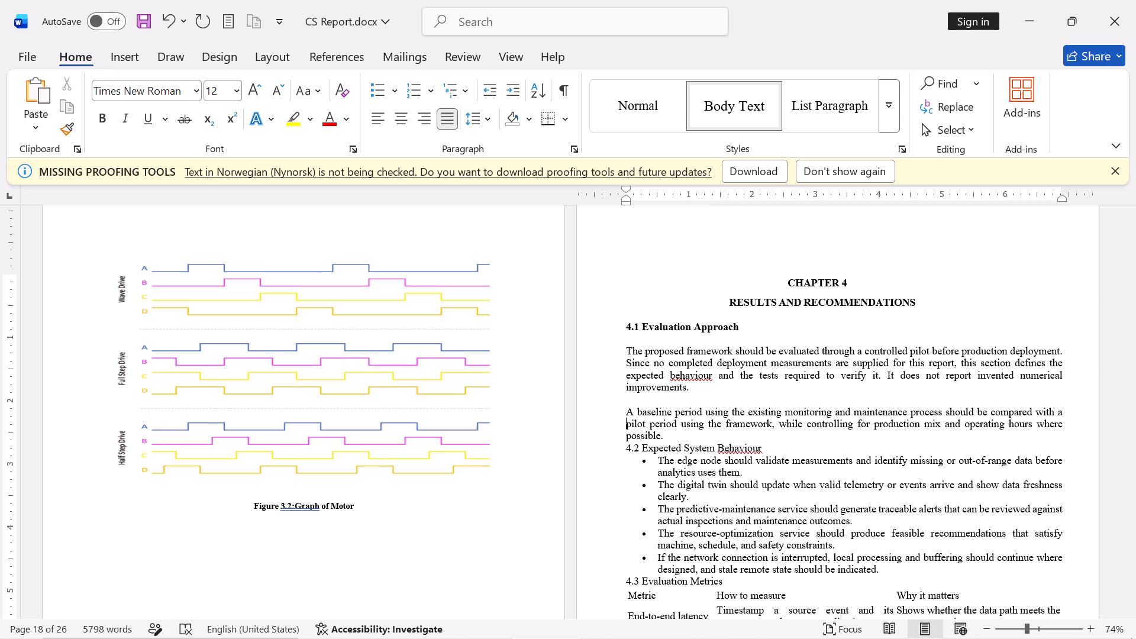
key("Down")
key("Return")
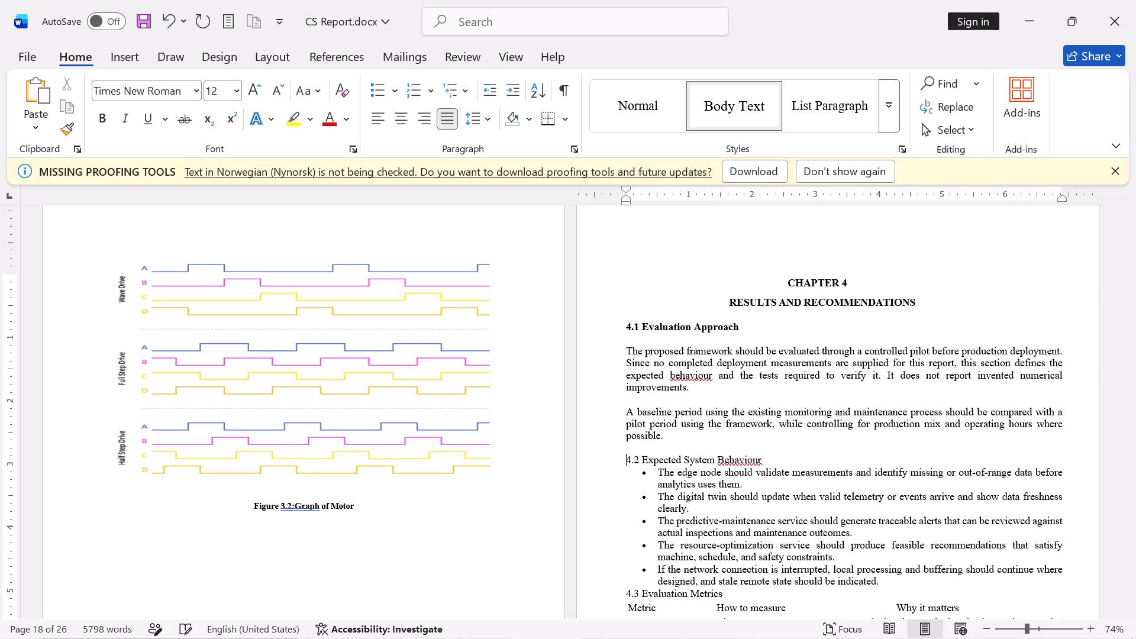
Bold the heading "4.2 Expected System Behaviour".
triple_click(668, 459)
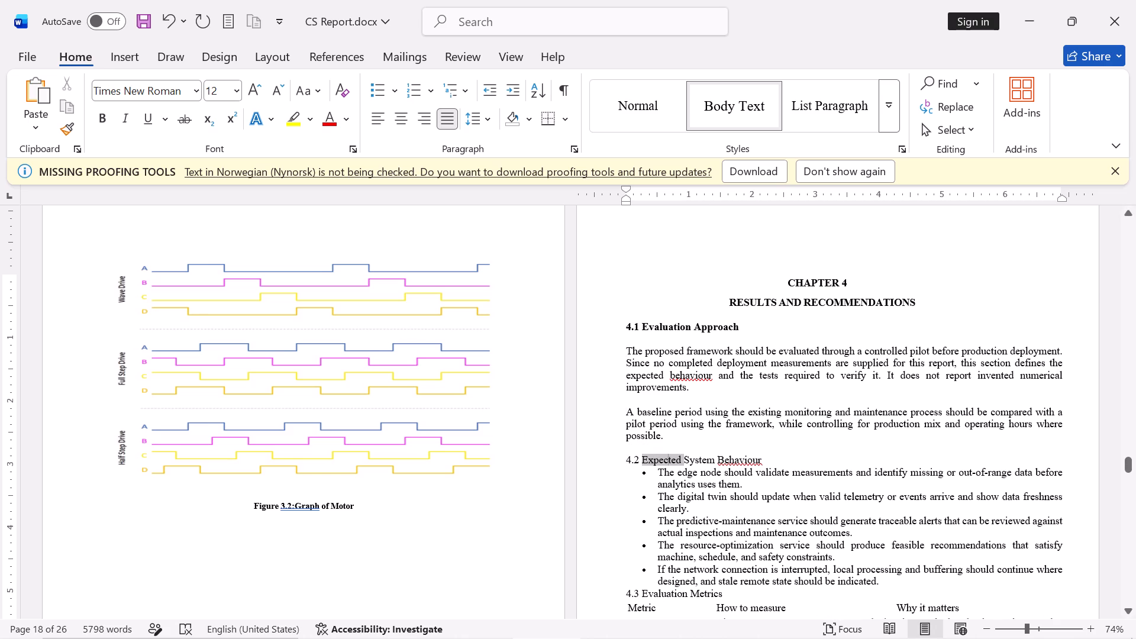
key("ctrl+b")
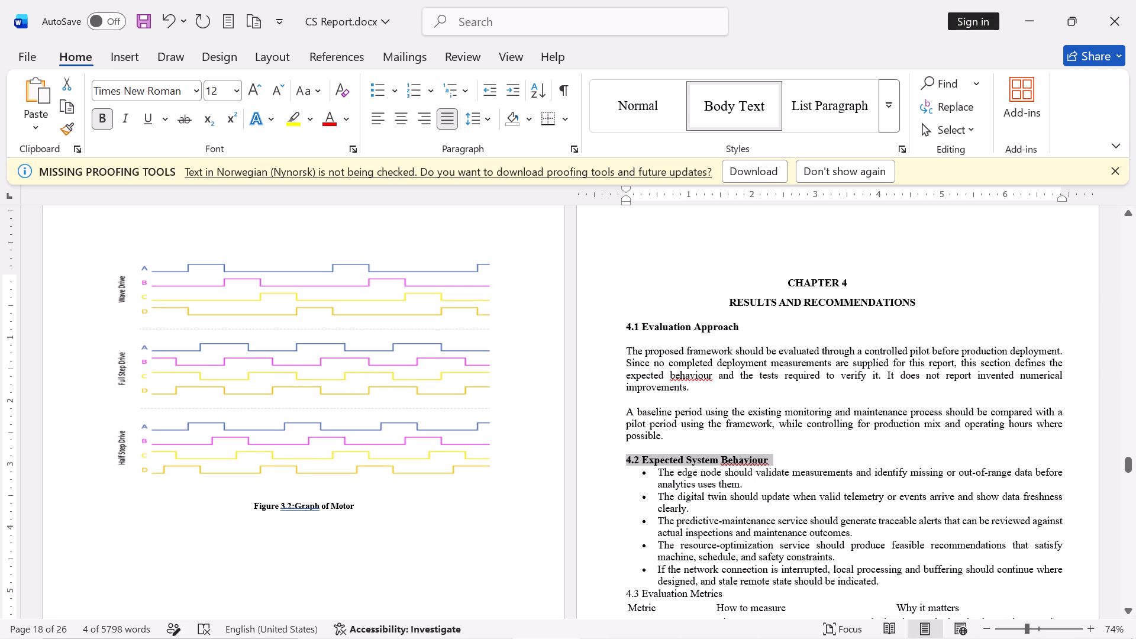
Set the line spacing of the five bullet points in section 4.2 to 1.5.
left_click_drag(640, 471, 721, 569)
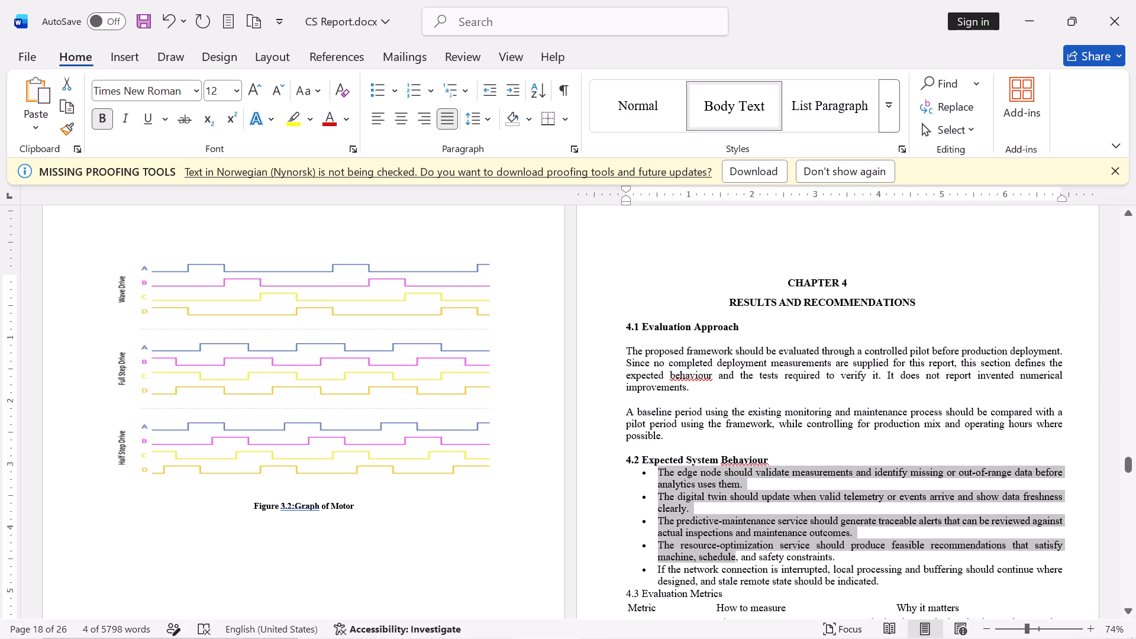
left_click_drag(721, 569, 878, 581)
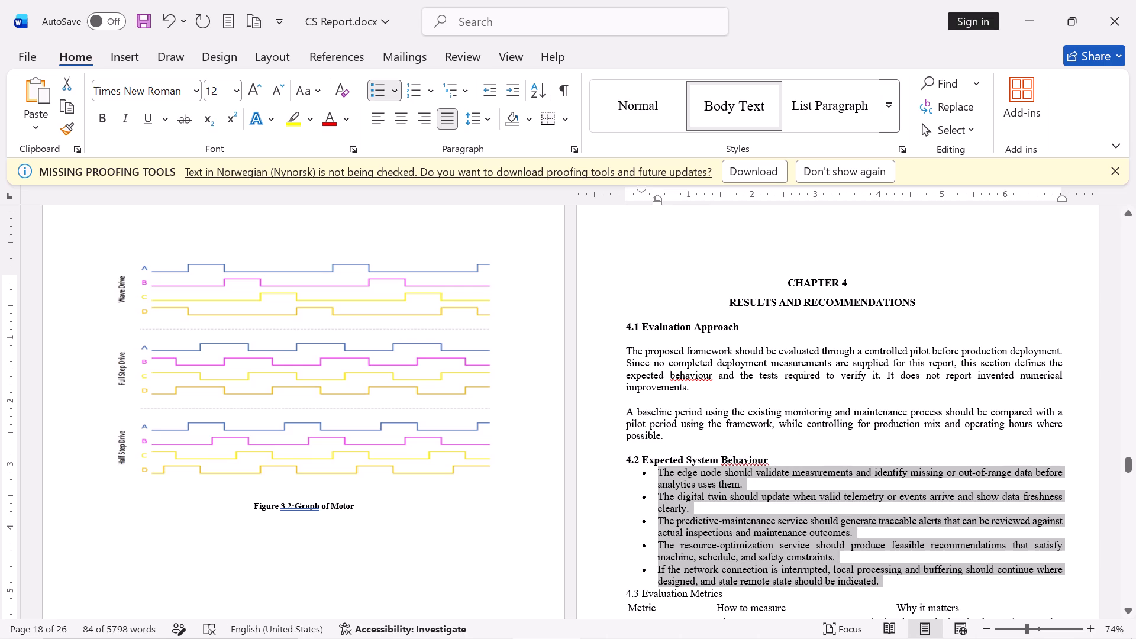
left_click(490, 109)
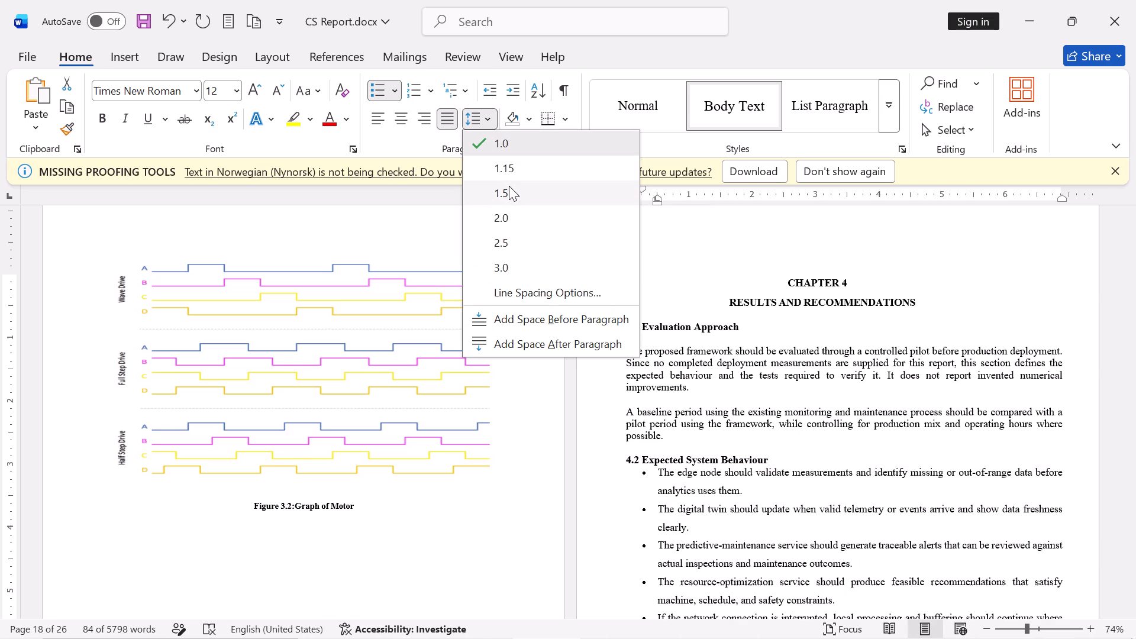
left_click(509, 186)
Bold the heading "4.3 Evaluation Metrics".
scroll(590, 359, "down", 3)
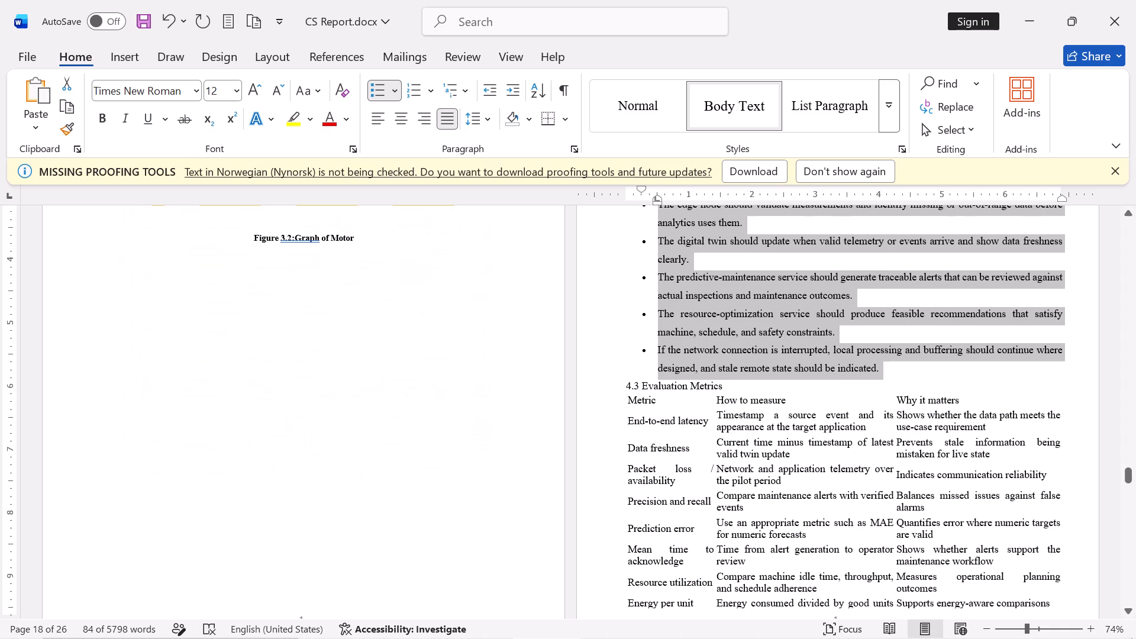
triple_click(735, 385)
key("ctrl+b")
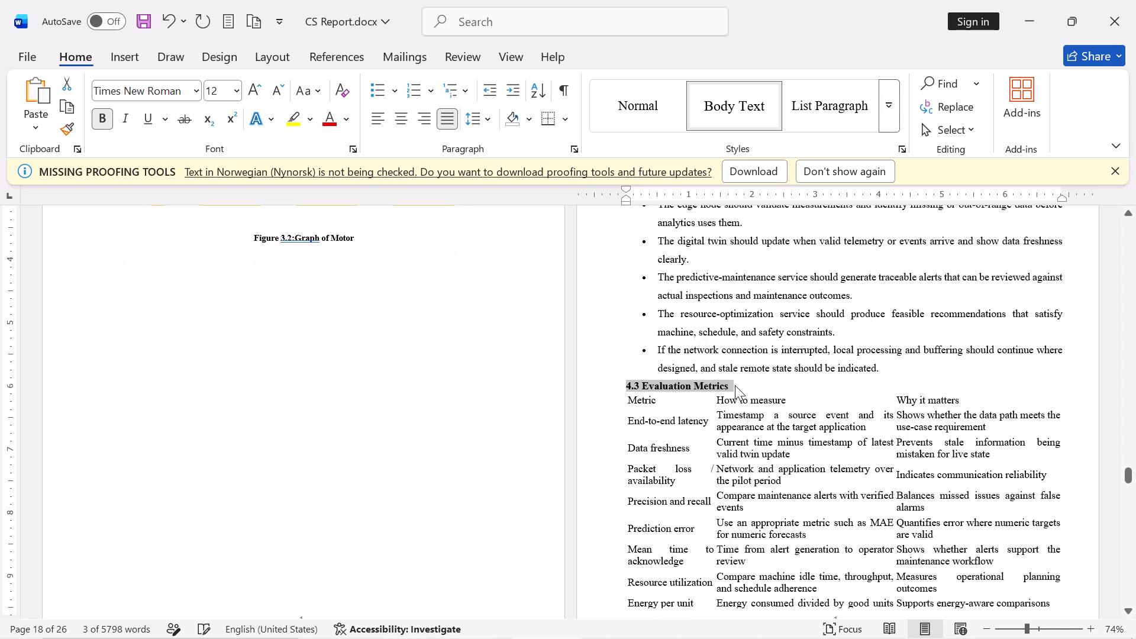
Insert a blank line before "Metric" in the first cell of the section 4.3 table.
left_click(621, 380)
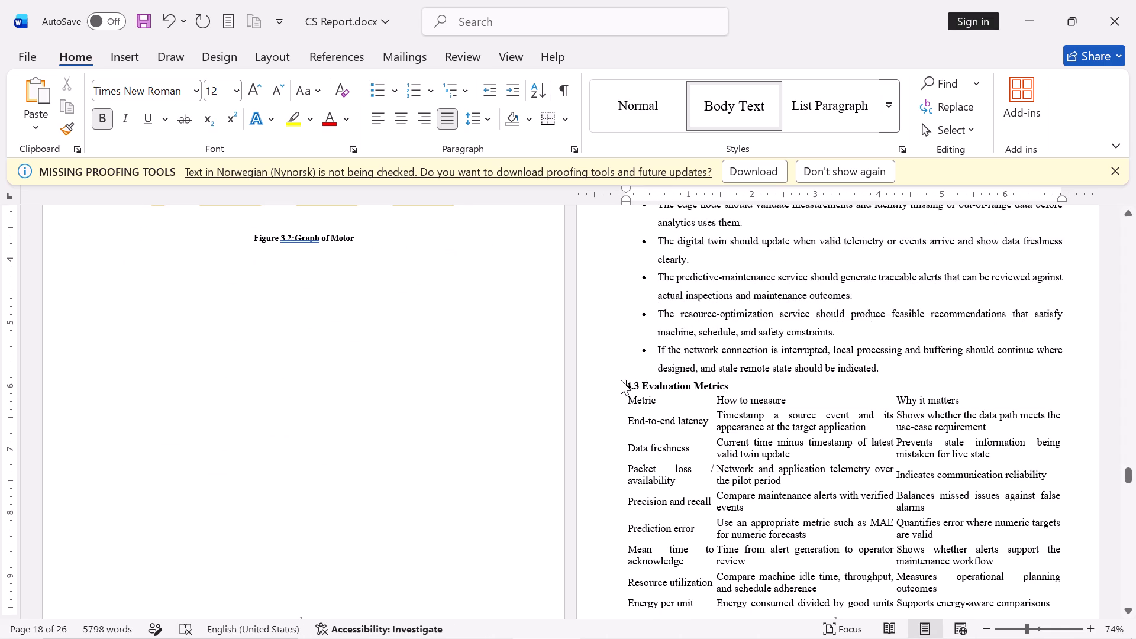
key("Down")
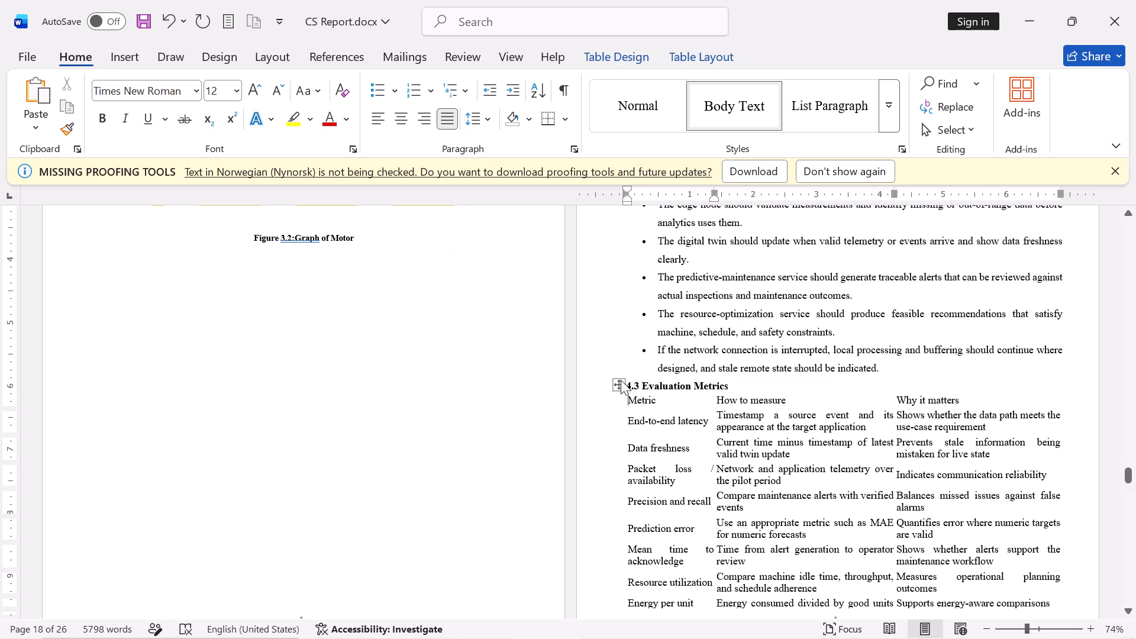
key("Return")
Apply the table style with full black grid lines to the whole evaluation metrics table in section 4.3.
left_click(617, 387)
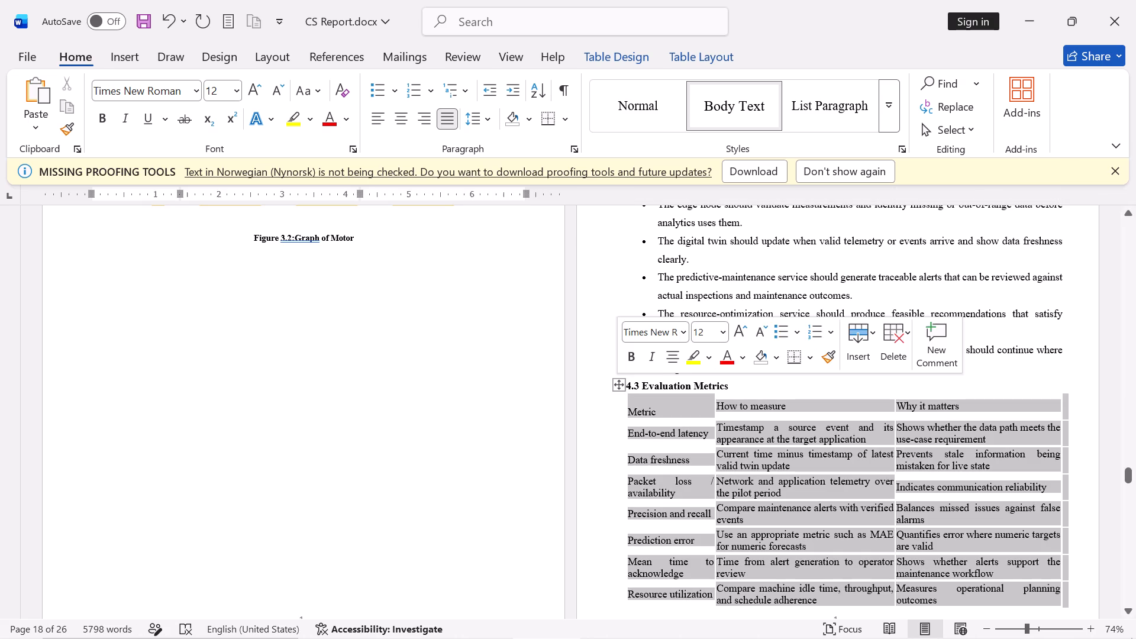
left_click(645, 51)
left_click(277, 106)
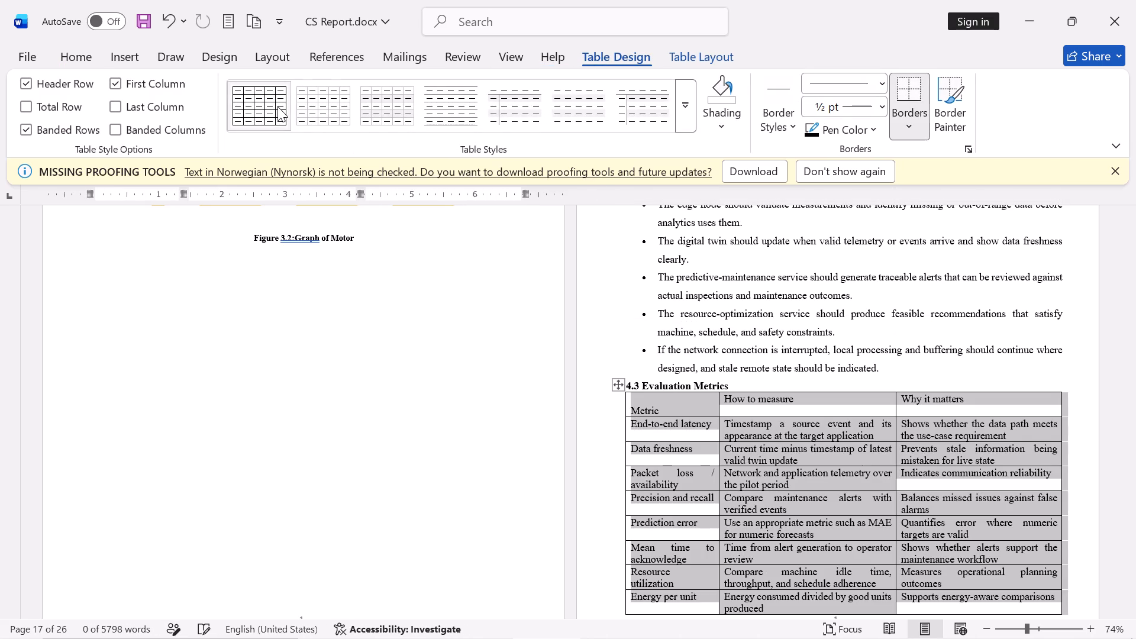
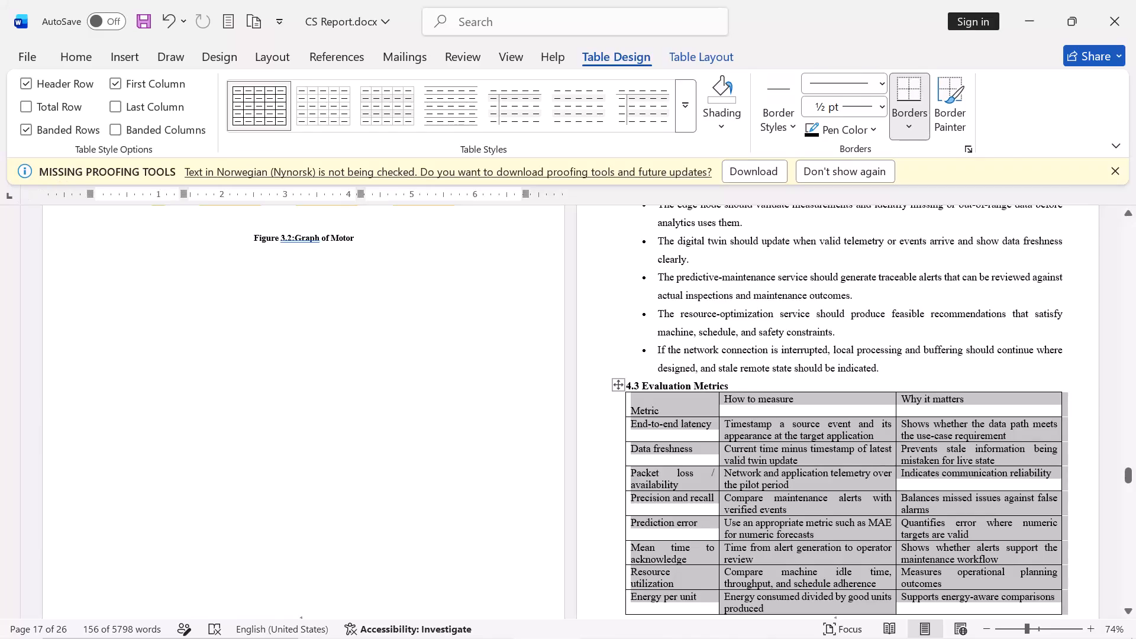
Bold the header row (Metric, How to measure, Why it matters) of the section 4.3 table.
scroll(241, 324, "up", 2)
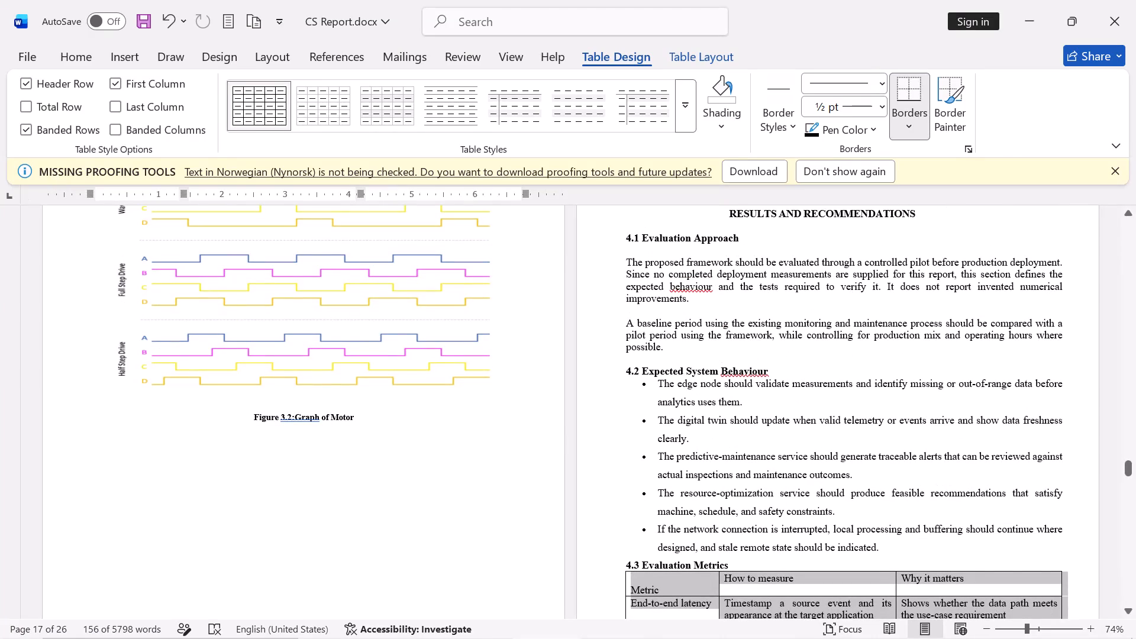
scroll(693, 351, "down", 4)
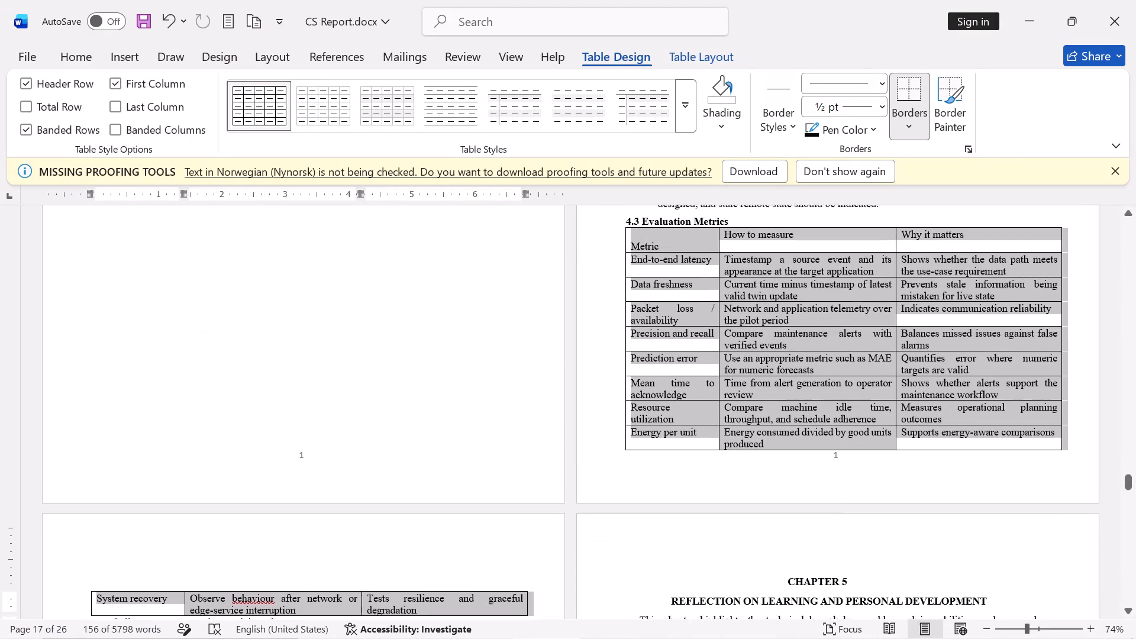
left_click(734, 485)
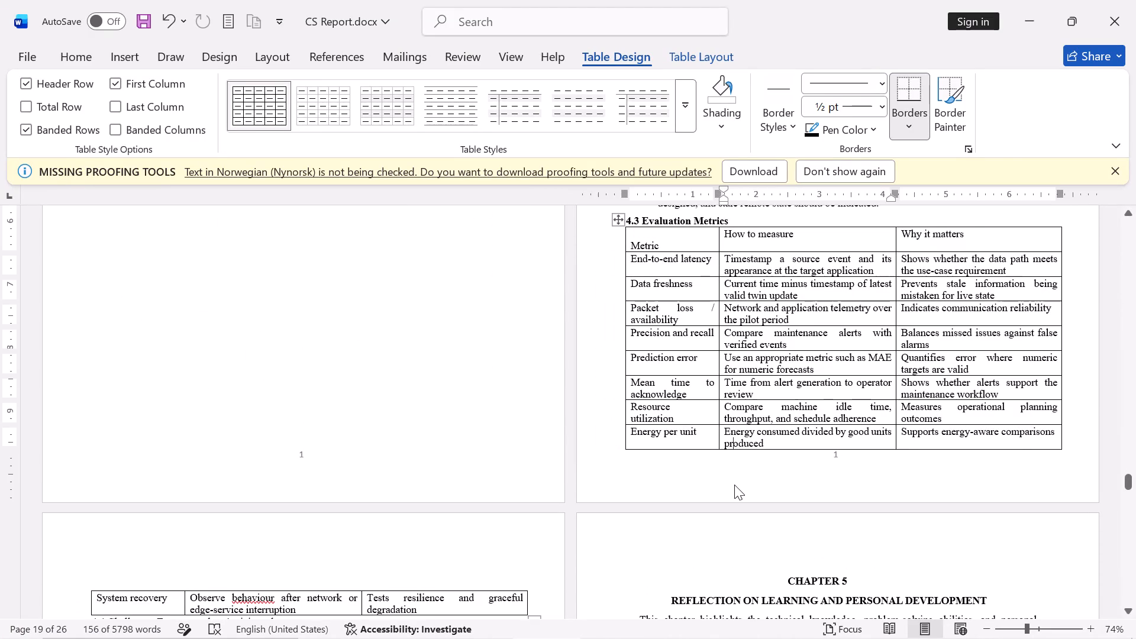
left_click_drag(990, 238, 964, 237)
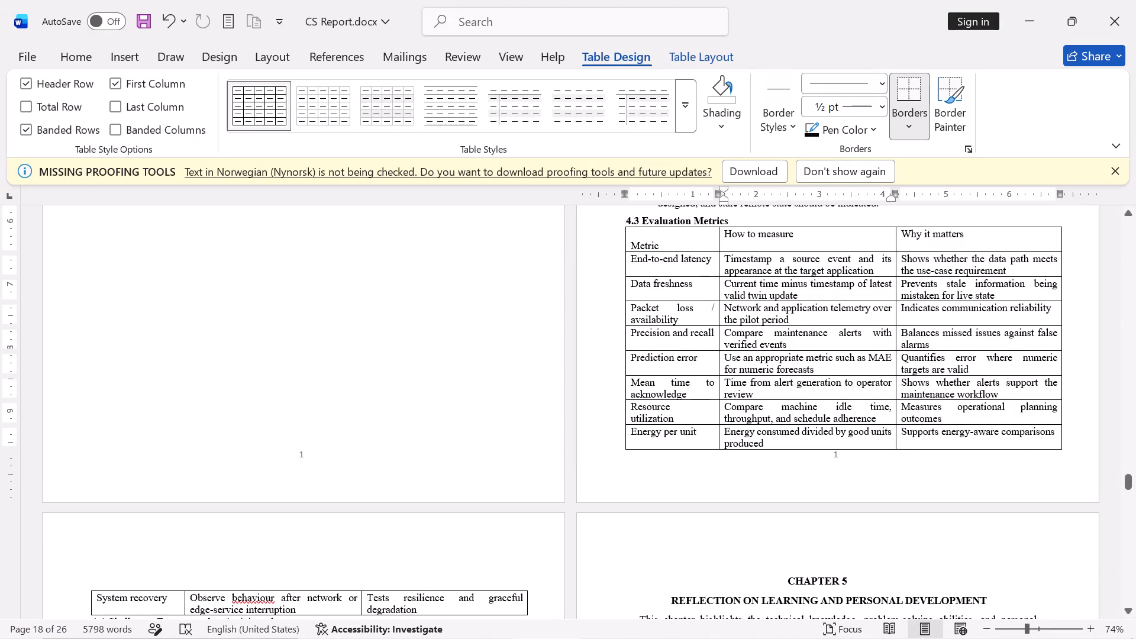
left_click_drag(964, 237, 697, 241)
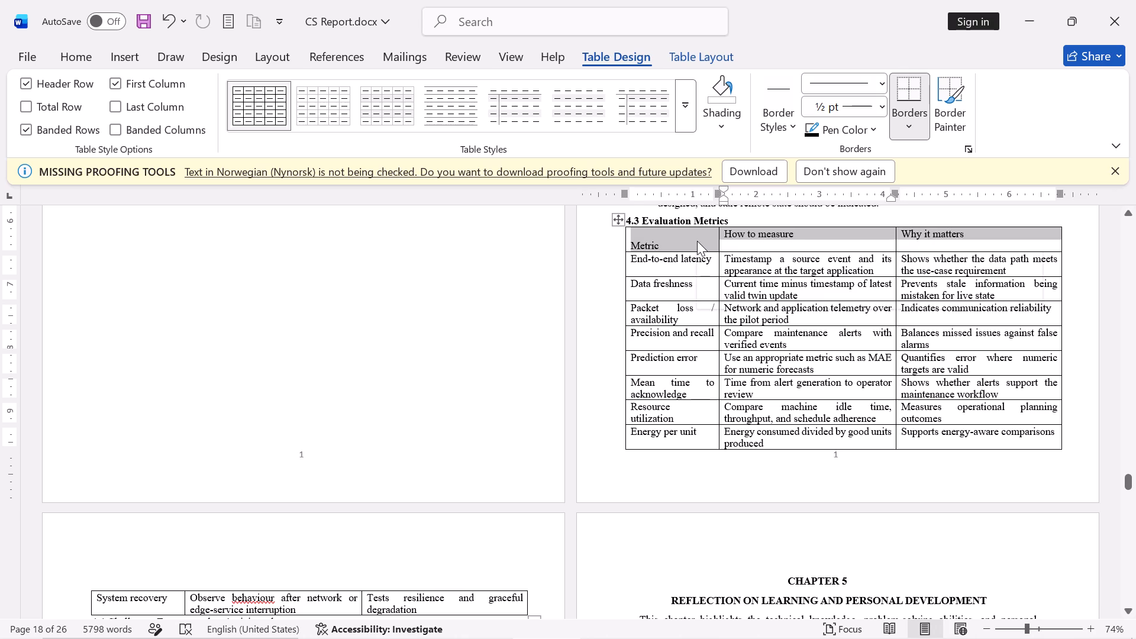
key("ctrl+b")
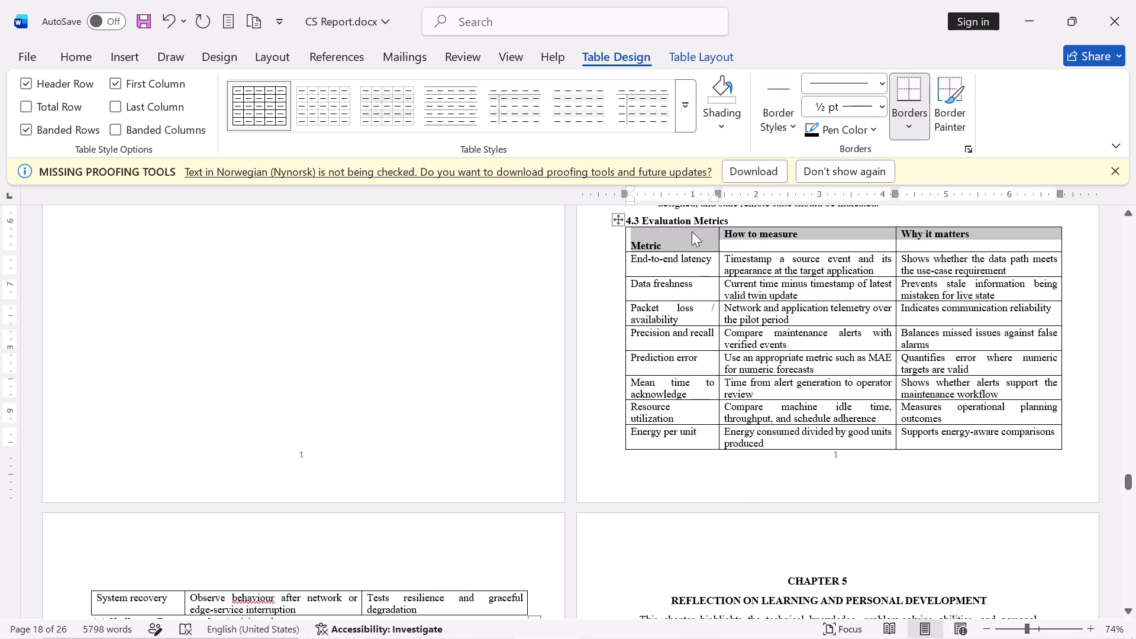
Remove the blank line above "Metric" in the first cell of the section 4.3 table.
left_click(692, 231)
key("Down")
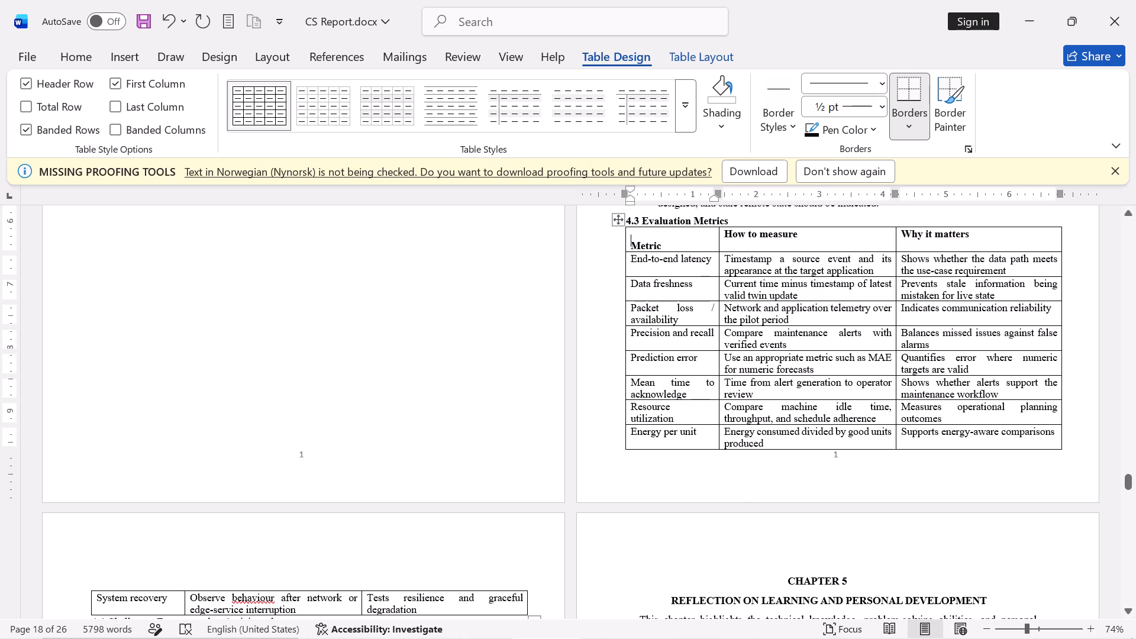
key("BackSpace")
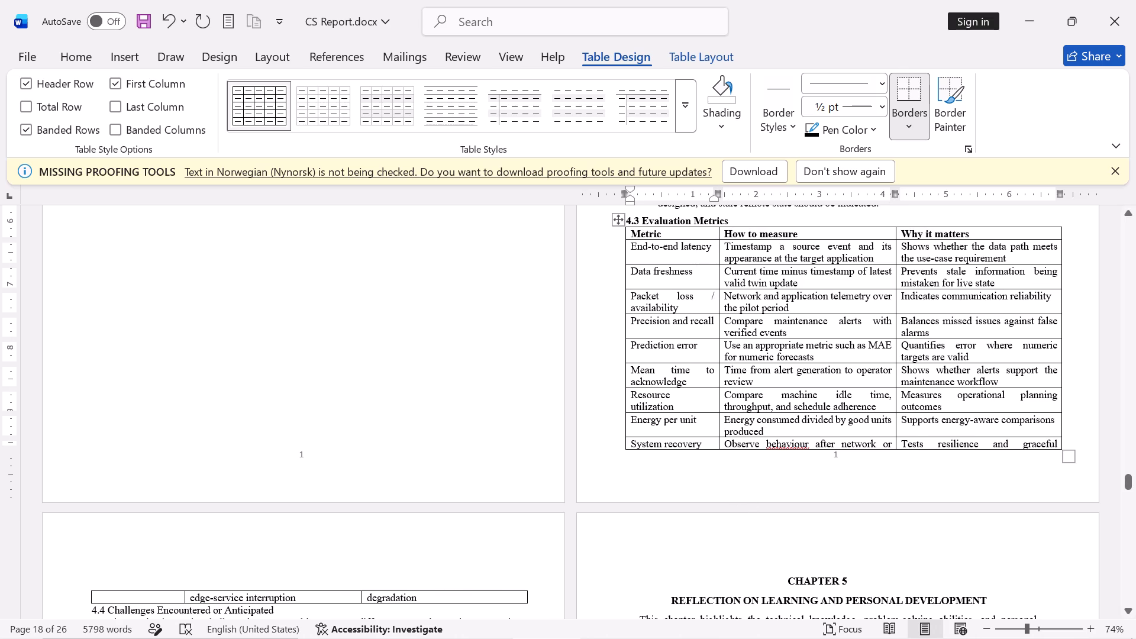
Delete the last bullet point in section 4.2, beginning "If the network connection is interrupted".
scroll(741, 556, "down", 2)
scroll(741, 556, "up", 2)
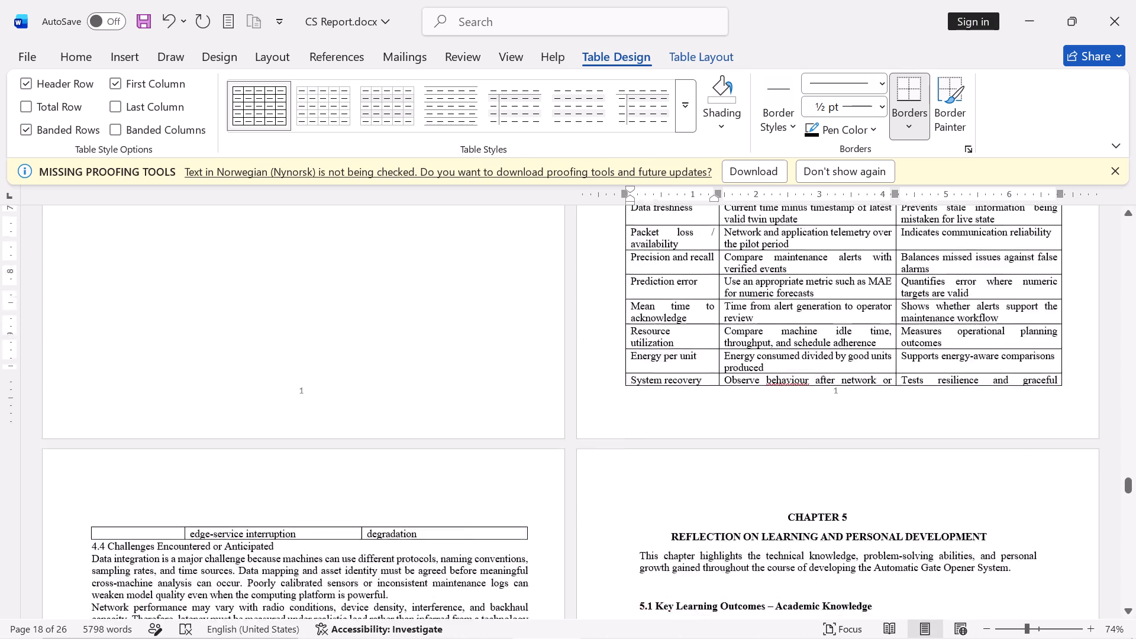
scroll(741, 556, "up", 3)
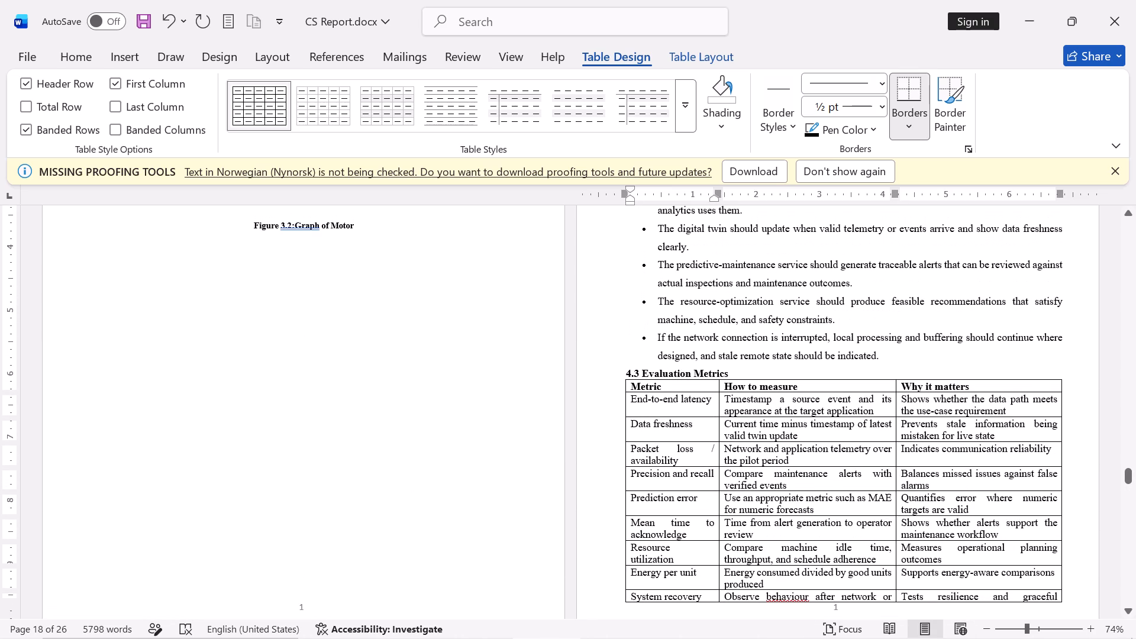
left_click(84, 63)
left_click(641, 327)
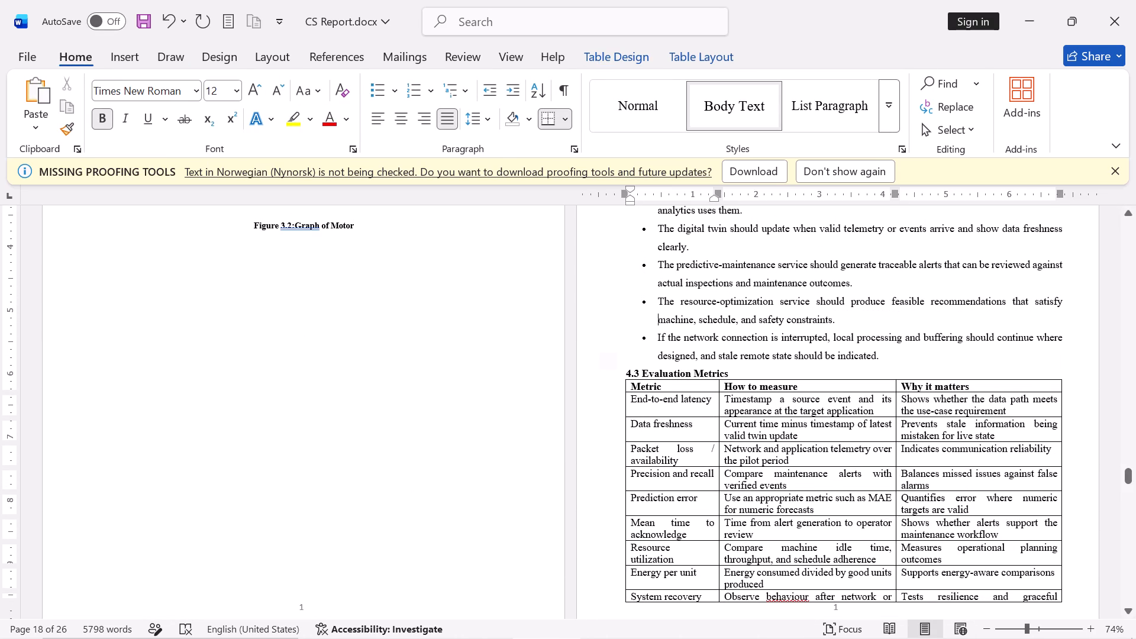
left_click_drag(889, 360, 667, 339)
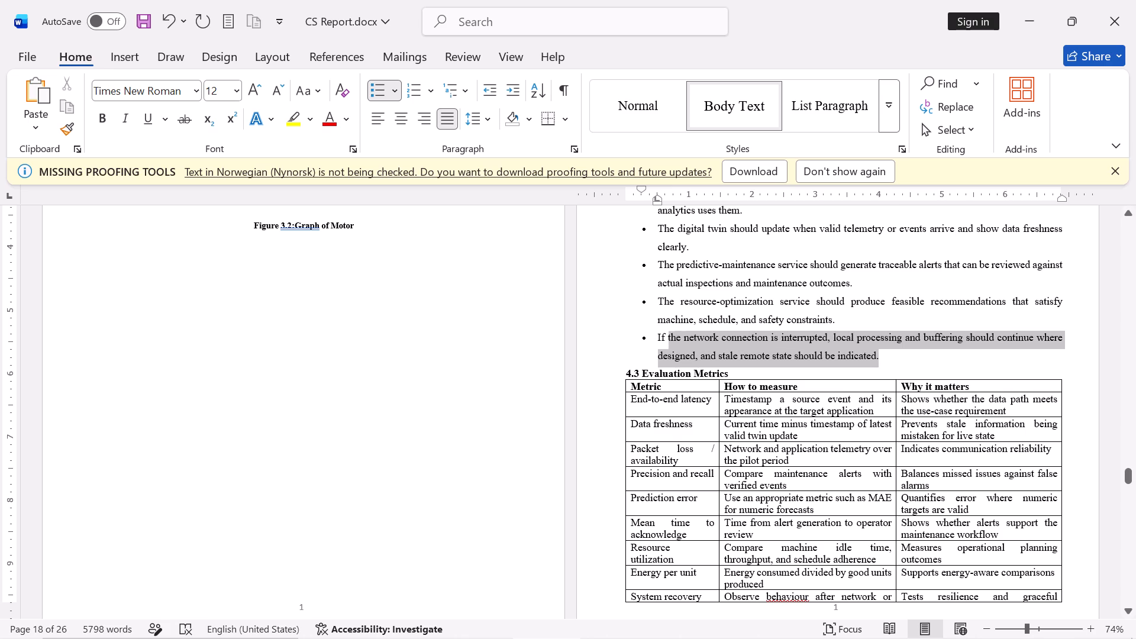
left_click_drag(667, 339, 660, 340)
key("BackSpace")
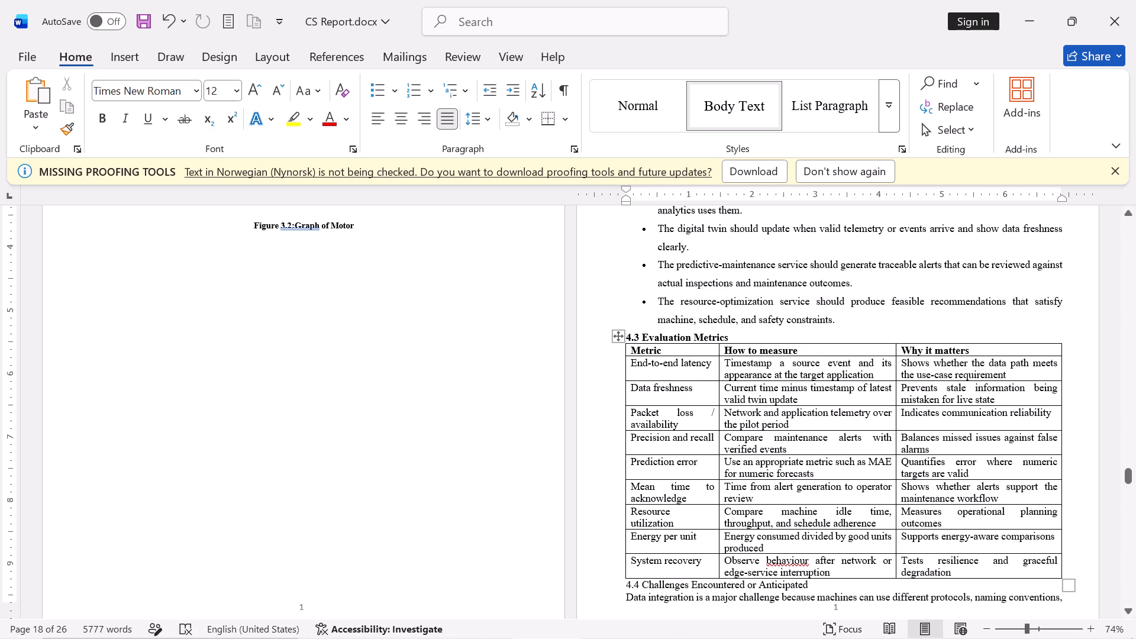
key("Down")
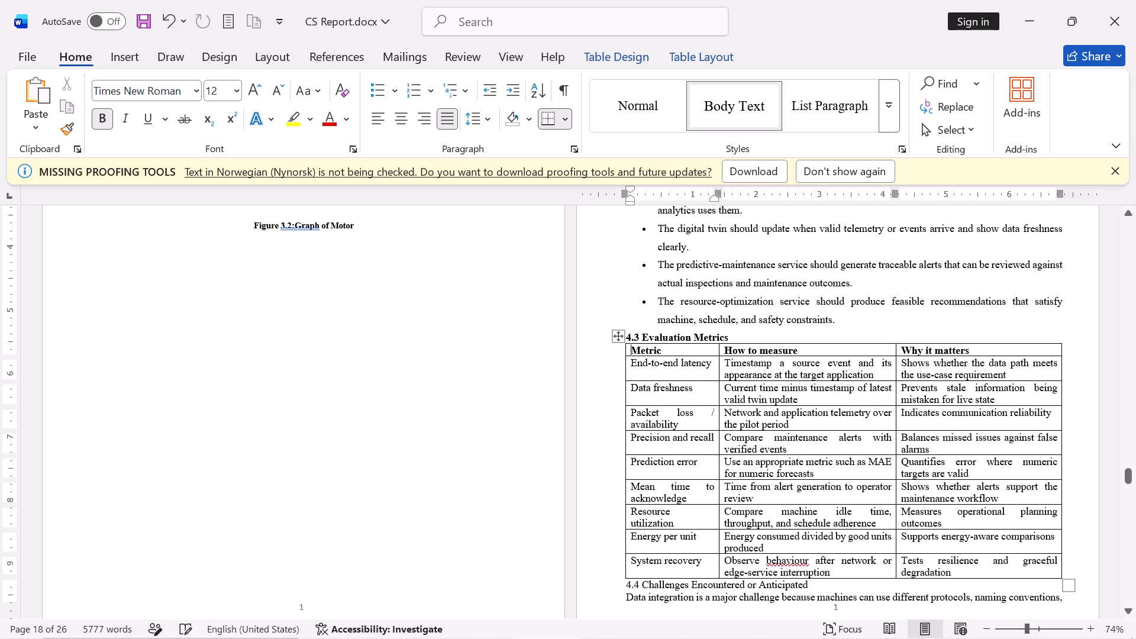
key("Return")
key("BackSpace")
Insert a blank line between the heading "4.3 Evaluation Metrics" and its table.
left_click(730, 335)
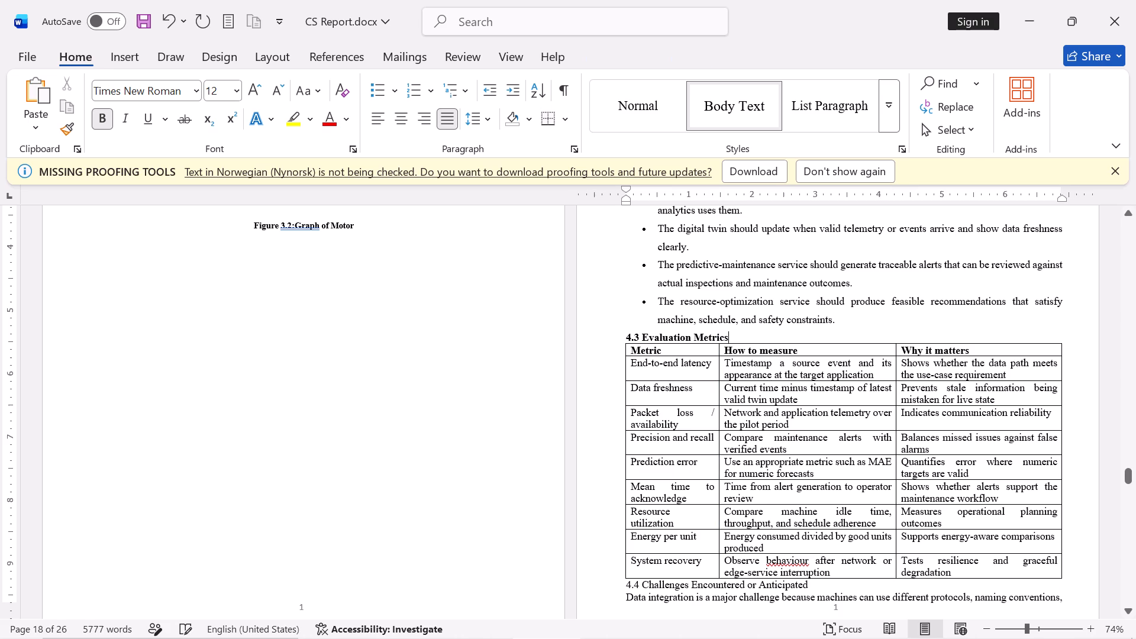
key("Return")
Insert a blank line between the evaluation metrics table and the heading "4.4 Challenges Encountered or Anticipated".
scroll(730, 335, "down", 2)
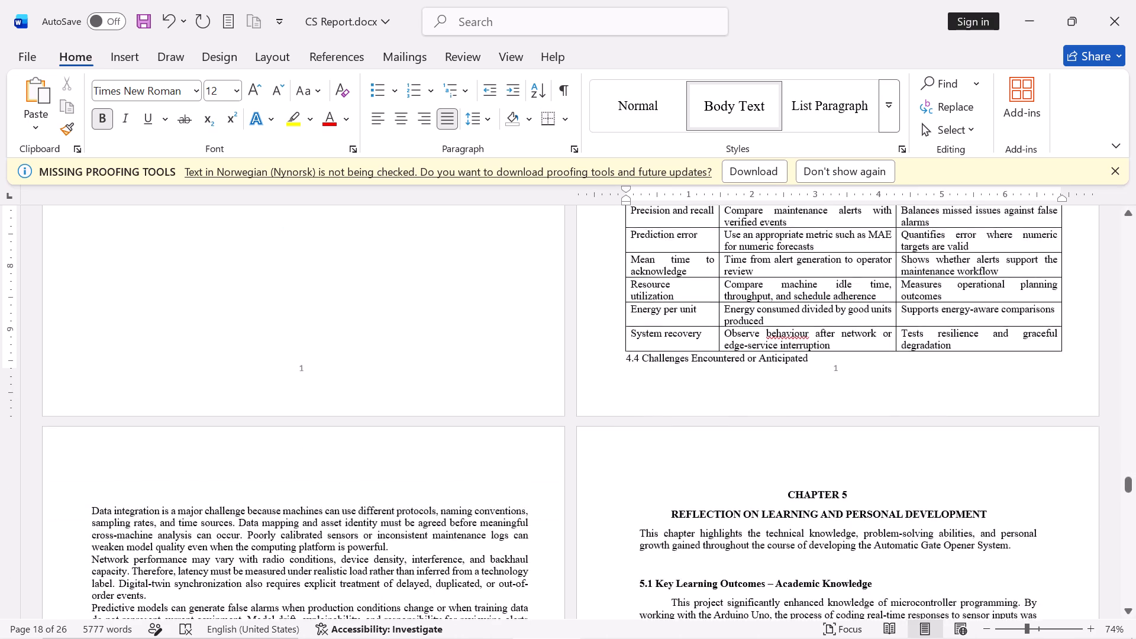
scroll(730, 335, "down", 1)
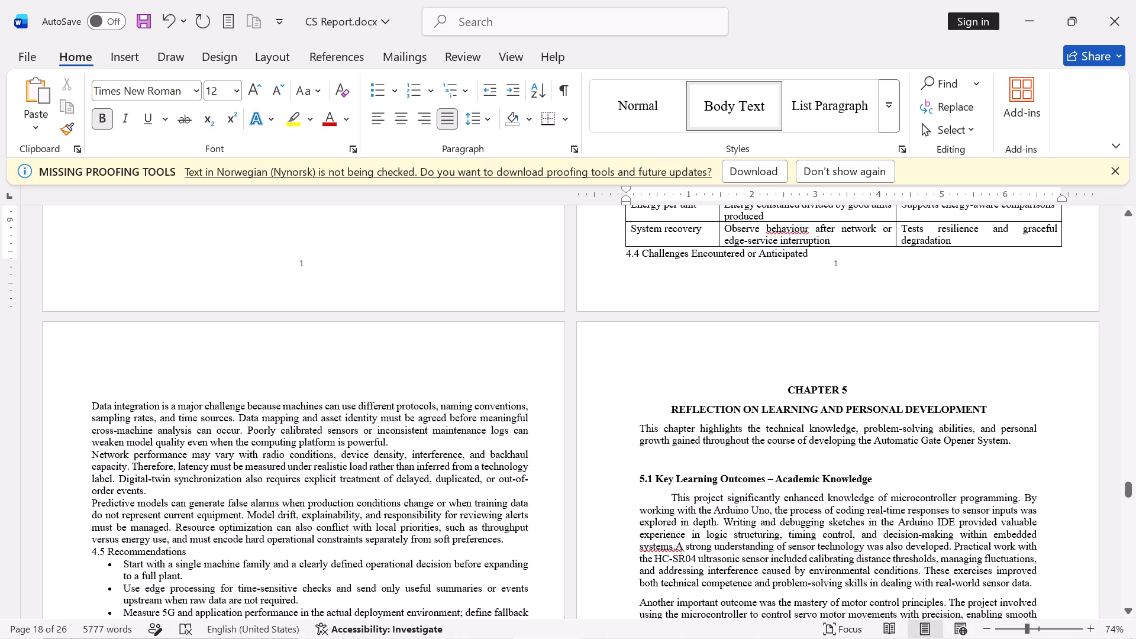
left_click(621, 252)
key("Return")
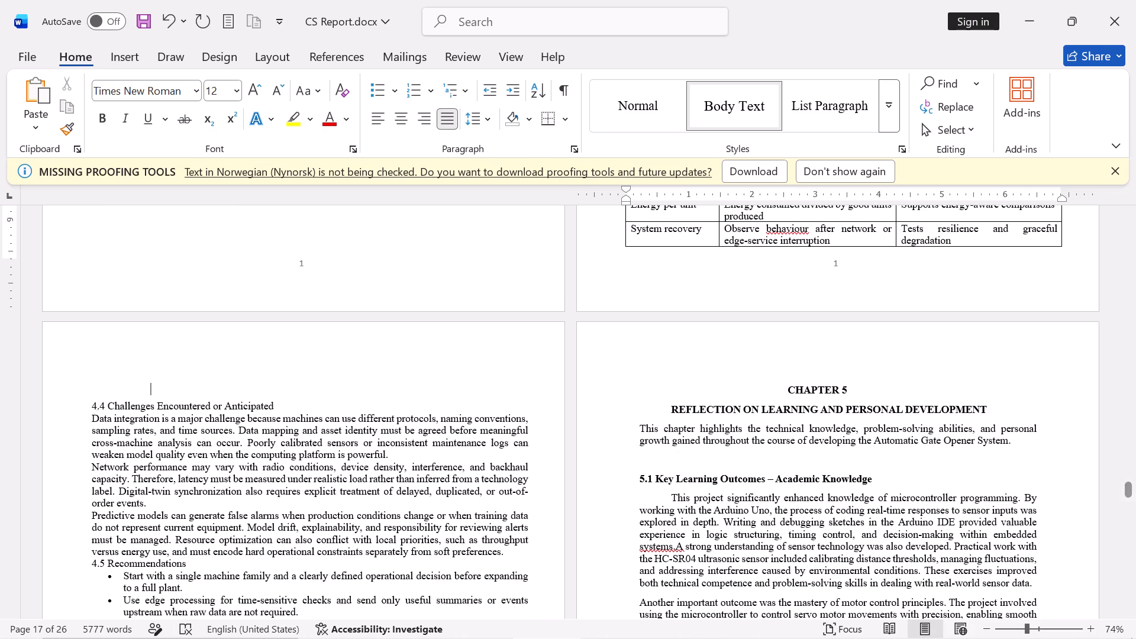
Bold the heading "4.4 Challenges Encountered or Anticipated" and add a blank line below it.
triple_click(306, 404)
key("ctrl+b")
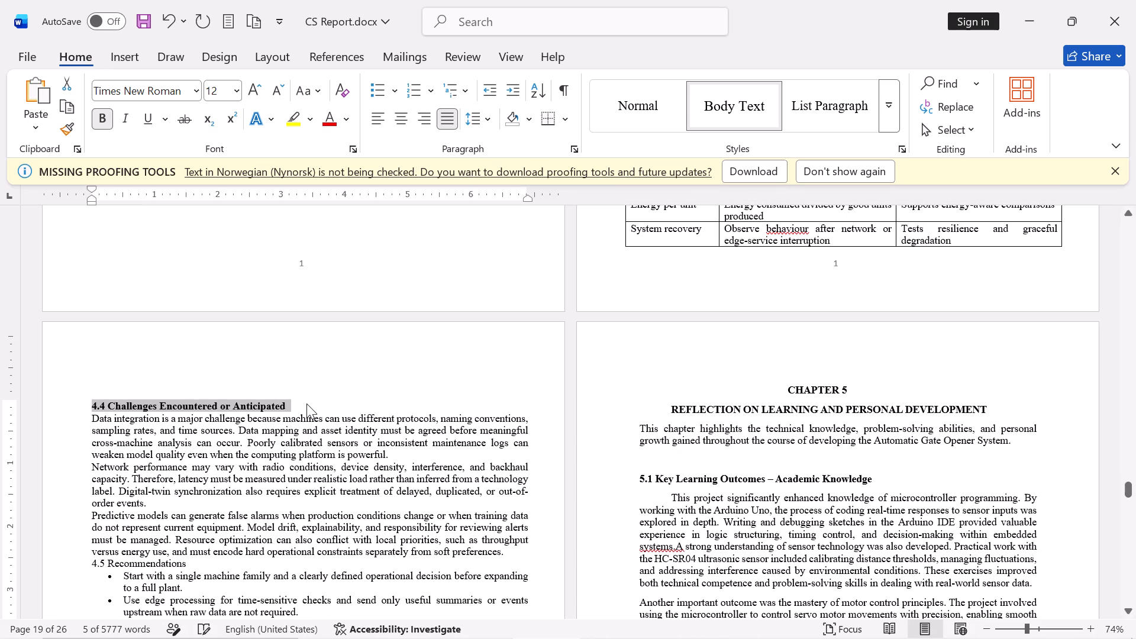
left_click(306, 404)
key("Return")
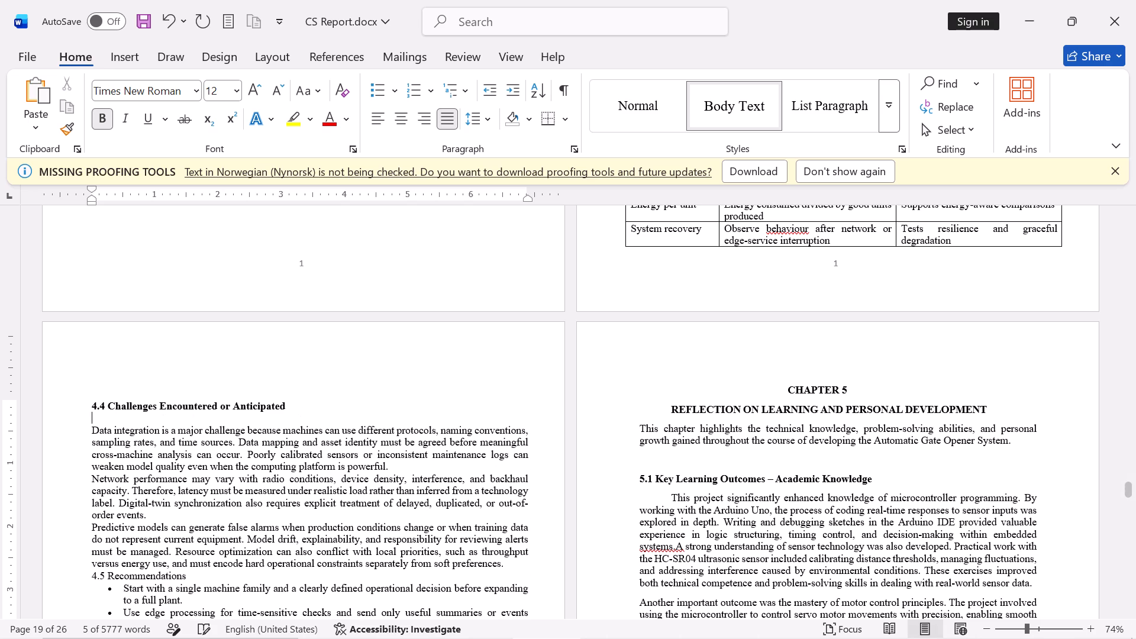
Insert a blank line after each of the three paragraphs in section 4.4.
left_click(415, 464)
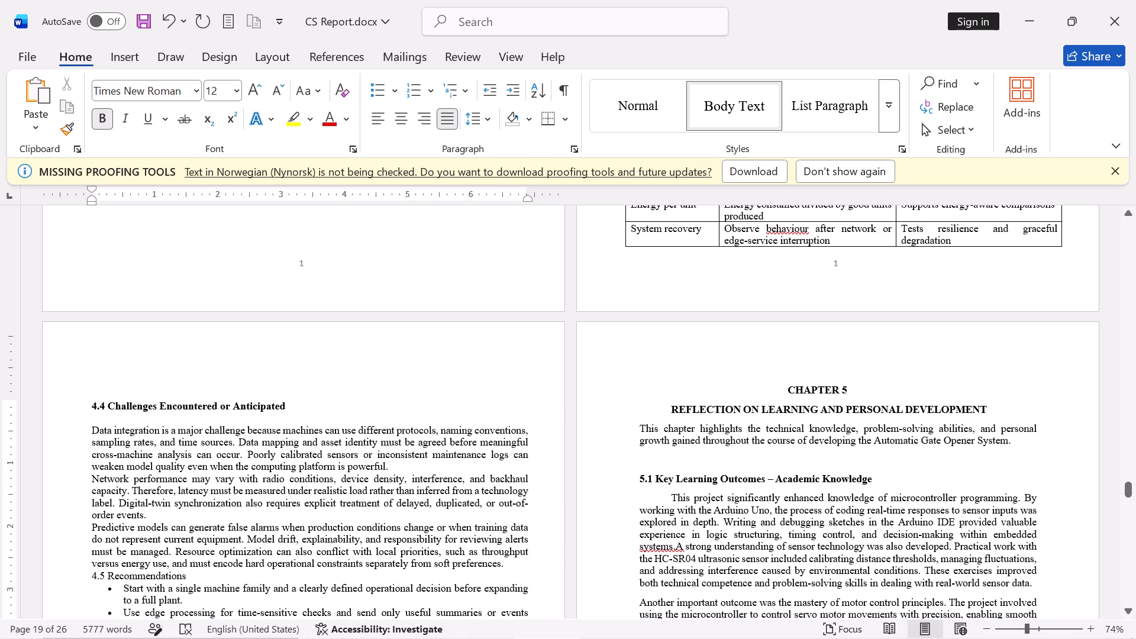
key("Return")
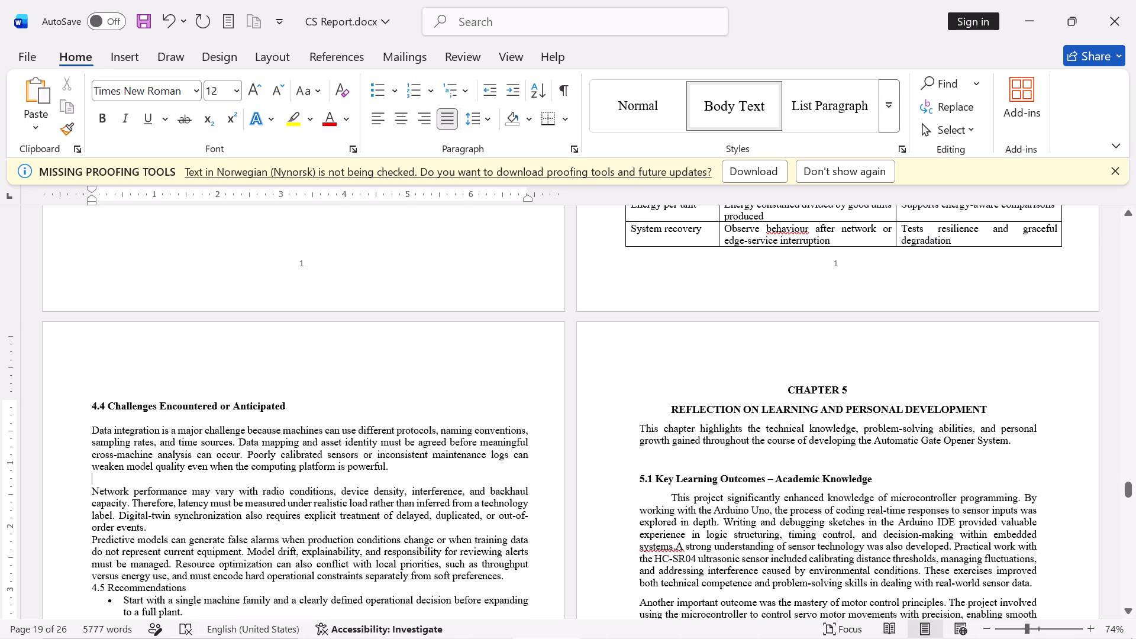
left_click(246, 527)
key("Return")
scroll(282, 485, "down", 1)
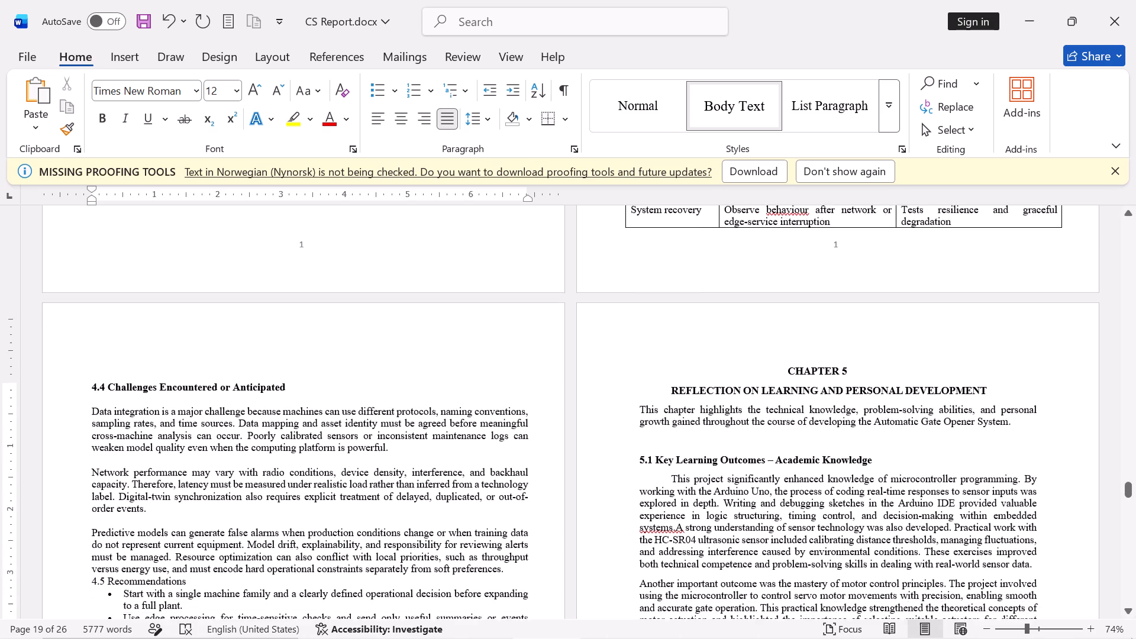
scroll(282, 485, "down", 1)
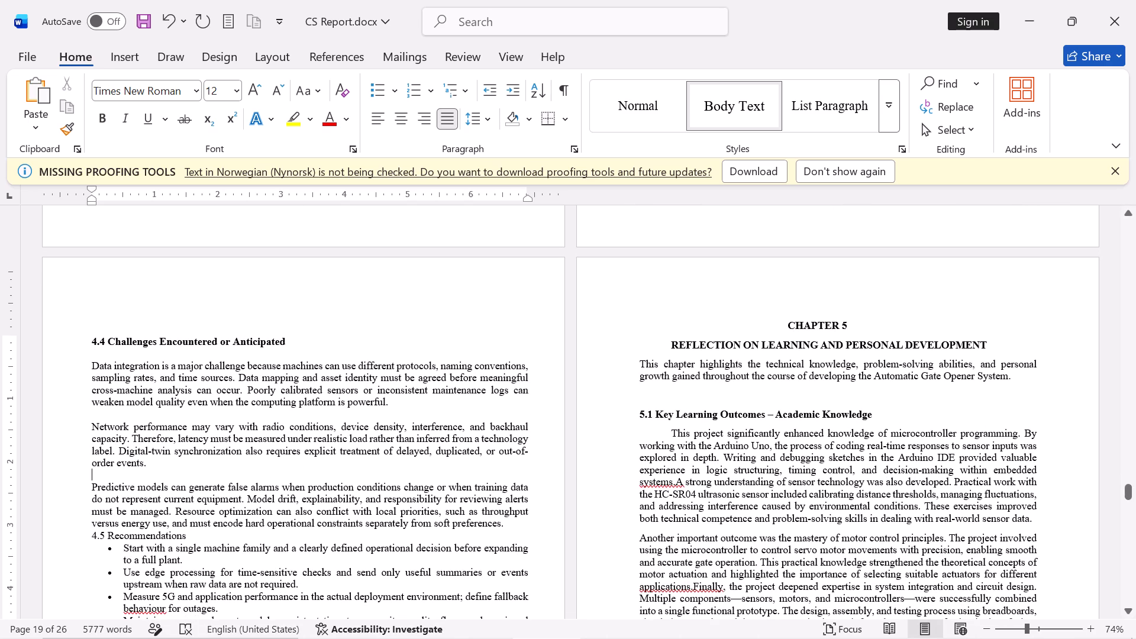
left_click(524, 528)
key("Return")
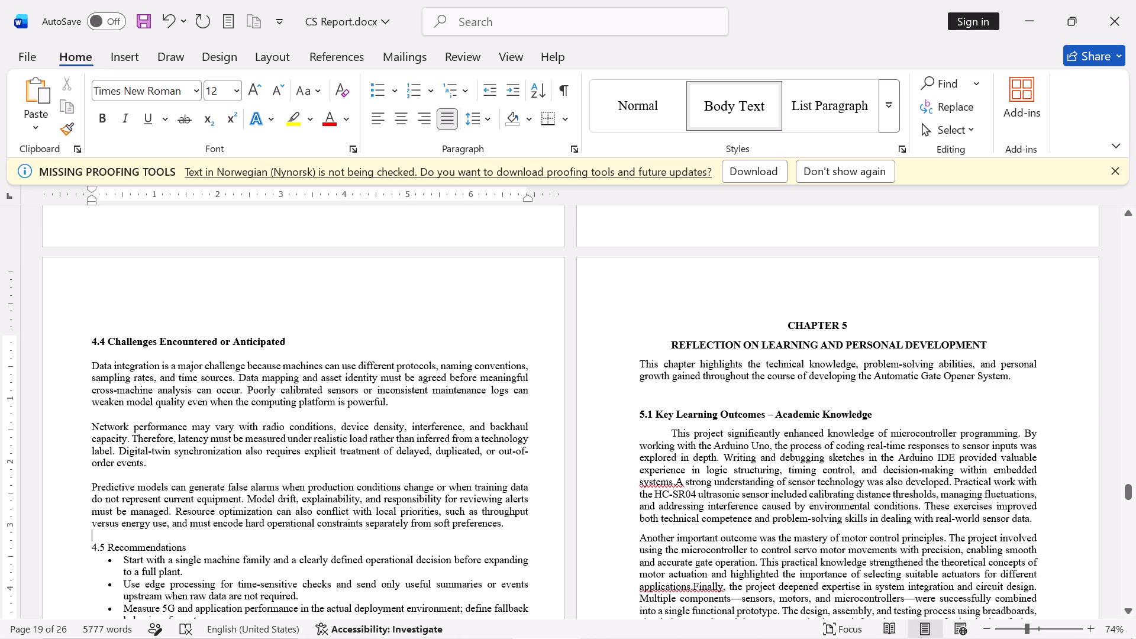
Bold the heading "4.5 Recommendations" and add a blank line below it.
triple_click(162, 543)
key("ctrl+b")
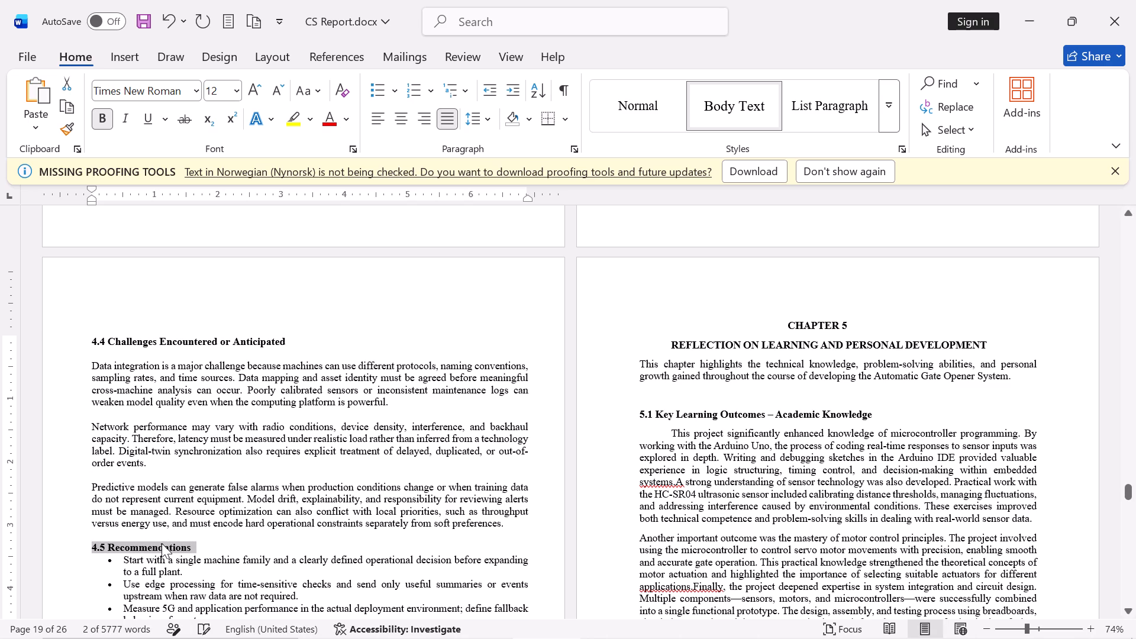
left_click(198, 545)
key("Return")
Set the line spacing of all eight bullet points in section 4.5 to 1.15.
scroll(198, 545, "down", 4)
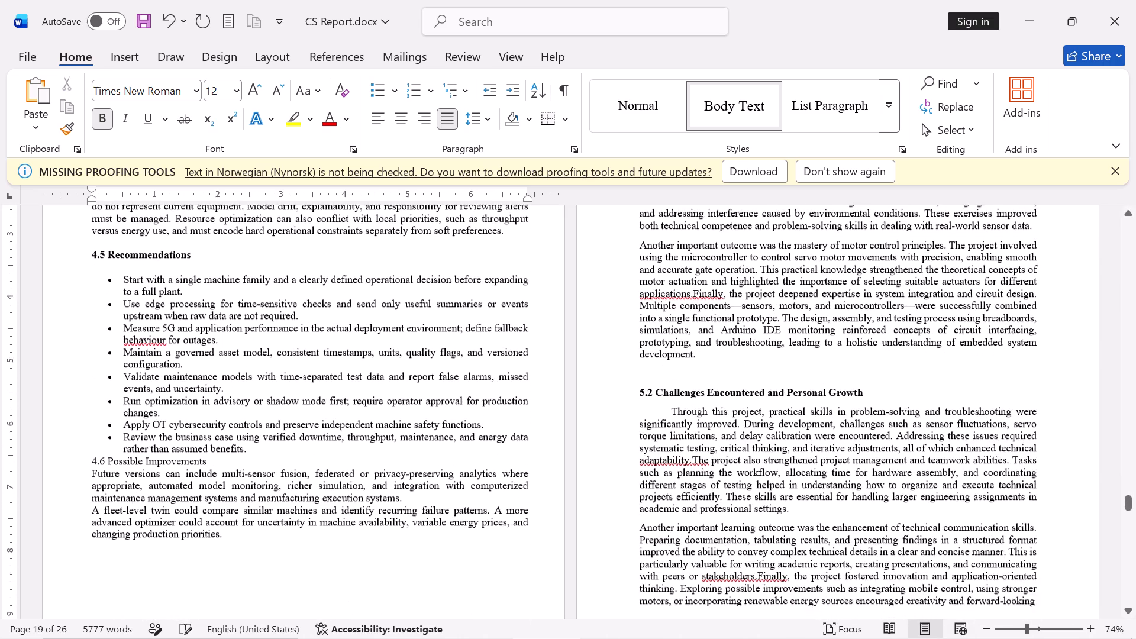
left_click_drag(261, 427, 150, 328)
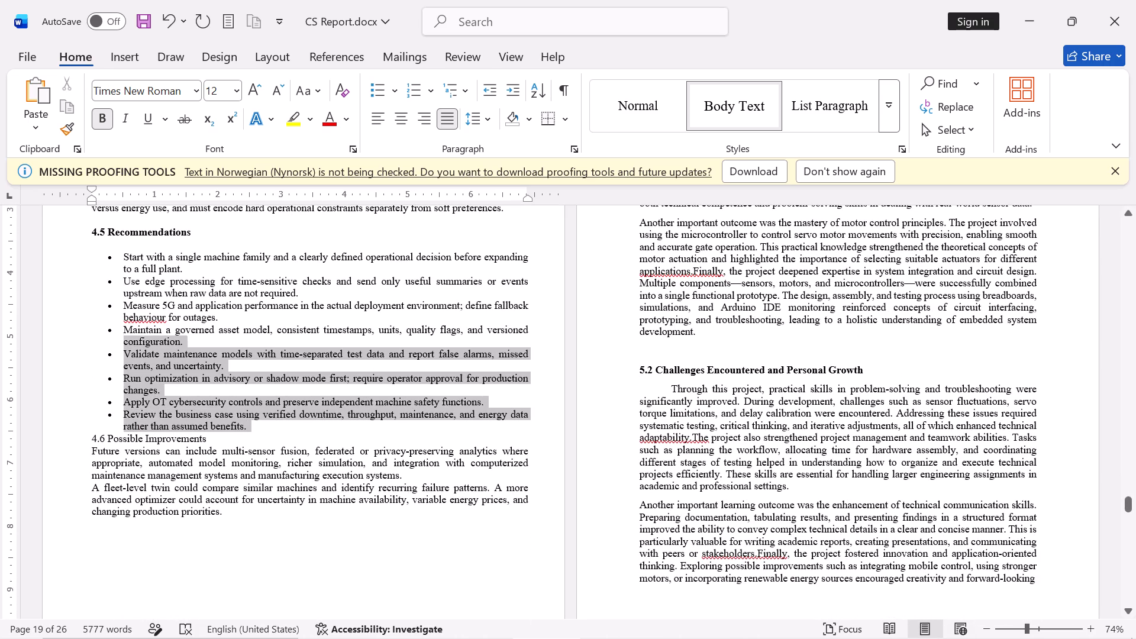
left_click_drag(150, 328, 120, 257)
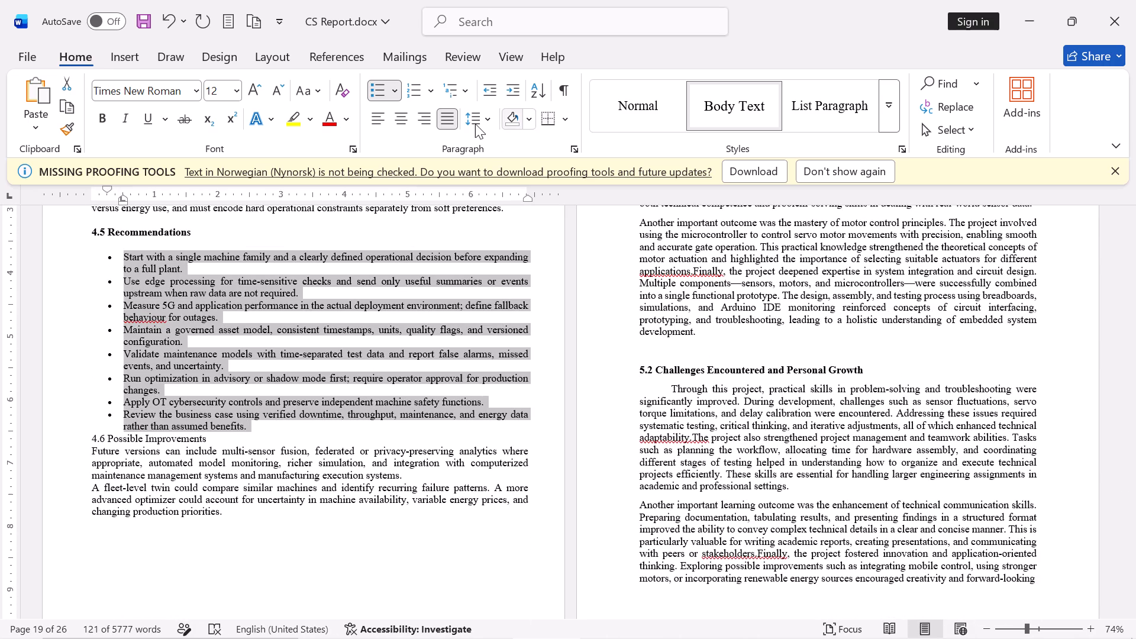
left_click(477, 124)
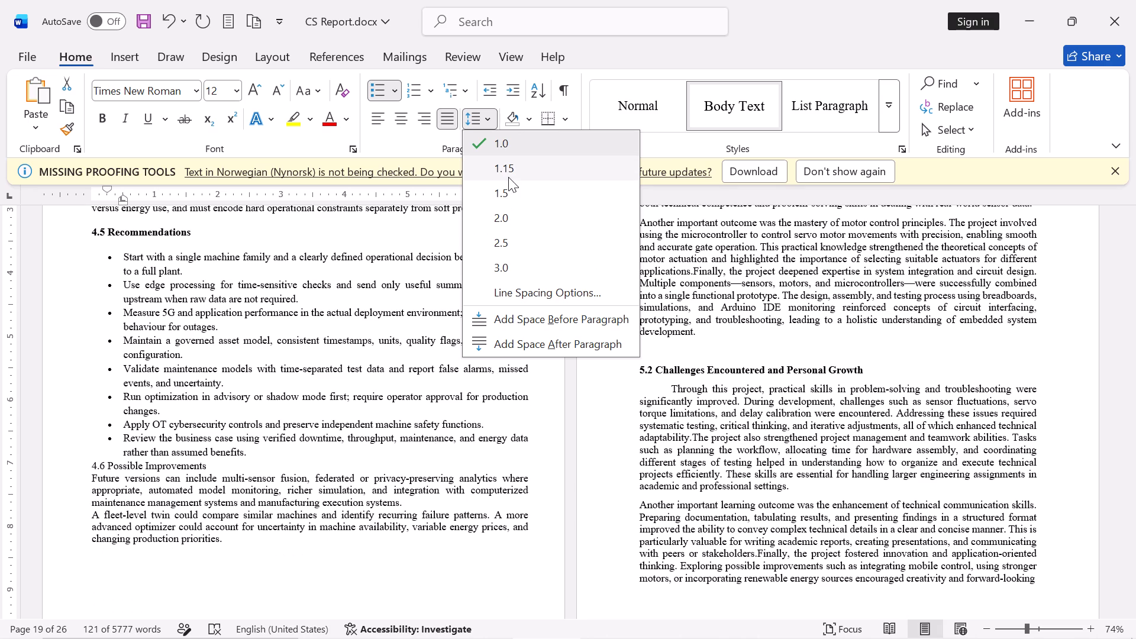
left_click(508, 177)
Insert an unbulleted blank line between the last section 4.5 bullet point and the heading "4.6 Possible Improvements".
left_click(280, 459)
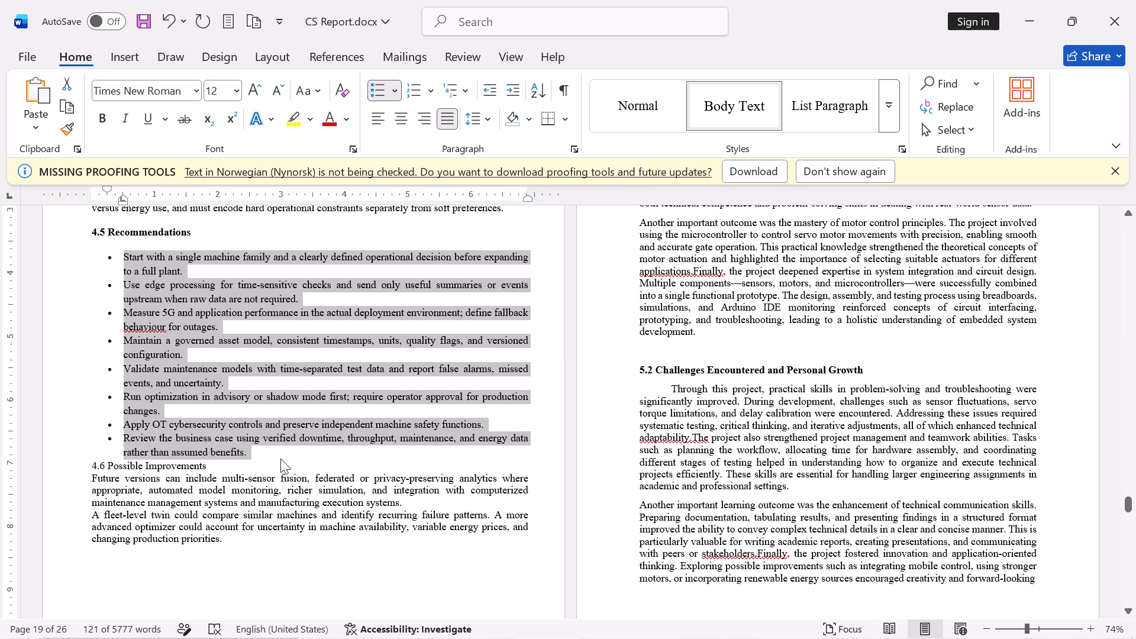
key("Return")
key("BackSpace")
key("BackSpace")
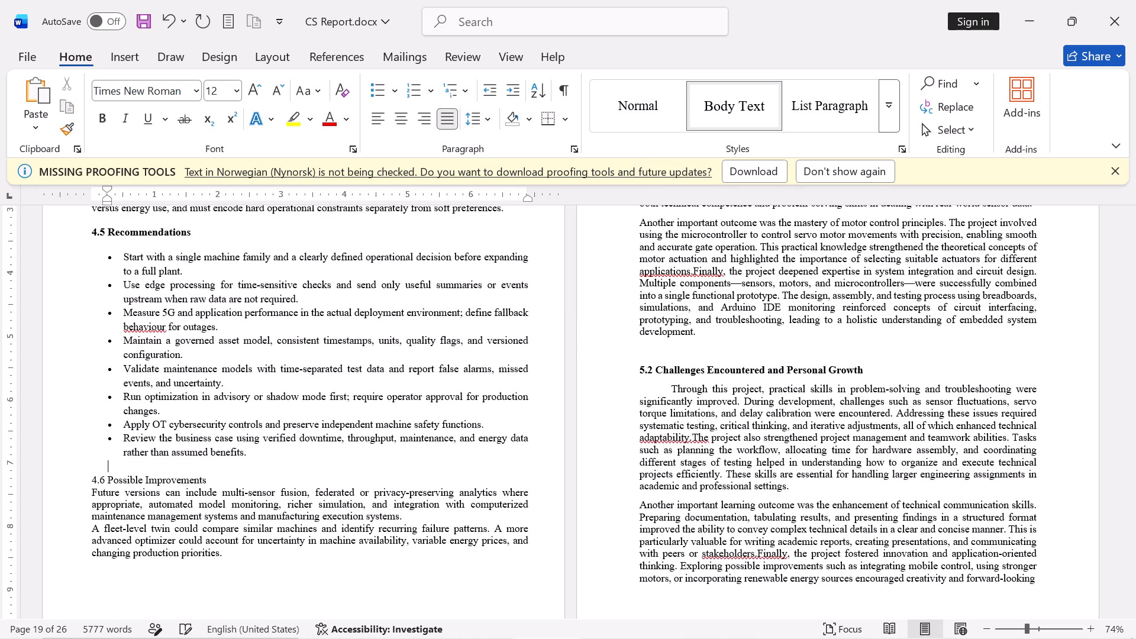
key("BackSpace")
key("BackSpace")
key("Return")
key("BackSpace")
Reduce the indent of the blank line above the heading "4.6 Possible Improvements".
key("BackSpace")
Add a blank line below the heading "4.6 Possible Improvements" and bold the heading.
key("Down")
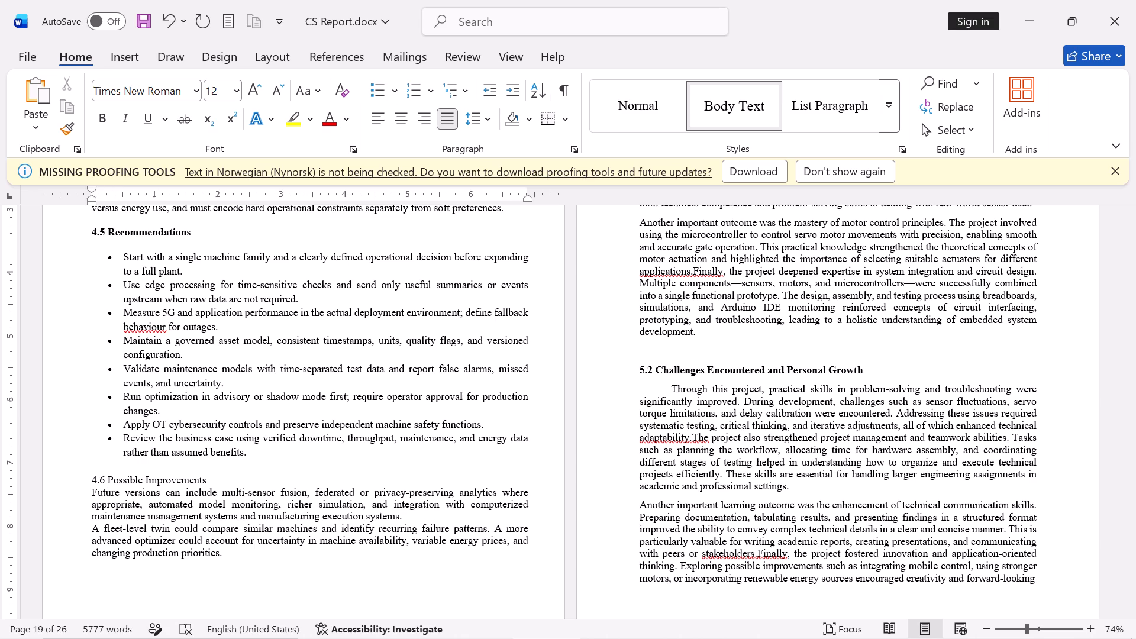
key("Down")
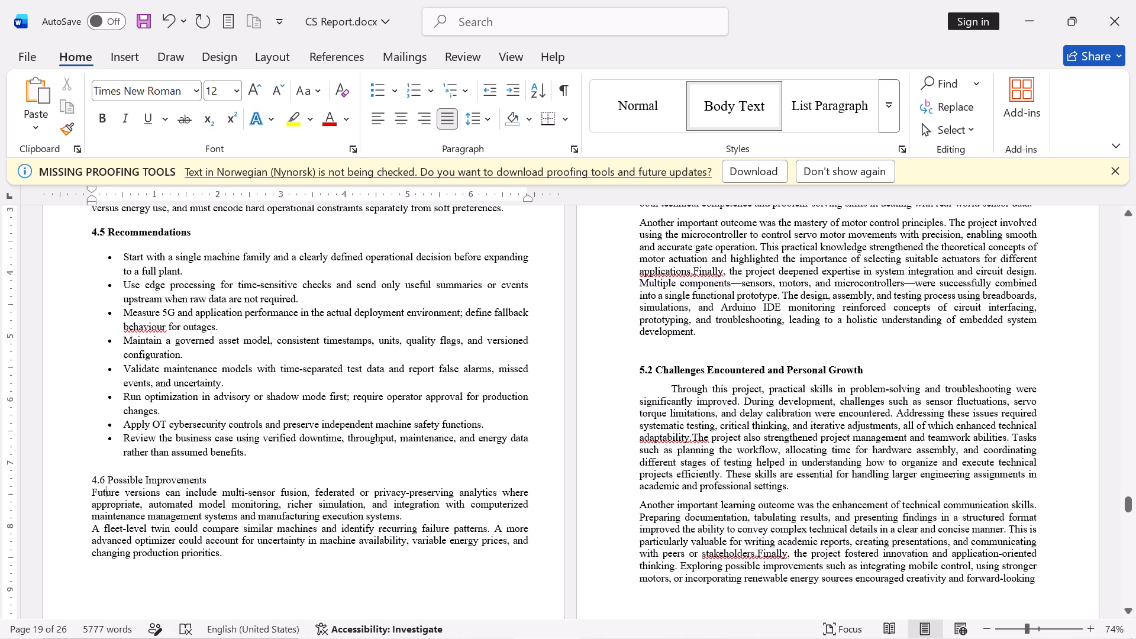
key("Left")
key("Left")
key("Left")
key("Return")
triple_click(184, 480)
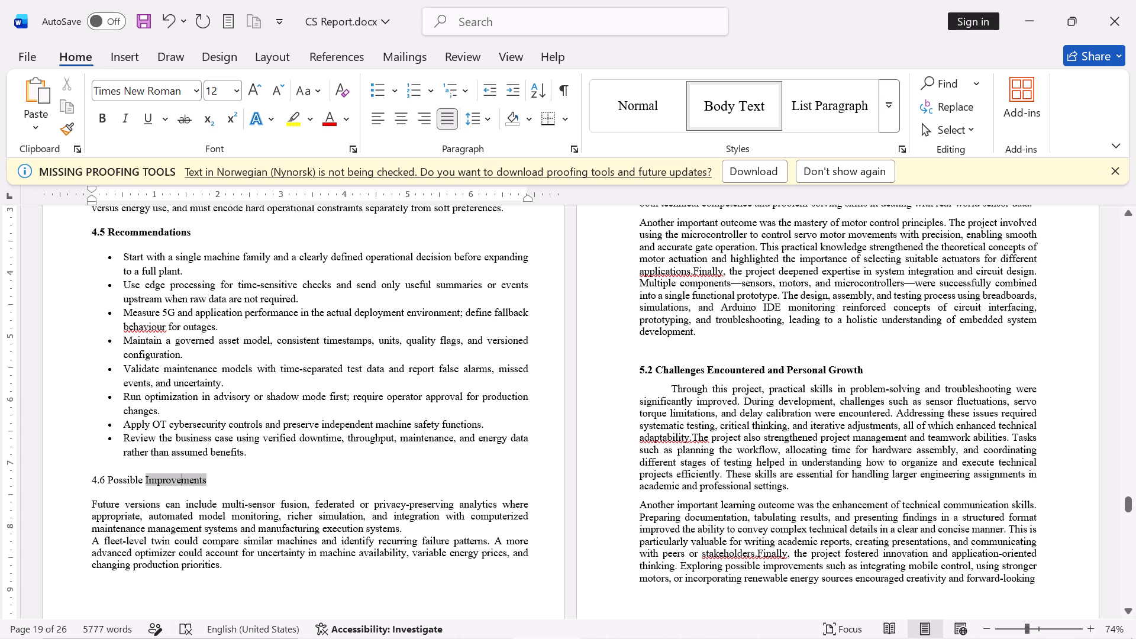
key("ctrl+b")
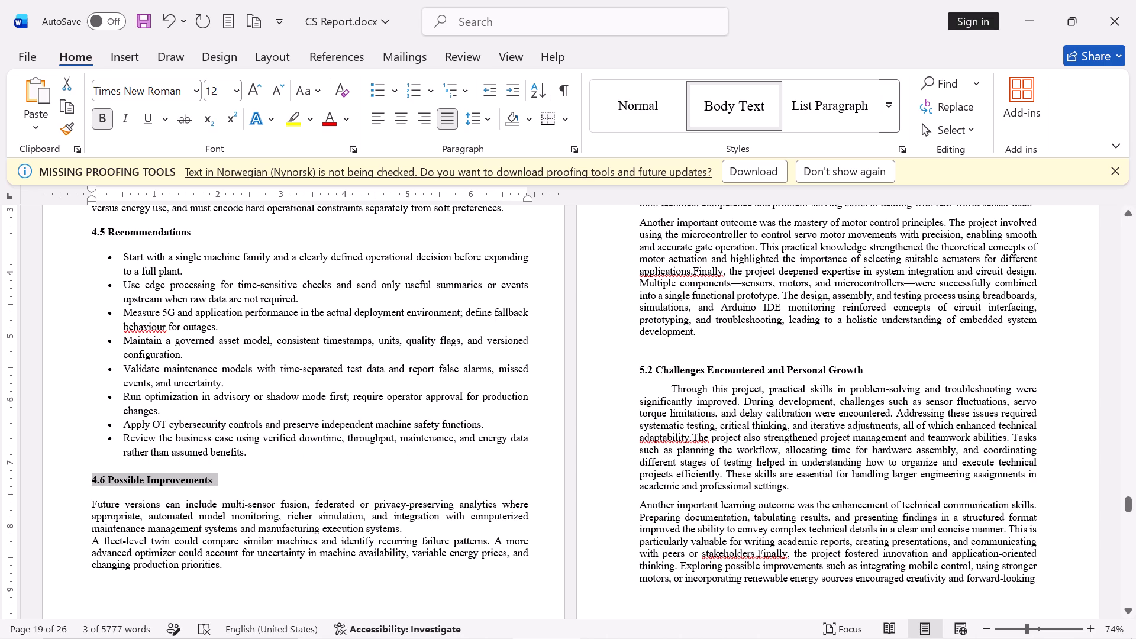
Insert a blank line between the two paragraphs of section 4.6, before "A fleet-level twin could compare similar machines".
left_click(88, 539)
key("Return")
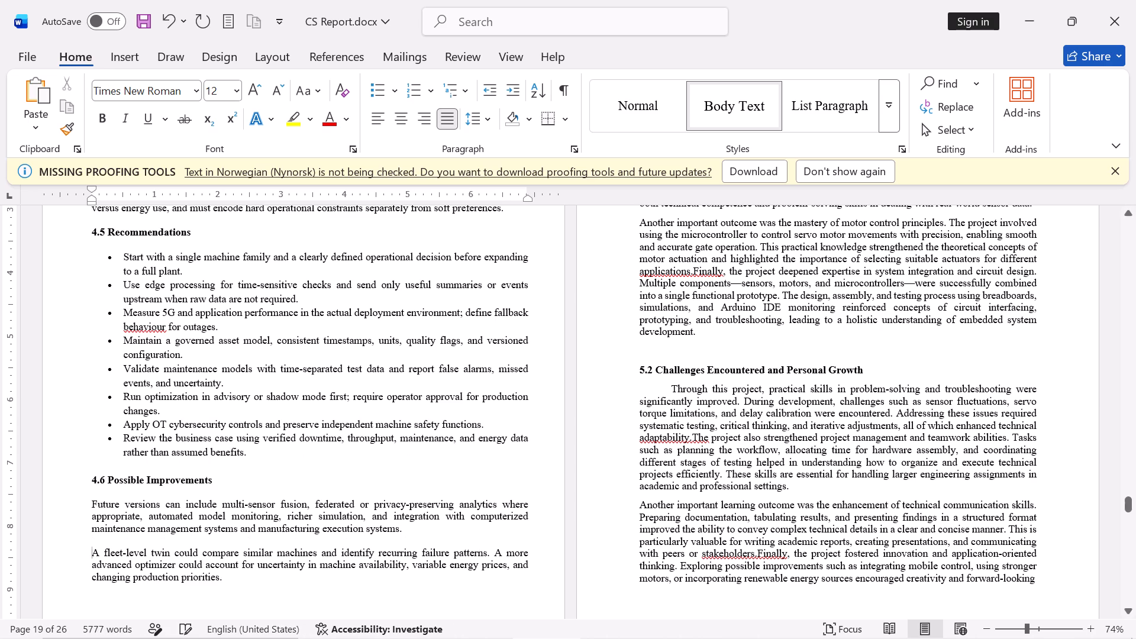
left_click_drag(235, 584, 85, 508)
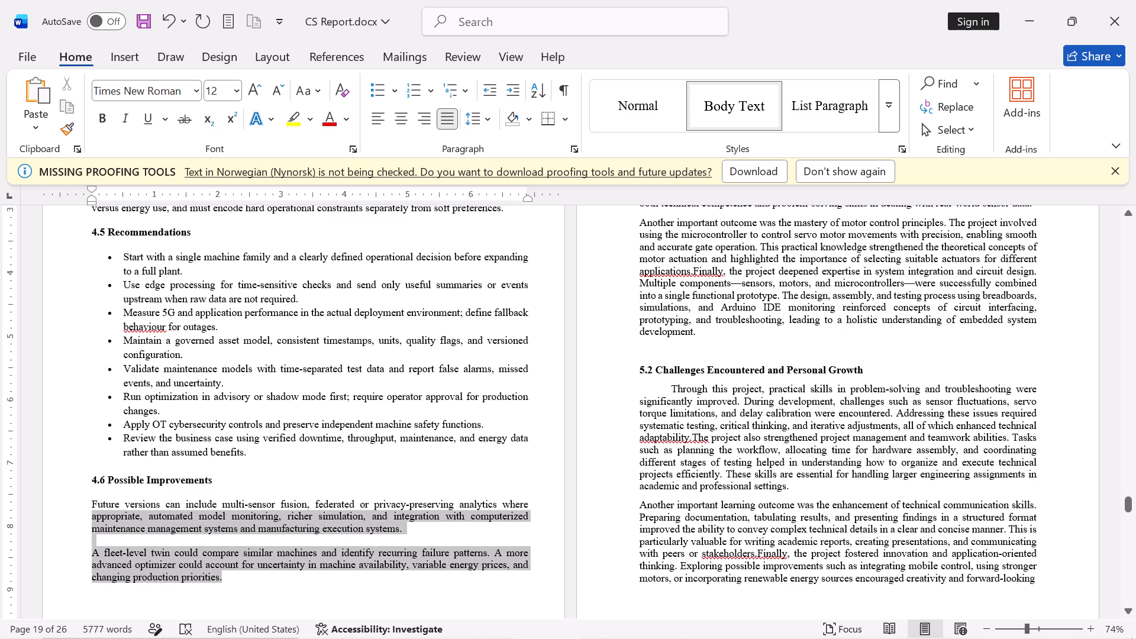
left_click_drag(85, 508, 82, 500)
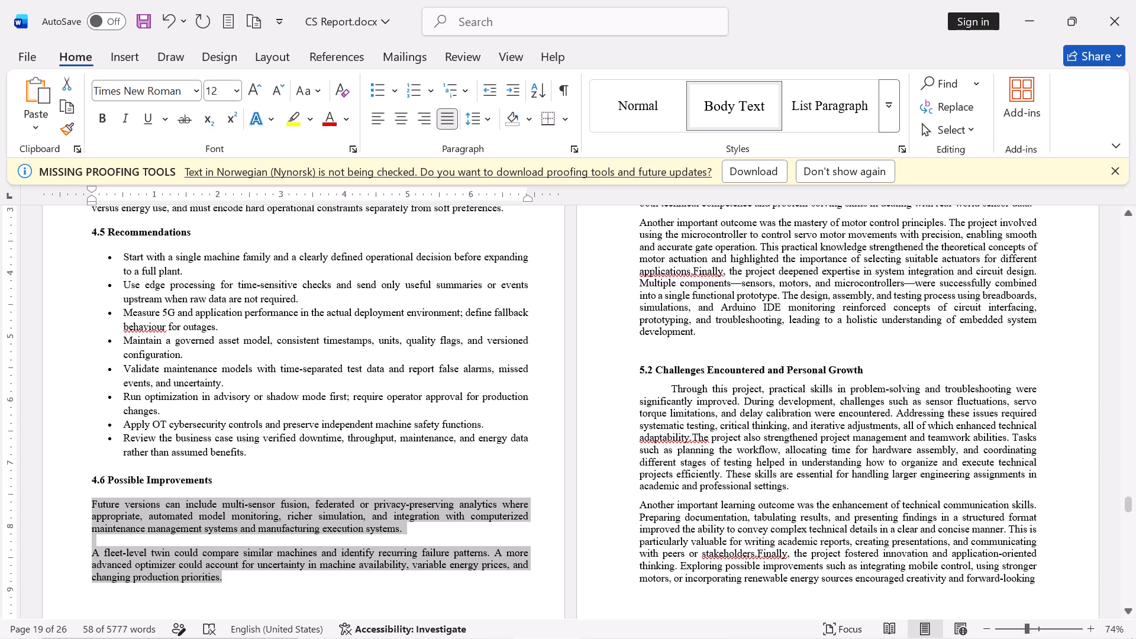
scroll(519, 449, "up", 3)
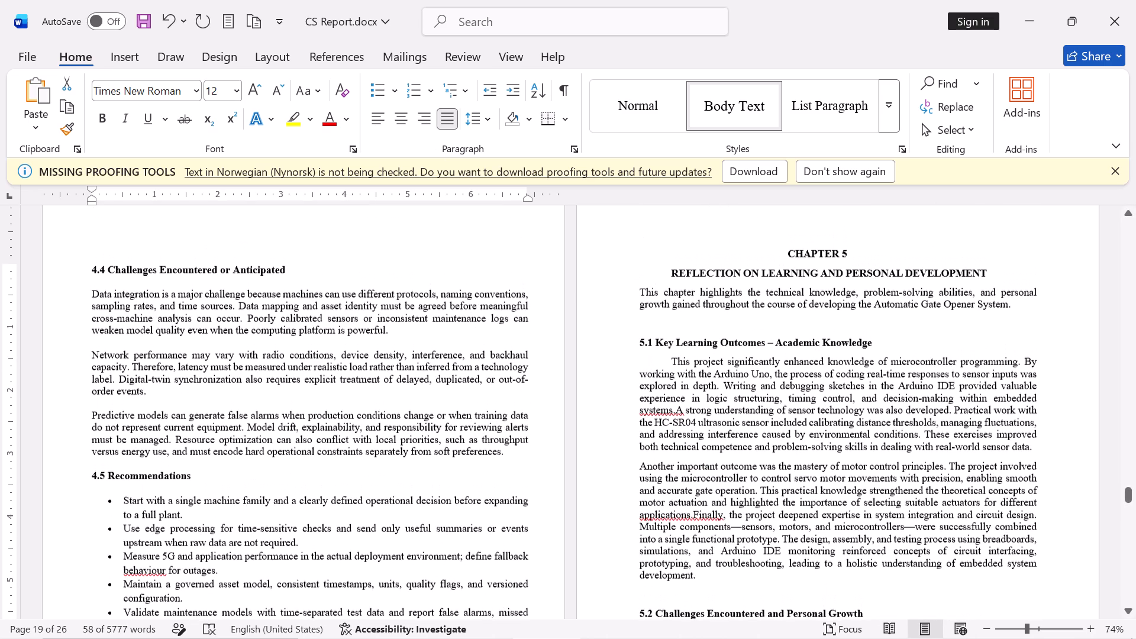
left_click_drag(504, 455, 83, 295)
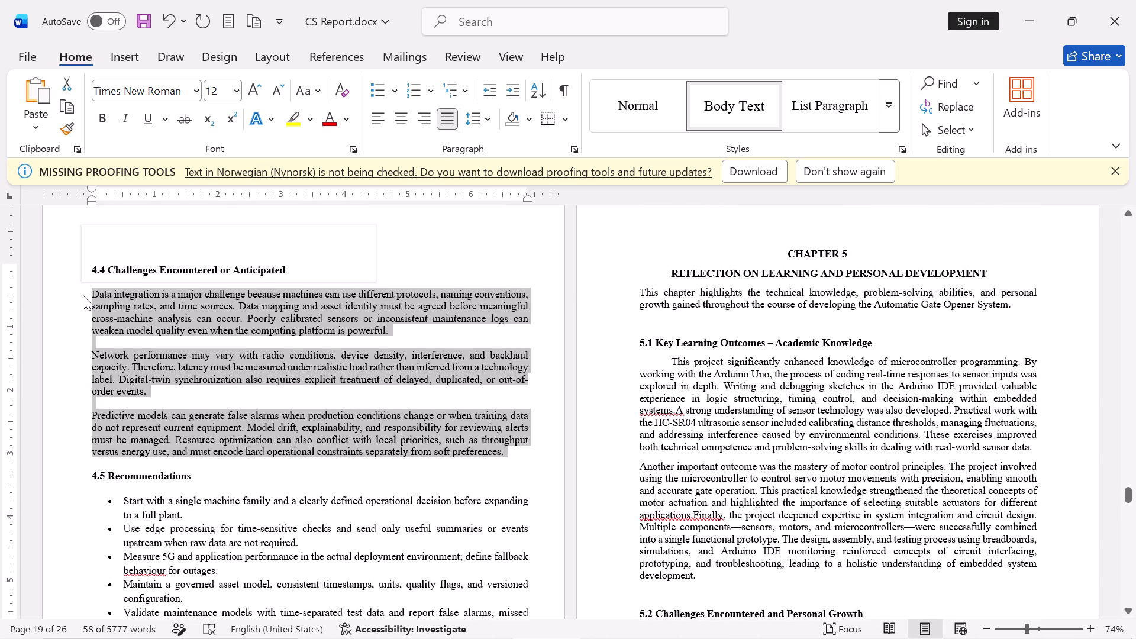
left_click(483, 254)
Insert a blank line between the heading "4.2 Expected System Behaviour" and its first bullet point.
scroll(483, 254, "up", 1)
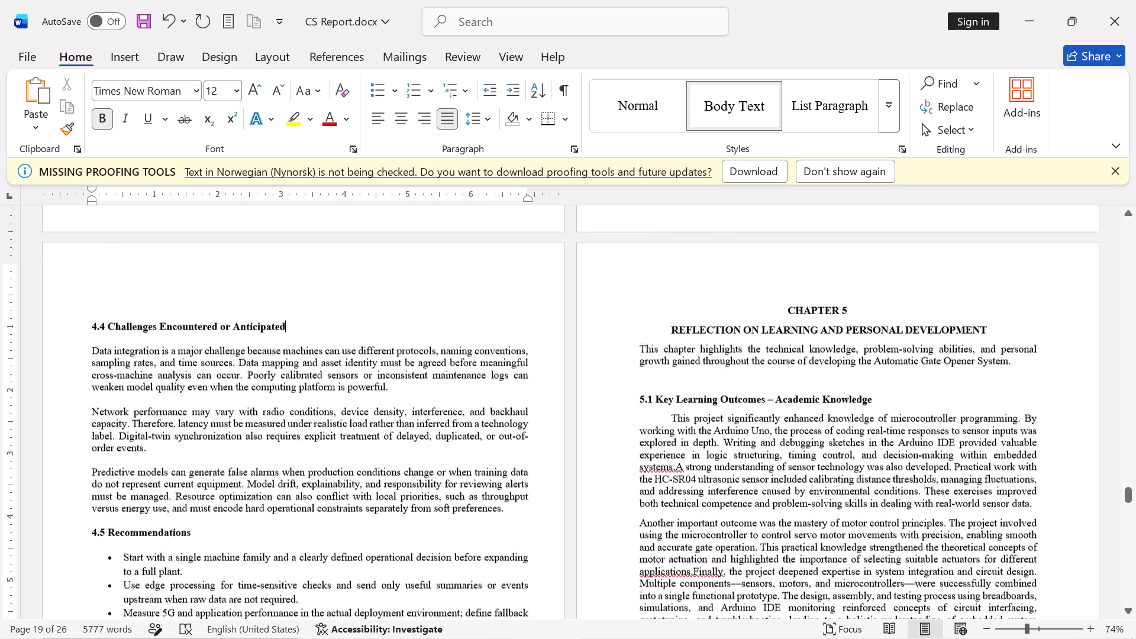
scroll(483, 254, "up", 5)
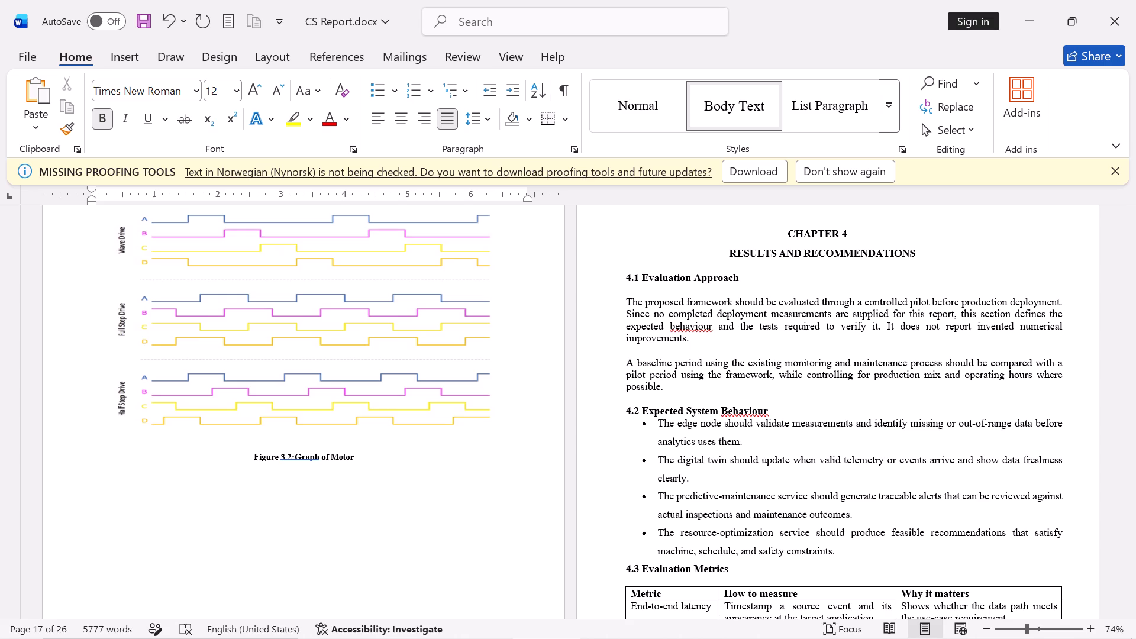
left_click(824, 407)
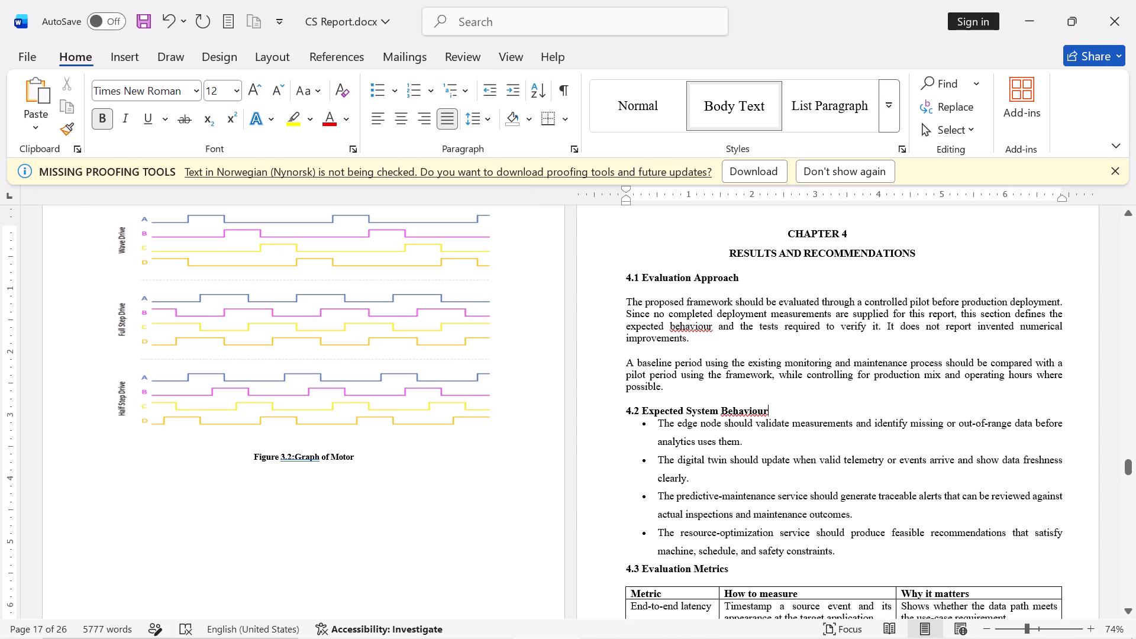
key("Return")
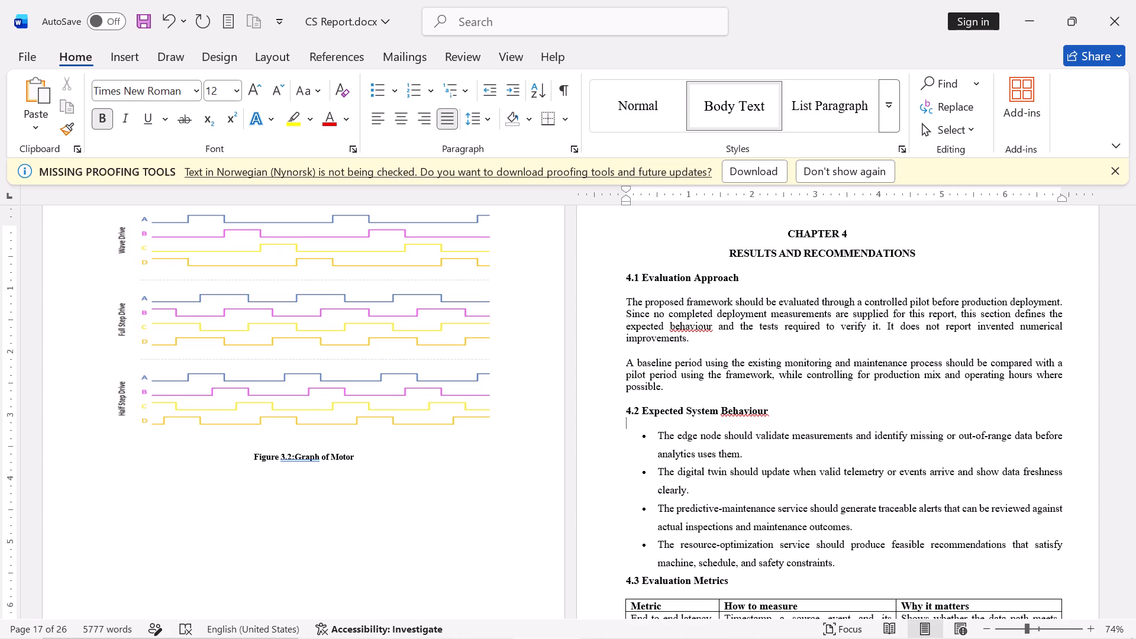
Switch to the ChatGPT project report conversation in Chrome.
key("alt+Tab")
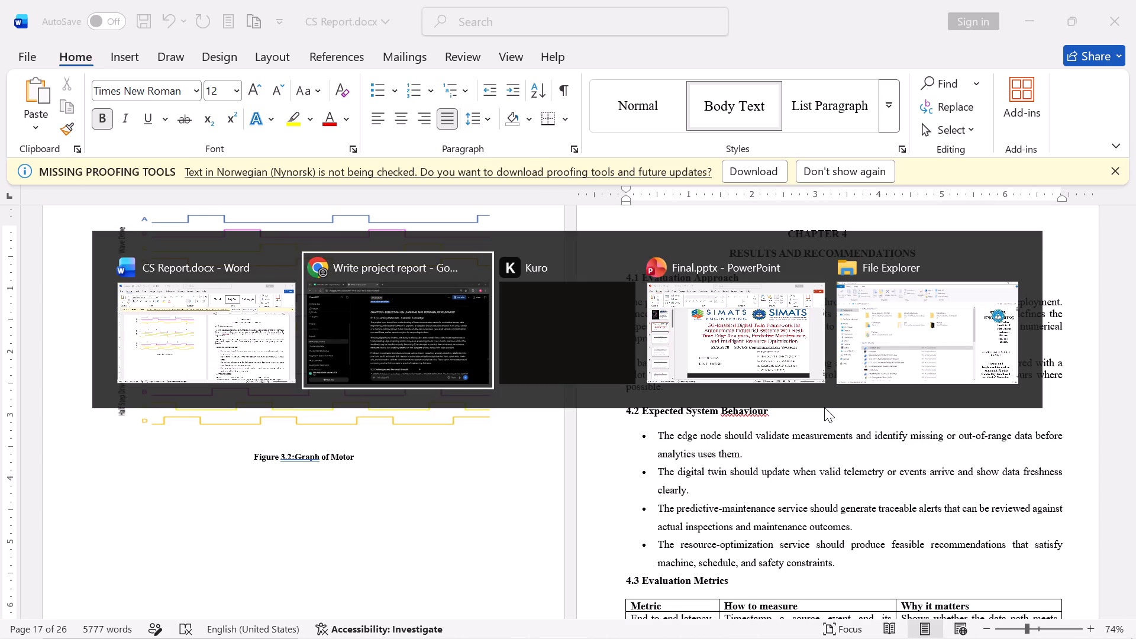
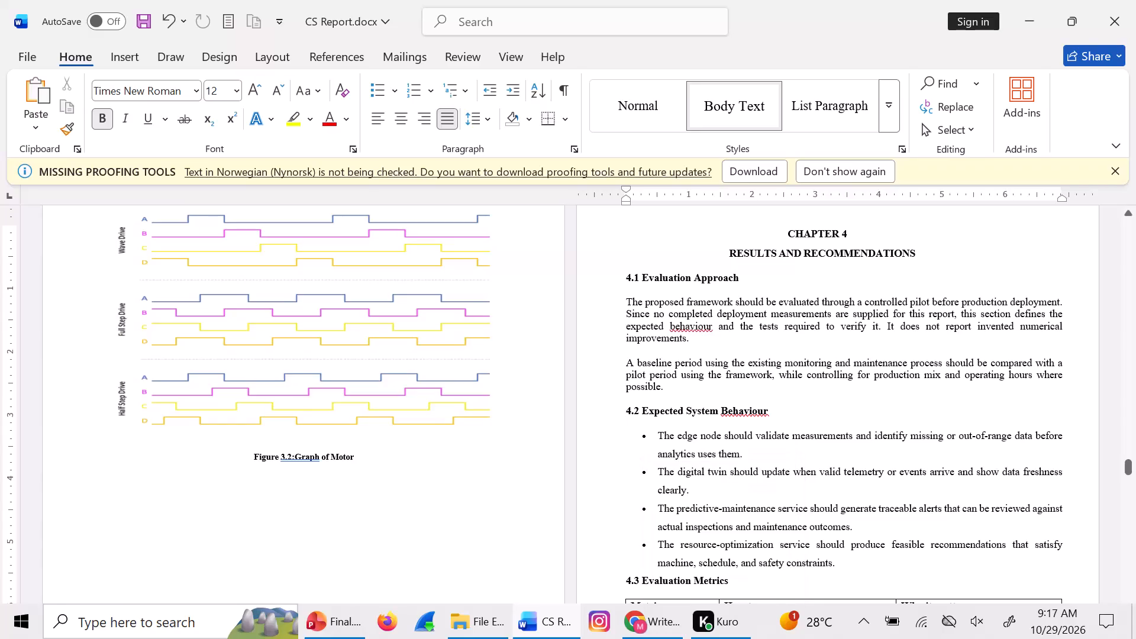
Switch to the ChatGPT project report conversation in Chrome, at the Chapter 5 text.
scroll(1006, 257, "down", 2)
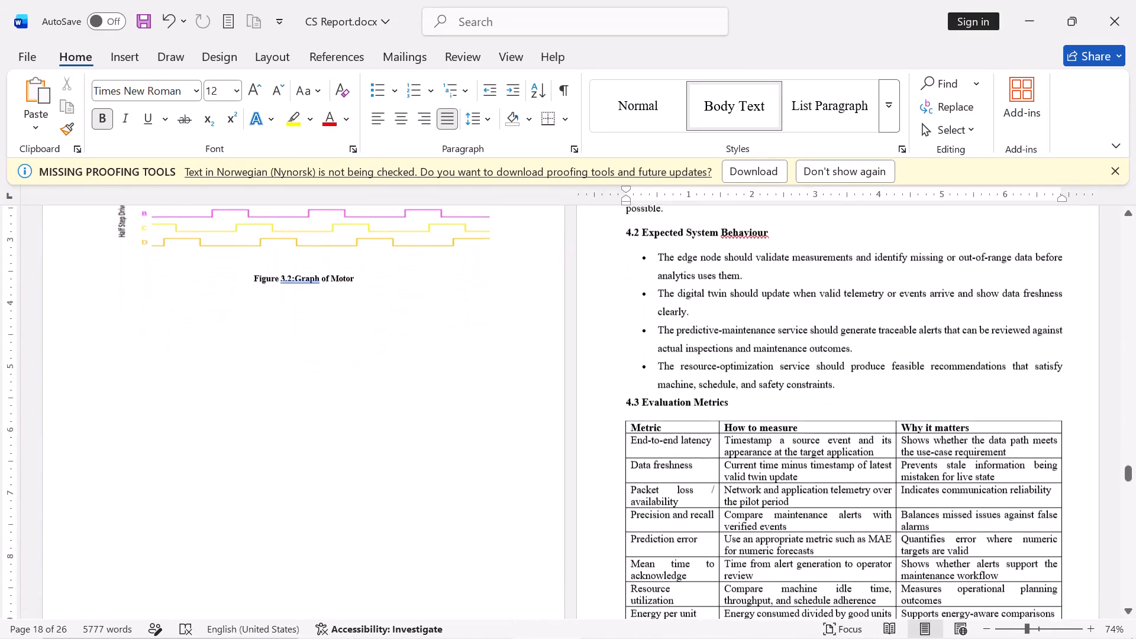
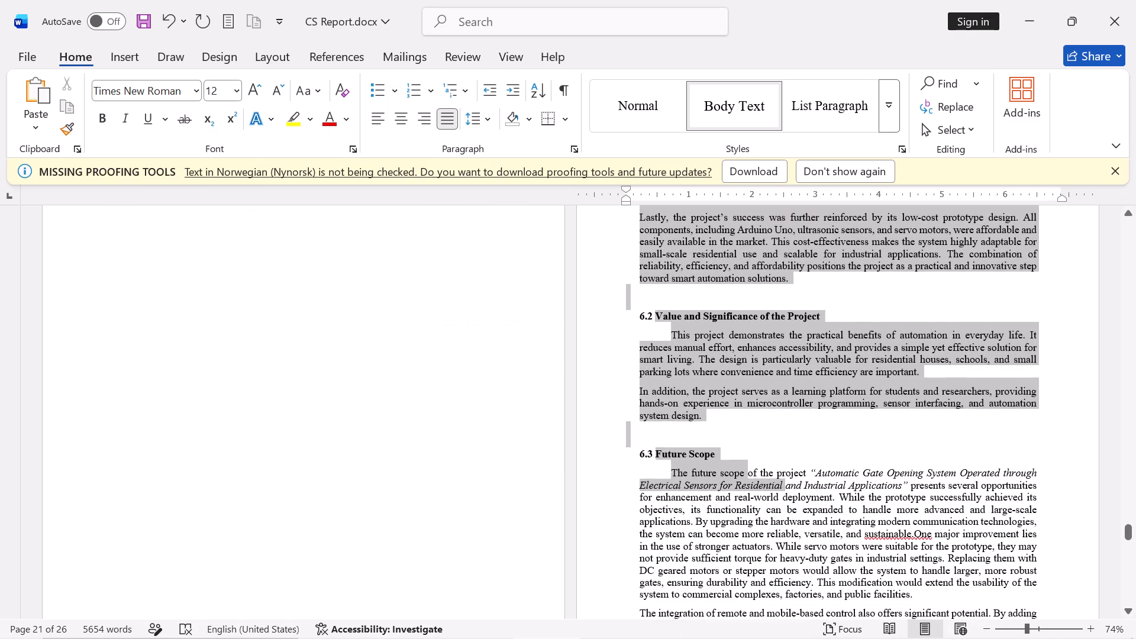
left_click_drag(751, 473, 761, 374)
left_click(750, 422)
scroll(750, 422, "down", 4)
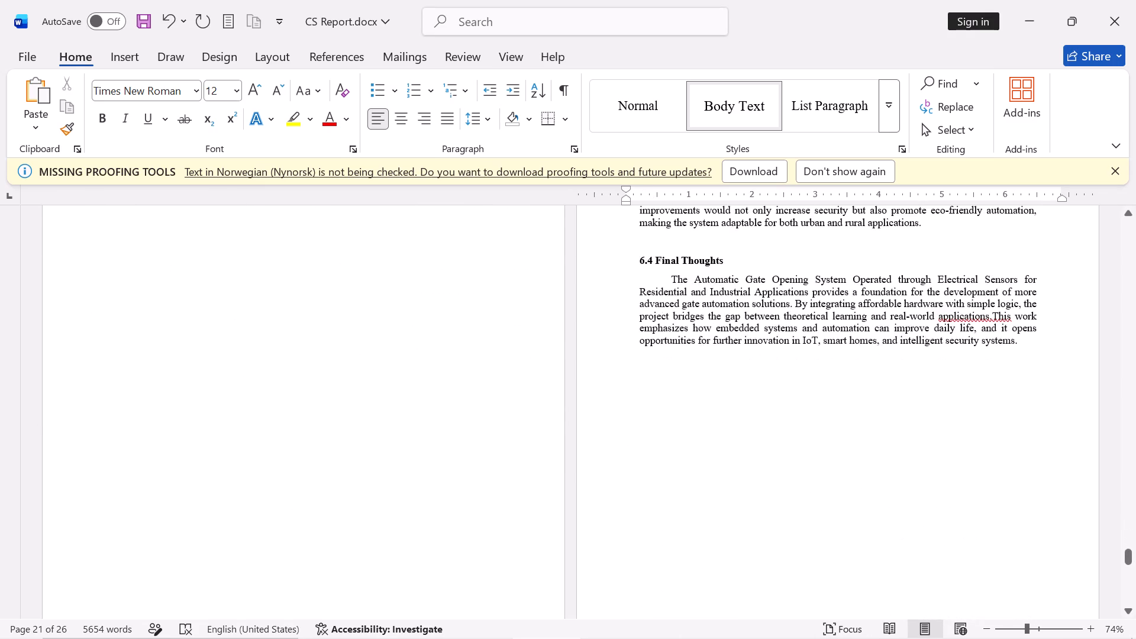
left_click_drag(1023, 480, 708, 216)
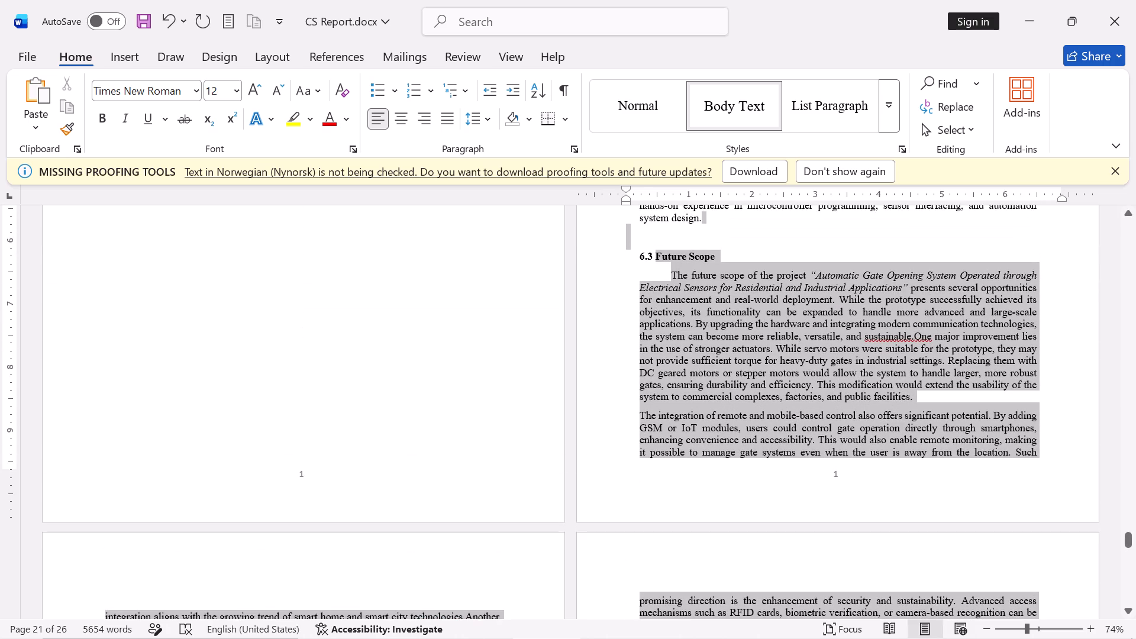
left_click_drag(708, 216, 665, 257)
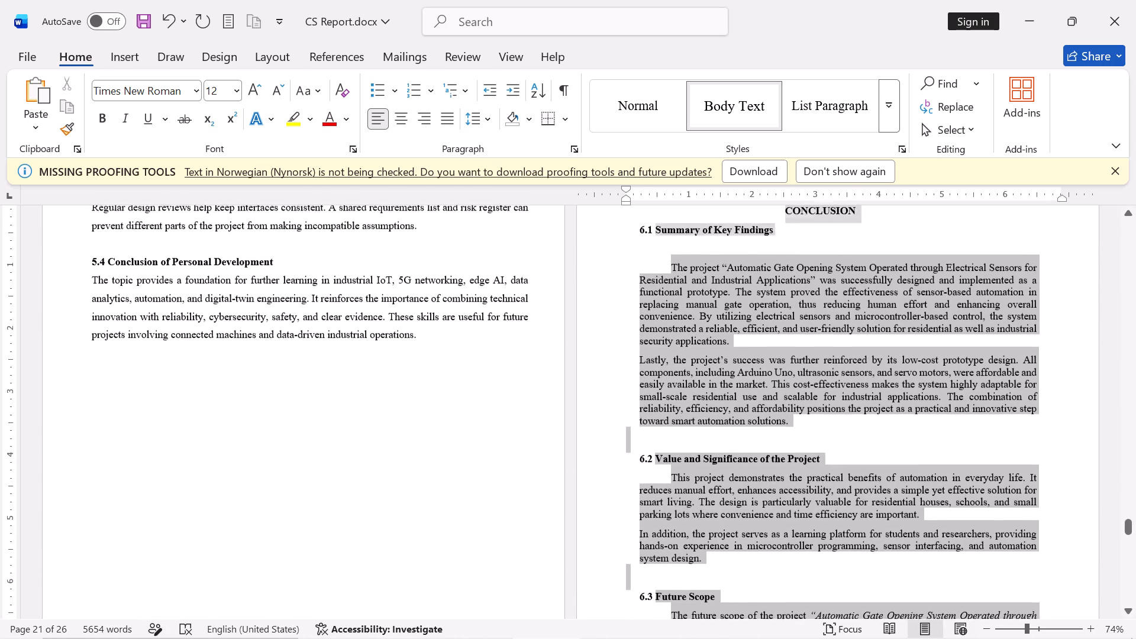
left_click_drag(665, 257, 673, 270)
key("BackSpace")
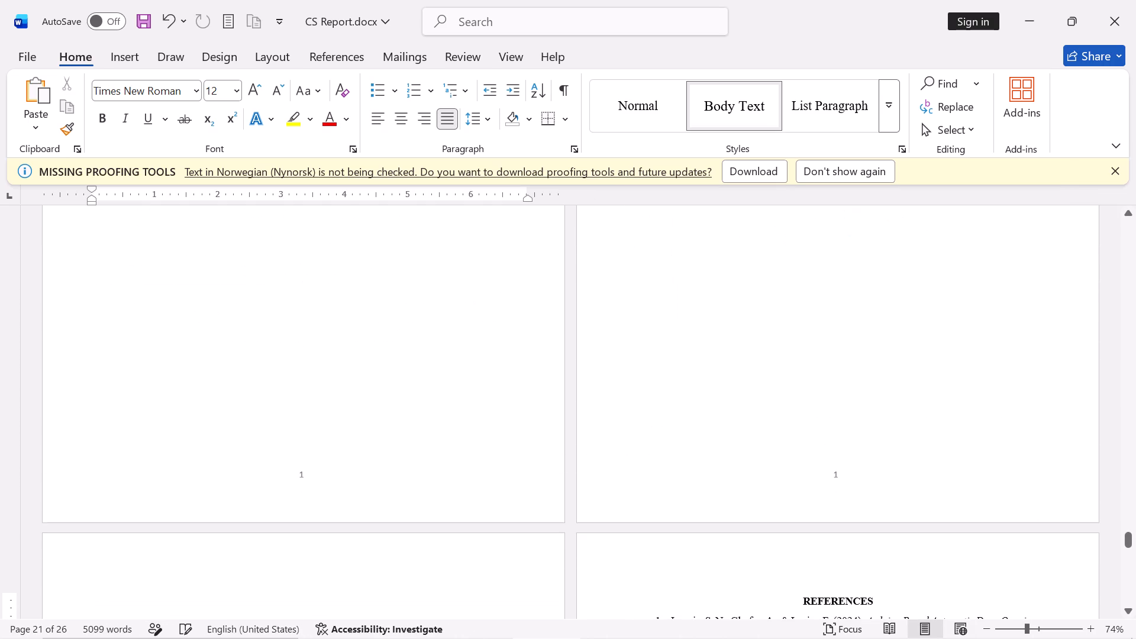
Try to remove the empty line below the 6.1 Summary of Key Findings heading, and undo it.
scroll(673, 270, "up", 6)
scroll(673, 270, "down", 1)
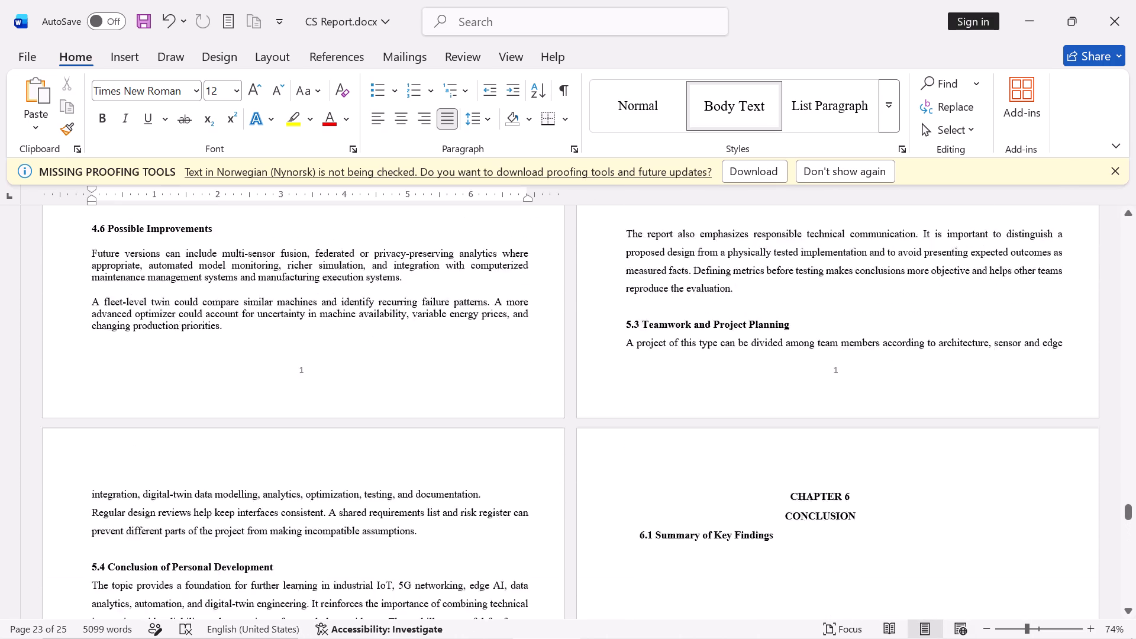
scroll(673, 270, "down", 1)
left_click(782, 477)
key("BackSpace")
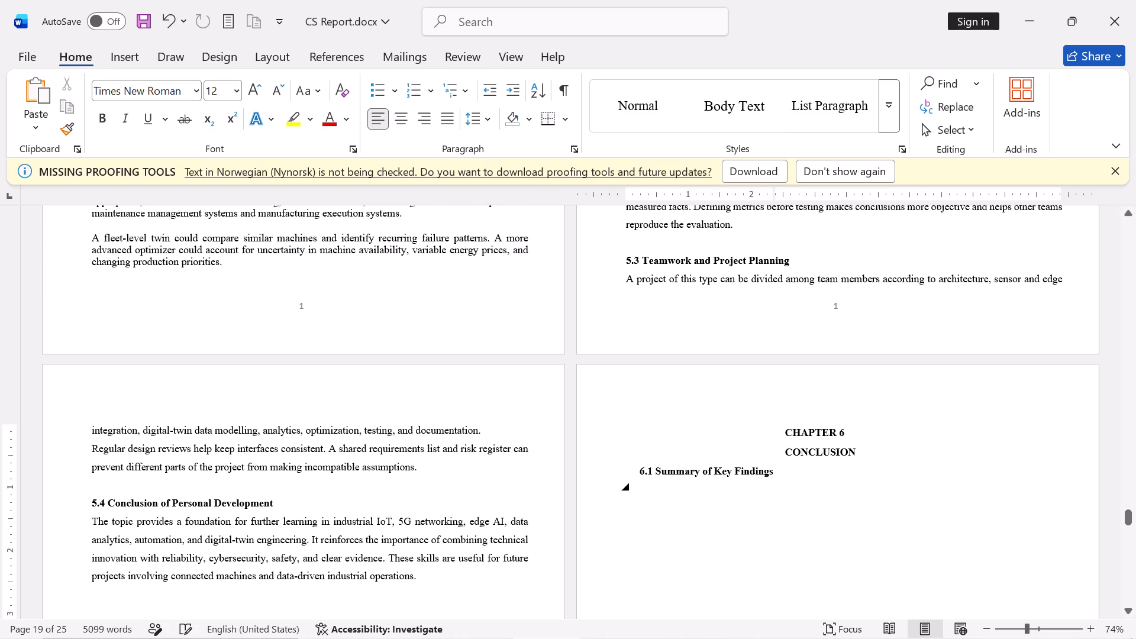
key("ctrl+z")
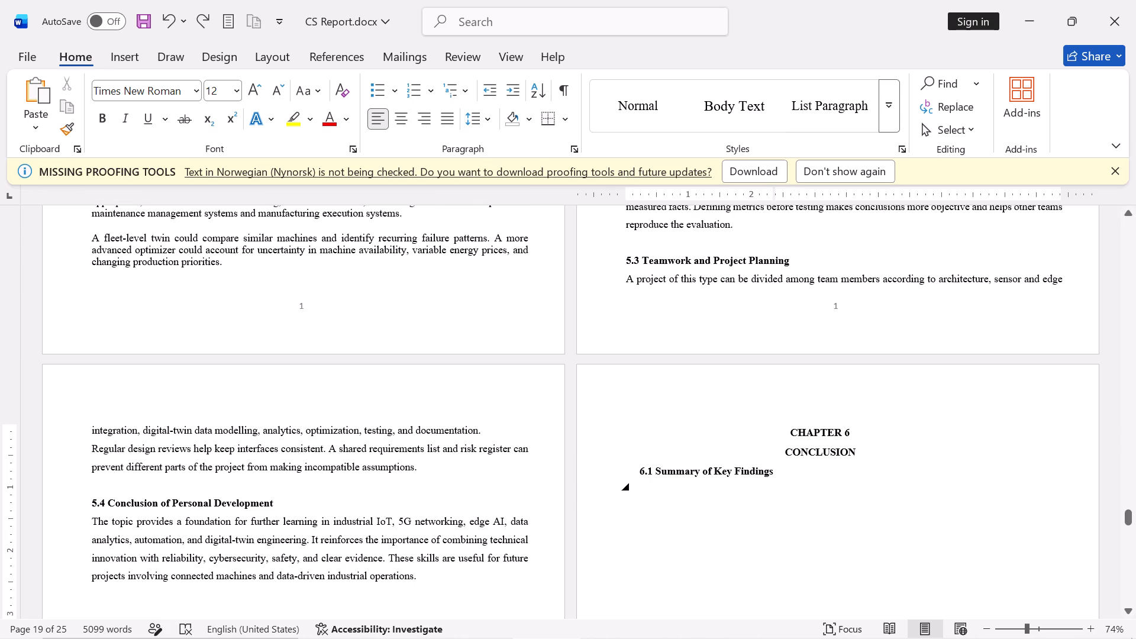
Delete the old 6.1 Summary of Key Findings heading under CONCLUSION in Chapter 6.
left_click(717, 492)
left_click_drag(717, 492, 640, 469)
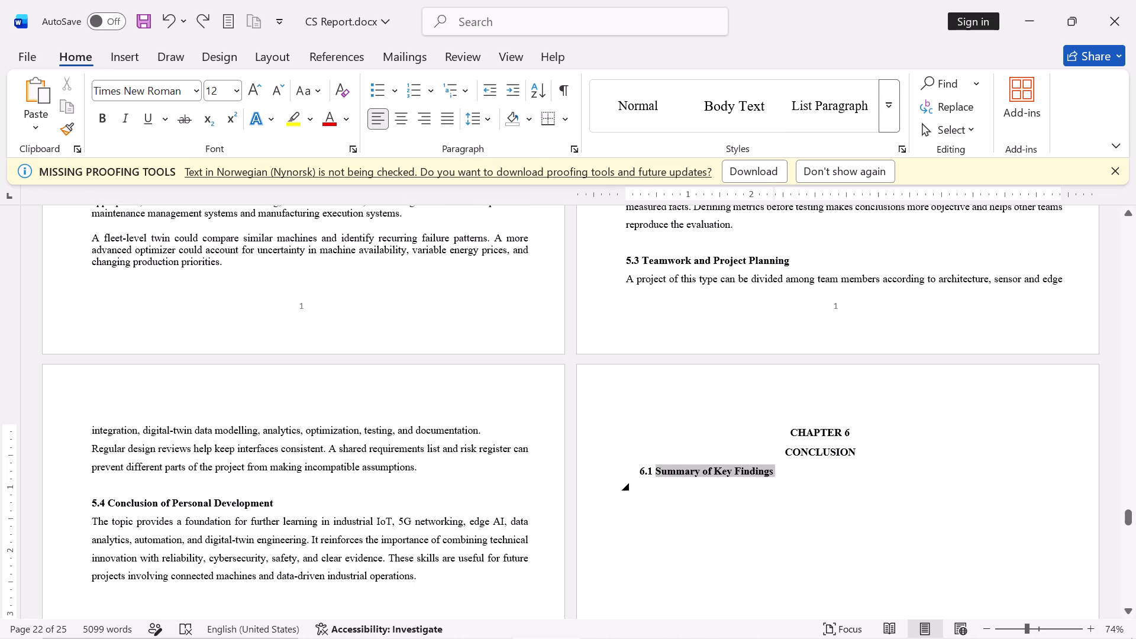
left_click_drag(640, 469, 647, 471)
key("BackSpace")
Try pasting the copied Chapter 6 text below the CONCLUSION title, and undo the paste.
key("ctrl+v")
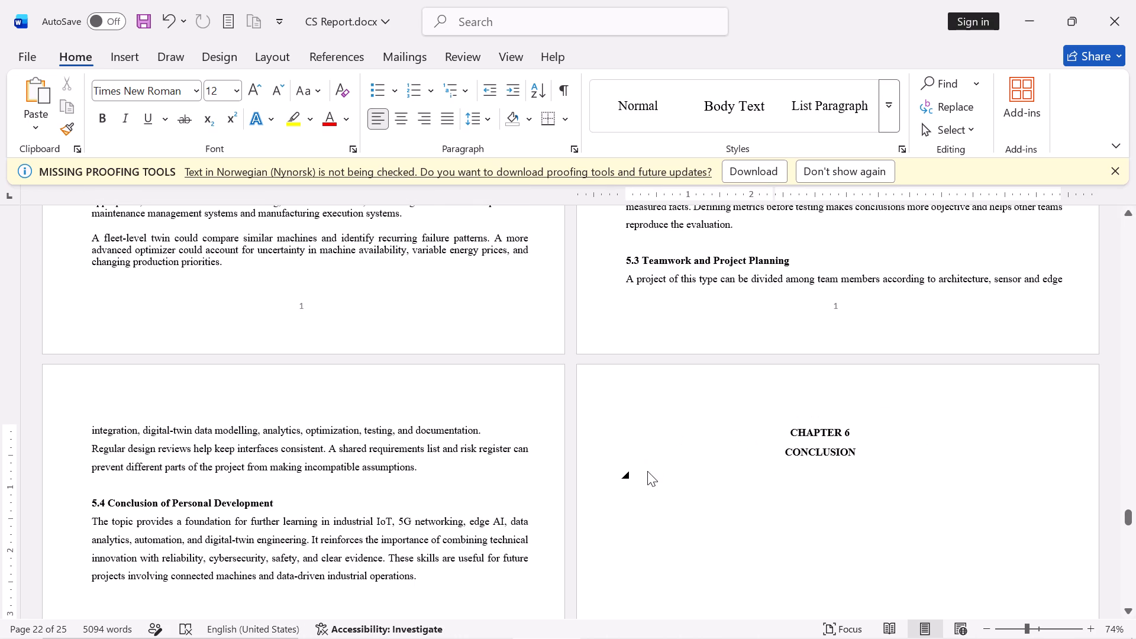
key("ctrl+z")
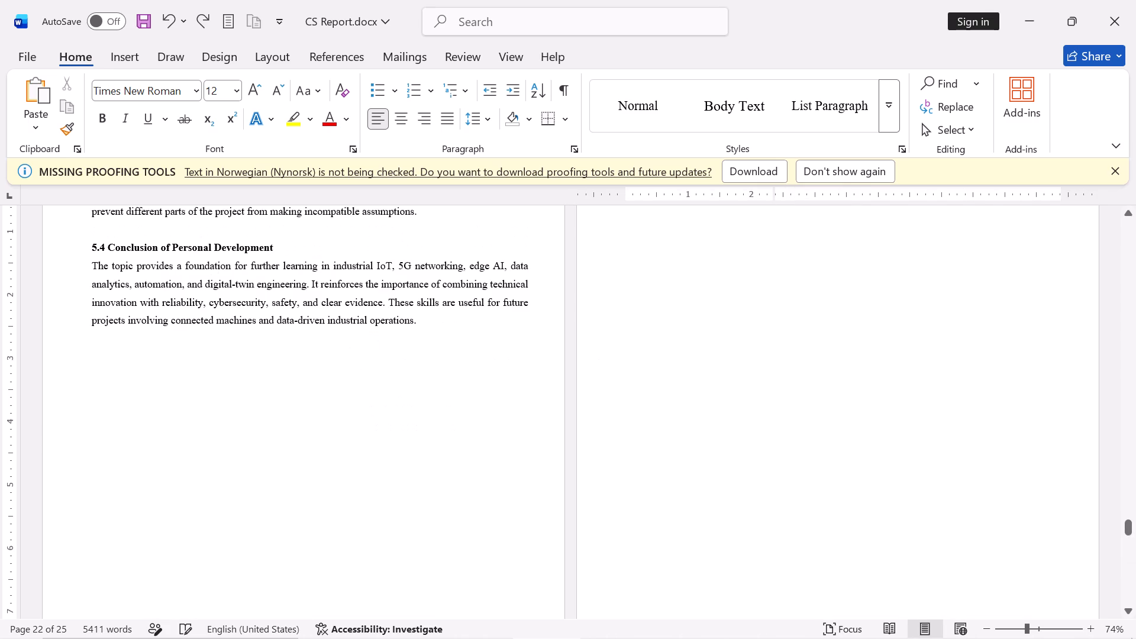
Insert a blank line directly below the CONCLUSION title of Chapter 6.
scroll(688, 366, "up", 4)
scroll(688, 366, "down", 1)
left_click(676, 415)
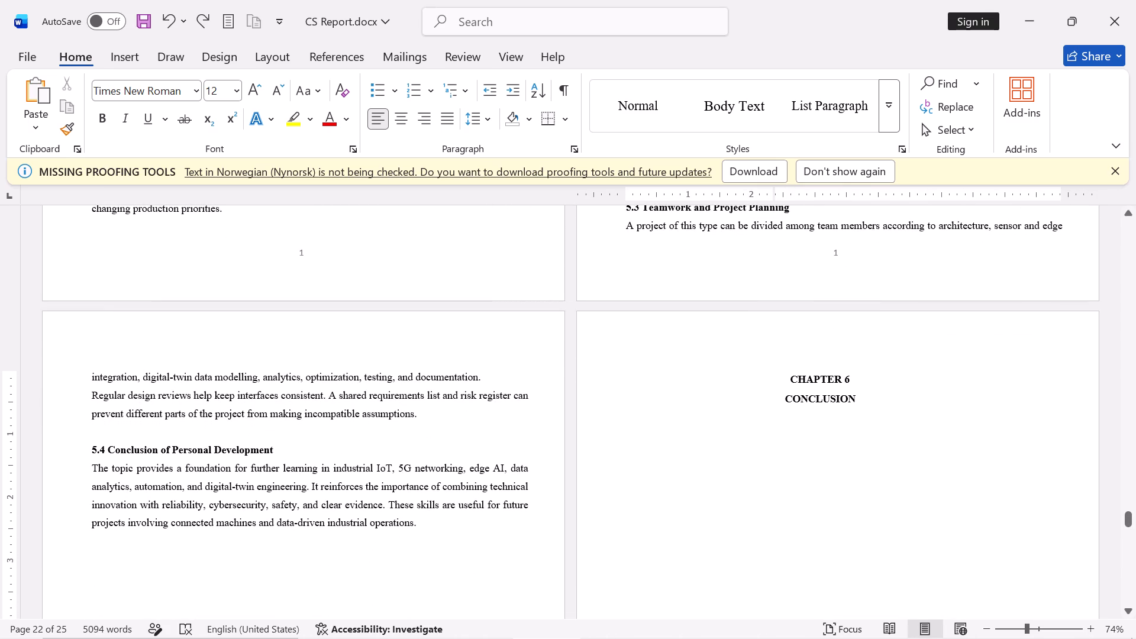
left_click(670, 432)
left_click(869, 397)
key("Return")
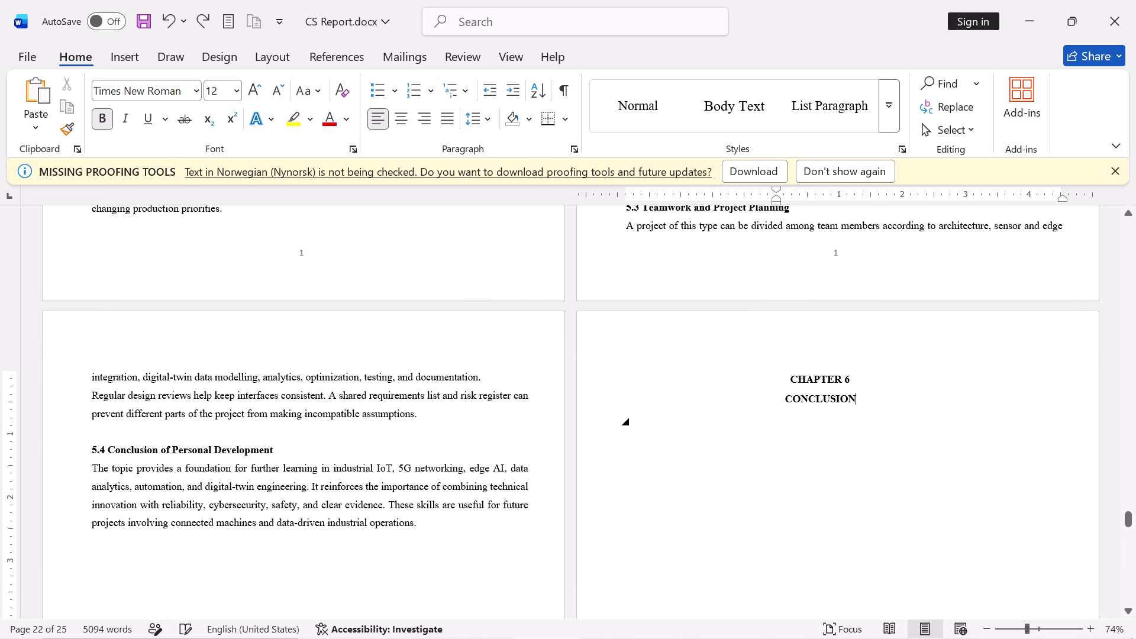
key("Return")
key("BackSpace")
key("BackSpace")
key("Return")
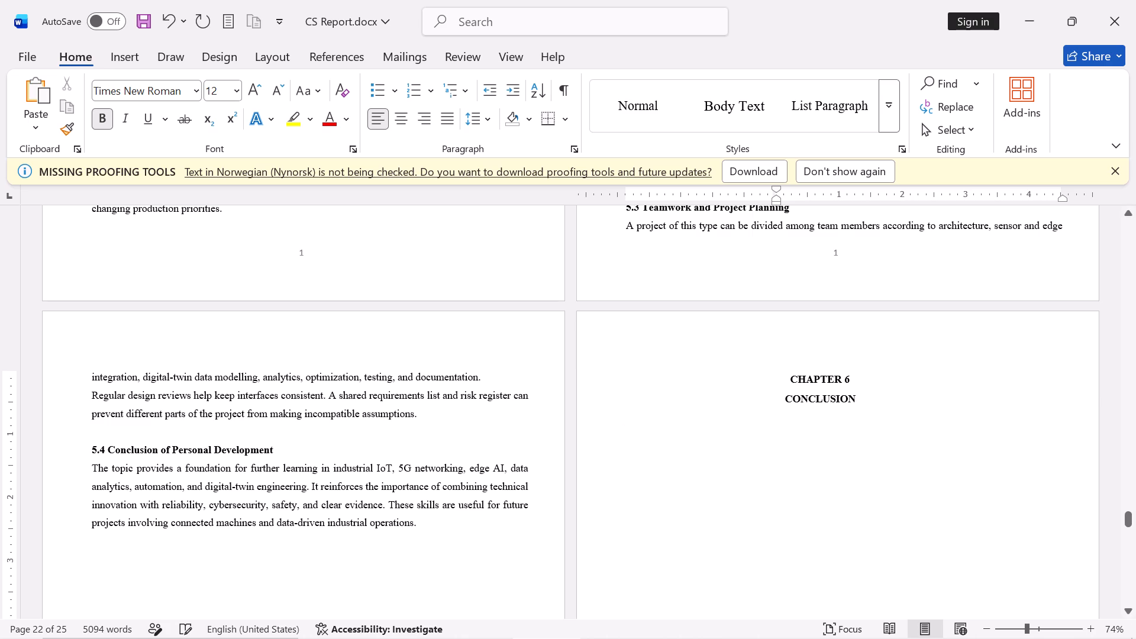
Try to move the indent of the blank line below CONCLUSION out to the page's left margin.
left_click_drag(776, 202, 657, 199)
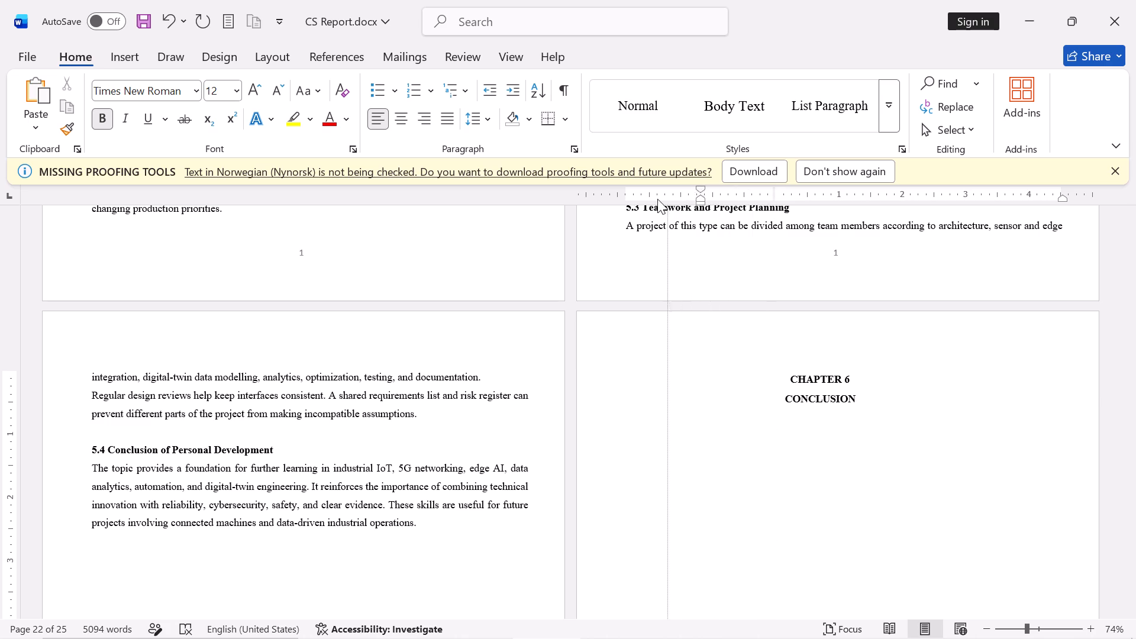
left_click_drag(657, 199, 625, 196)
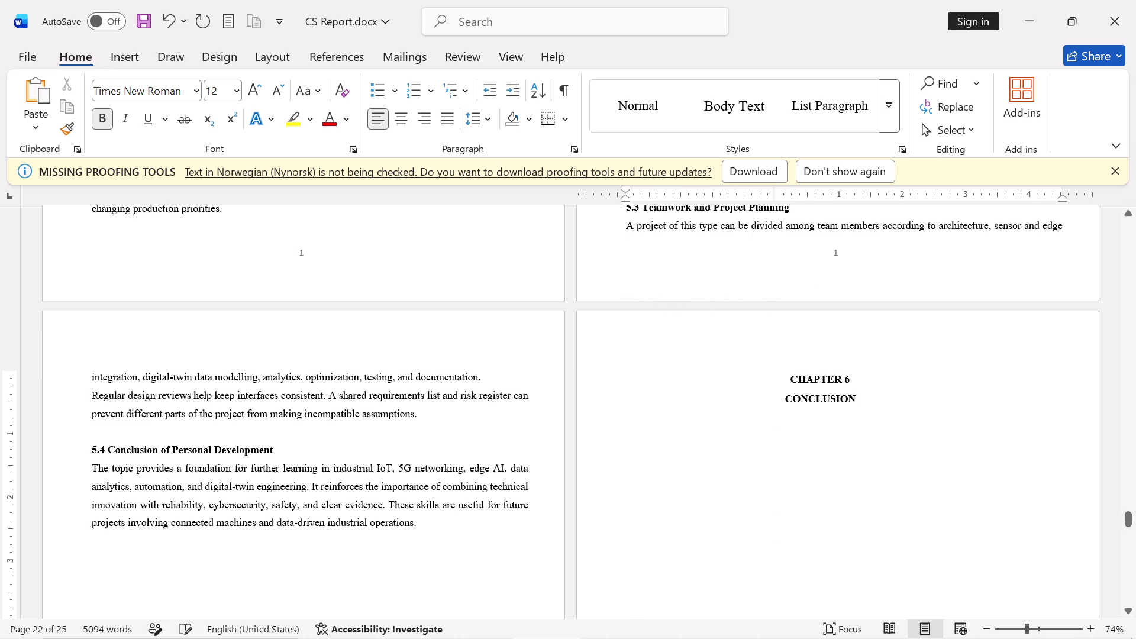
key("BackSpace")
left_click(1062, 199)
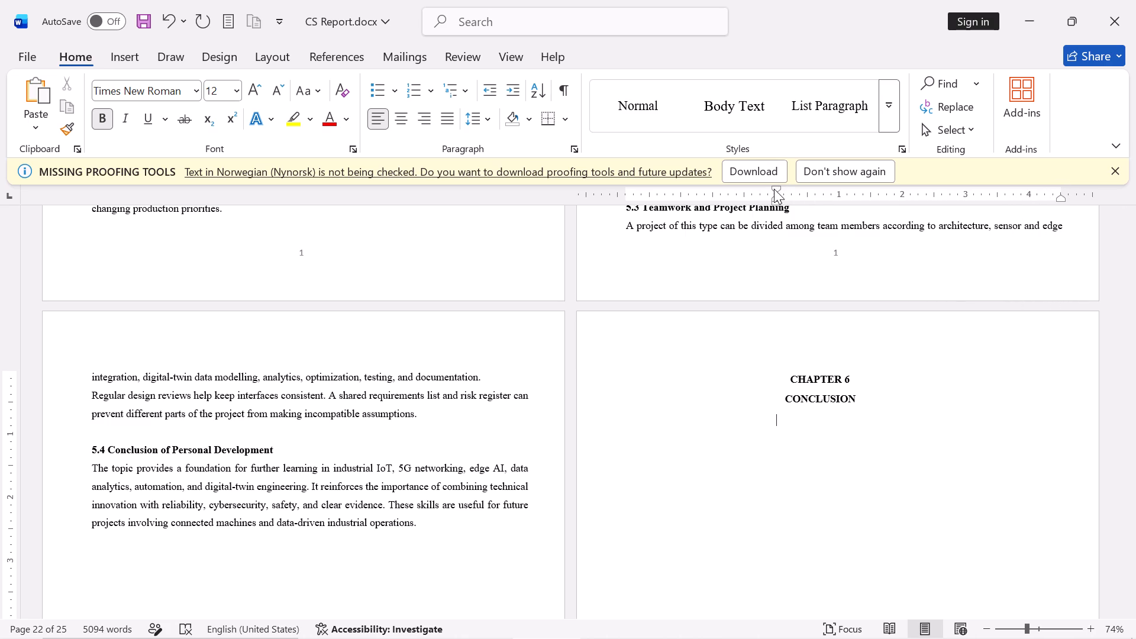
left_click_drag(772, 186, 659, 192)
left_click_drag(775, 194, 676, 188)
Paste the copied text of sections 6.1 to 6.5 below the CONCLUSION title.
key("BackSpace")
key("ctrl+v")
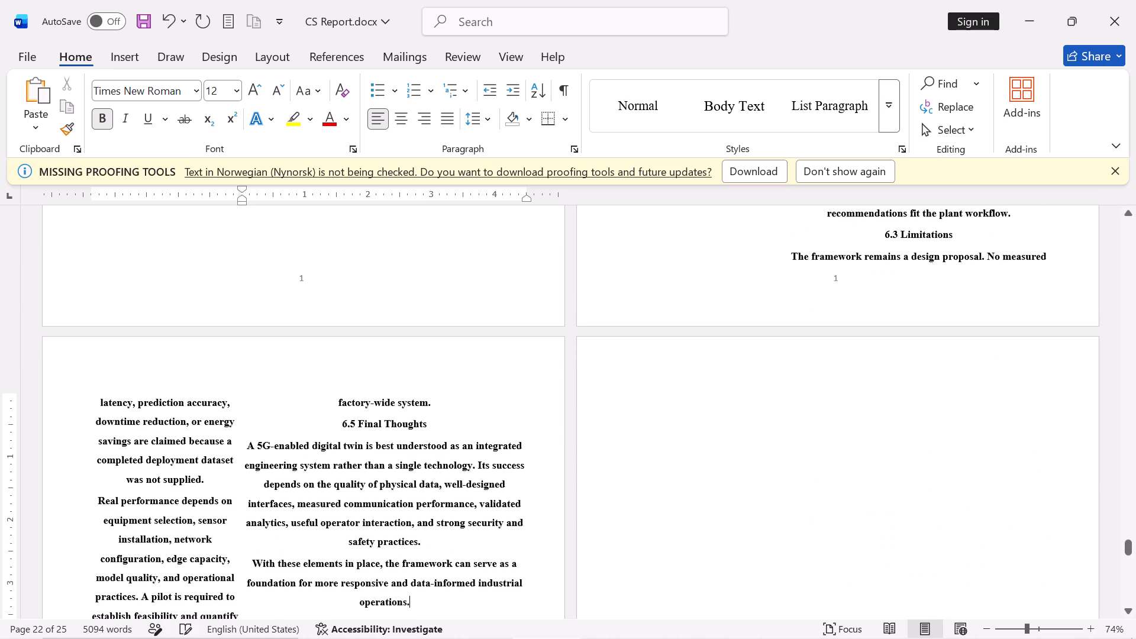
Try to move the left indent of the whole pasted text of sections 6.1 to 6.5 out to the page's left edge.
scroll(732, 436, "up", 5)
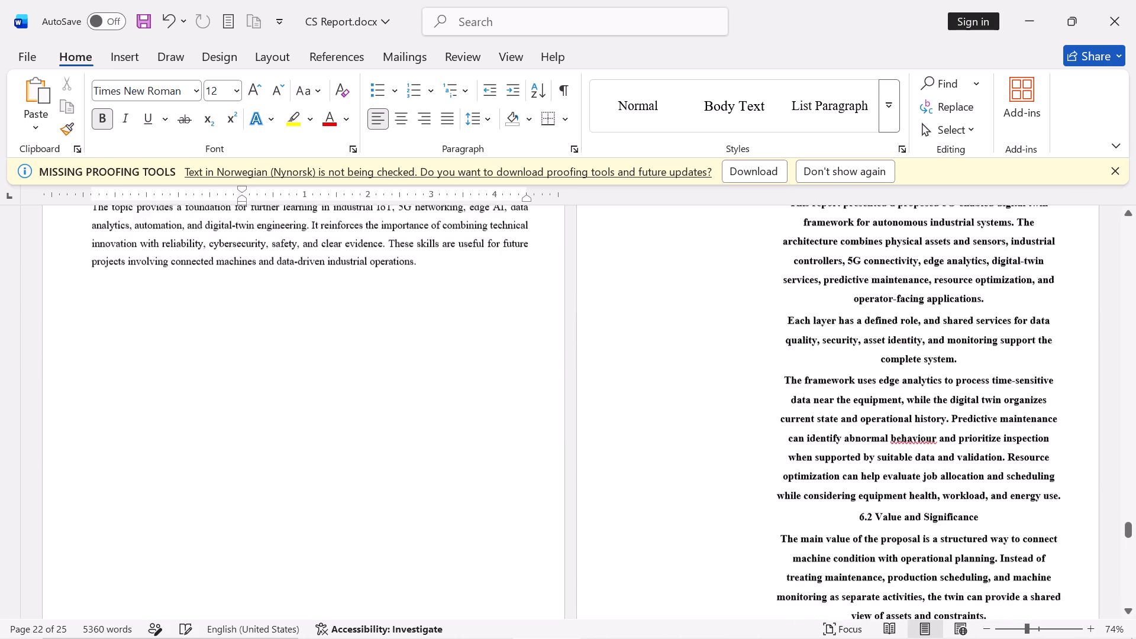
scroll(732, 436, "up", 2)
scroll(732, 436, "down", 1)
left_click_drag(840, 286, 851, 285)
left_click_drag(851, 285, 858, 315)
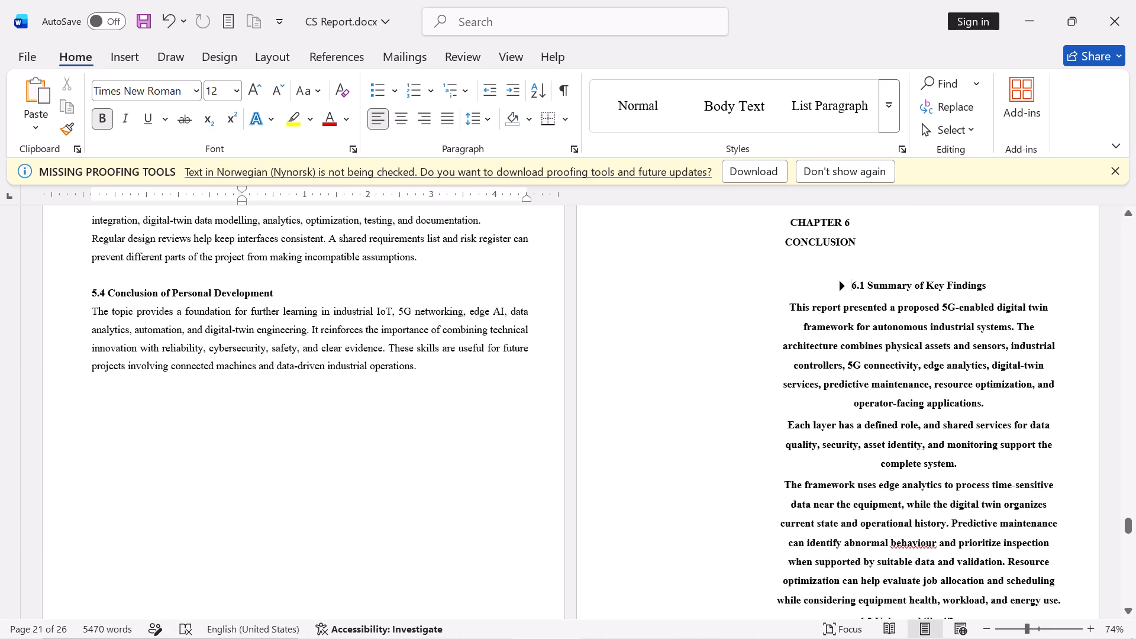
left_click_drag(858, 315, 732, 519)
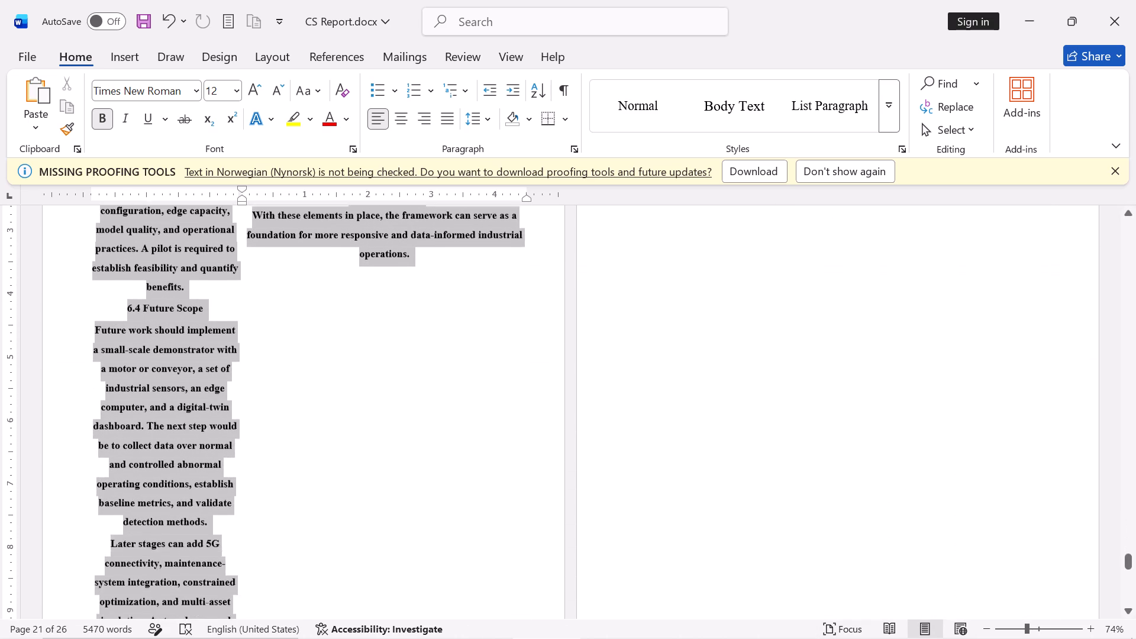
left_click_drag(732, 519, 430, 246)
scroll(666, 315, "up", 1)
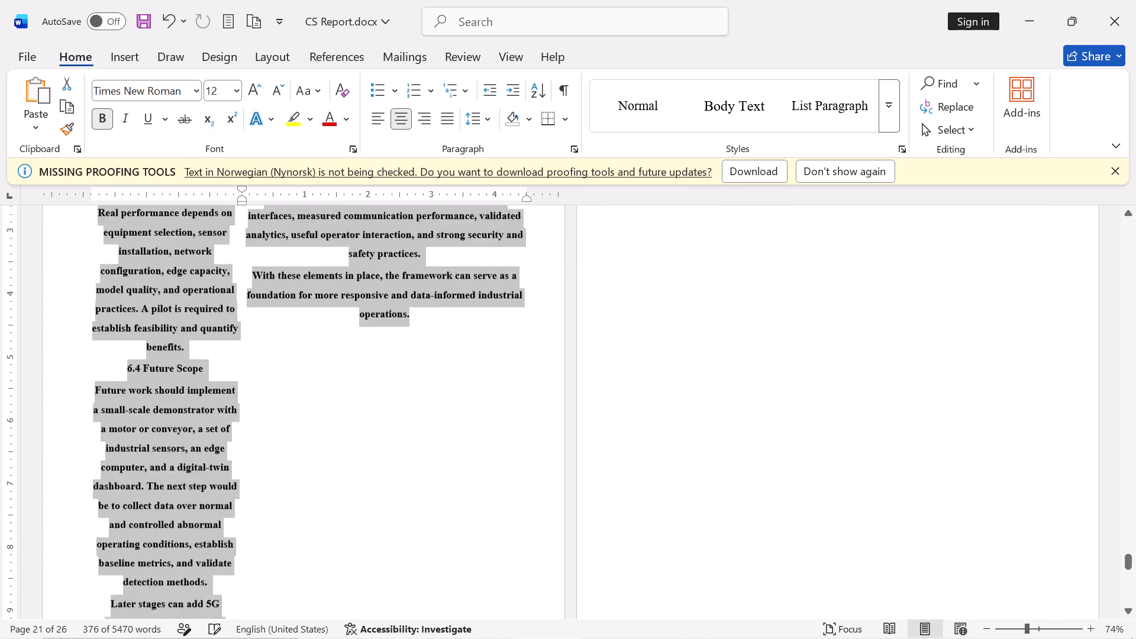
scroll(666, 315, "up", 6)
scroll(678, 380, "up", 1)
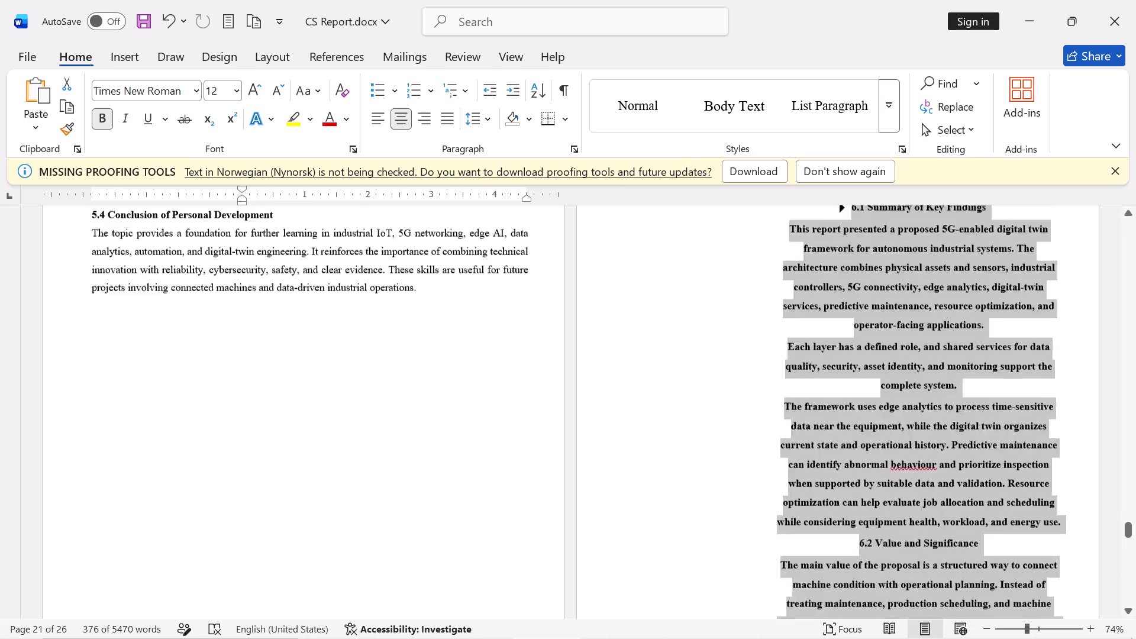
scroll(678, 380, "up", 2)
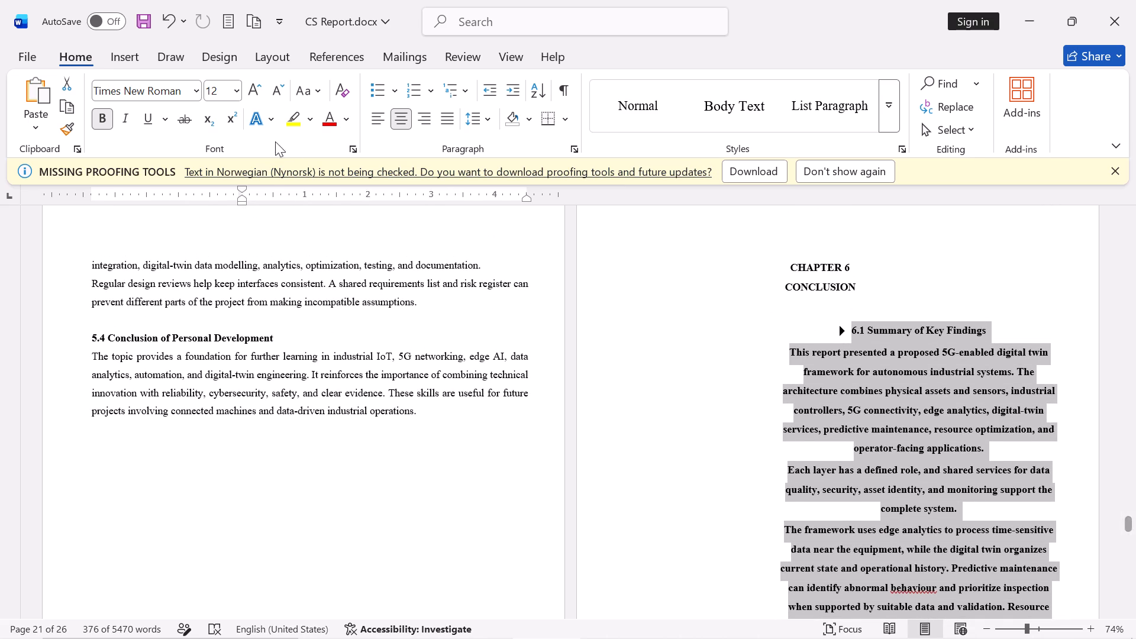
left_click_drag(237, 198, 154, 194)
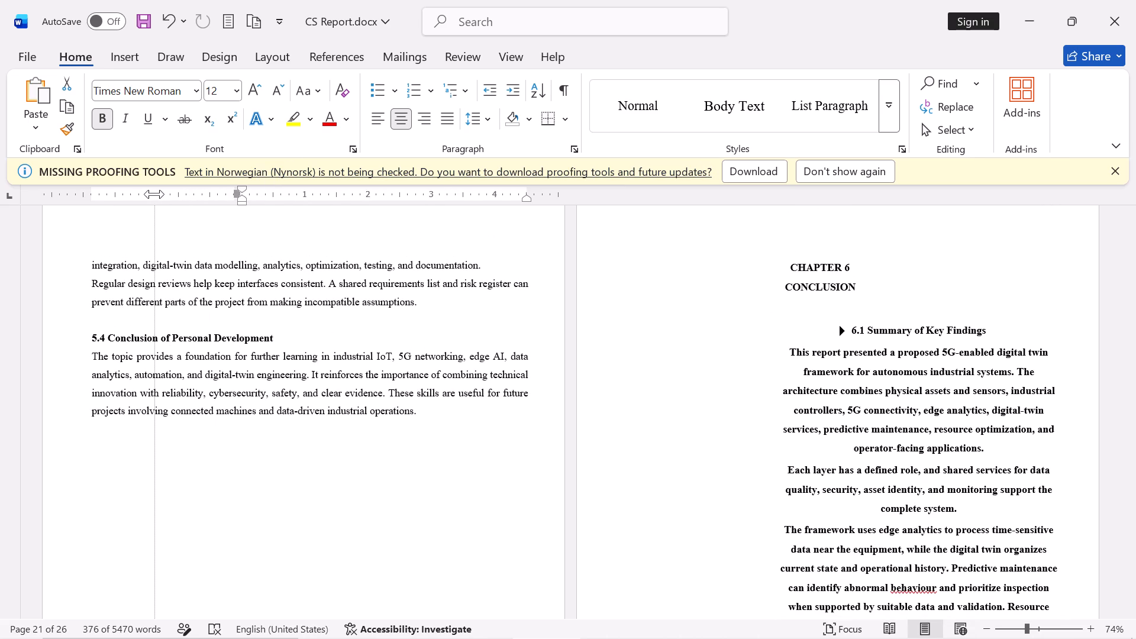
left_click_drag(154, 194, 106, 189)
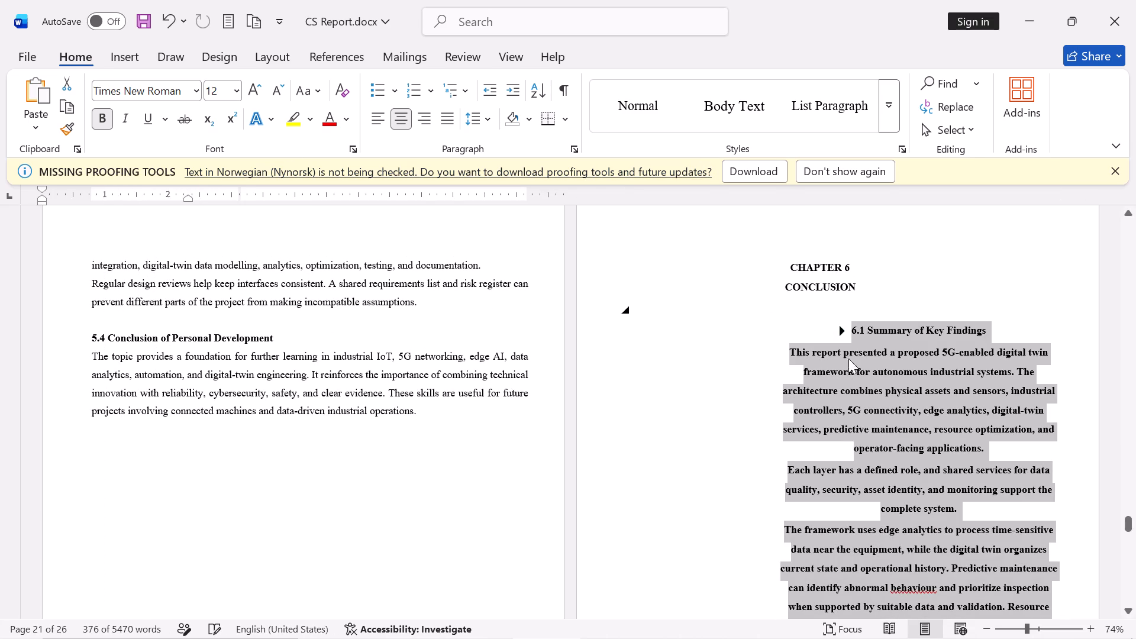
Move the left indent of the 6.1 Summary of Key Findings heading outward, close to the page's left margin.
left_click(841, 333)
left_click(841, 333)
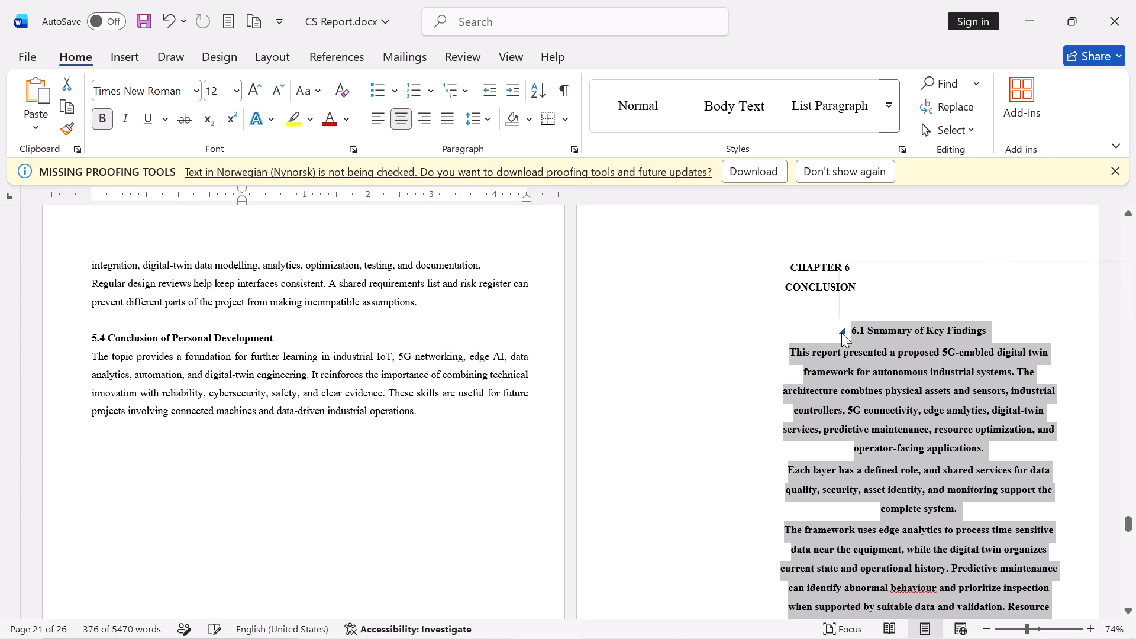
left_click(840, 331)
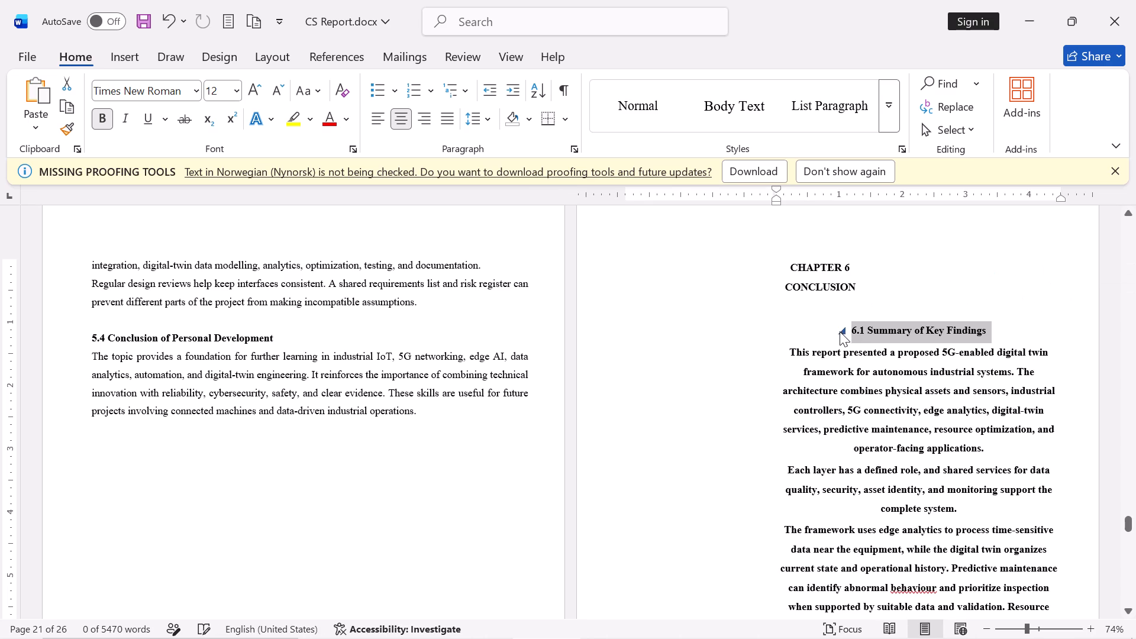
left_click_drag(778, 202, 663, 196)
left_click_drag(776, 202, 777, 192)
left_click_drag(777, 192, 753, 197)
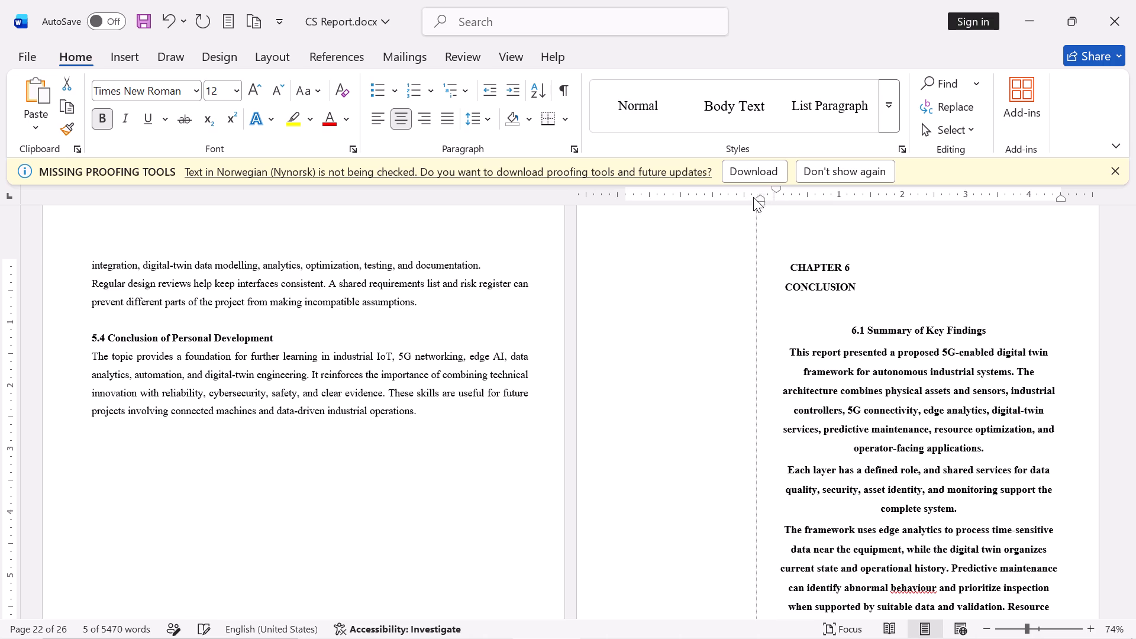
left_click_drag(753, 197, 648, 203)
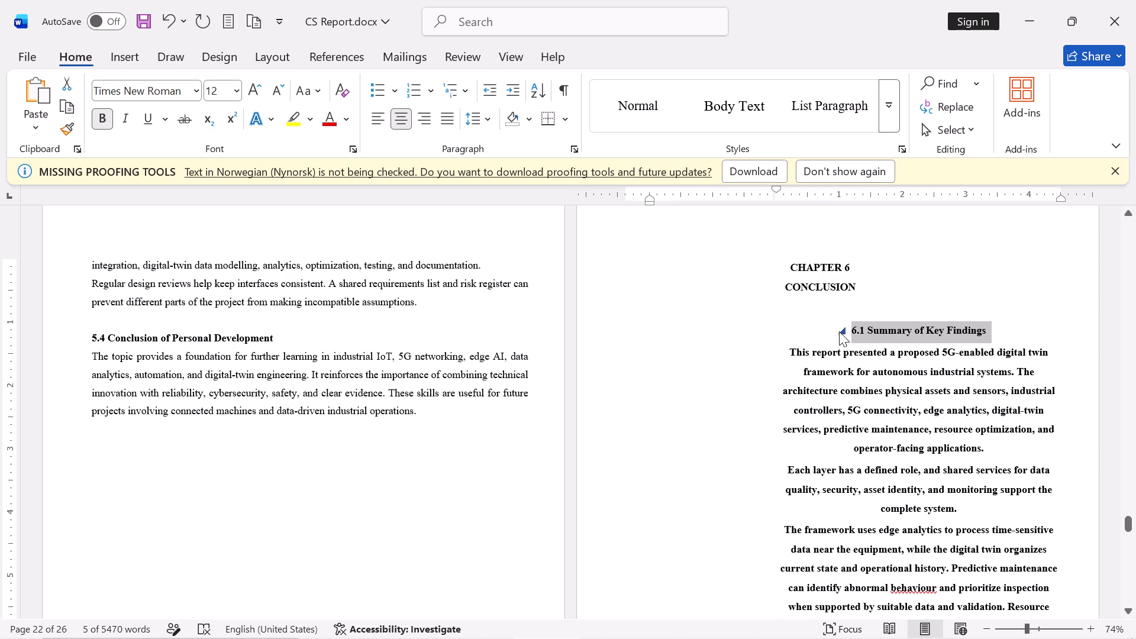
Move the first-line indent of the 6.1 Summary of Key Findings heading outward to the page's left edge.
left_click(839, 331)
left_click_drag(776, 190, 615, 193)
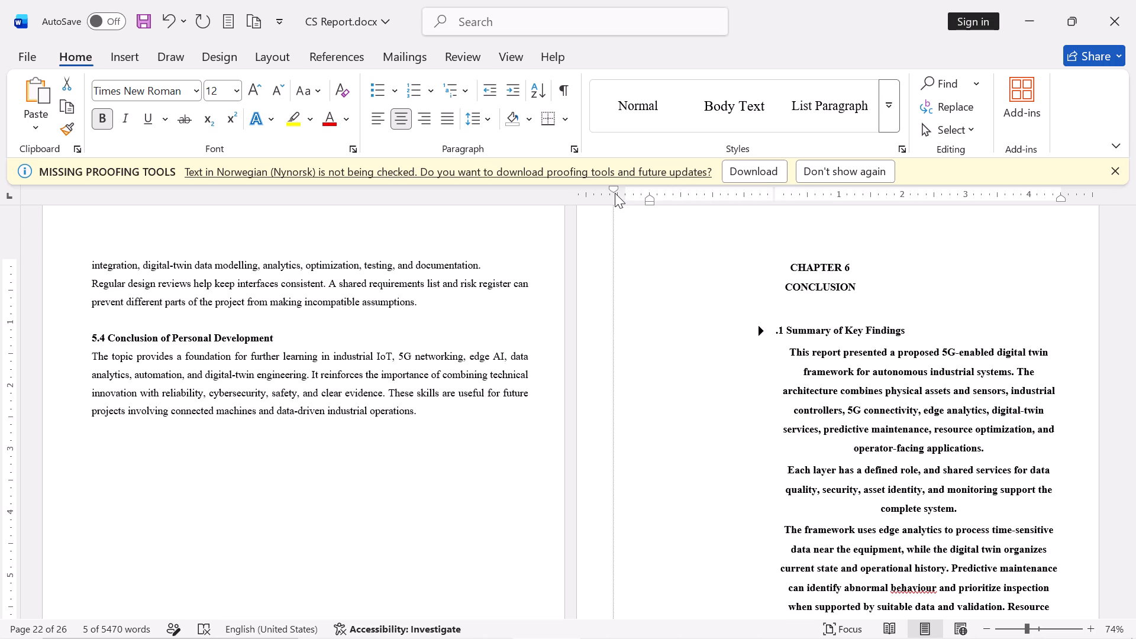
left_click_drag(615, 193, 627, 196)
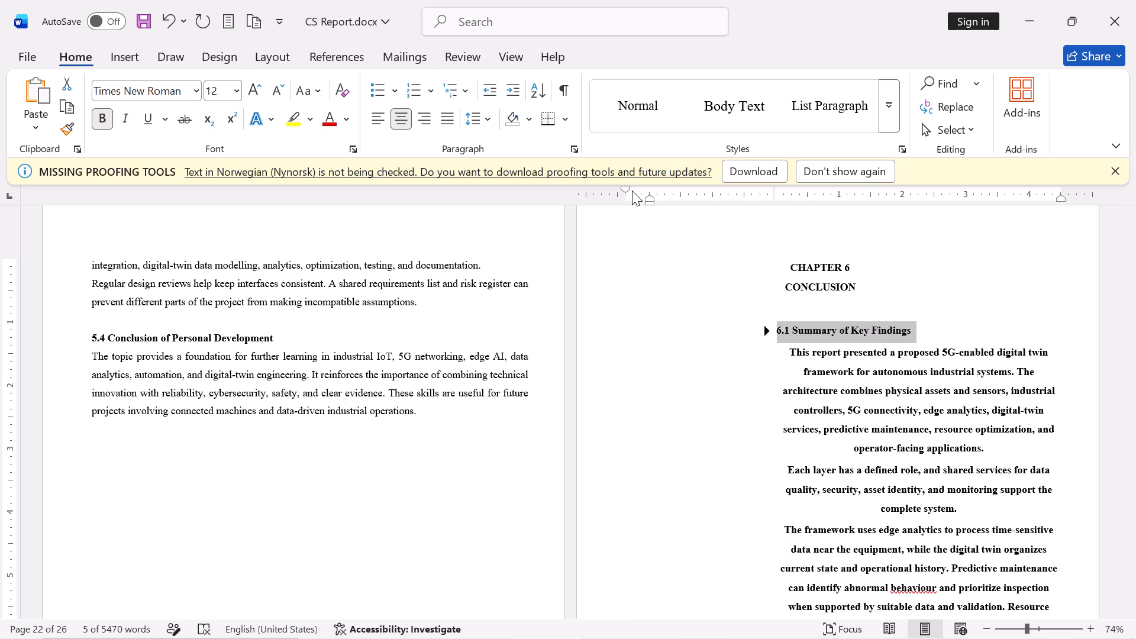
left_click_drag(628, 189, 357, 196)
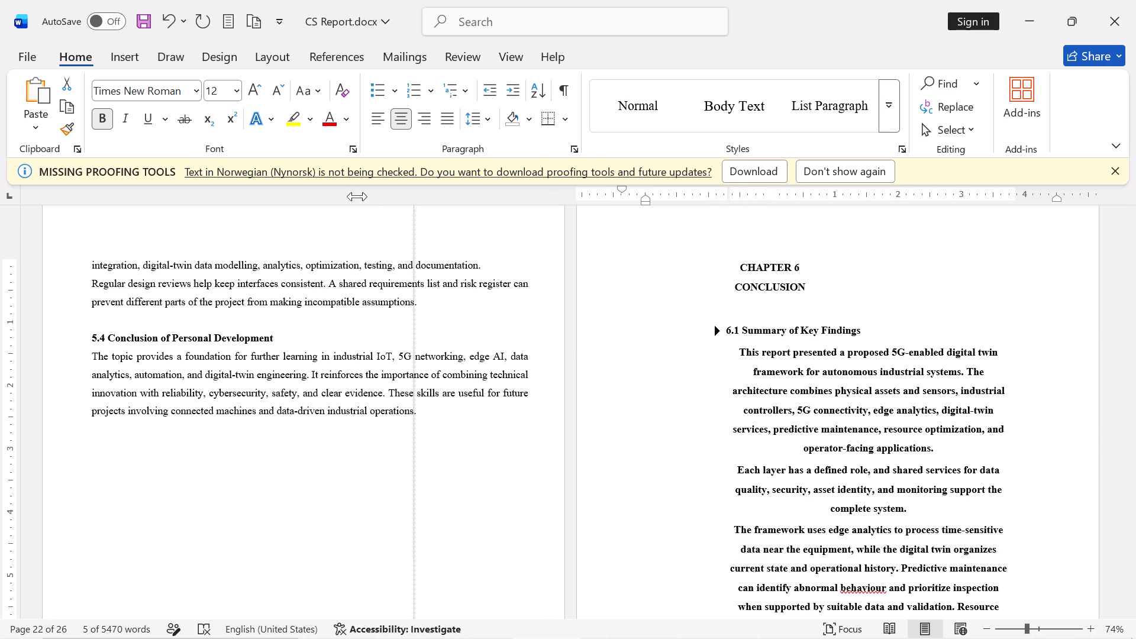
left_click_drag(357, 196, 299, 188)
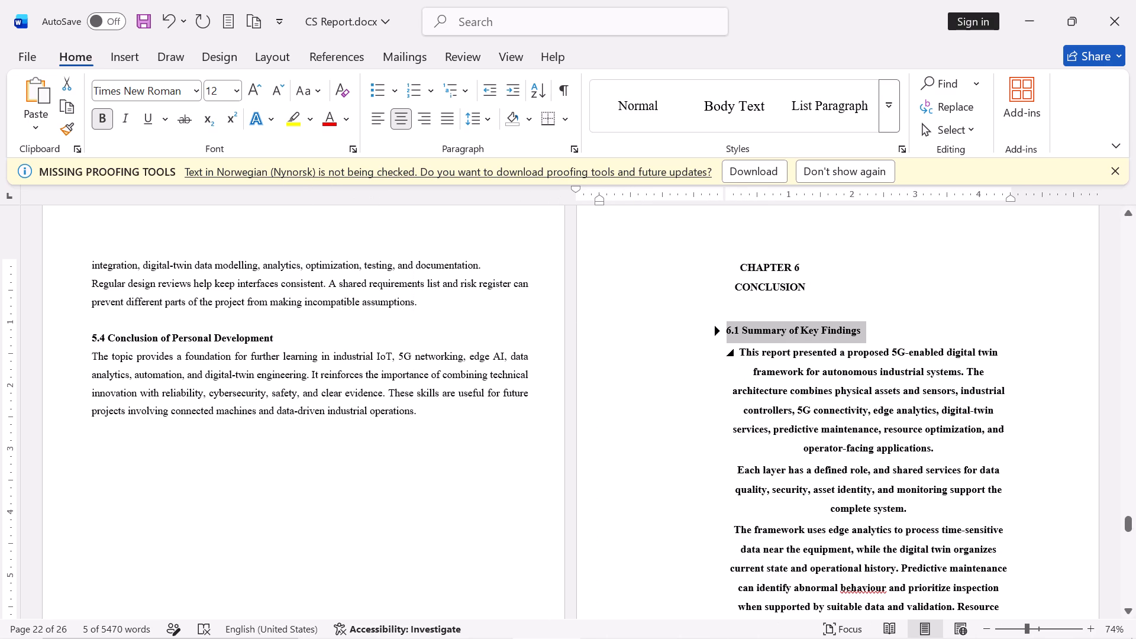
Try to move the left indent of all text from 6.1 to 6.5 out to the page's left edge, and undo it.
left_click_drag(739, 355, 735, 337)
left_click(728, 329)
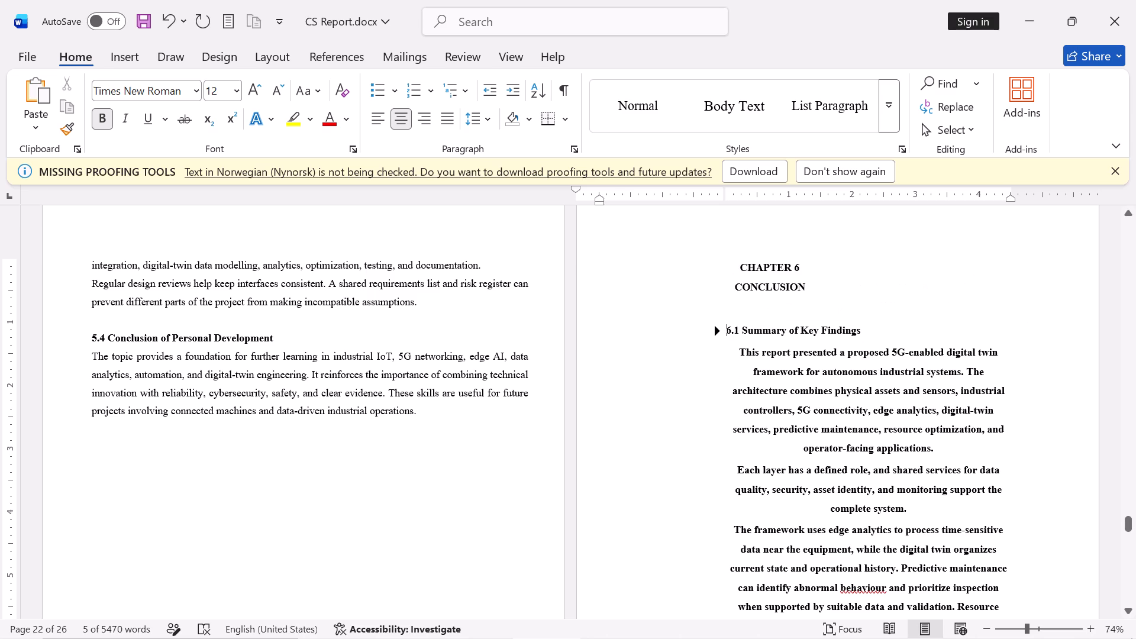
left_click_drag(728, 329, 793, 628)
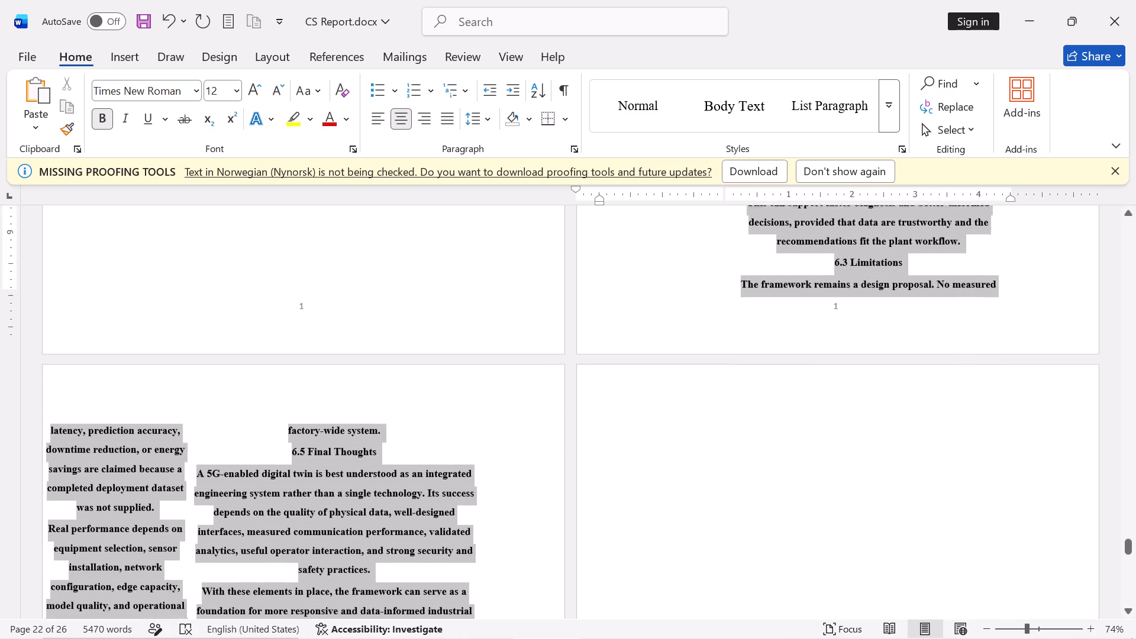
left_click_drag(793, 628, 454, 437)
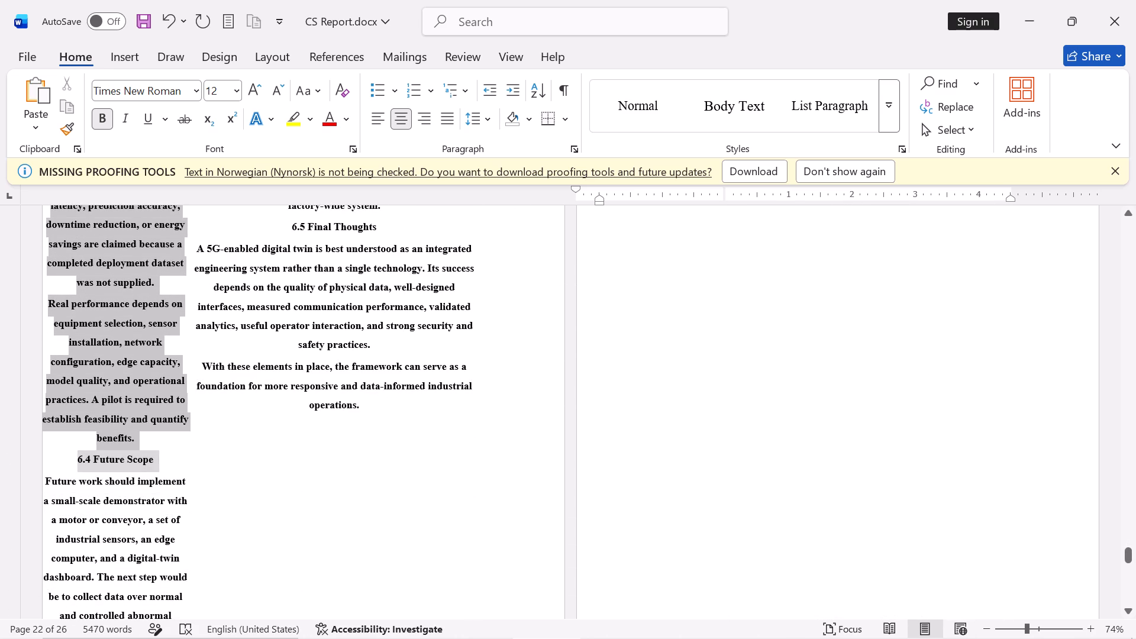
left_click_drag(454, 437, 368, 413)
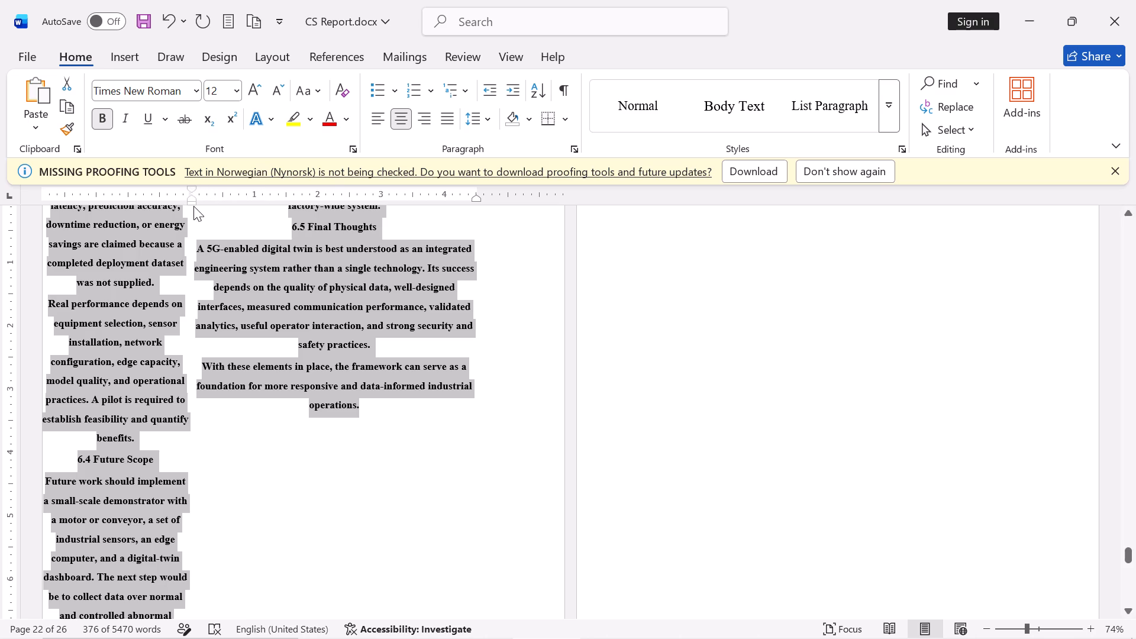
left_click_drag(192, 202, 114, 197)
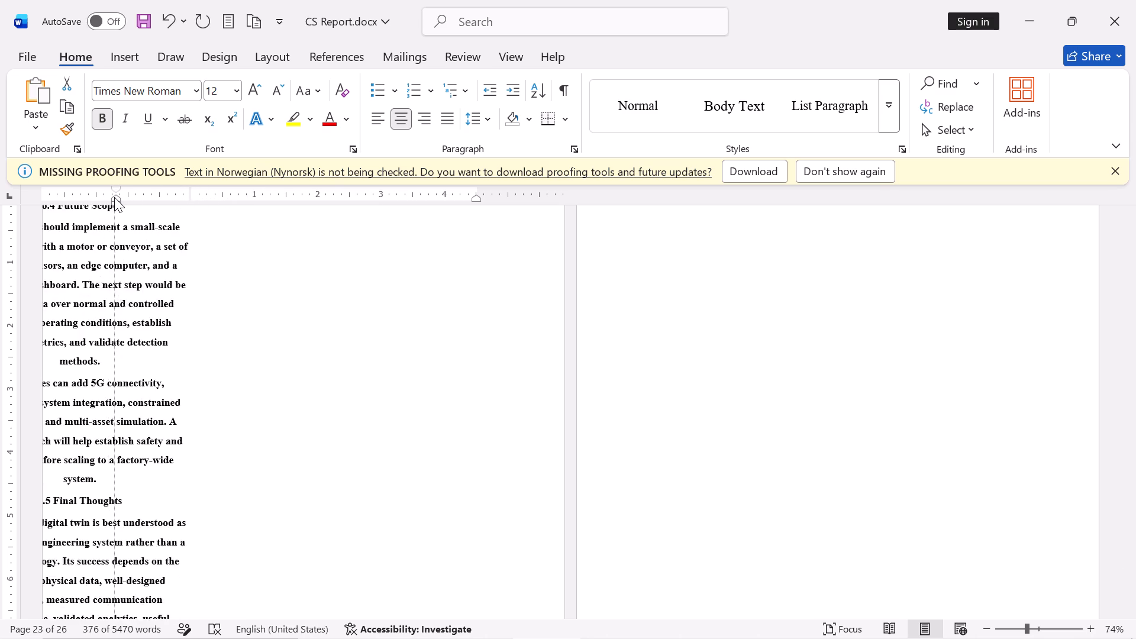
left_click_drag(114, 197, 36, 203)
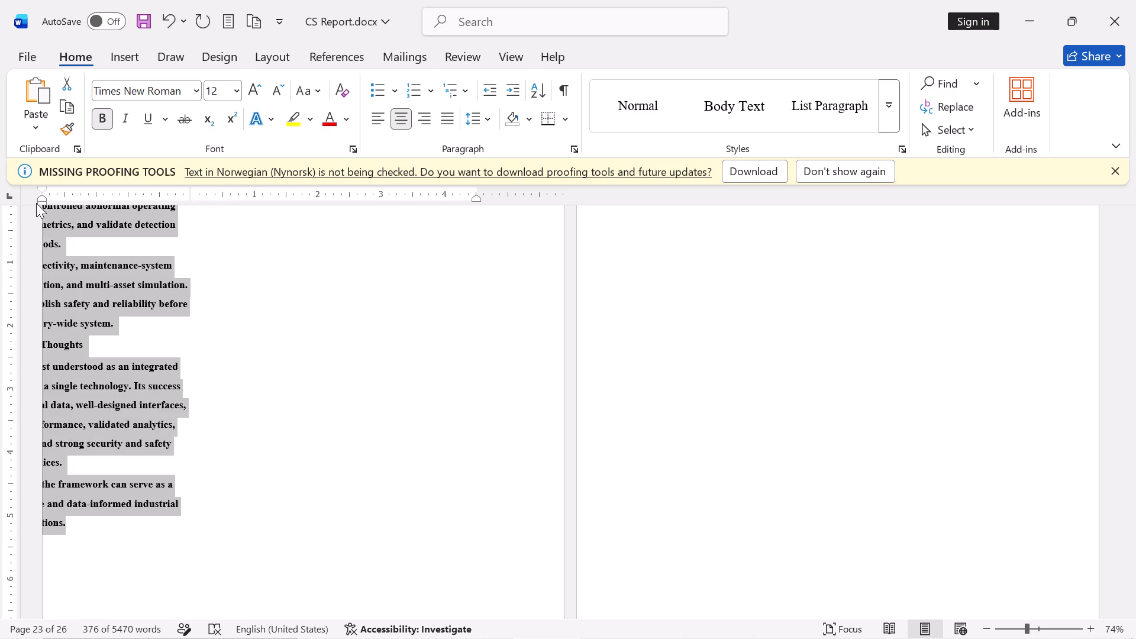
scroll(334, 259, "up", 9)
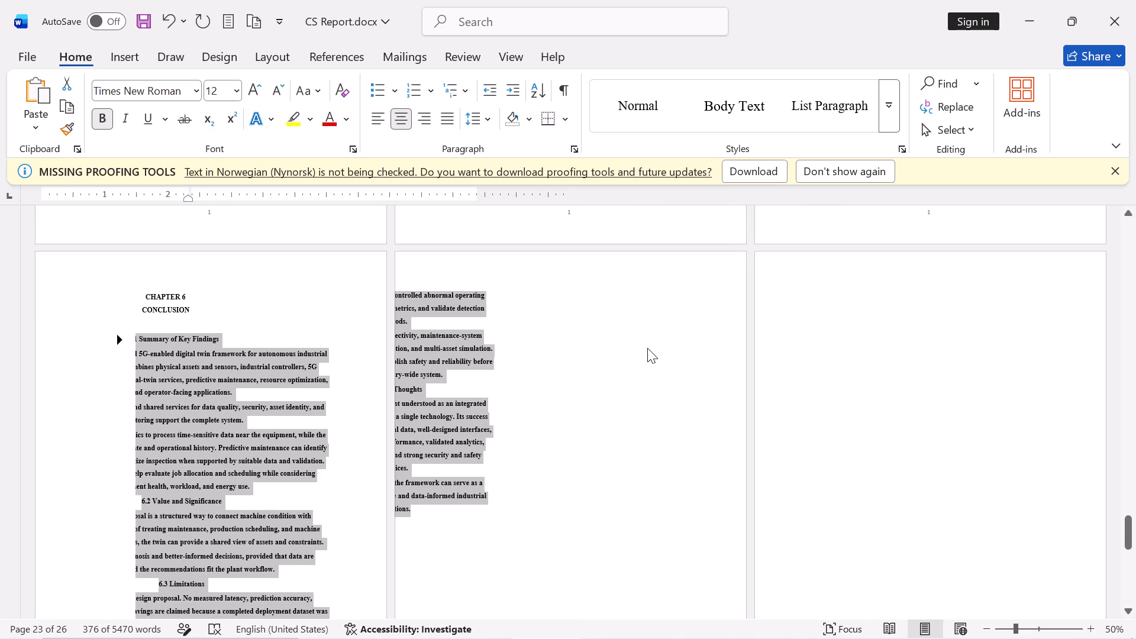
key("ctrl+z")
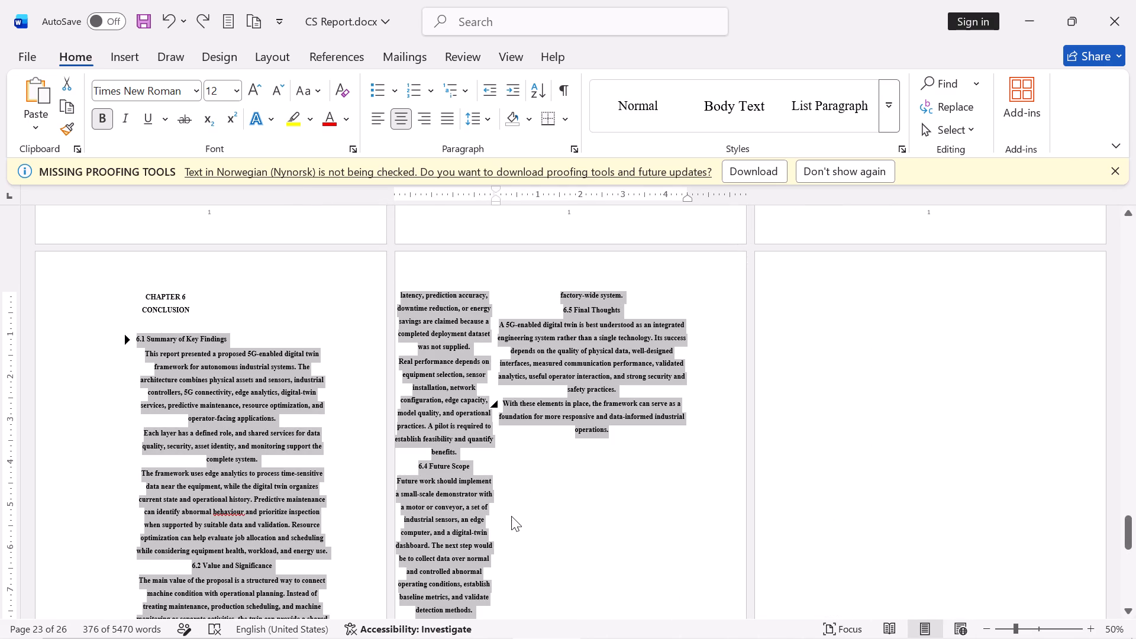
Insert 30 blank lines before "factory-wide system." so that it and section 6.5 move onto the next page.
left_click(509, 519)
left_click(538, 291)
key("Return")
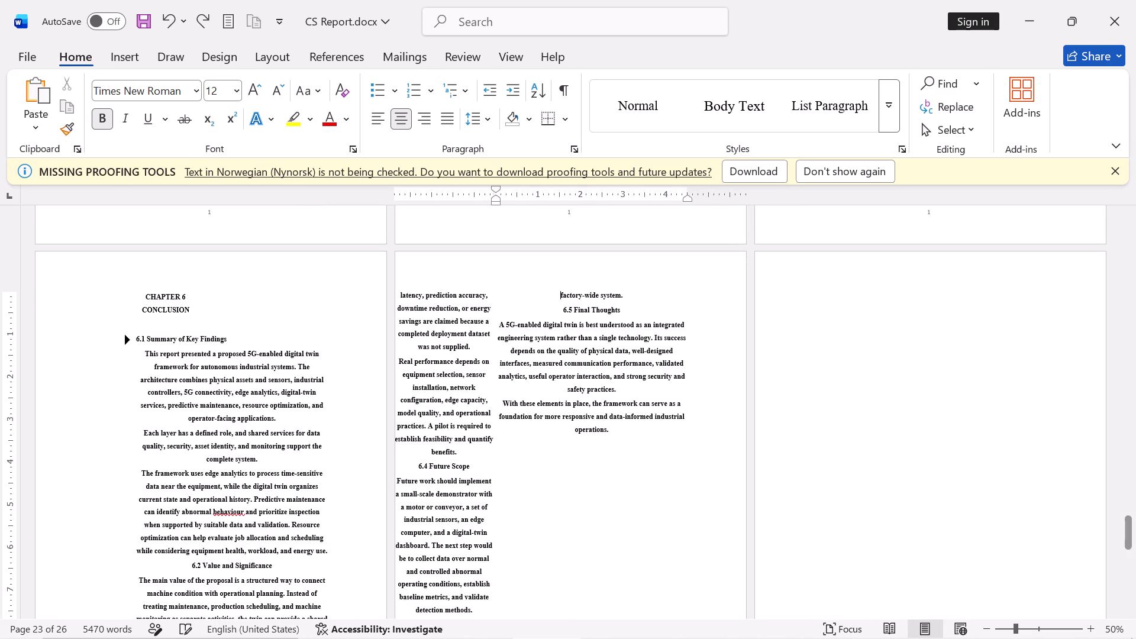
key("Return")
key("Return")
key("Return")
key("Return")
key("Return")
key("Return")
key("Return")
key("Return")
key("Return")
key("Return")
key("Return")
key("Return")
key("Return")
key("Return")
key("Return")
key("Return")
key("Return")
key("Return")
key("Return")
key("Return")
key("Return")
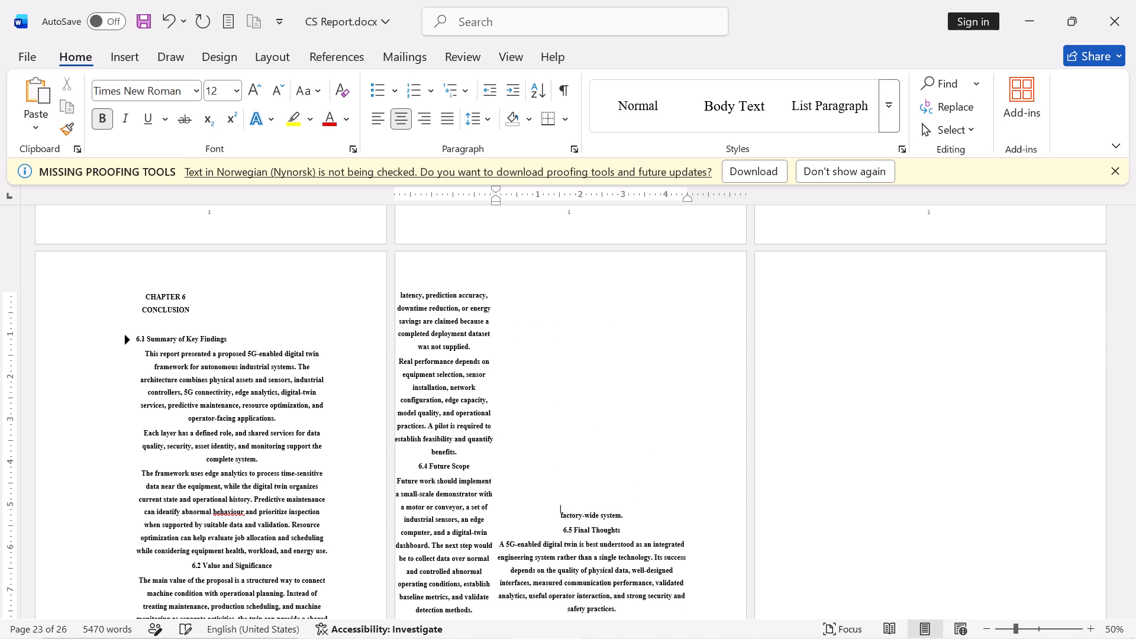
key("Return")
key("Return")
key("Return")
key("Return")
key("Return")
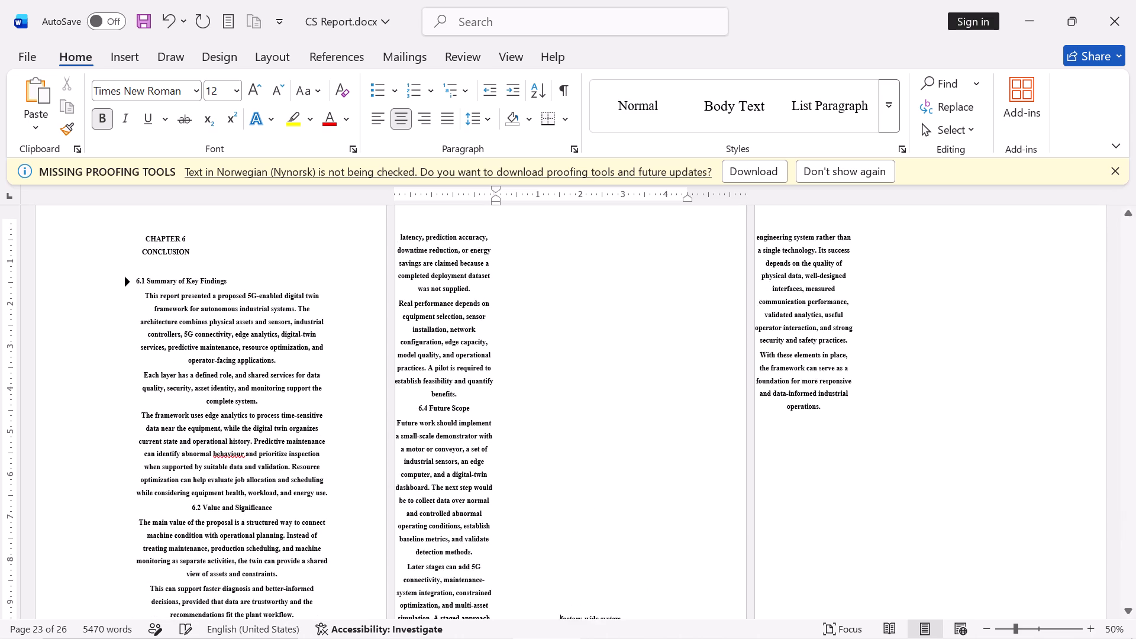
key("Return")
key("Return")
key("Return")
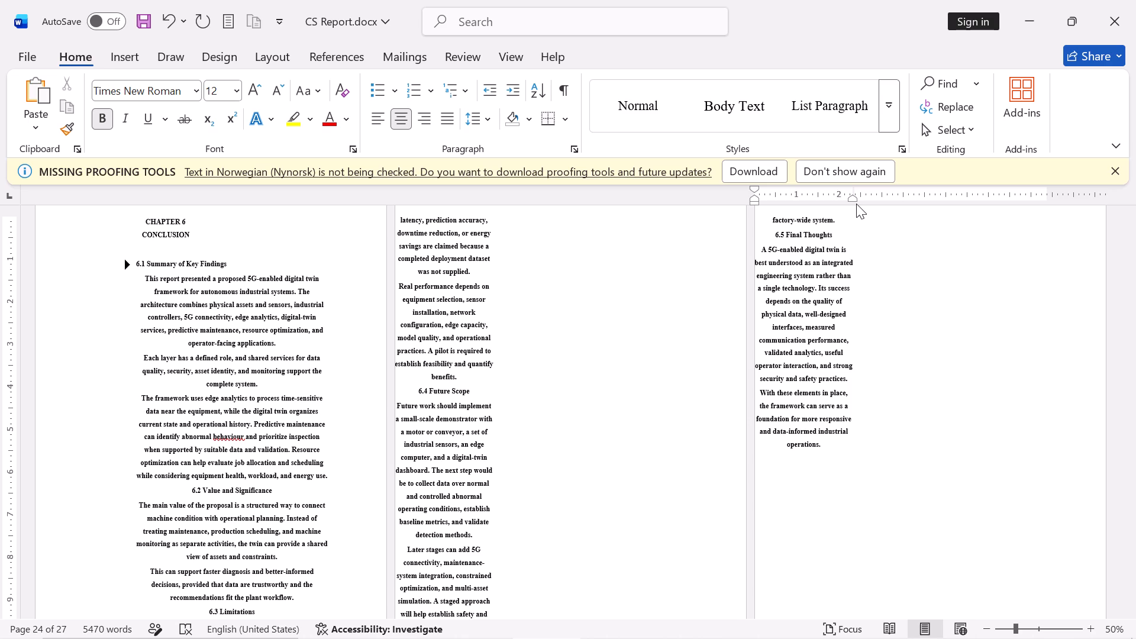
Extend the right indent of the "factory-wide system." line to the page's right edge and left-align the line.
left_click_drag(854, 196, 1052, 199)
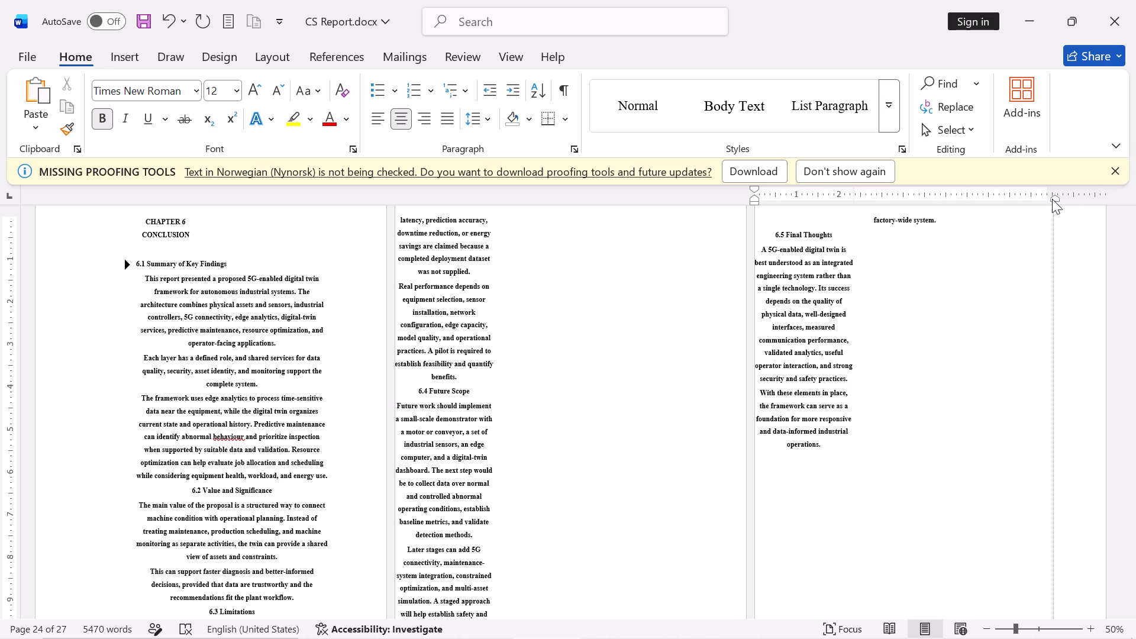
left_click_drag(1052, 199, 1122, 196)
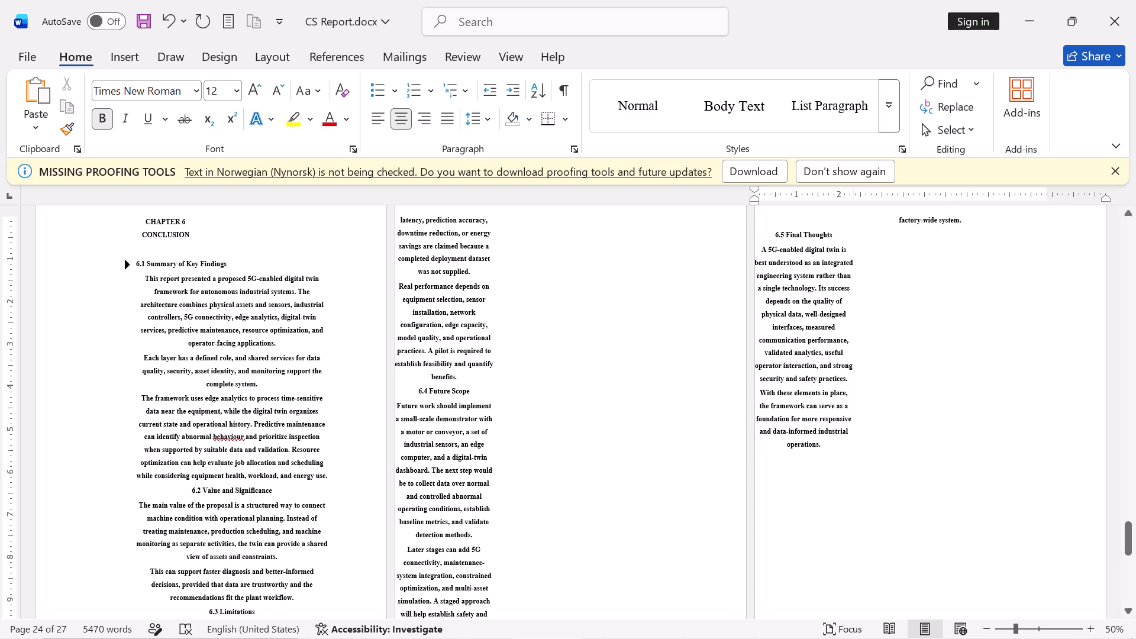
left_click(753, 202)
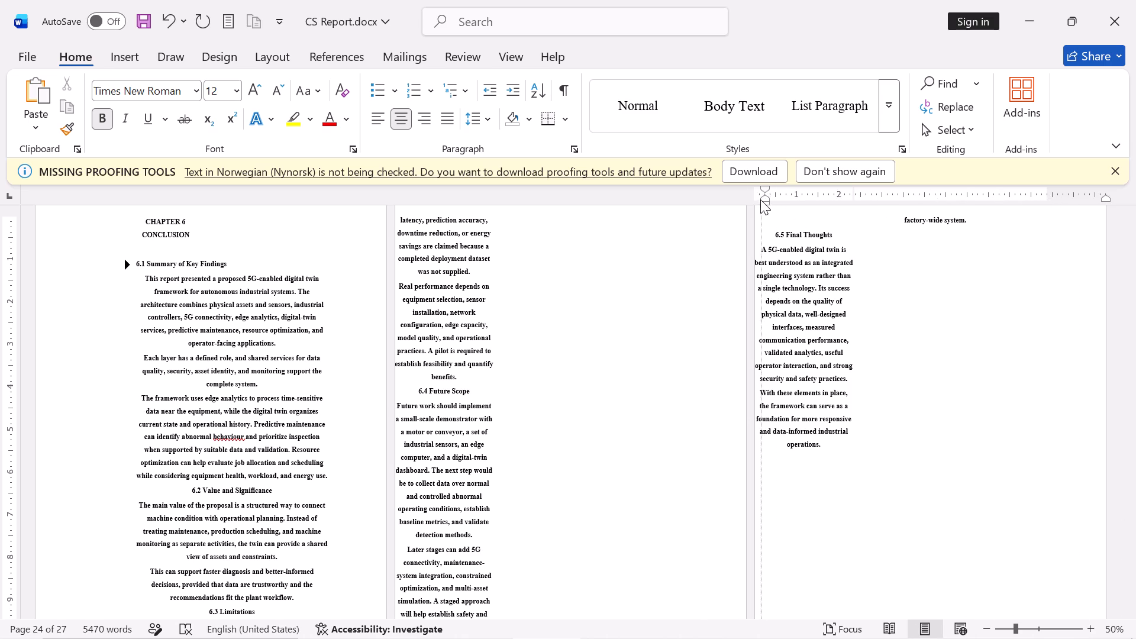
key("BackSpace")
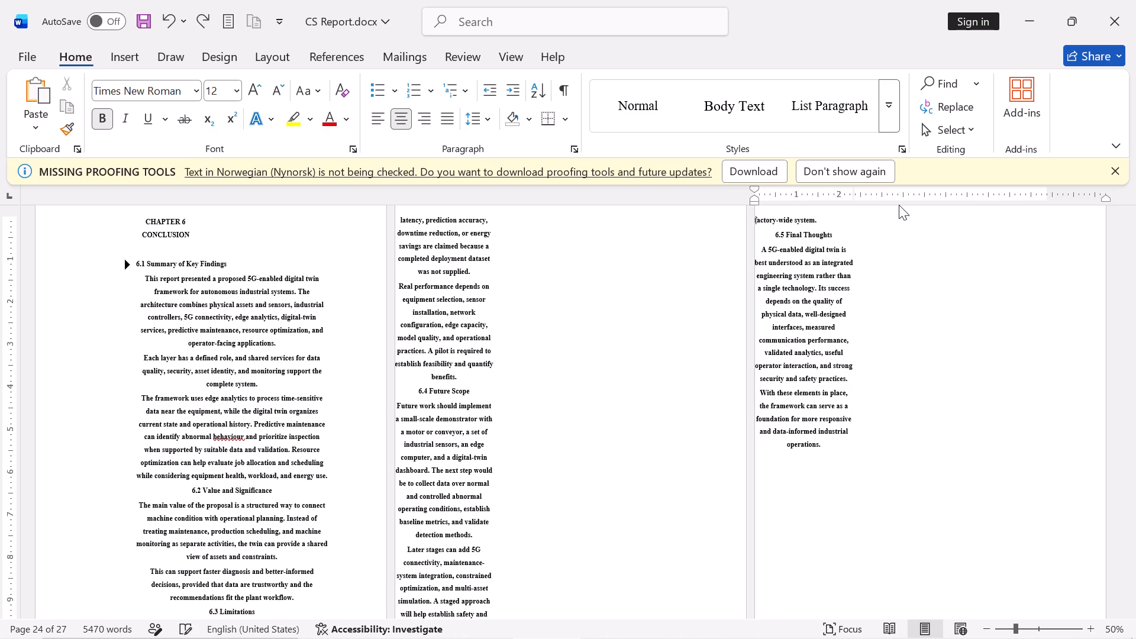
Extend the right indent of the 6.5 Final Thoughts heading out to the page's right edge.
left_click(774, 233)
left_click_drag(856, 199, 752, 196)
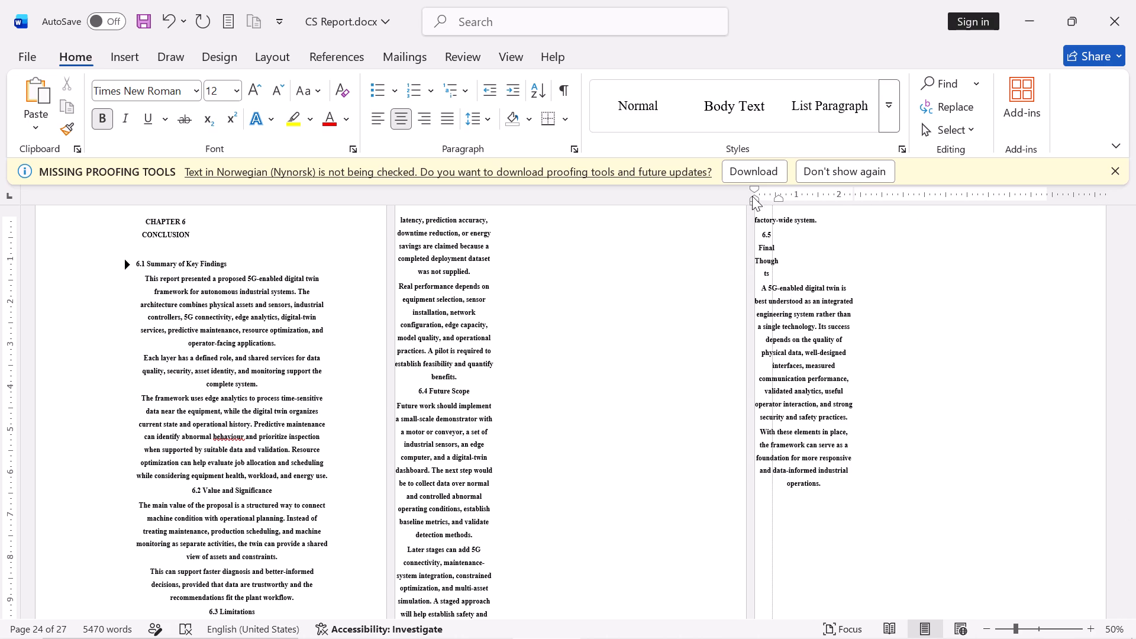
left_click_drag(752, 196, 1092, 184)
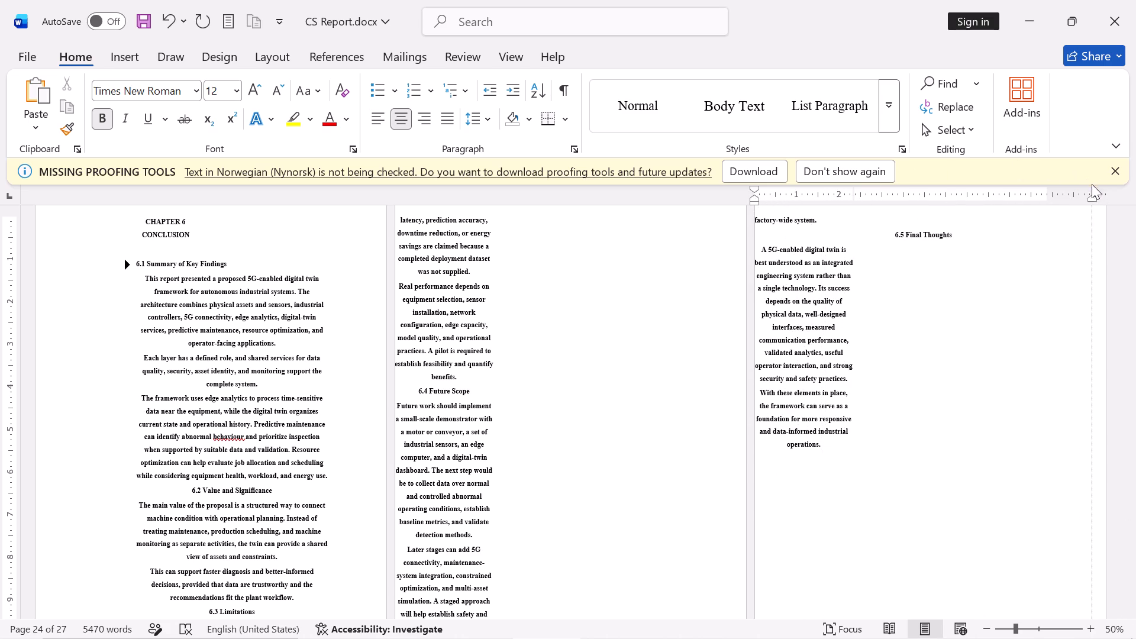
left_click_drag(1092, 184, 1105, 194)
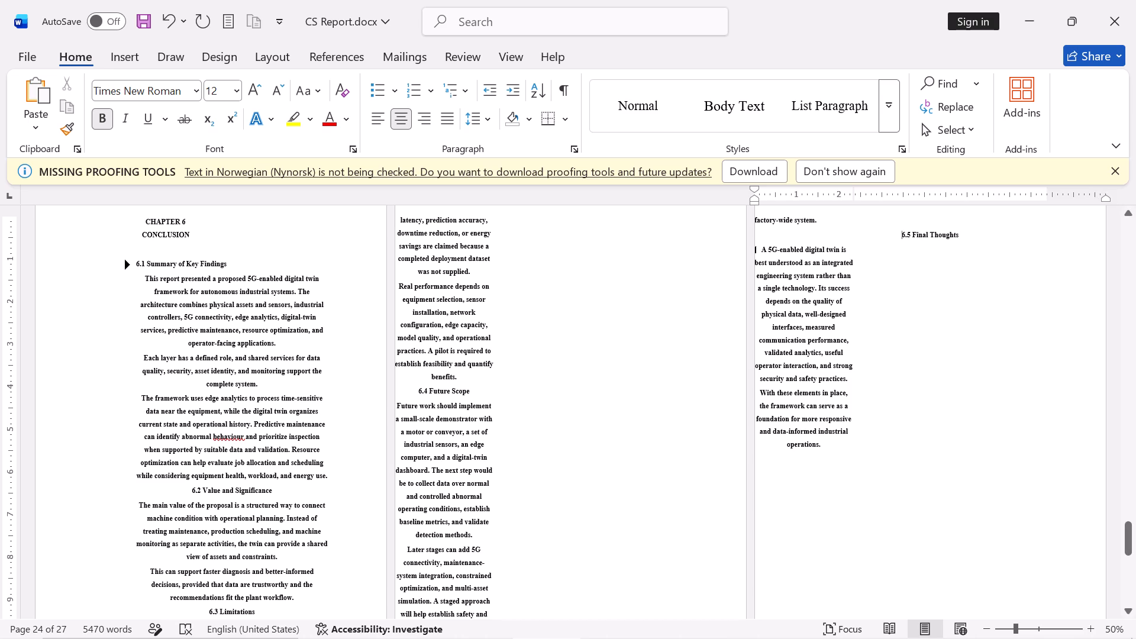
Extend the right indent of the two paragraphs under 6.5 Final Thoughts out to the page's right edge.
left_click_drag(762, 250, 850, 445)
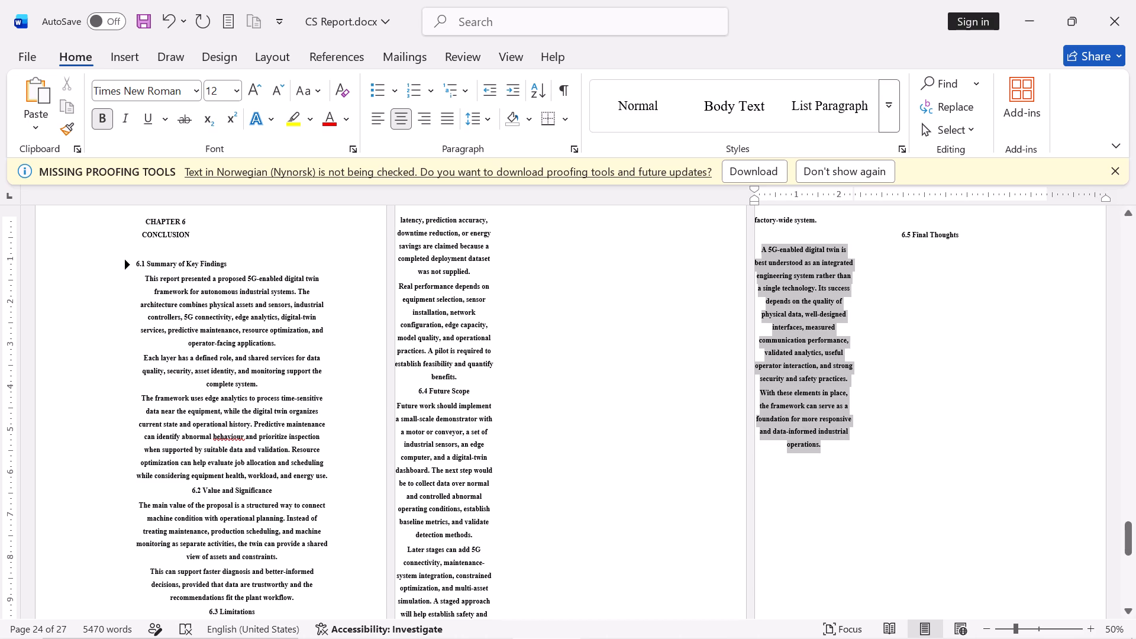
left_click_drag(850, 445, 850, 446)
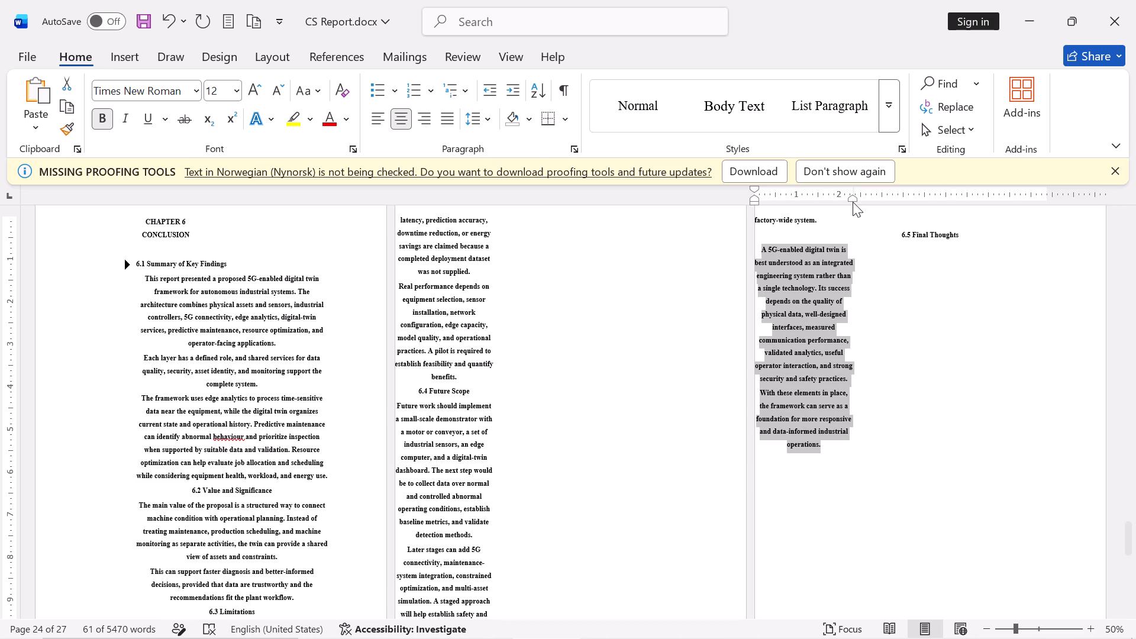
left_click_drag(853, 202, 1135, 206)
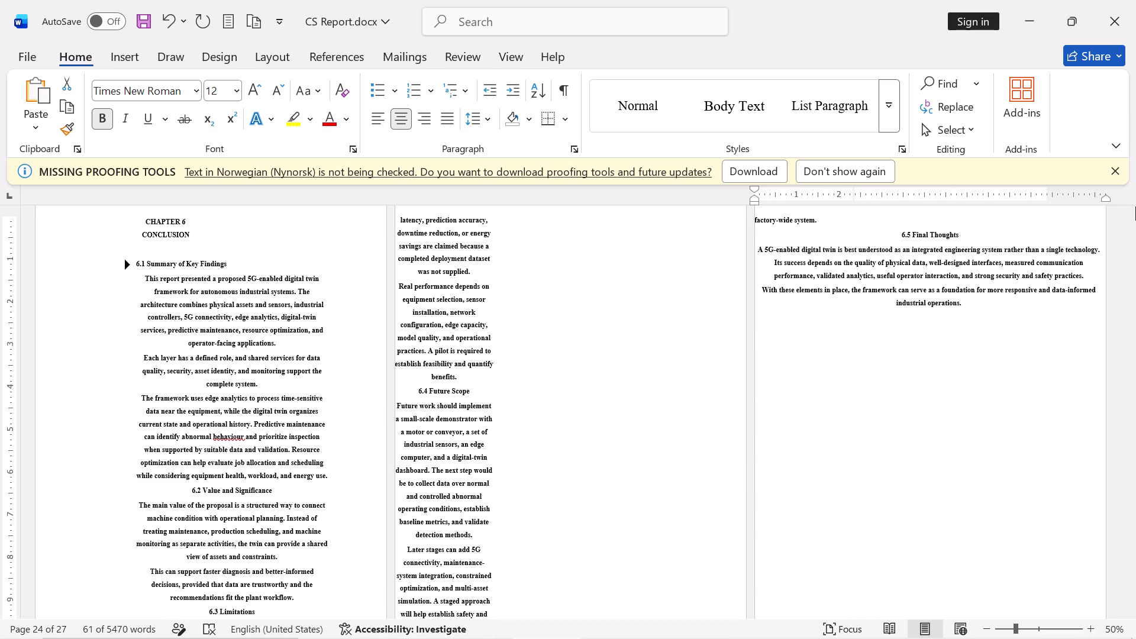
left_click_drag(1135, 206, 1130, 218)
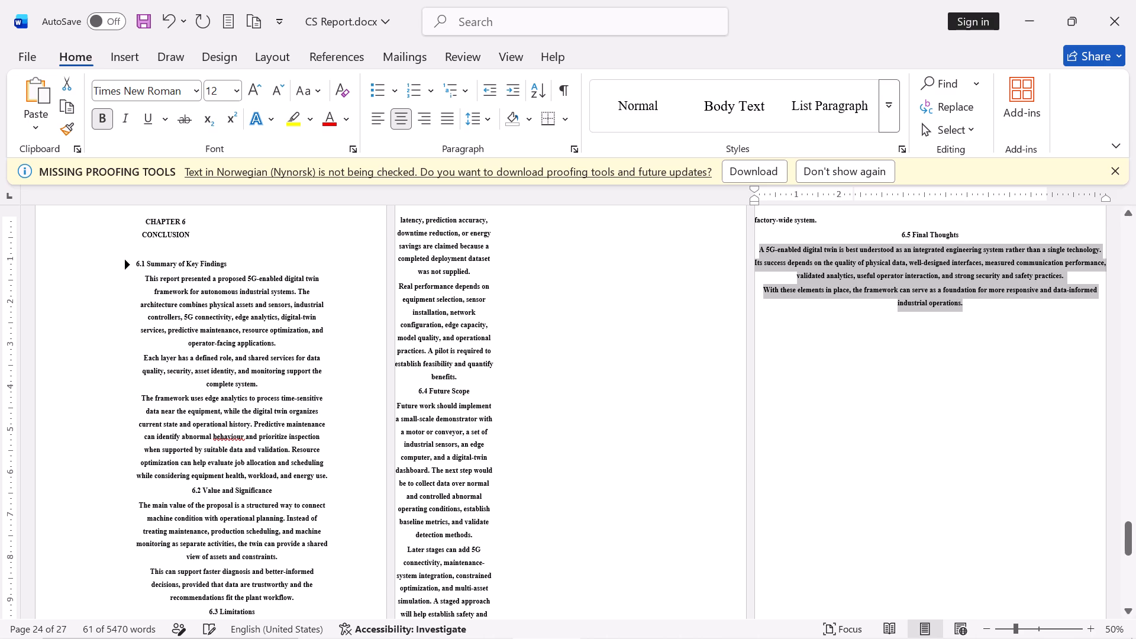
Left-align the 6.5 Final Thoughts heading by removing its centering.
left_click(871, 228)
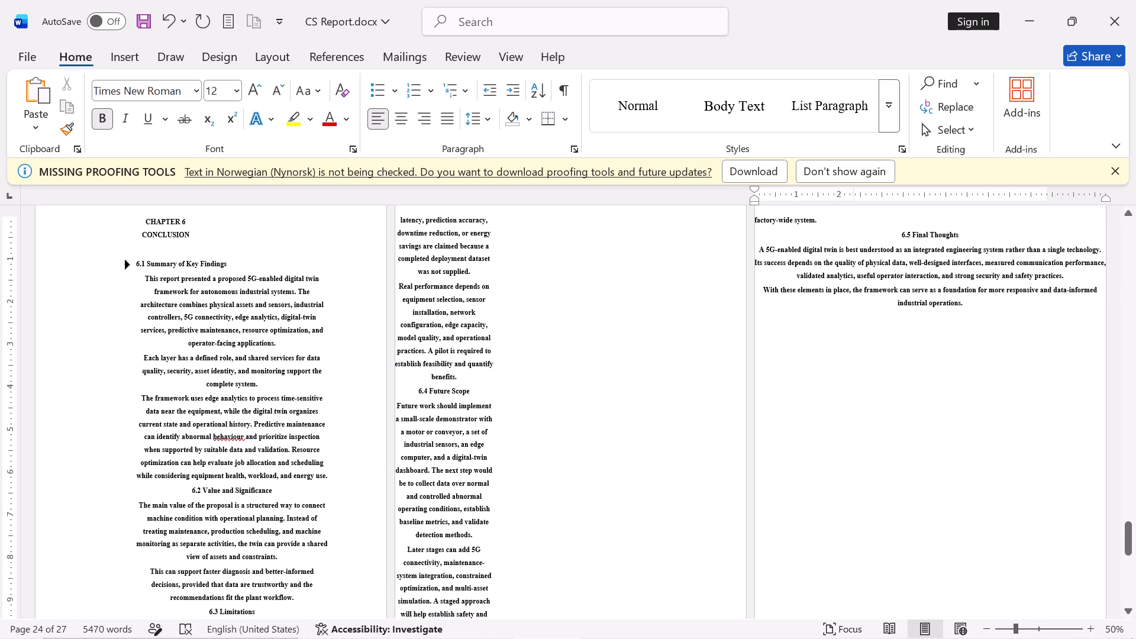
key("Down")
key("BackSpace")
left_click(827, 227)
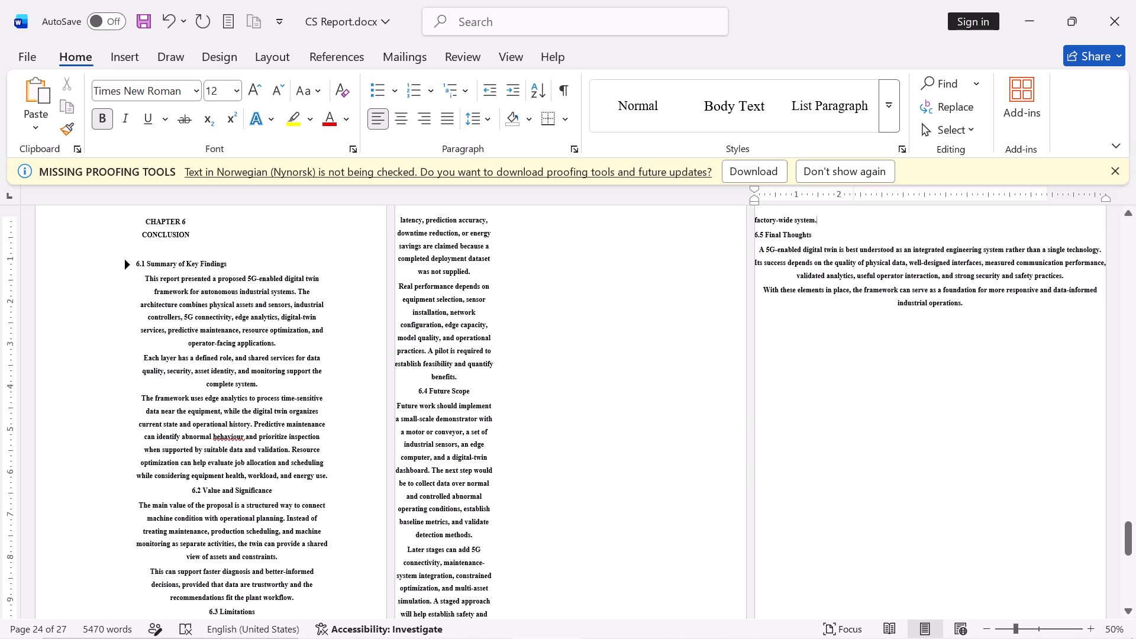
Extend the right indent of the paragraphs under 6.4 Future Scope out to the page's right edge.
scroll(494, 529, "down", 1)
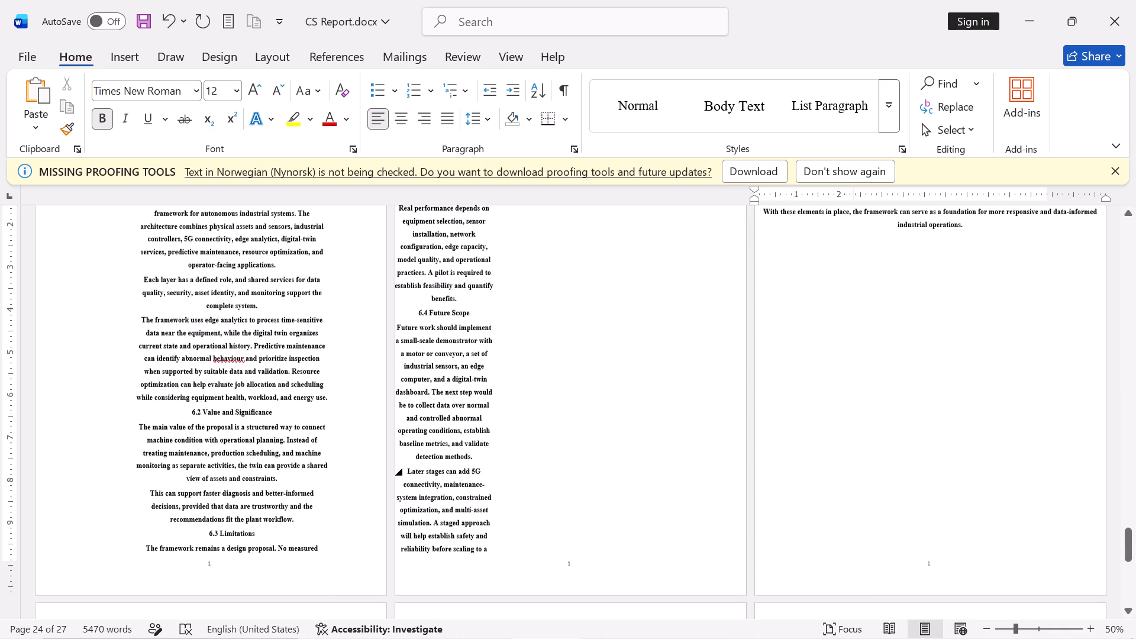
scroll(494, 529, "down", 1)
left_click_drag(495, 555, 396, 327)
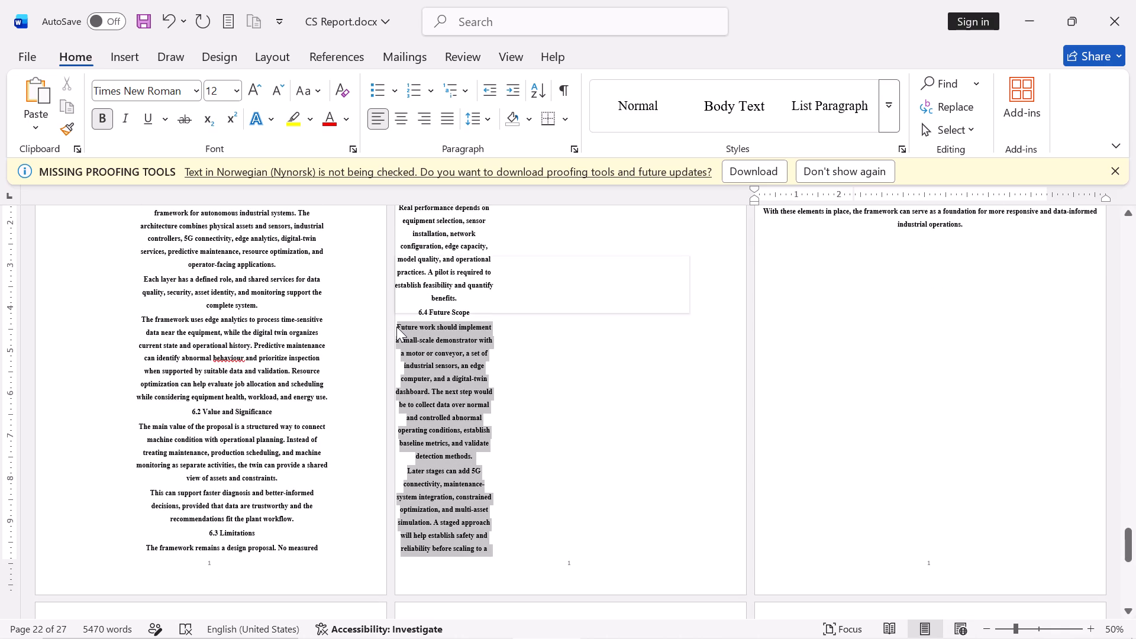
left_click_drag(492, 196, 679, 198)
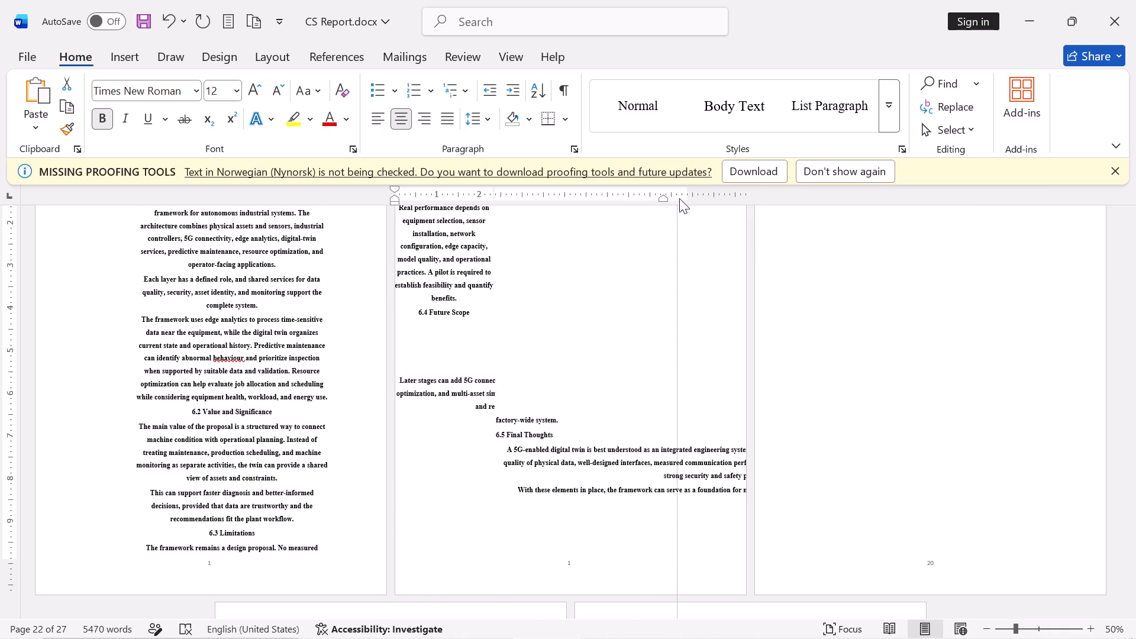
left_click_drag(679, 198, 756, 194)
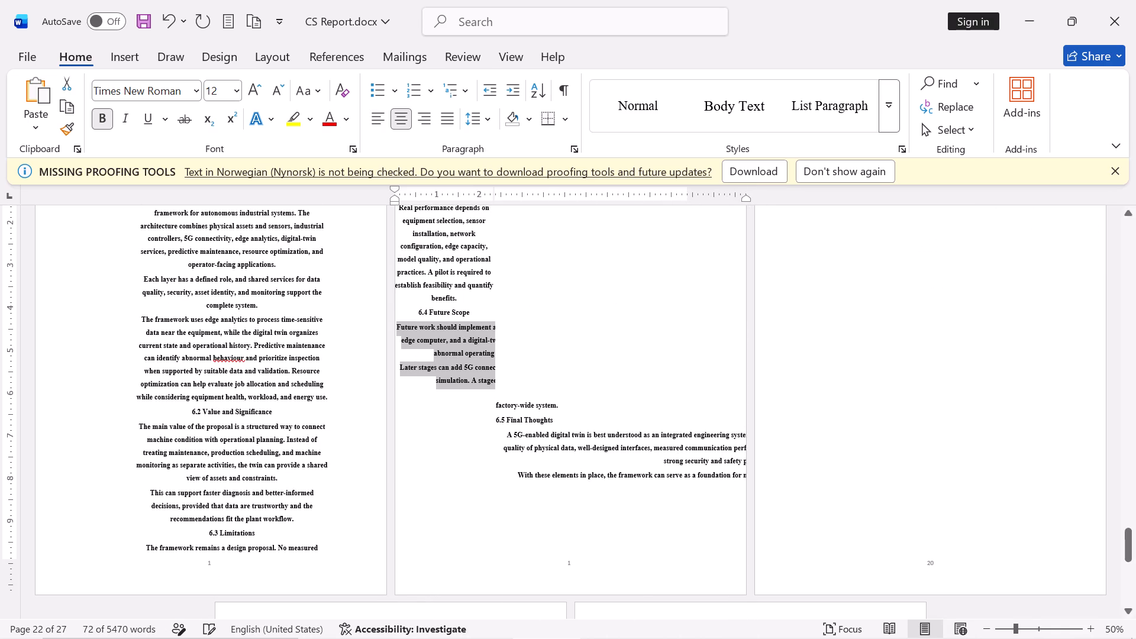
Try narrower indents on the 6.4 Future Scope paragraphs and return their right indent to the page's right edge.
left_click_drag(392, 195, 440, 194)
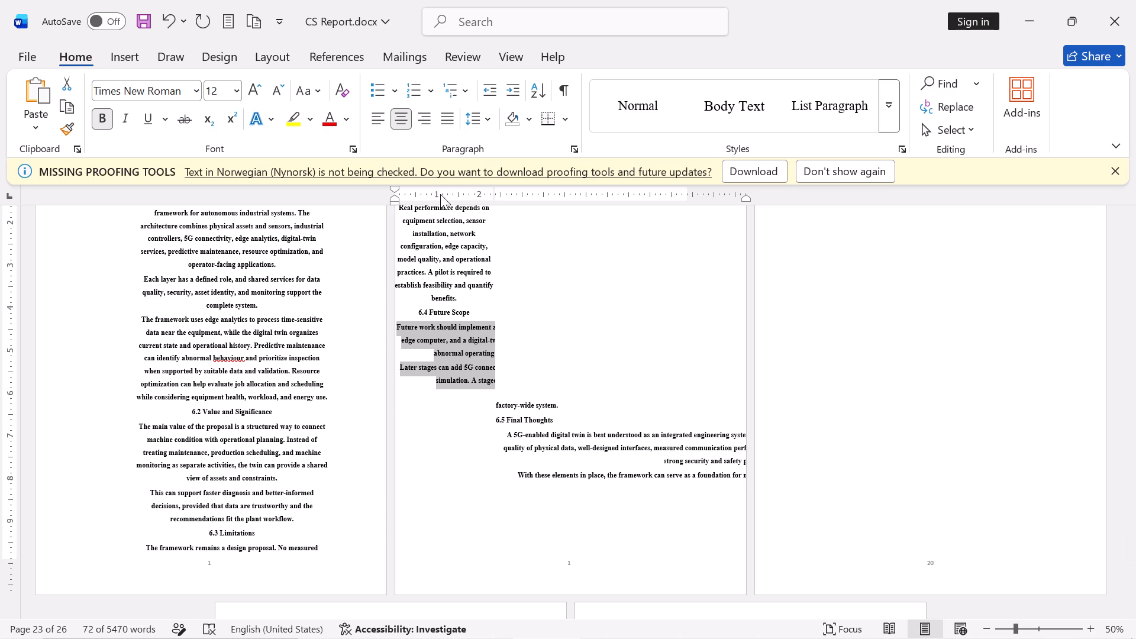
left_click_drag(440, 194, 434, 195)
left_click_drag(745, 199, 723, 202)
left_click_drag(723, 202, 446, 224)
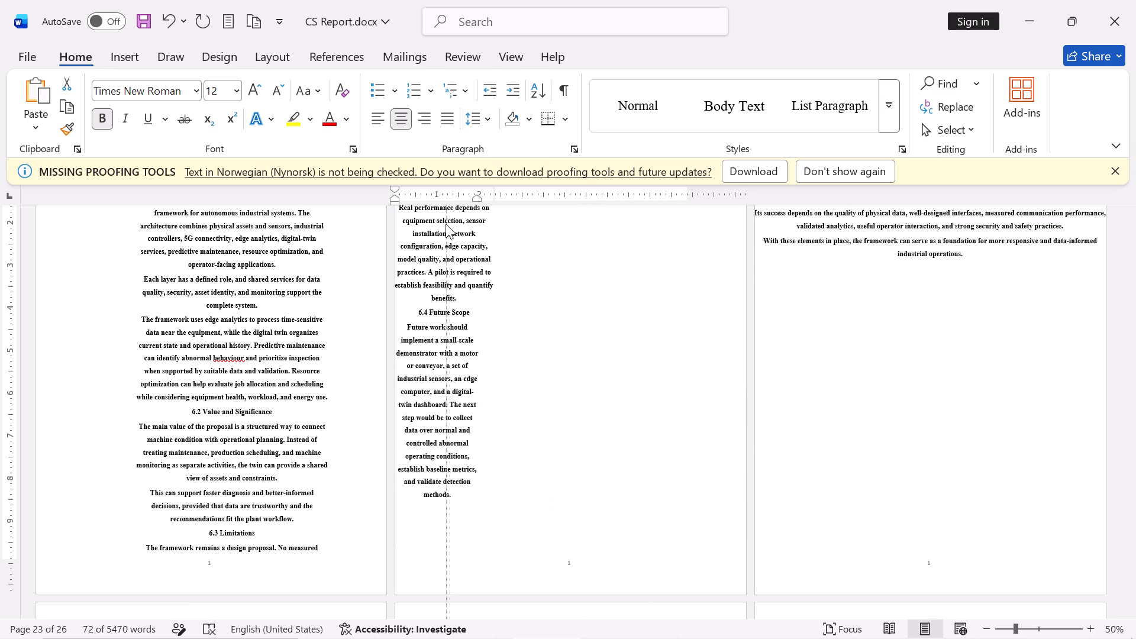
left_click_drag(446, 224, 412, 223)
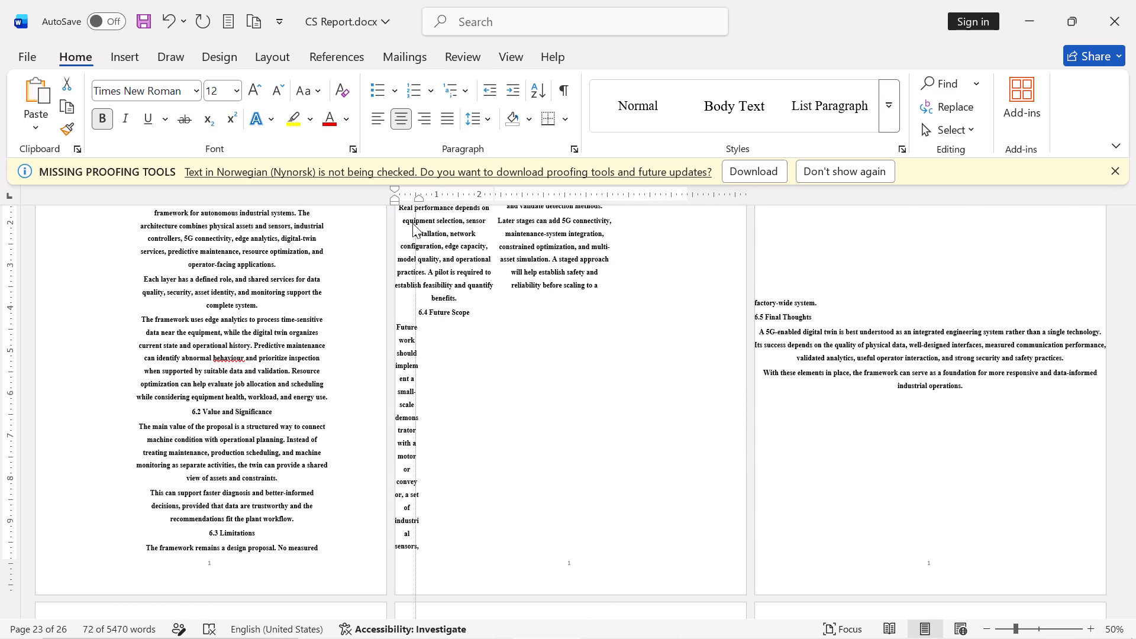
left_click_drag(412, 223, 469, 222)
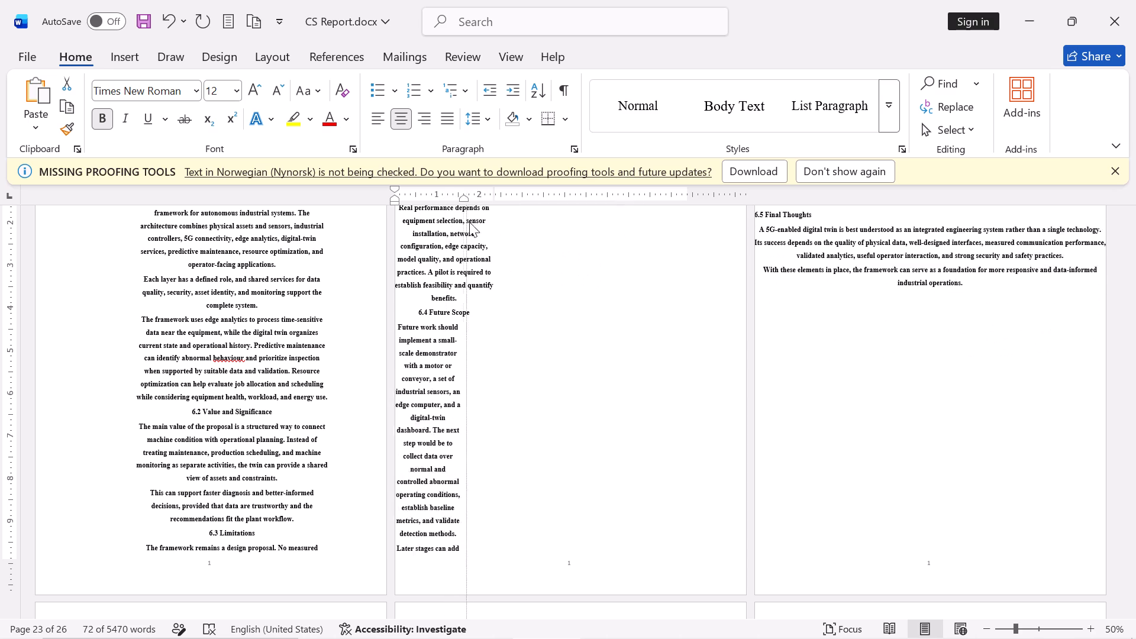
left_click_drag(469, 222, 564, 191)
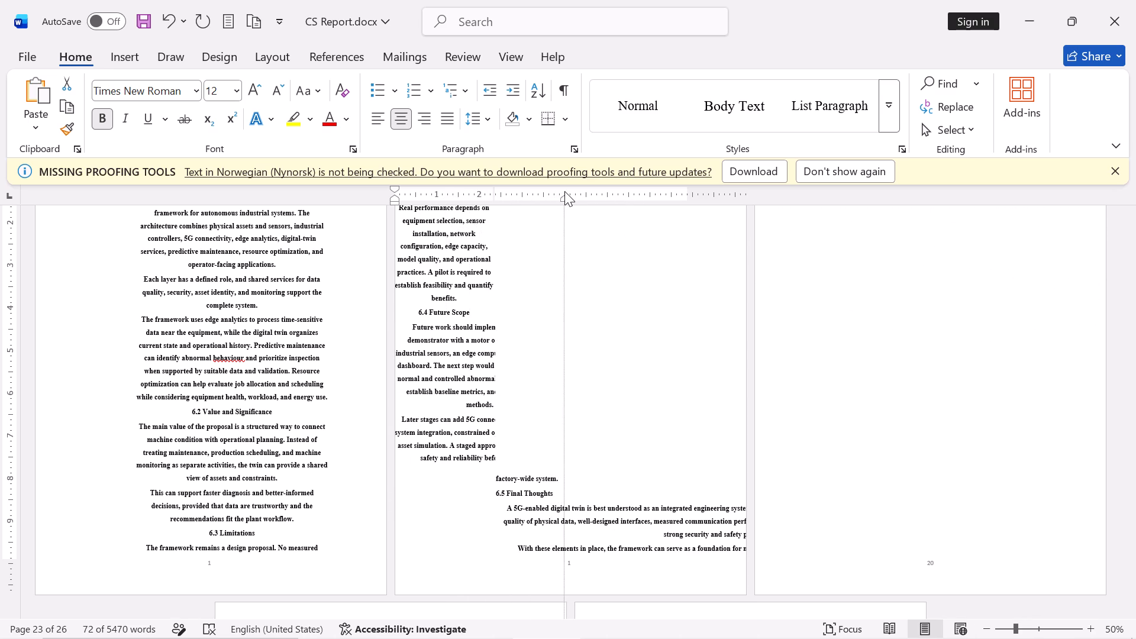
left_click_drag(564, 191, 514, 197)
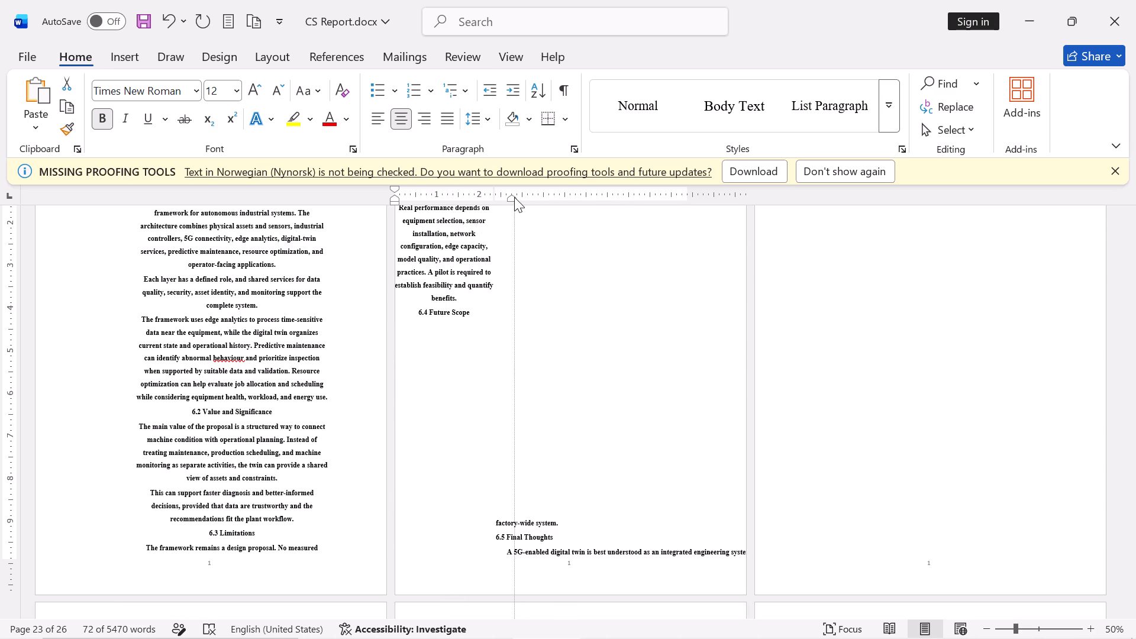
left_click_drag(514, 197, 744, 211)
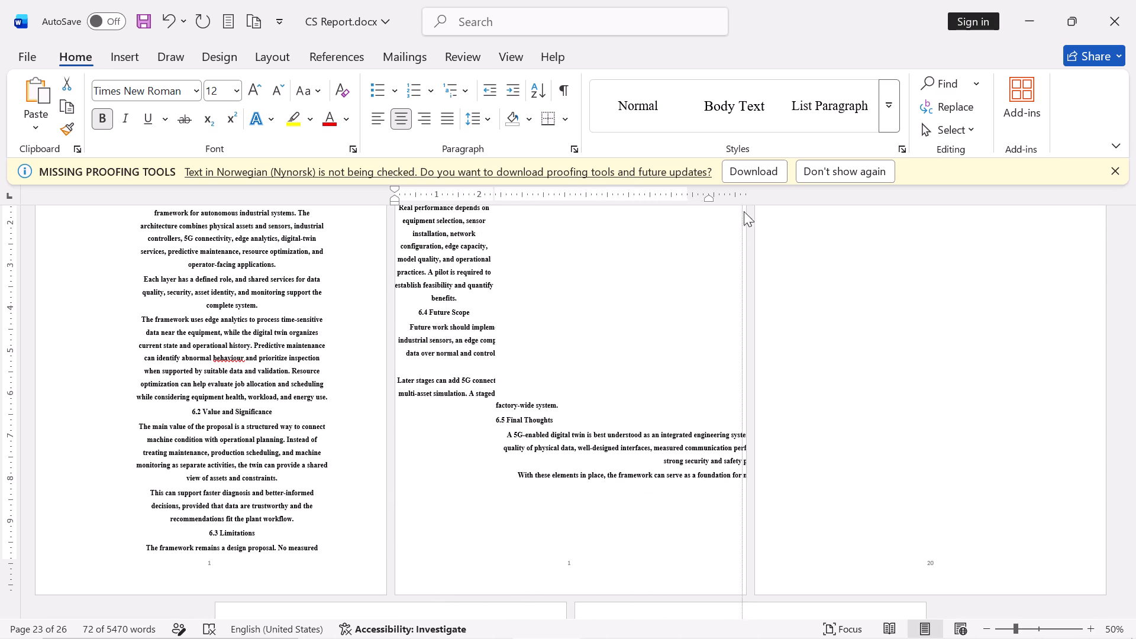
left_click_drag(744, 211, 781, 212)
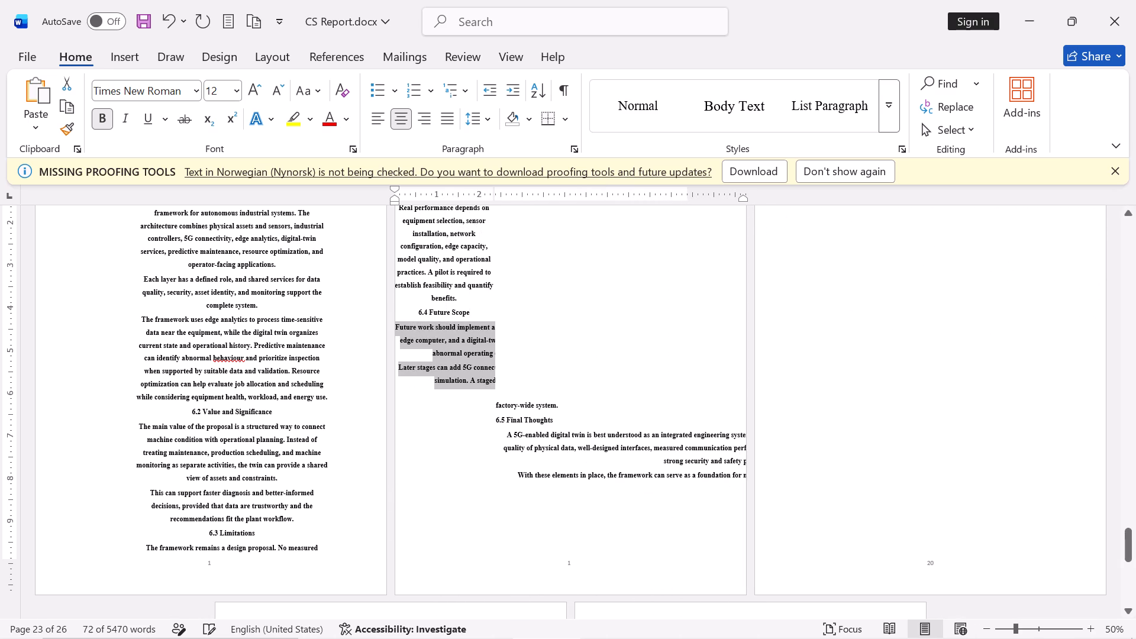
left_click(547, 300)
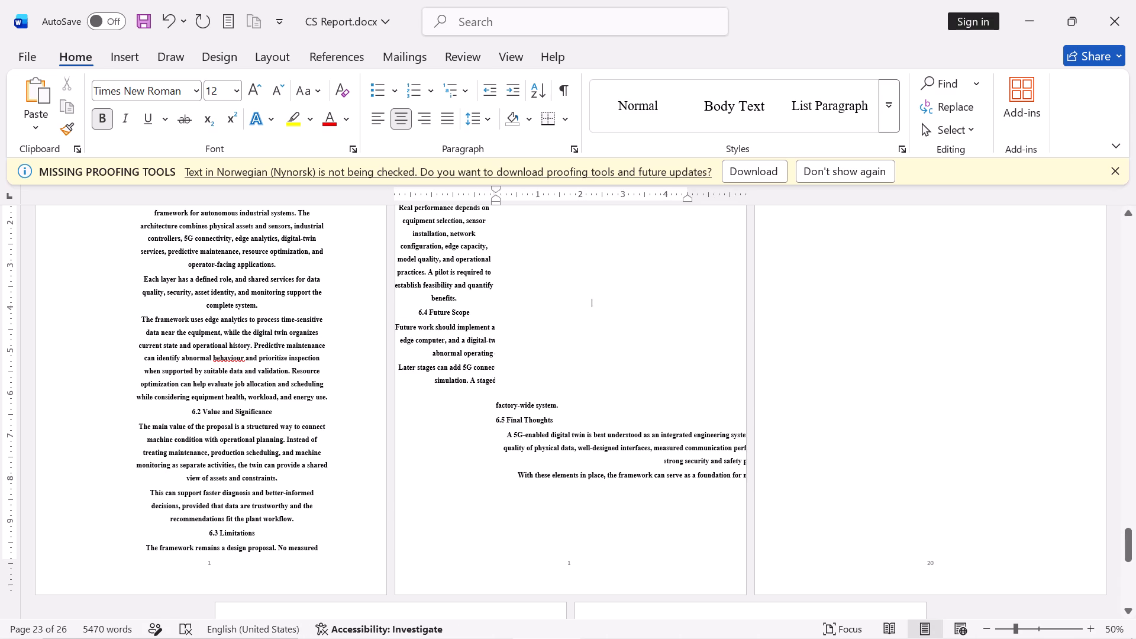
Left-align the text from 6.1 Summary of Key Findings through the first line under 6.3 Limitations.
scroll(547, 300, "up", 8)
scroll(547, 300, "down", 4)
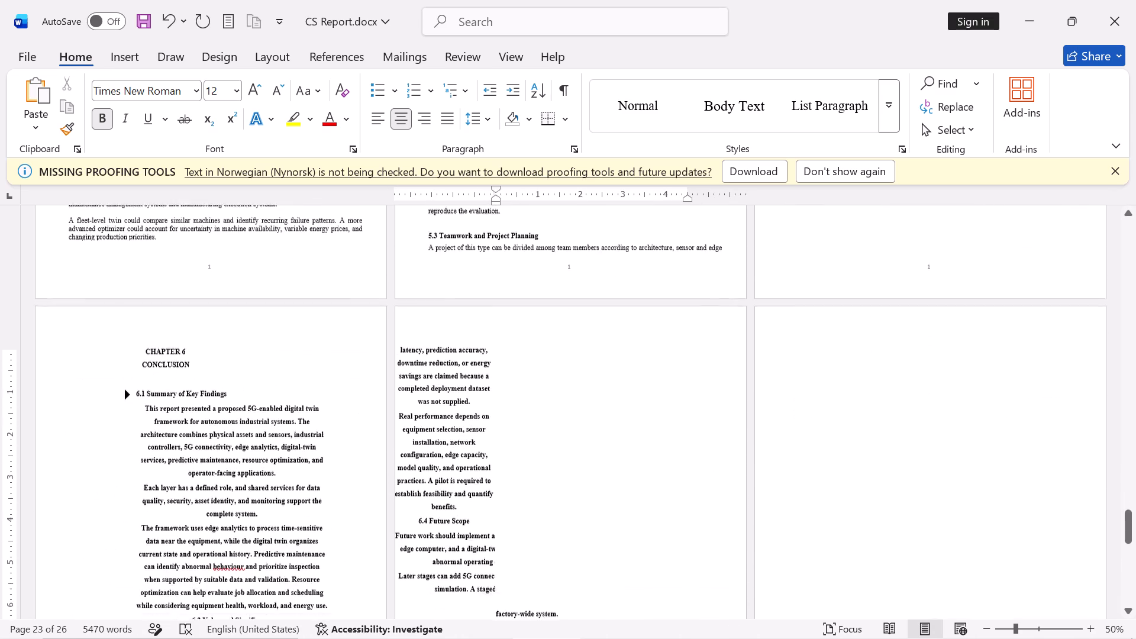
scroll(547, 300, "down", 2)
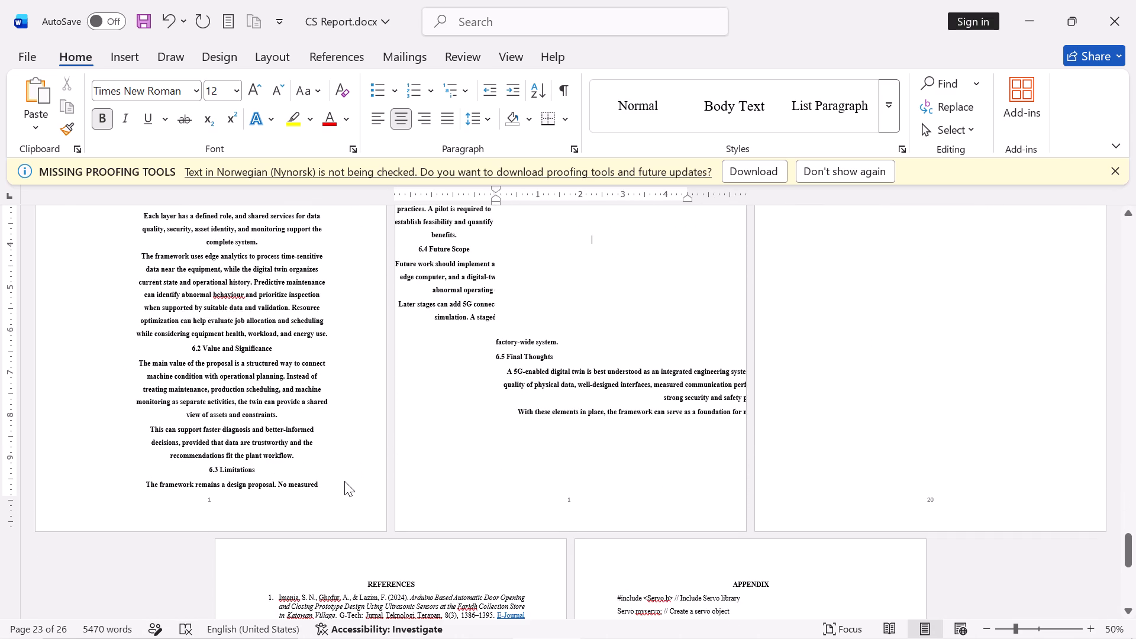
left_click(325, 495)
left_click_drag(325, 491, 123, 443)
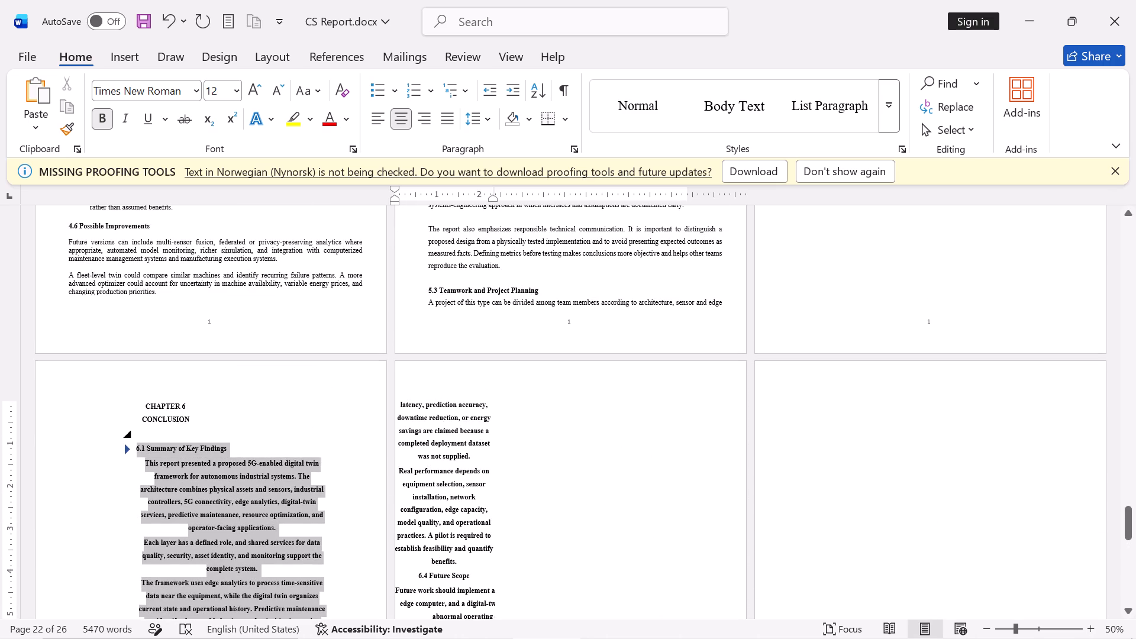
left_click_drag(123, 443, 130, 454)
left_click(377, 114)
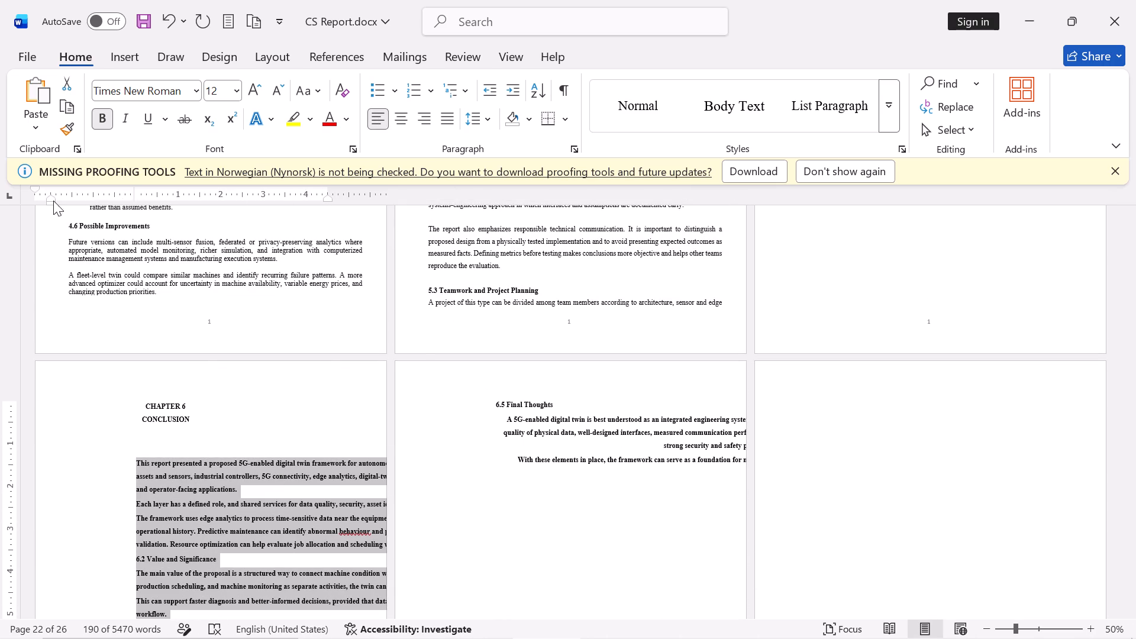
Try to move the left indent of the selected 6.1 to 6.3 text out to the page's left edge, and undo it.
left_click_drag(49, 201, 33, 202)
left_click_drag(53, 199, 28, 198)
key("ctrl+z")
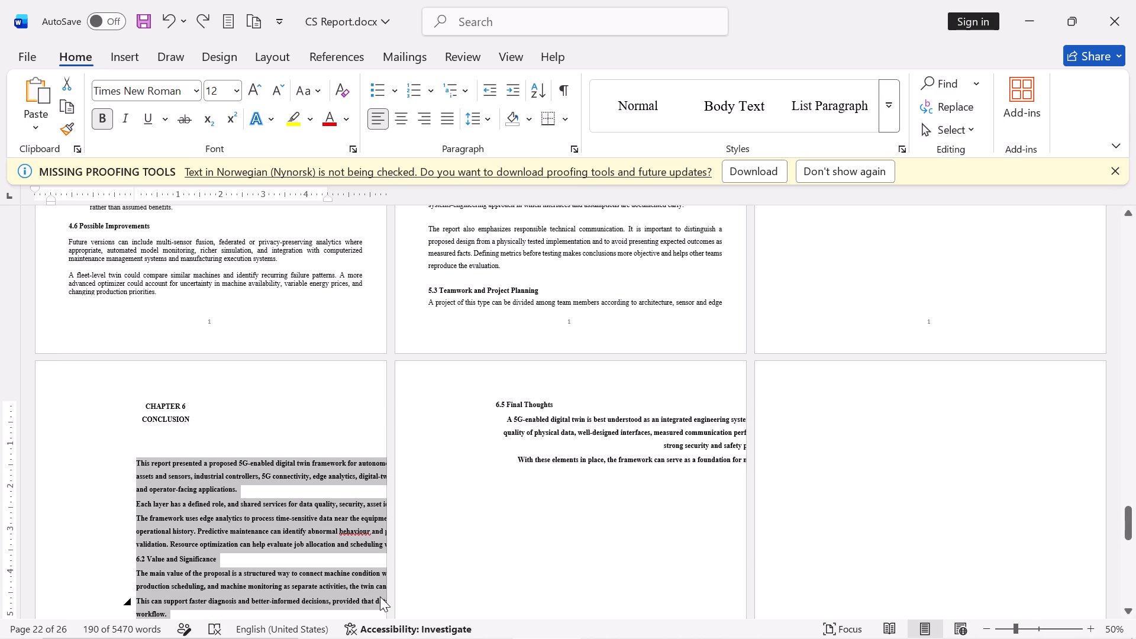
Left-align the Chapter 6 text below the CONCLUSION heading, through the end of 6.4 Future Scope ("factory-wide system.").
scroll(366, 488, "down", 1)
scroll(366, 488, "up", 1)
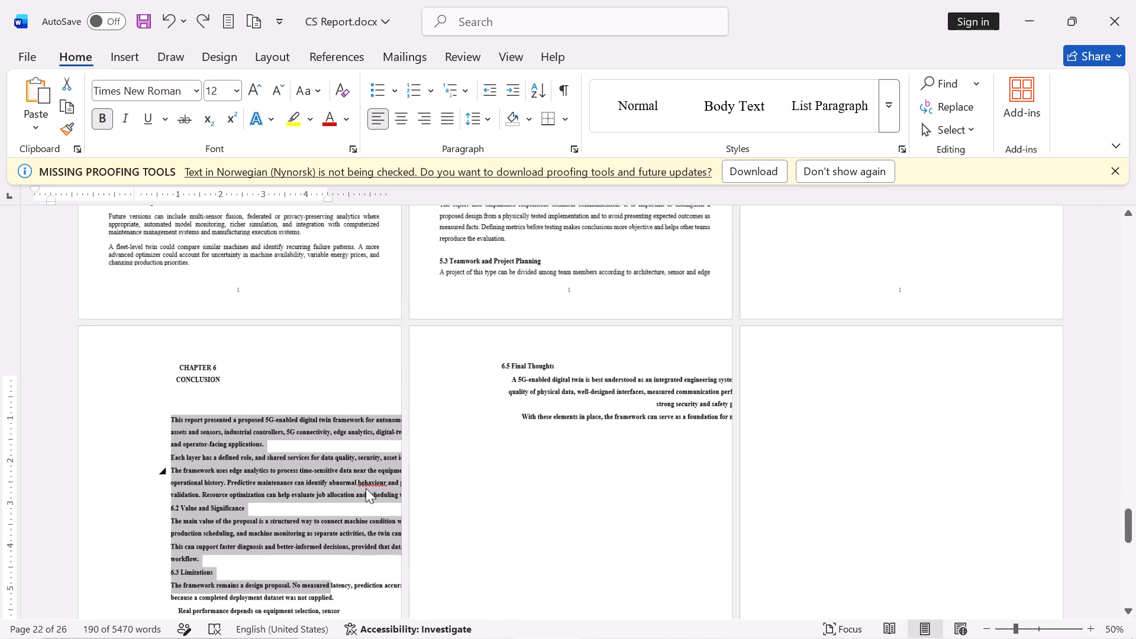
scroll(366, 488, "down", 1)
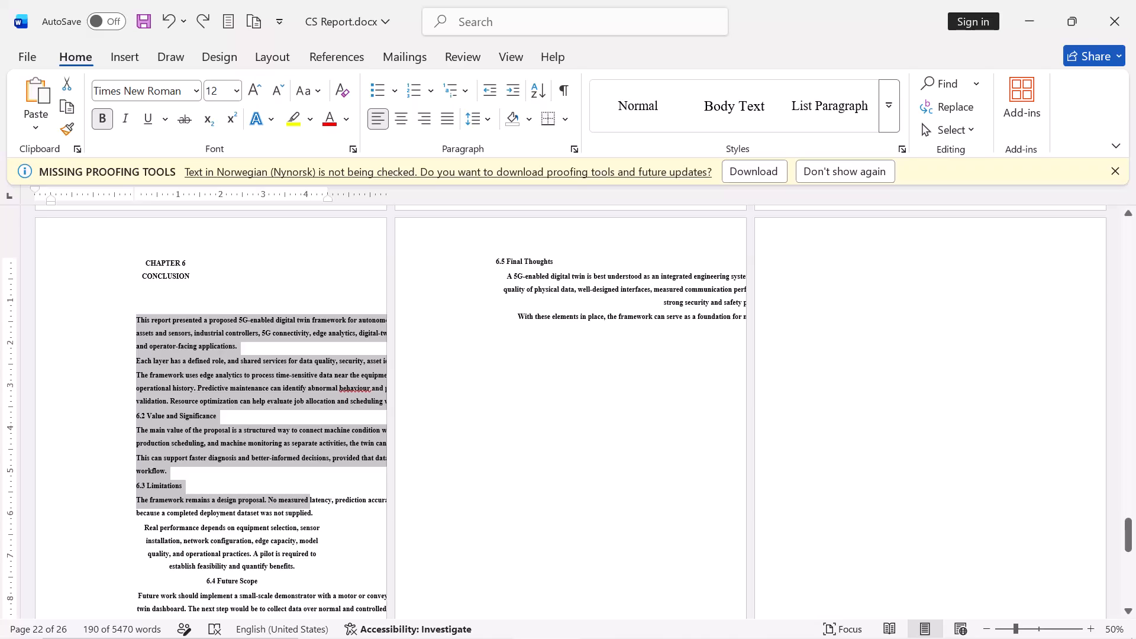
left_click(330, 547)
scroll(330, 547, "down", 1)
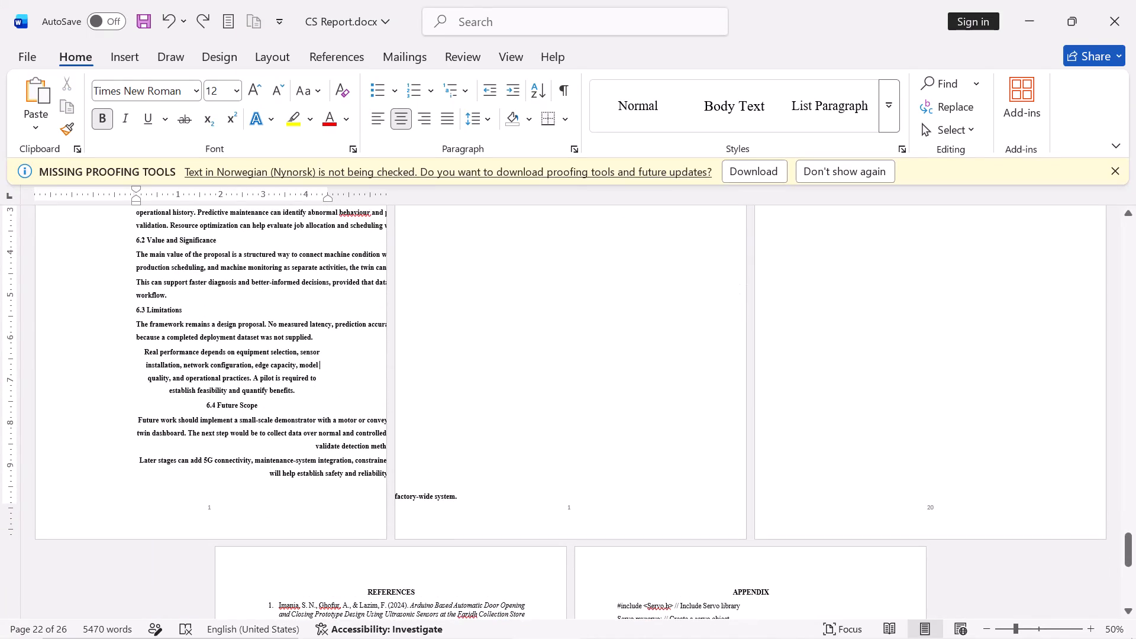
left_click_drag(496, 498, 241, 376)
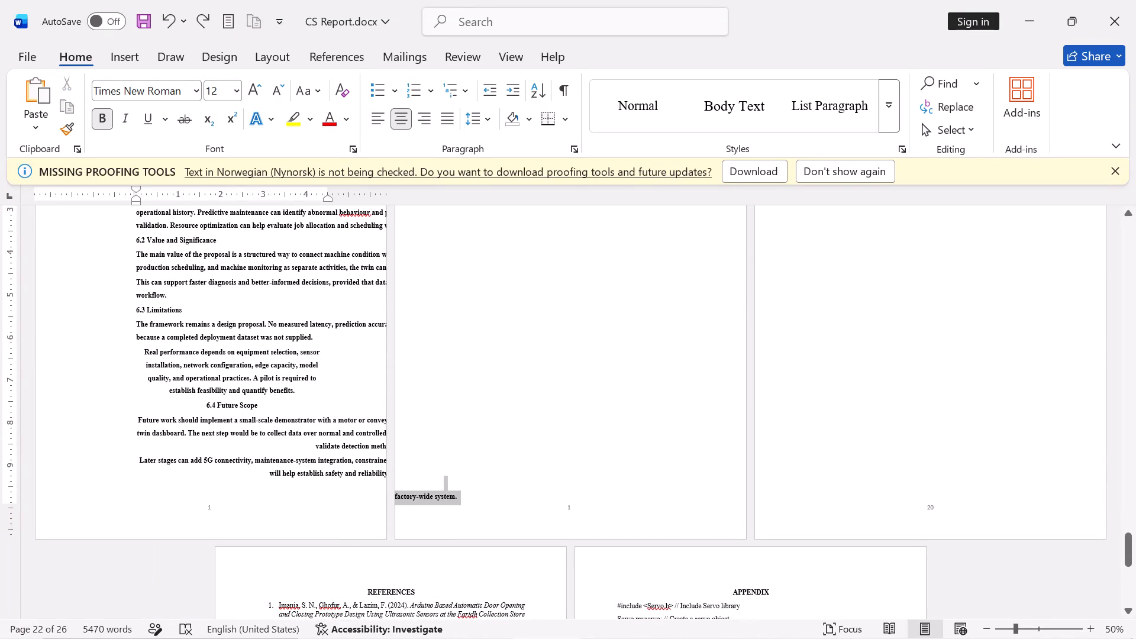
left_click_drag(241, 376, 103, 327)
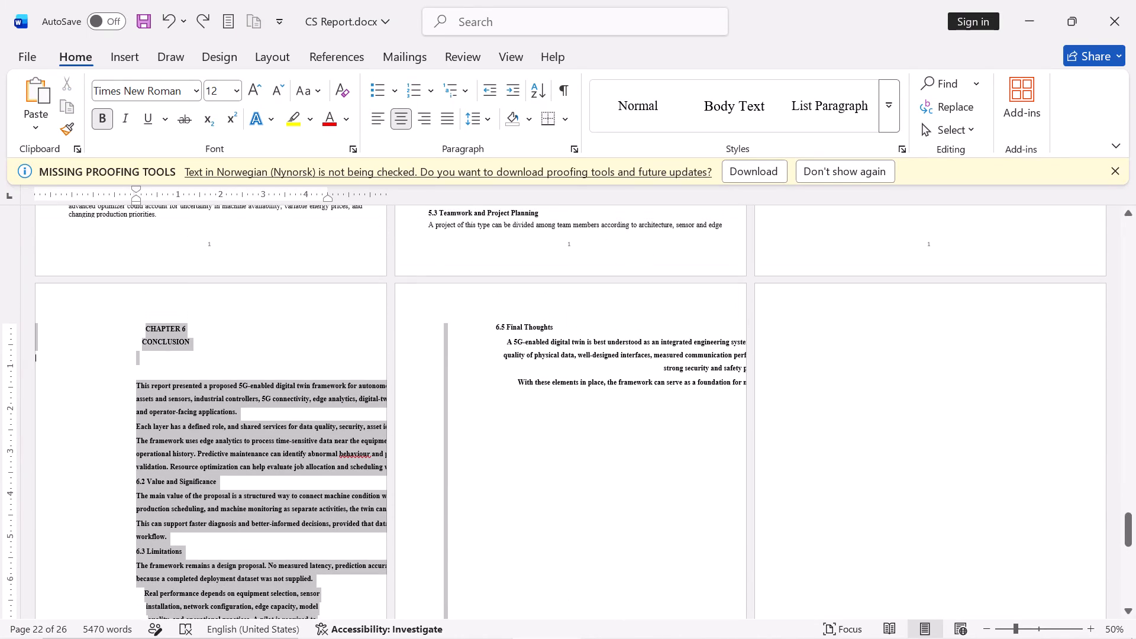
left_click_drag(103, 327, 106, 372)
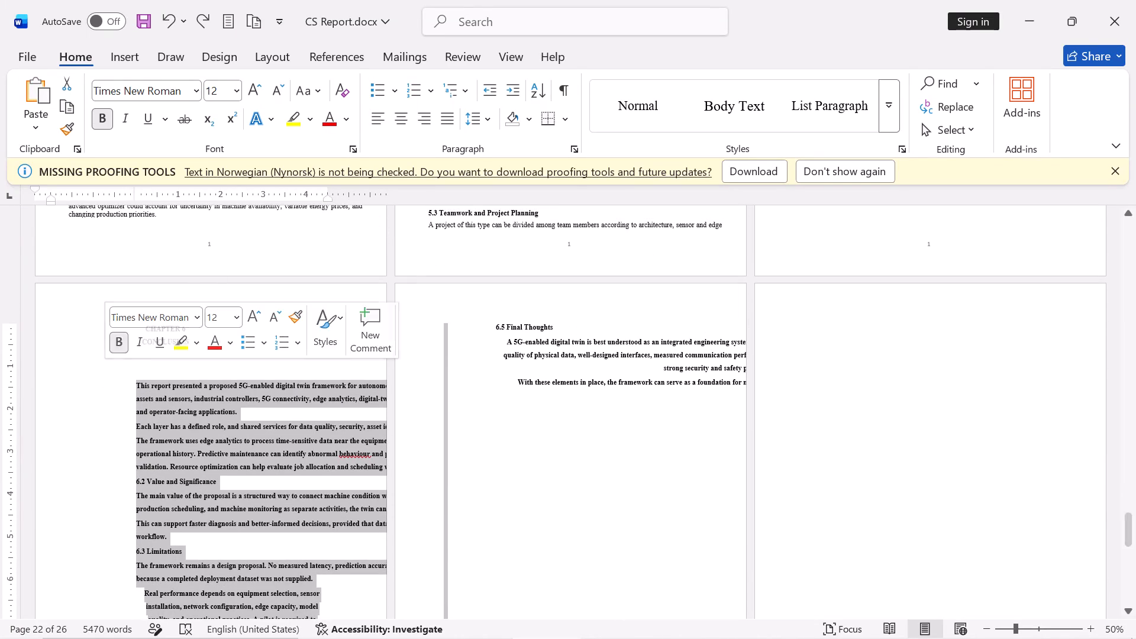
left_click(369, 111)
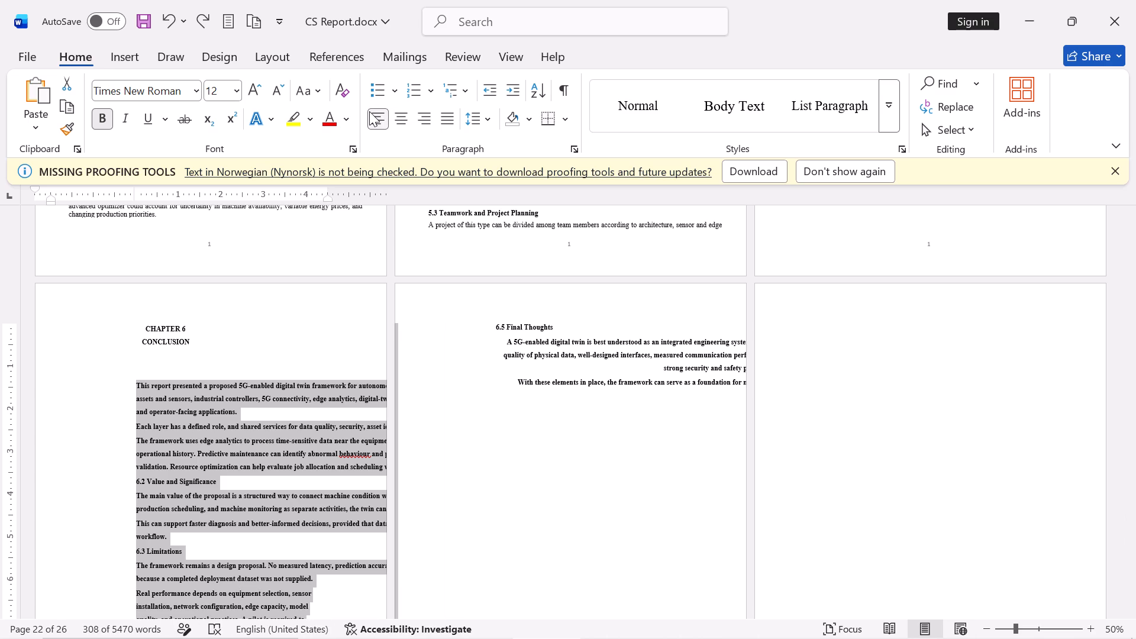
scroll(333, 501, "down", 3)
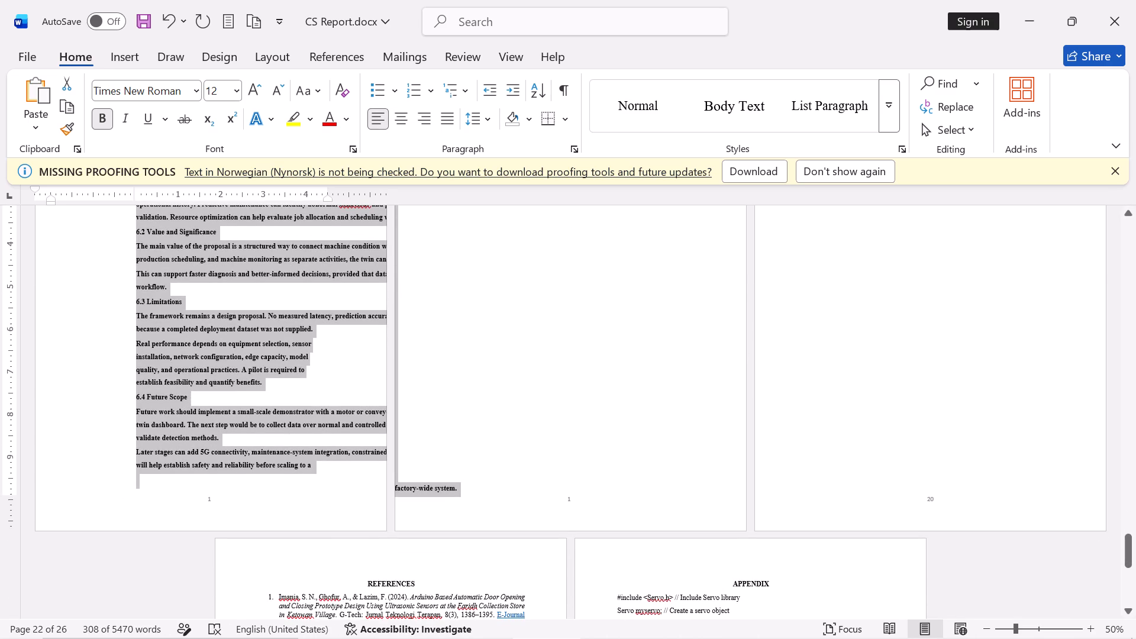
Left-align the 6.5 Final Thoughts heading and its paragraphs.
left_click(472, 449)
scroll(472, 449, "up", 3)
scroll(472, 449, "right", 1)
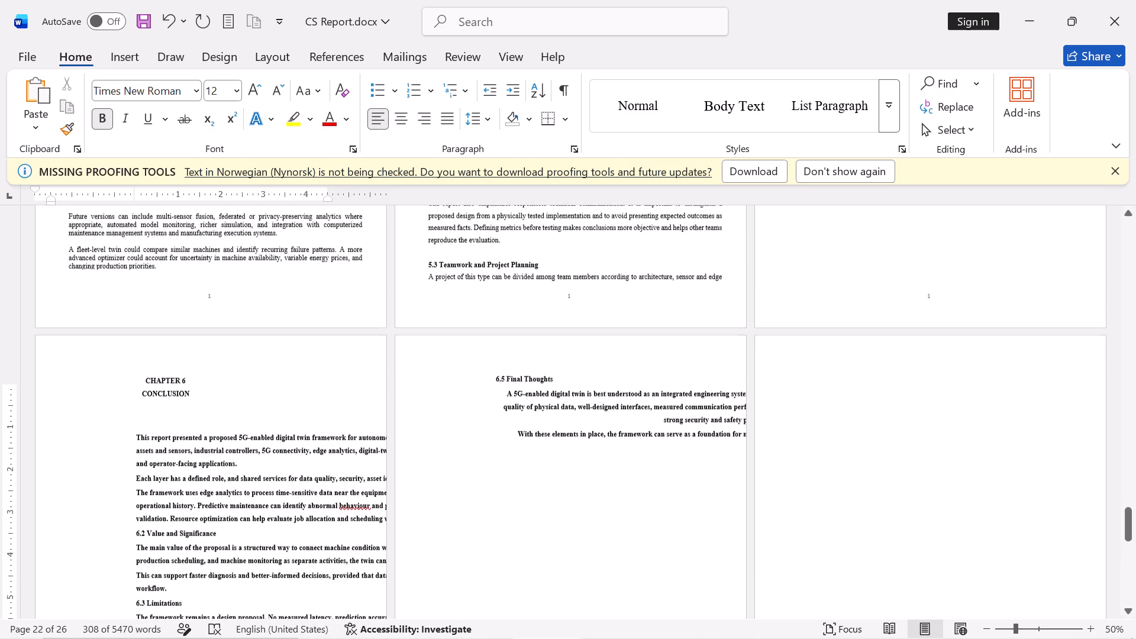
left_click_drag(580, 459, 574, 450)
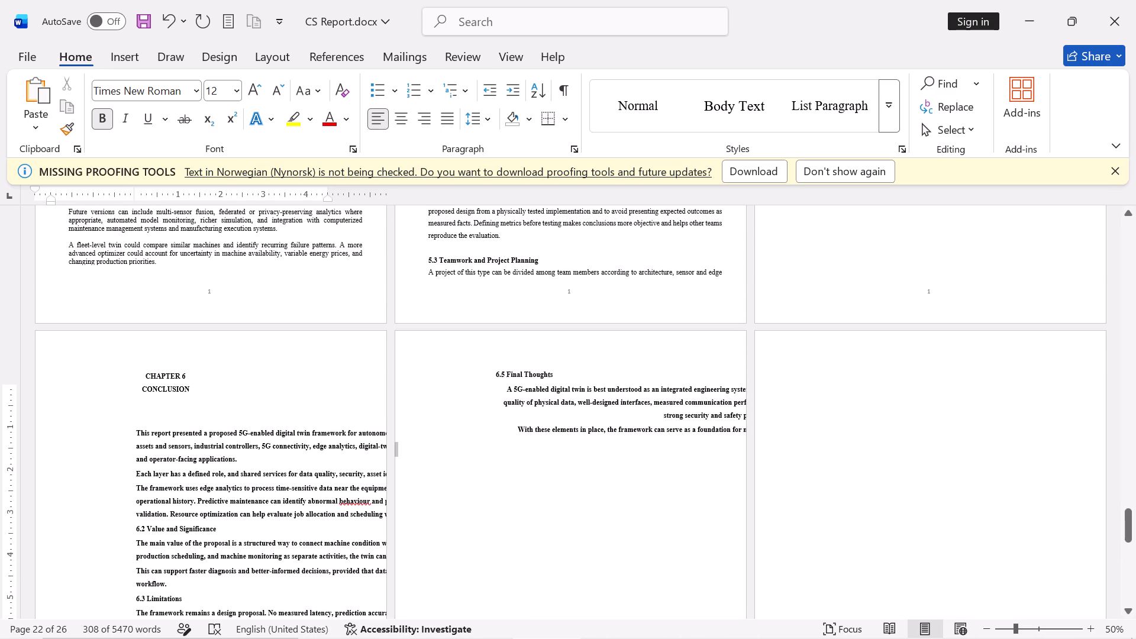
left_click_drag(574, 450, 773, 437)
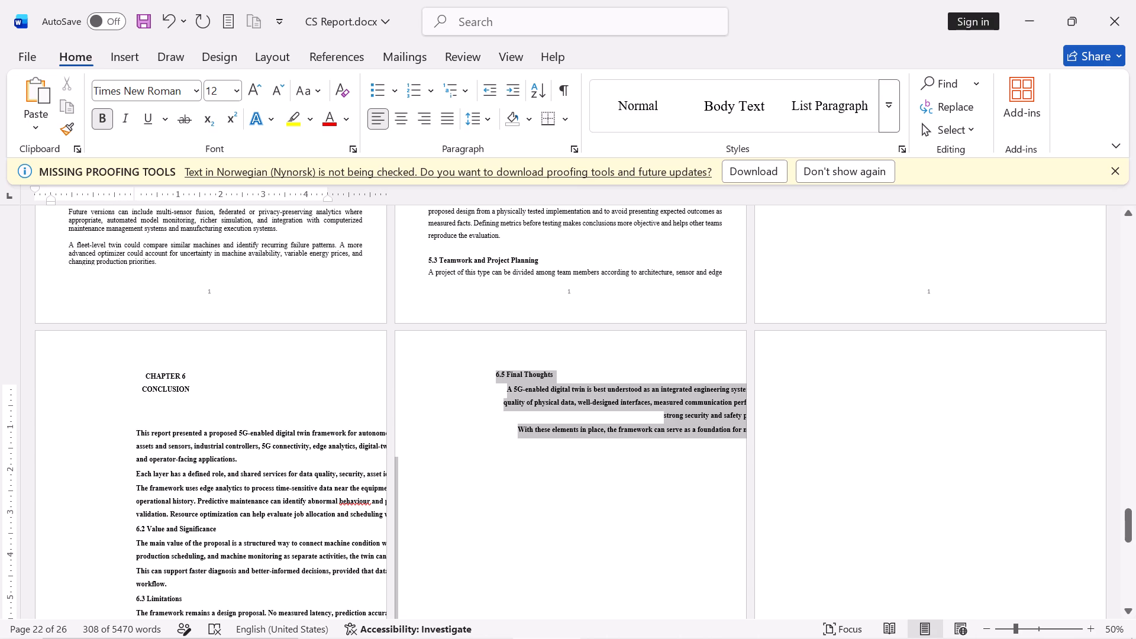
left_click_drag(773, 437, 773, 438)
left_click(376, 114)
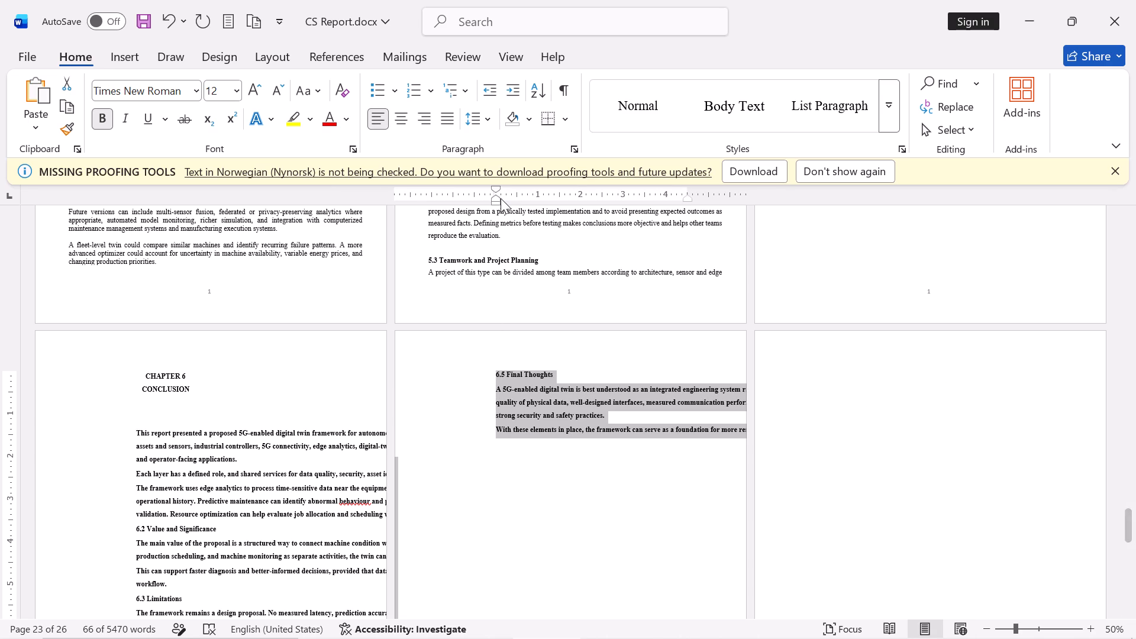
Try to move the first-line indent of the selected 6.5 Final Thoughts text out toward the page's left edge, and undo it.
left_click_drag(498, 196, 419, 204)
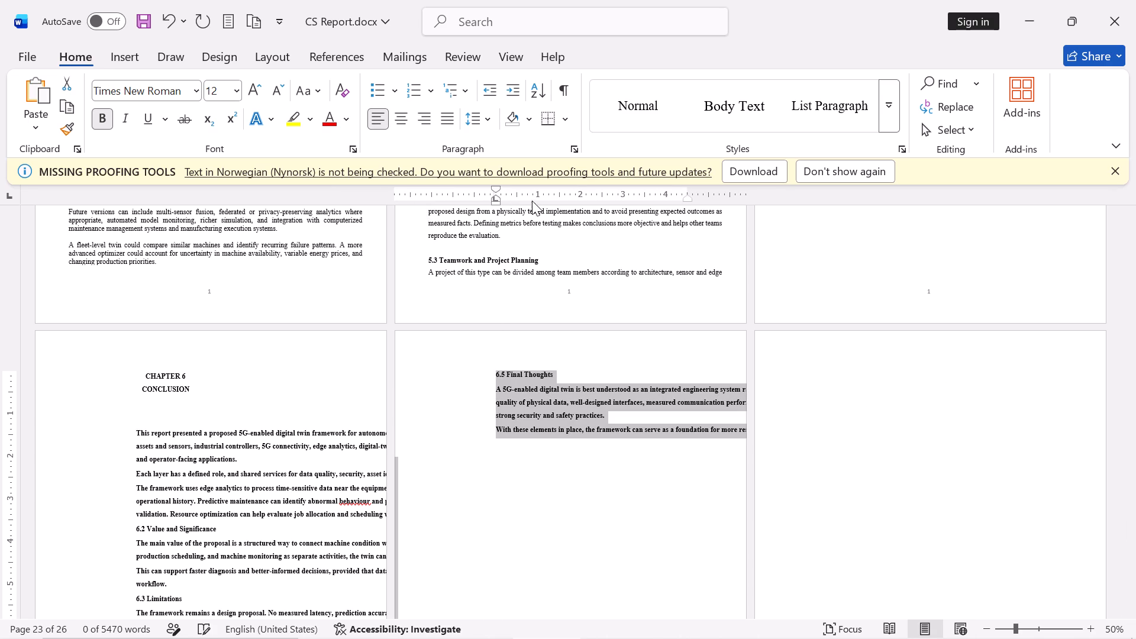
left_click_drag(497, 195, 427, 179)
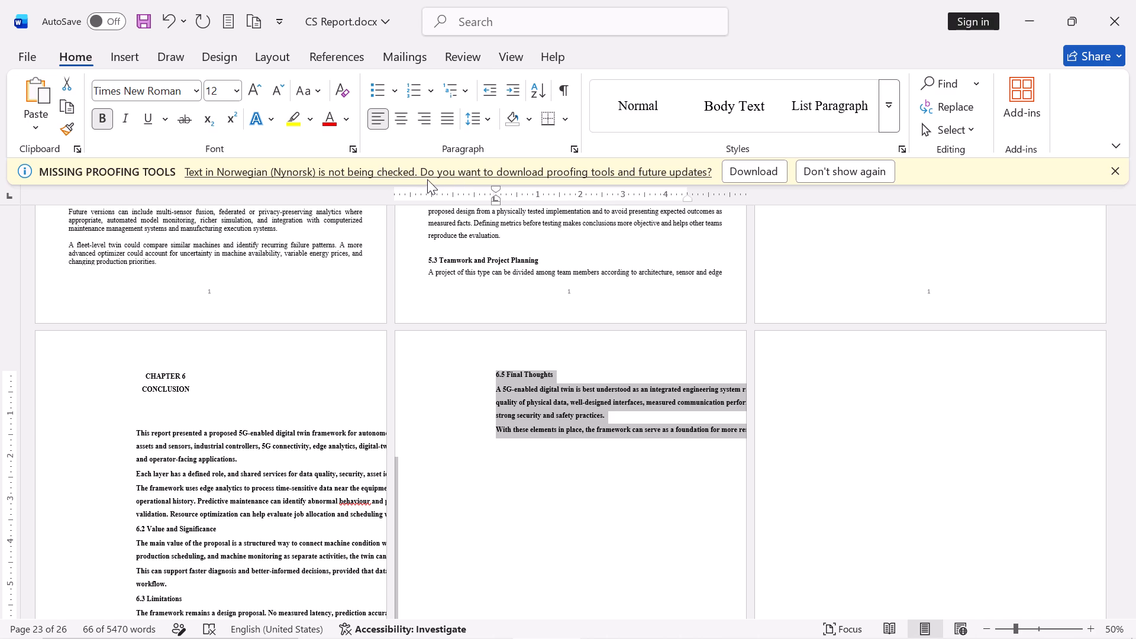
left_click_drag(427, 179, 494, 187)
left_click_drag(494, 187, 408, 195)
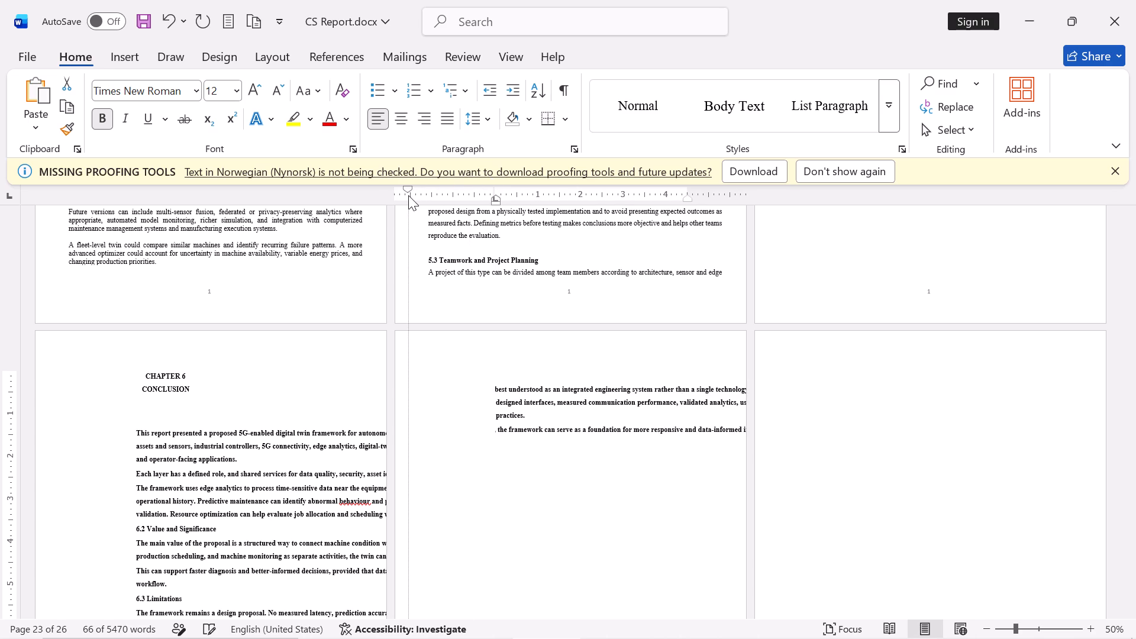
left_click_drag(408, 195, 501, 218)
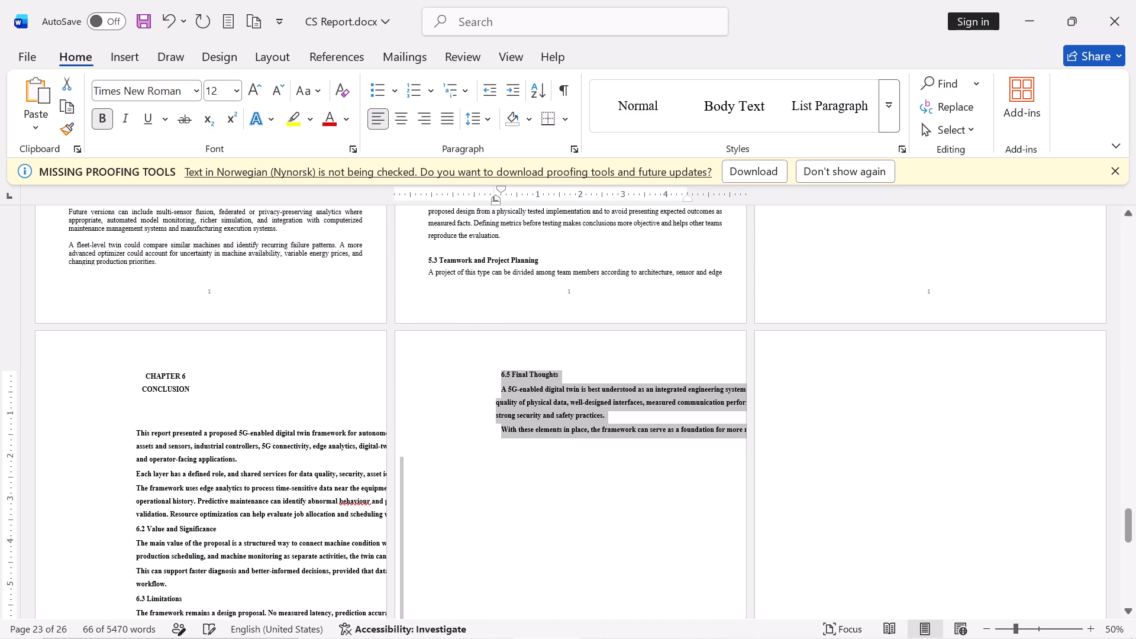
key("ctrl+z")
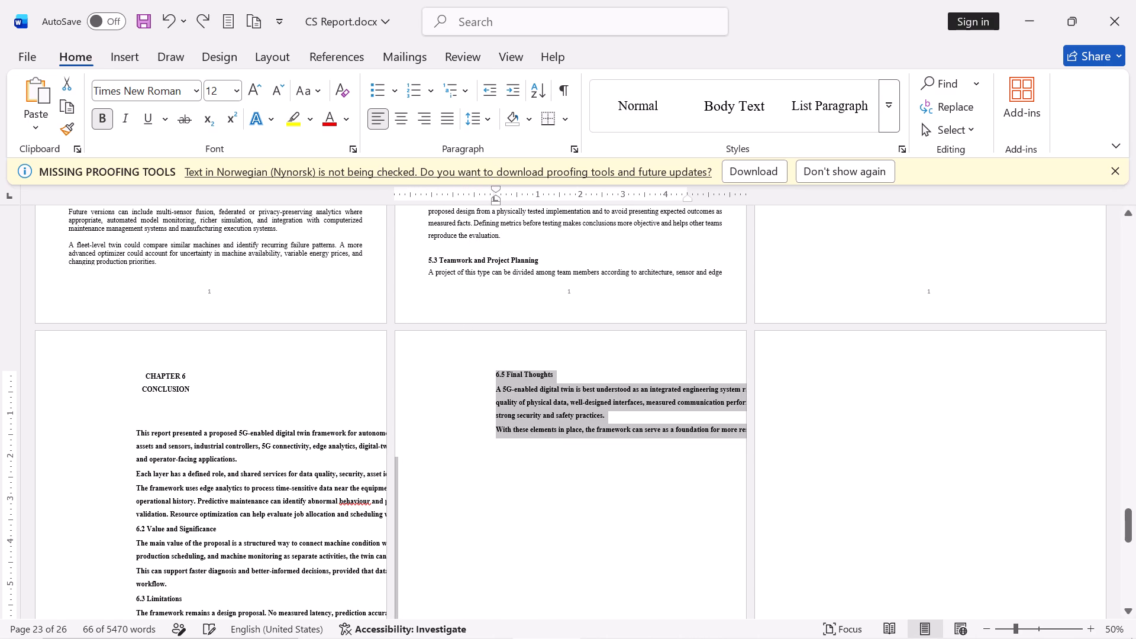
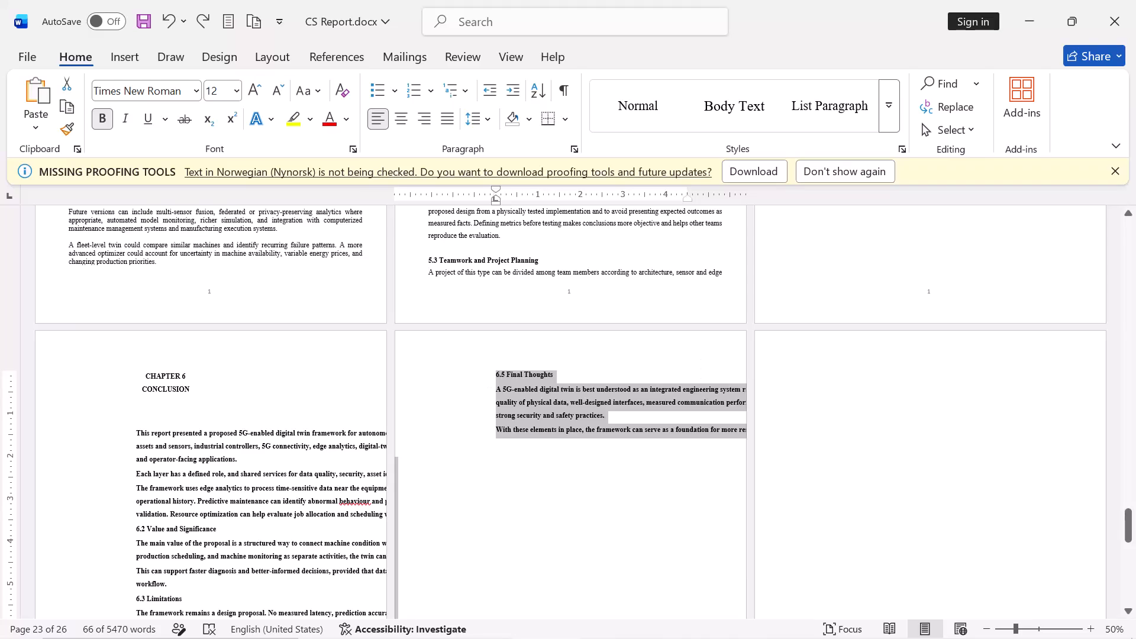
Push the REFERENCES heading to the top of a new page by adding blank lines above it.
left_click(856, 439)
scroll(856, 439, "down", 5)
scroll(856, 439, "up", 4)
scroll(856, 439, "down", 2)
left_click(338, 342)
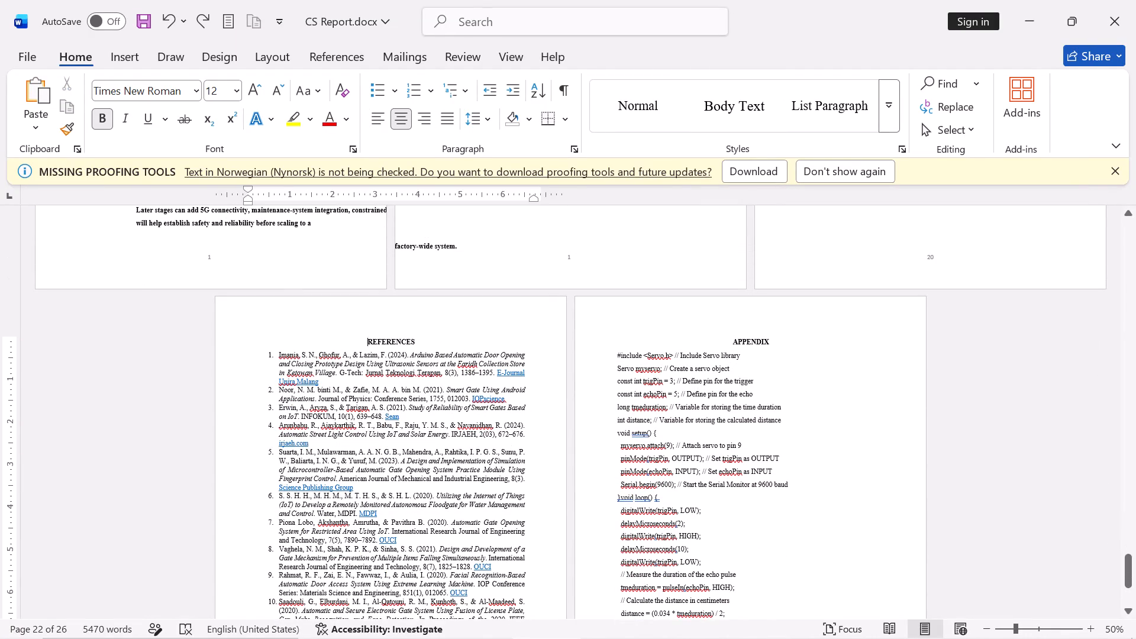
key("Return")
key("Return")
key("Return")
key("Return")
key("Return")
key("Return")
key("Return")
key("Return")
key("Return")
key("Return")
key("Return")
key("Return")
key("Return")
key("Return")
key("Return")
key("Return")
key("Return")
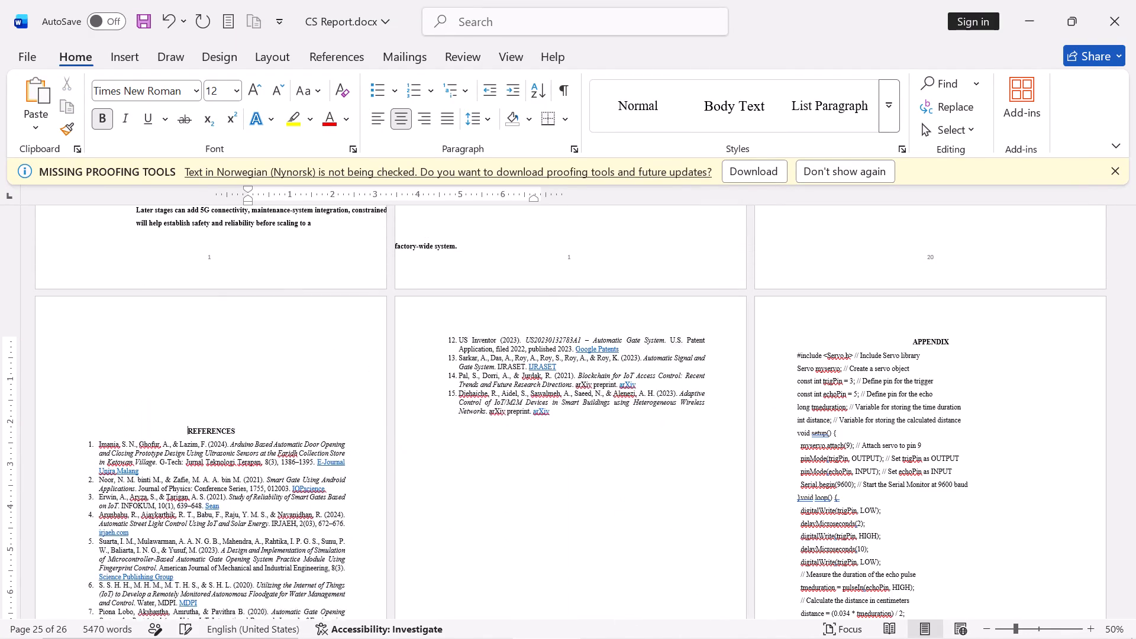
key("Return")
key("Return")
key("Return")
key("Return")
key("Return")
key("Return")
key("Return")
key("Return")
key("Return")
key("Return")
key("Return")
key("Return")
key("Return")
key("Return")
key("Return")
key("Return")
key("Return")
key("Return")
key("Return")
key("Return")
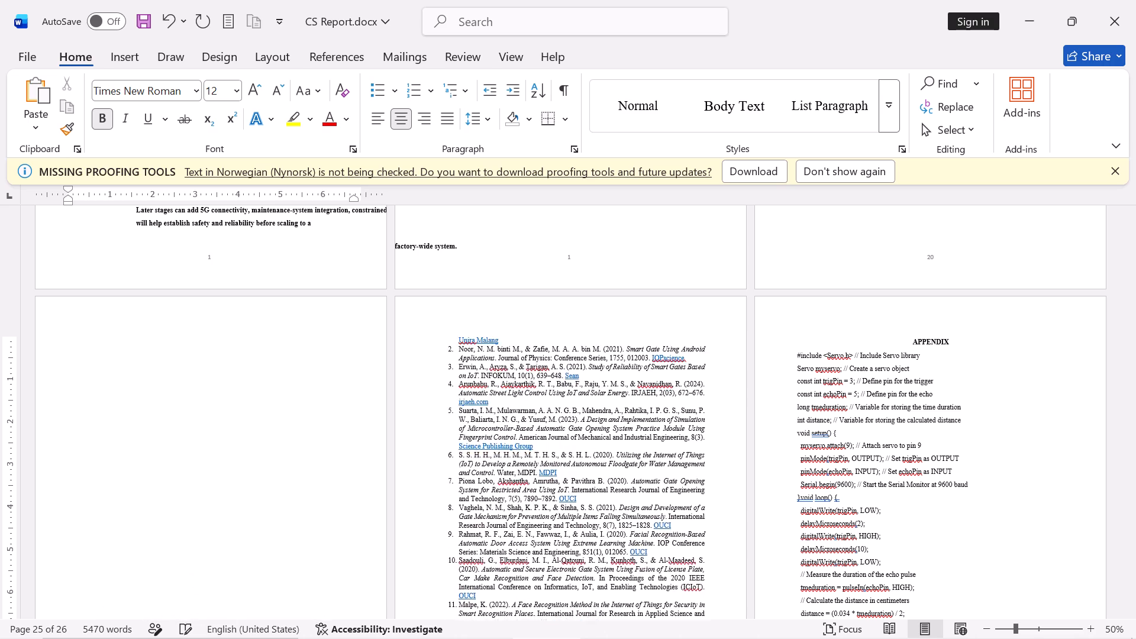
key("Return")
key("Return")
key("Return")
key("BackSpace")
key("BackSpace")
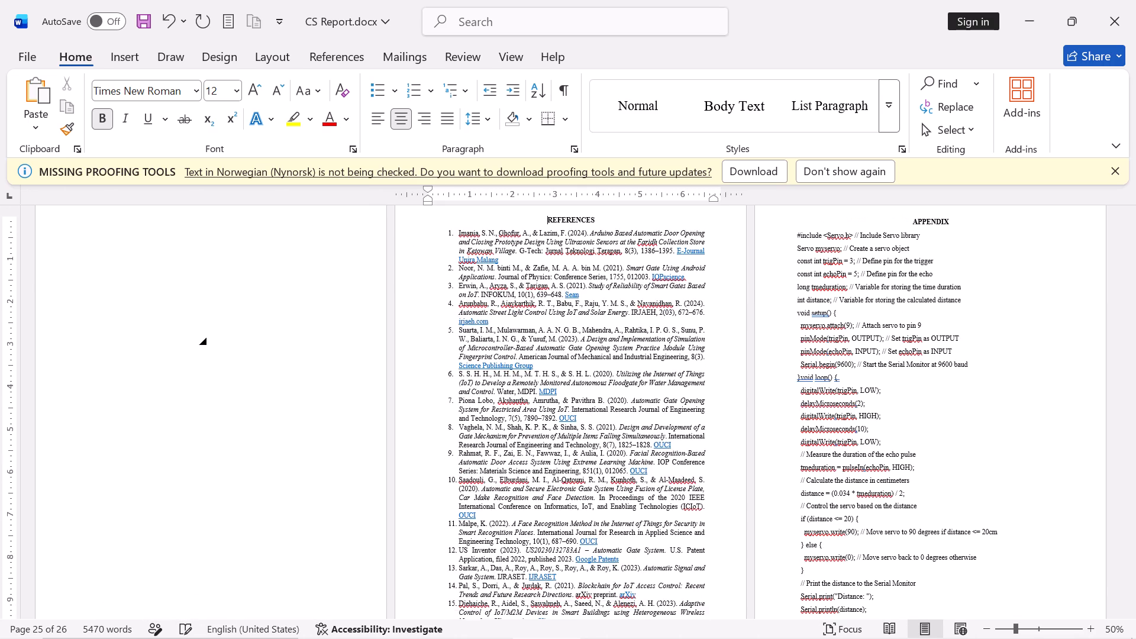
key("BackSpace")
key("Return")
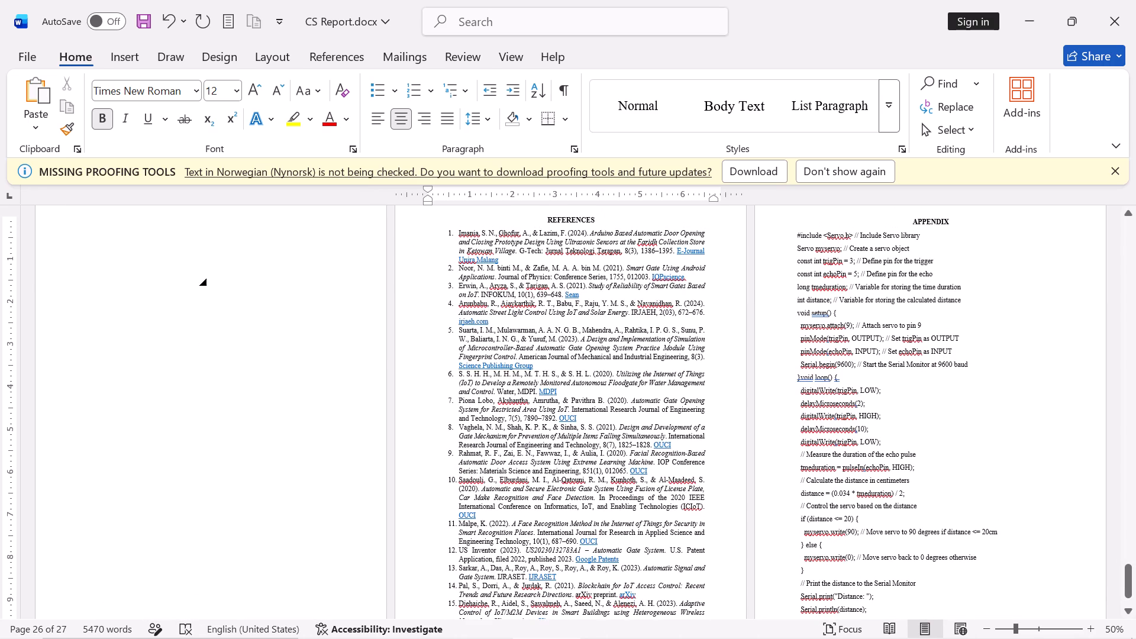
Move the right indent of a blank line on the empty page before REFERENCES to about 2.25 inches and add a tab stop.
left_click(252, 269)
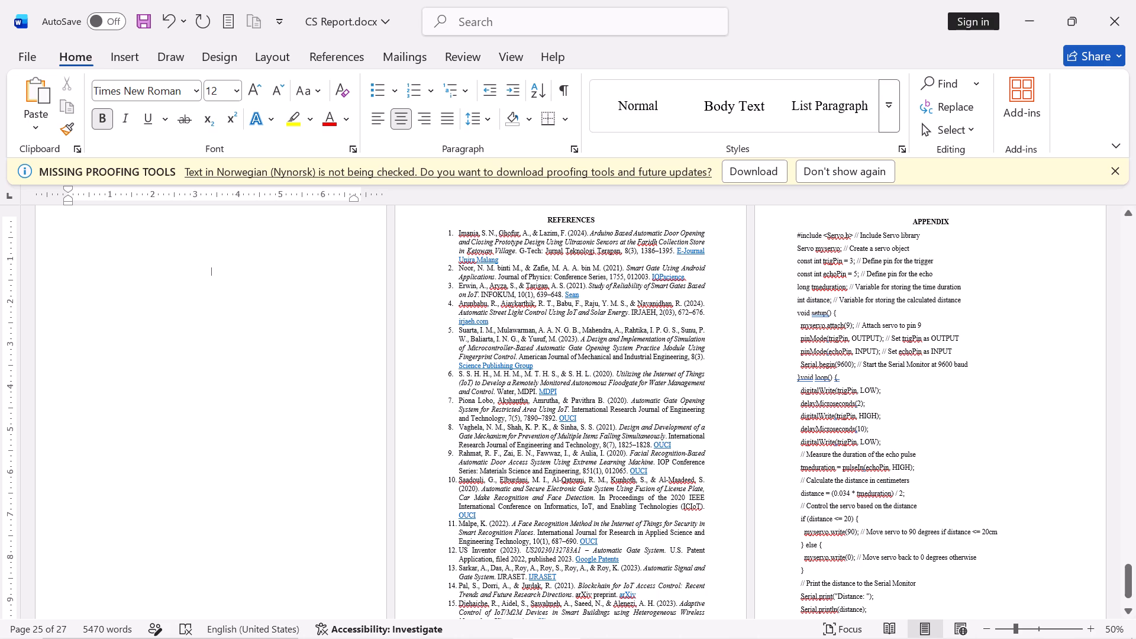
left_click(459, 233)
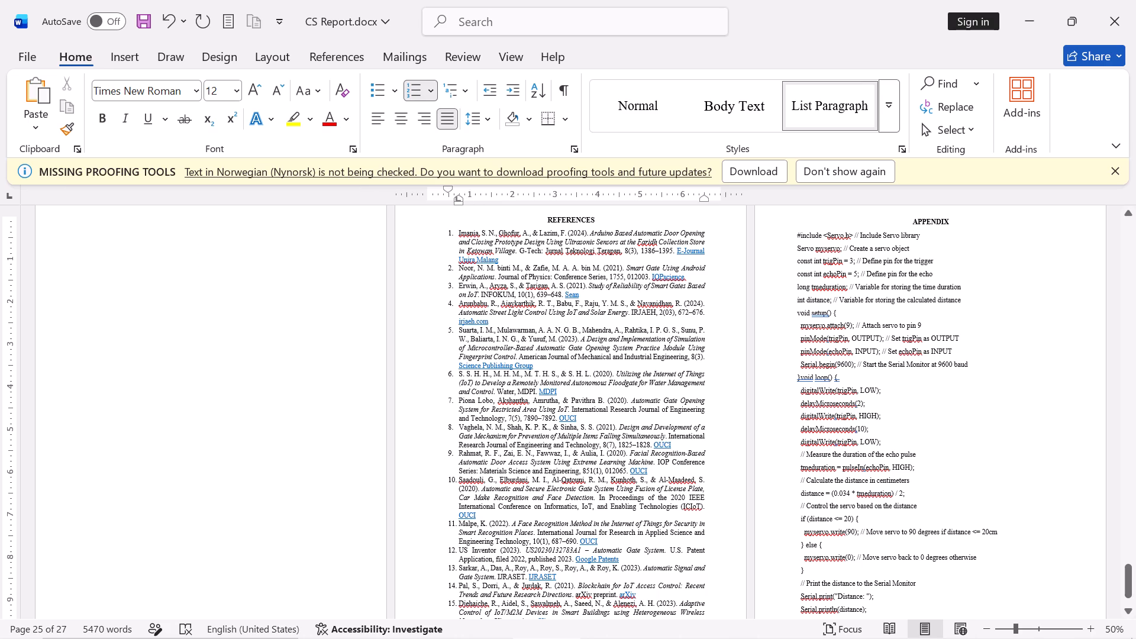
scroll(556, 279, "up", 1)
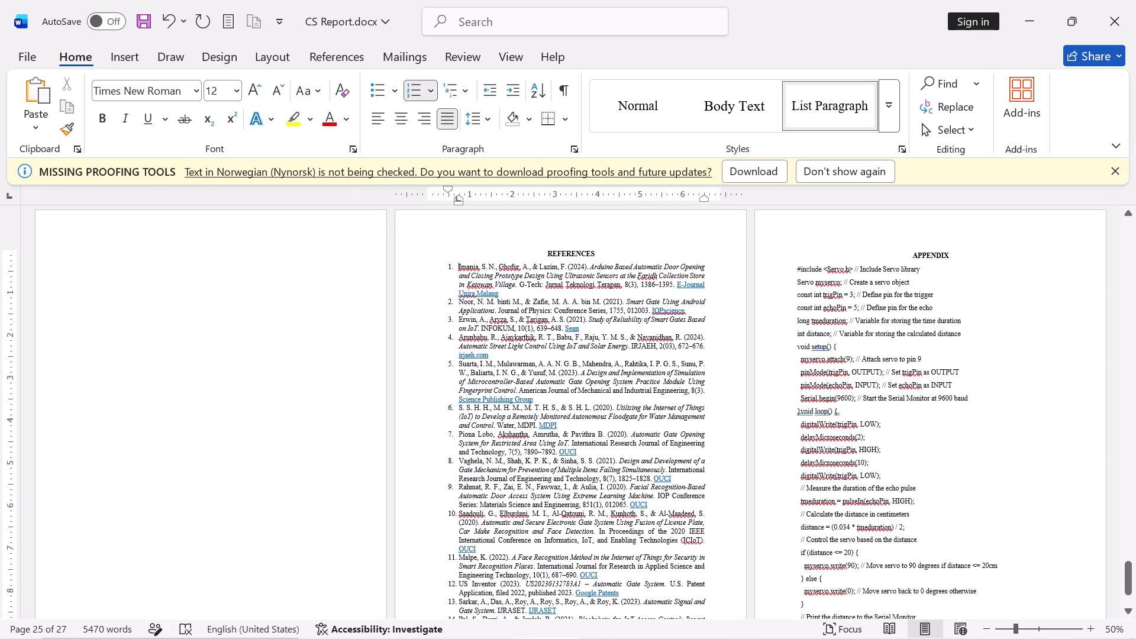
left_click(341, 312)
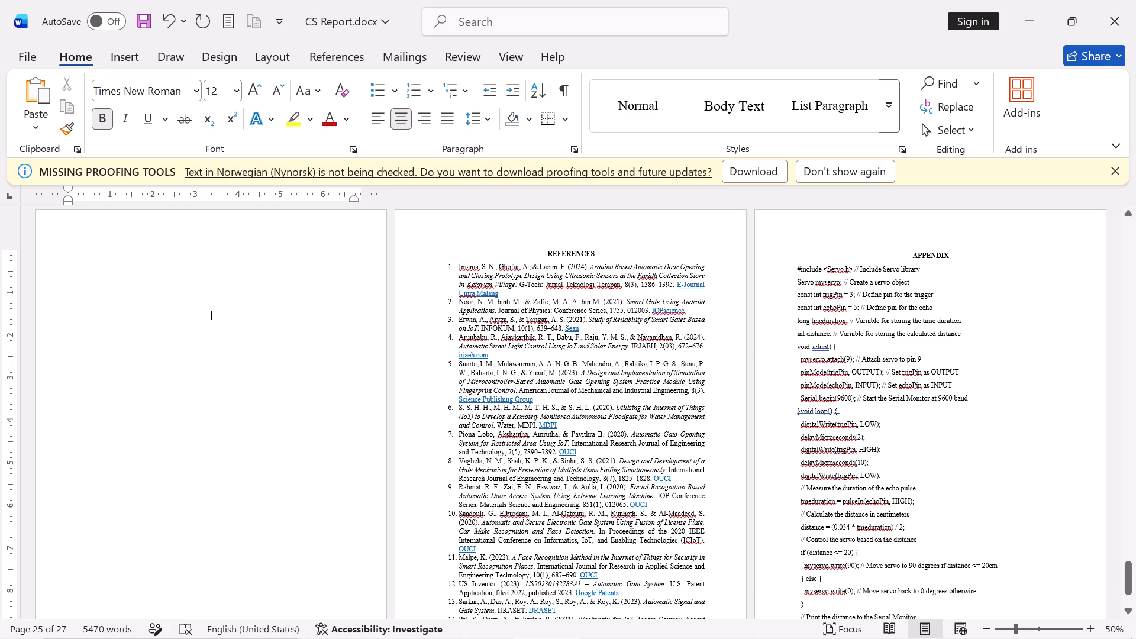
left_click_drag(72, 202, 163, 210)
left_click(163, 188)
left_click(173, 194)
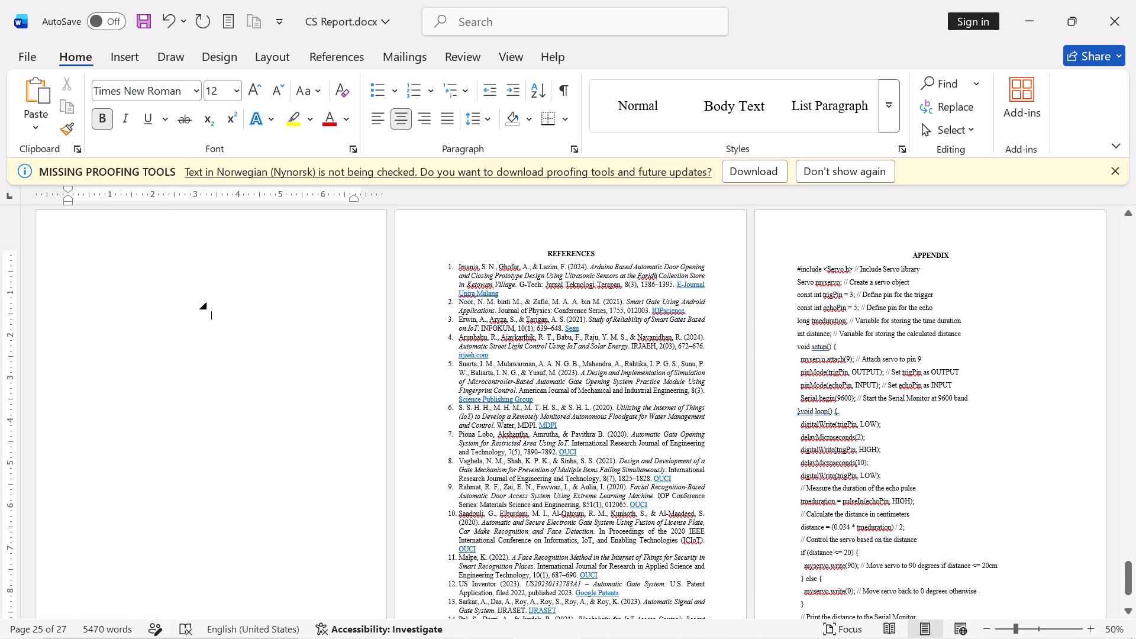
left_click(225, 310)
left_click_drag(353, 198, 163, 209)
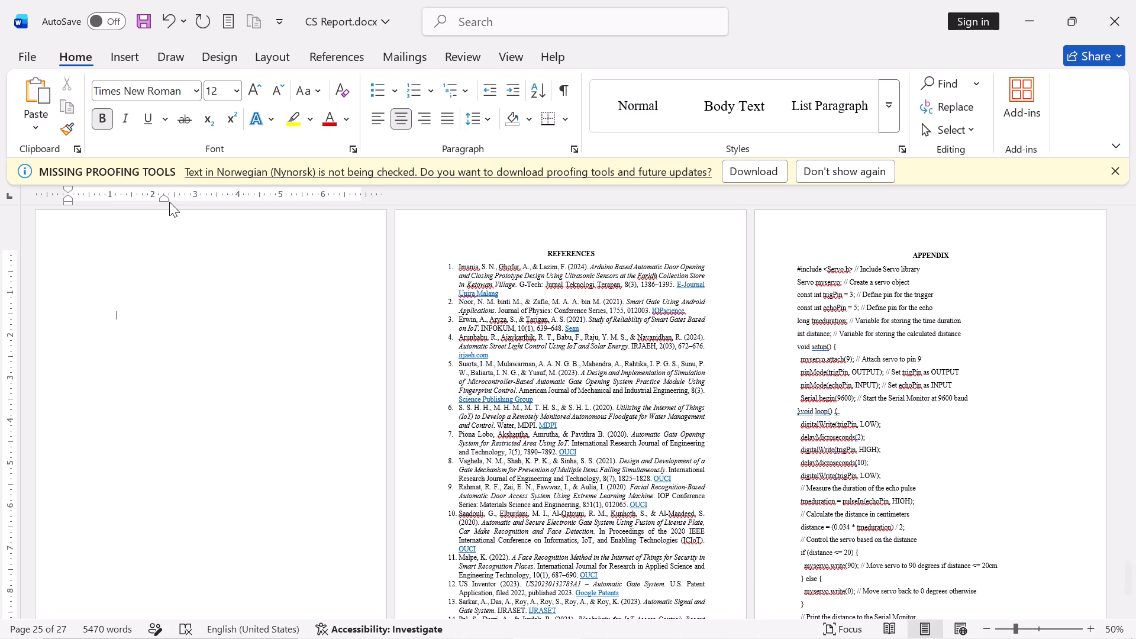
left_click_drag(167, 201, 82, 186)
left_click_drag(161, 191, 41, 222)
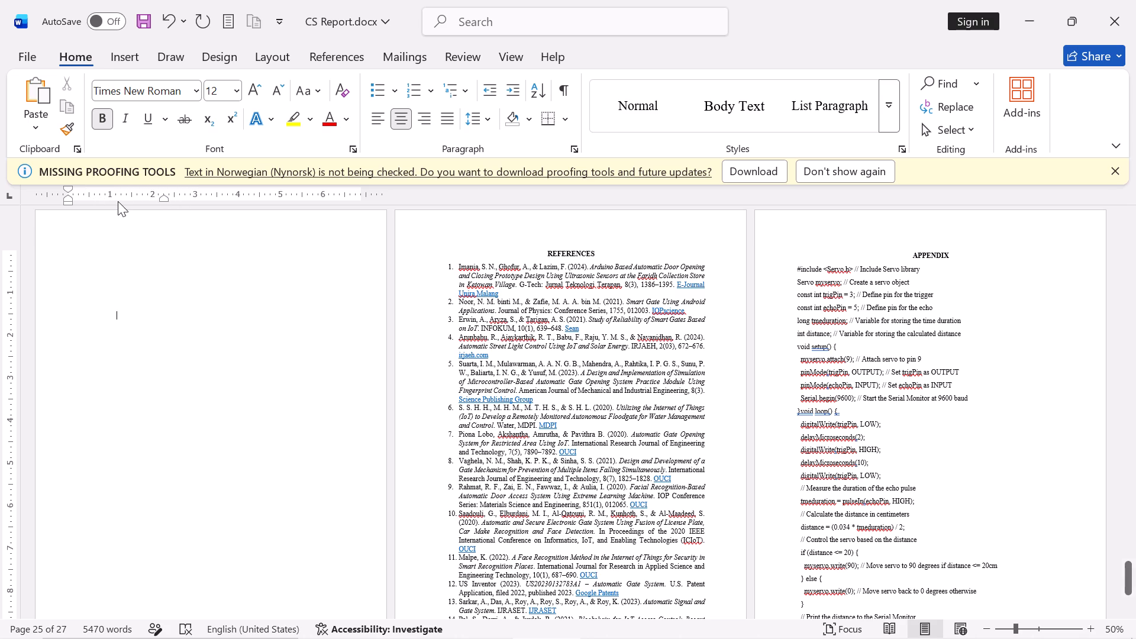
right_click(117, 199)
left_click(370, 294)
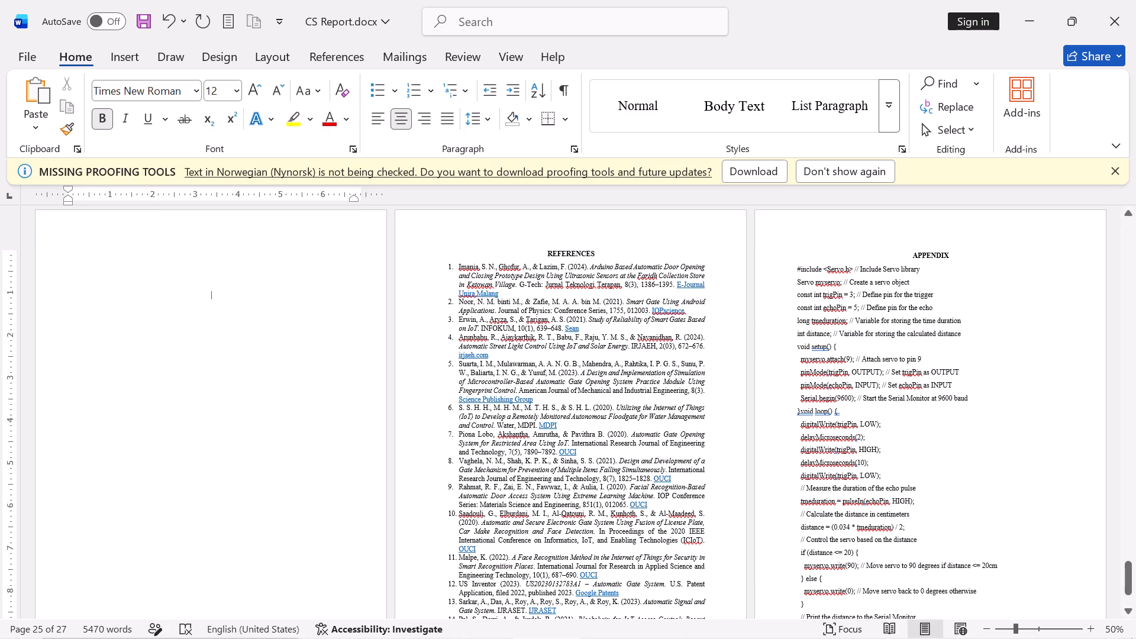
Insert a blank line above the REFERENCES heading.
left_click(521, 247)
key("Return")
key("Up")
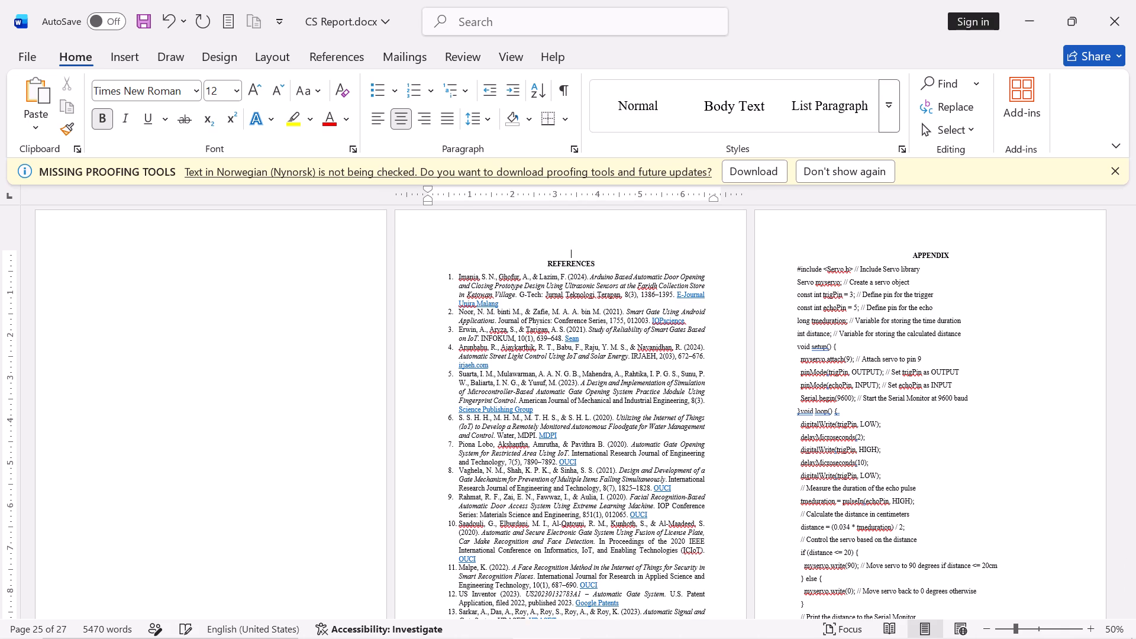
key("Up")
key("Down")
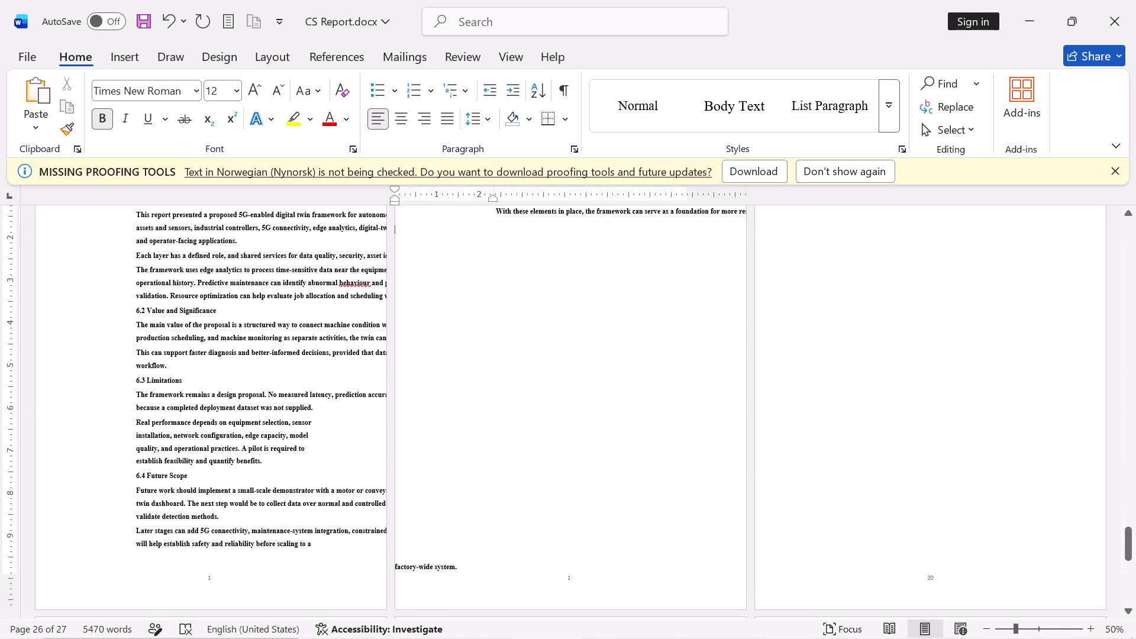
key("Down")
key("Down")
key("Down")
key("Down")
key("Down")
key("Down")
key("Down")
key("Down")
key("Down")
key("Down")
key("Down")
key("Down")
key("Down")
key("Down")
key("Down")
key("Down")
key("Down")
key("Down")
key("Down")
key("Down")
key("Down")
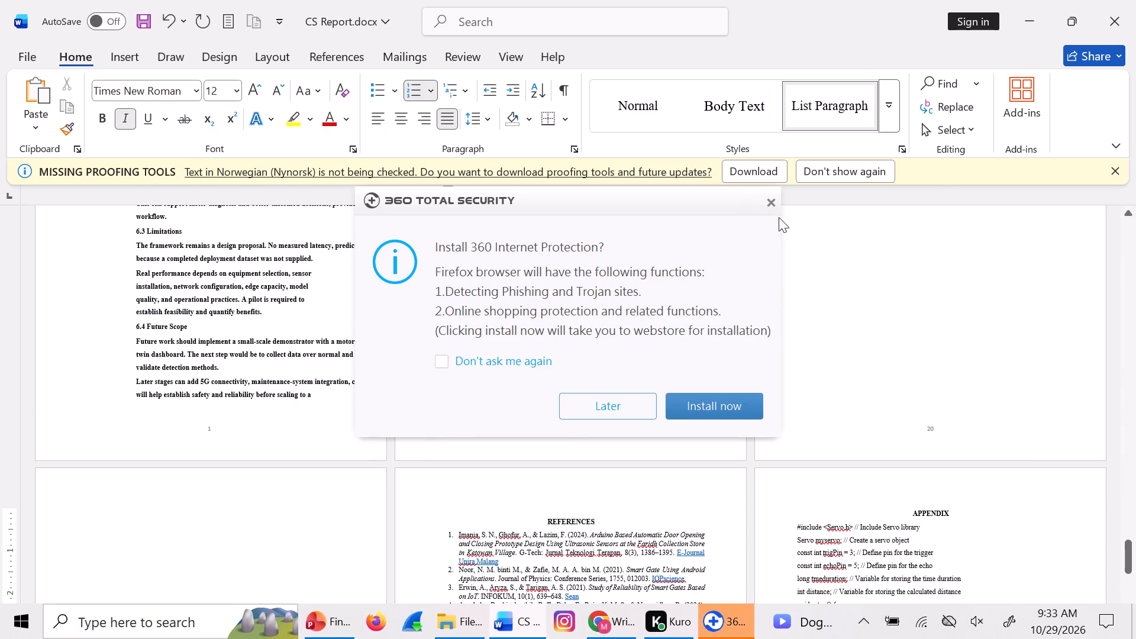
Dismiss the 360 Total Security prompt and paste the copied 6.1 to 6.5 conclusion text on the blank line above REFERENCES.
left_click(777, 211)
left_click(575, 499)
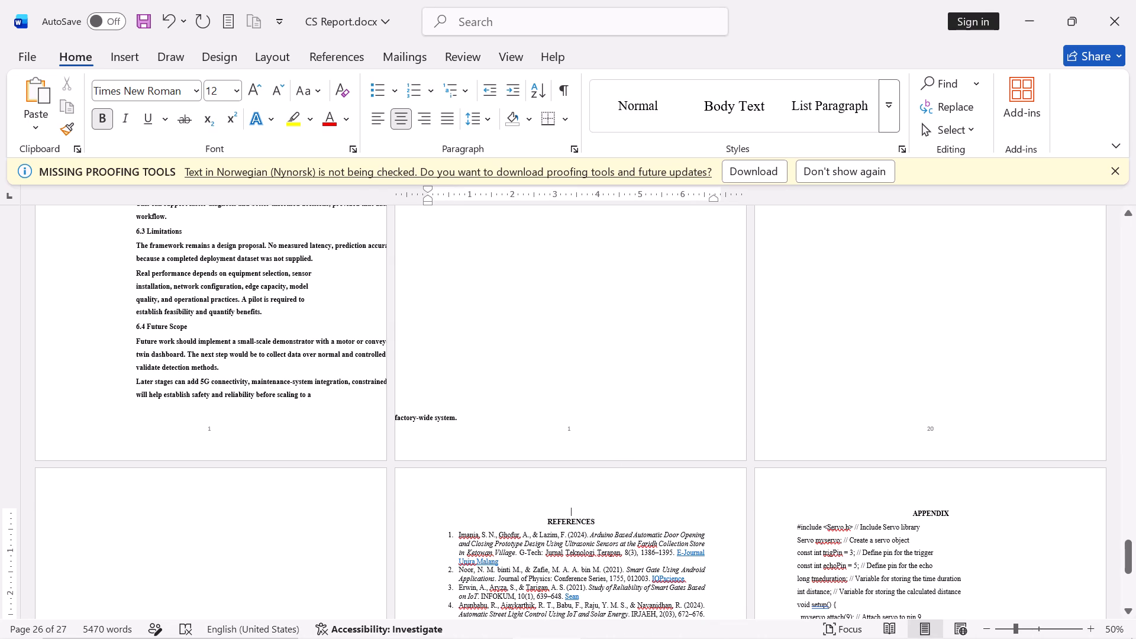
key("BackSpace")
key("ctrl+v")
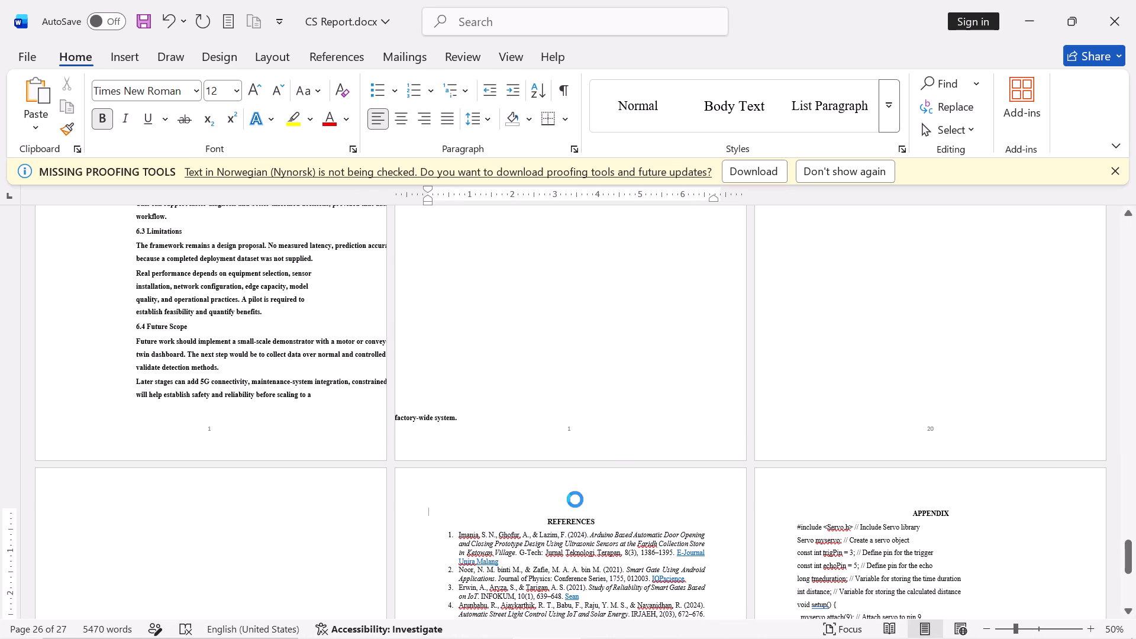
left_click(575, 499)
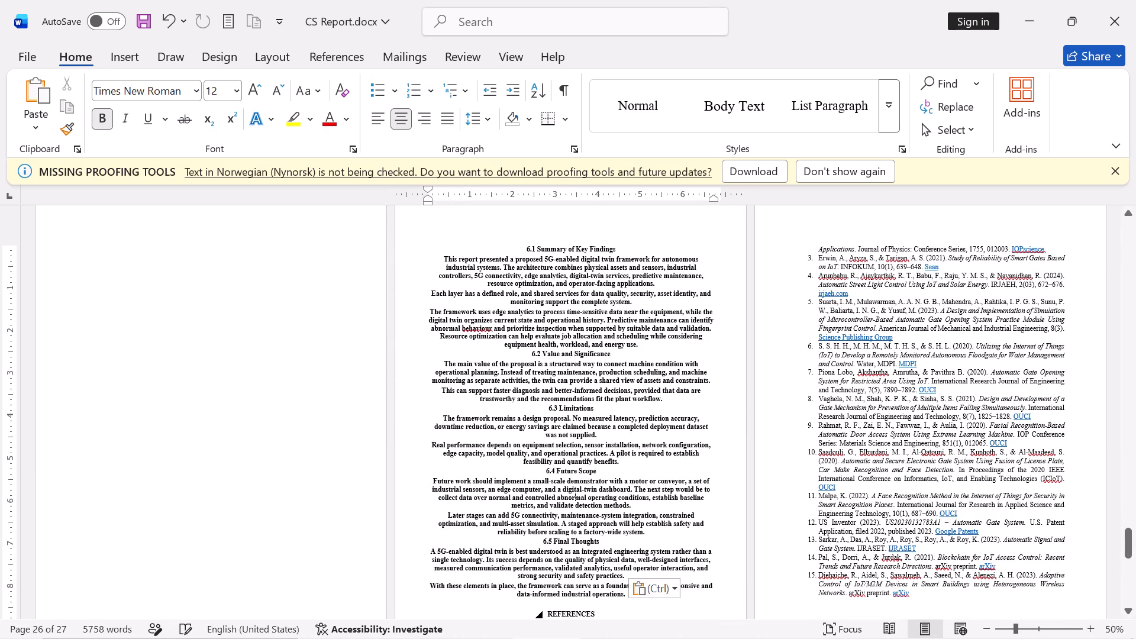
Justify the pasted text from 6.1 Summary of Key Findings through the end of 6.5 Final Thoughts.
left_click_drag(690, 602, 418, 293)
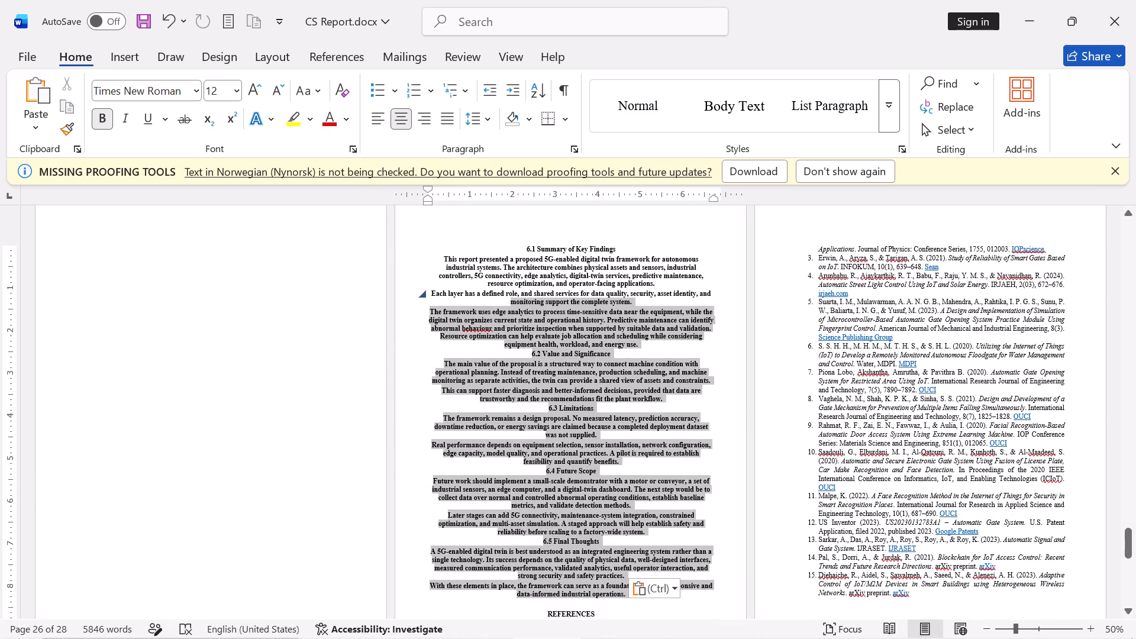
left_click_drag(418, 293, 417, 249)
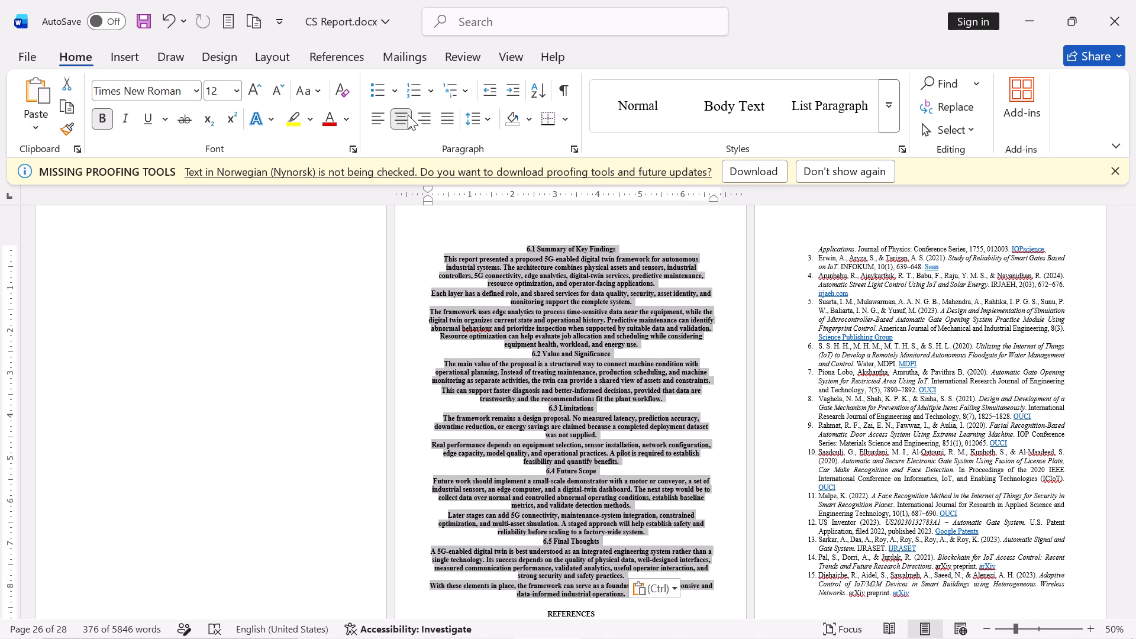
left_click(447, 109)
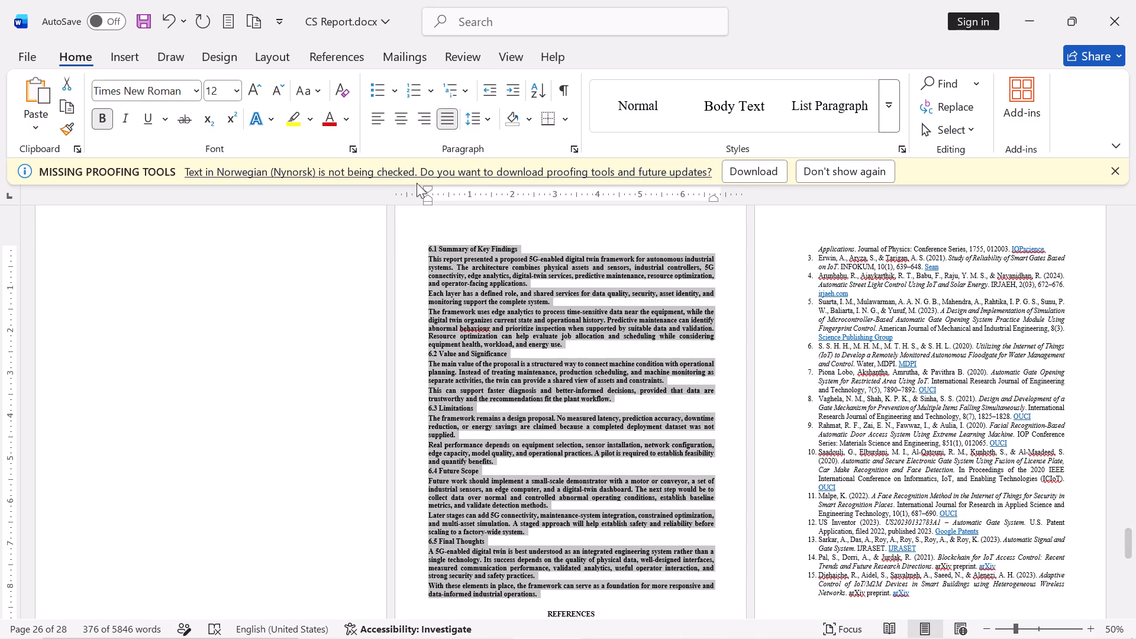
left_click(543, 278)
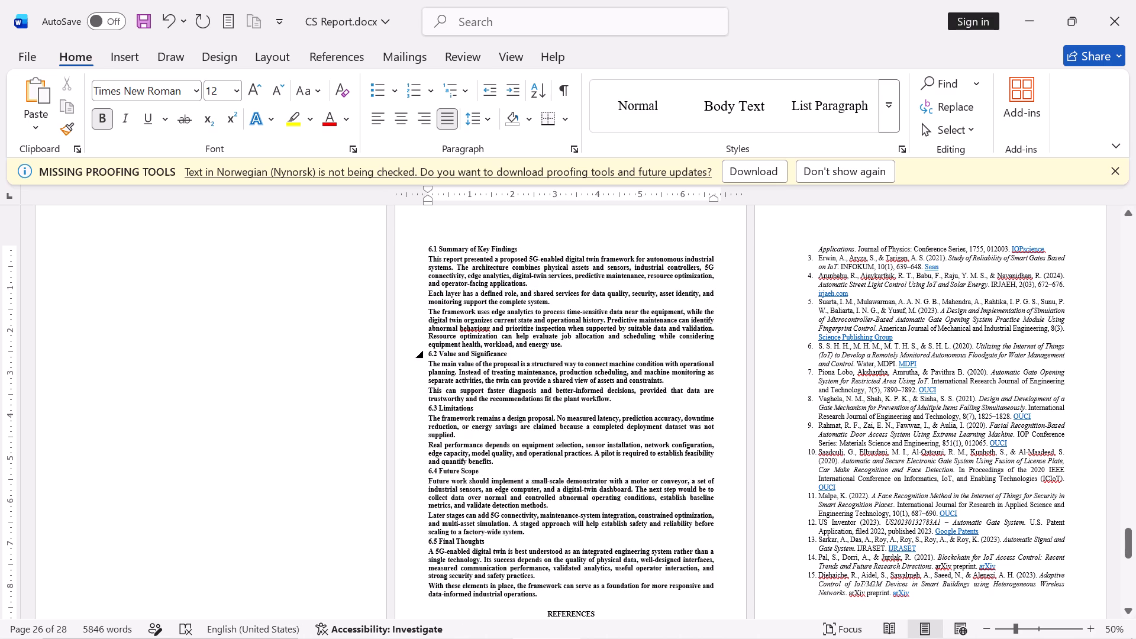
Remove the bold from the body paragraphs under 6.1, 6.2, 6.3 and 6.4 in the pasted text, excluding the section headings.
left_click_drag(564, 343, 424, 259)
key("ctrl+b")
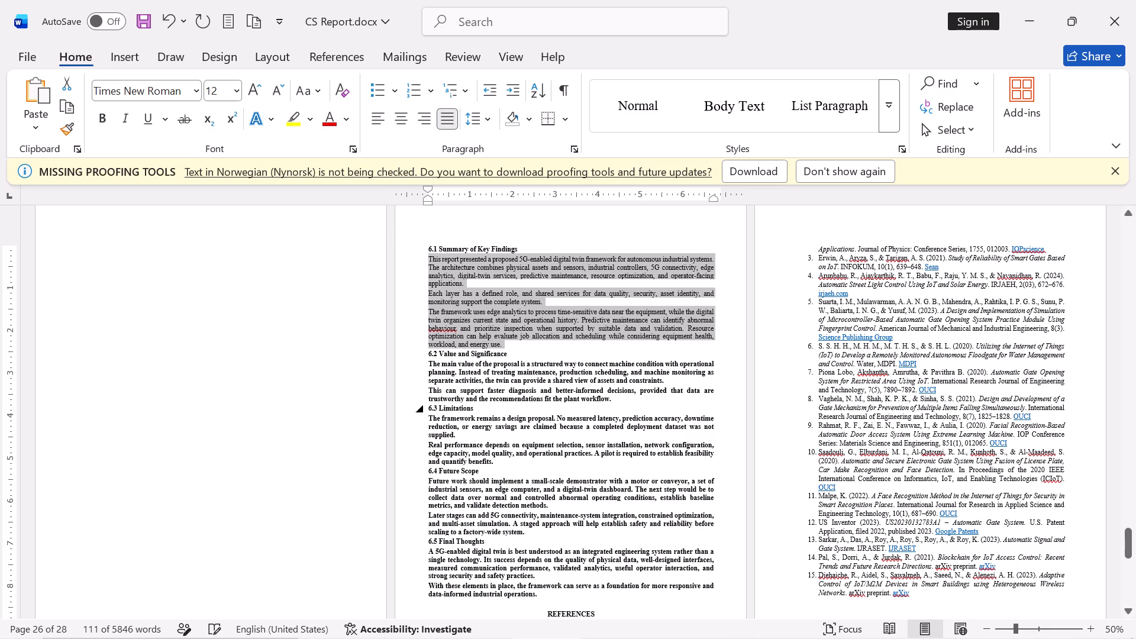
left_click_drag(616, 401, 432, 371)
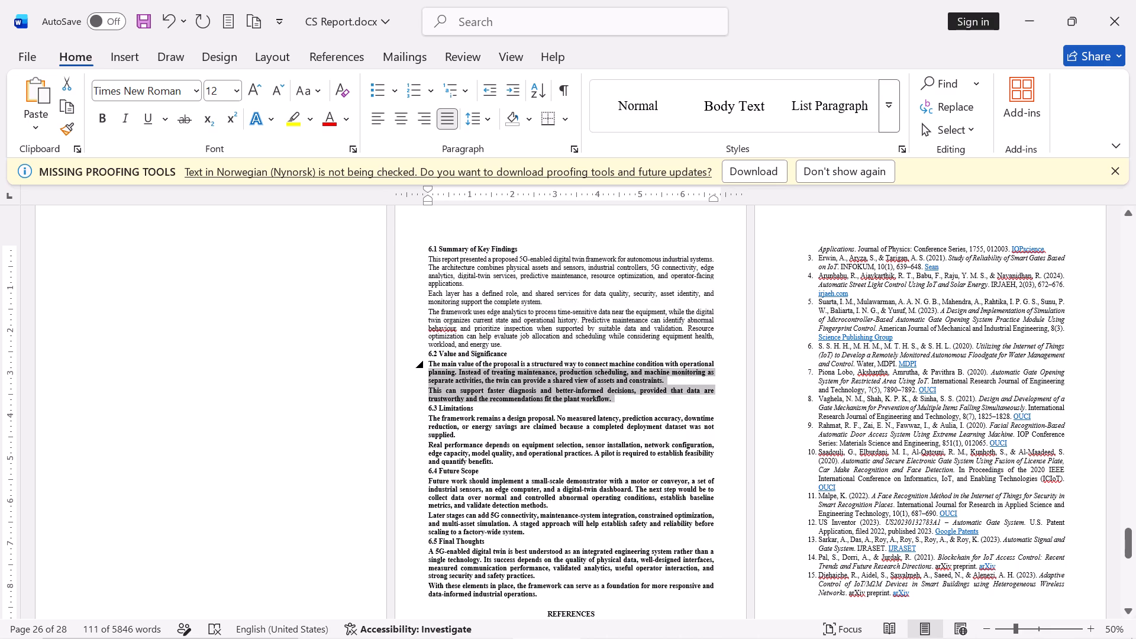
left_click_drag(432, 371, 425, 365)
key("ctrl+b")
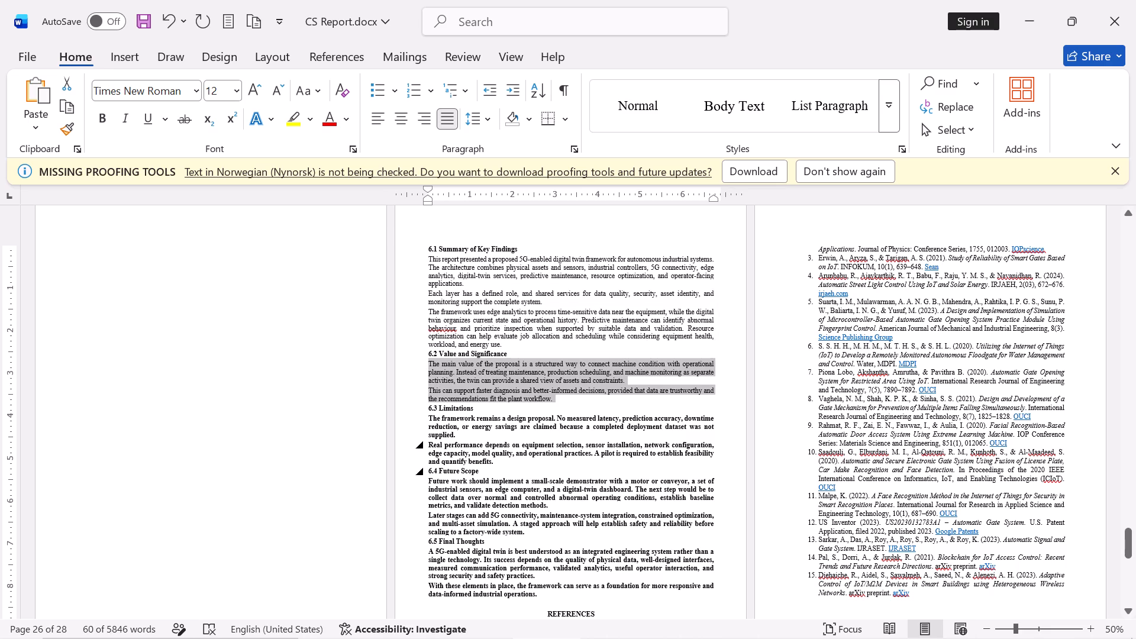
left_click_drag(513, 463, 427, 415)
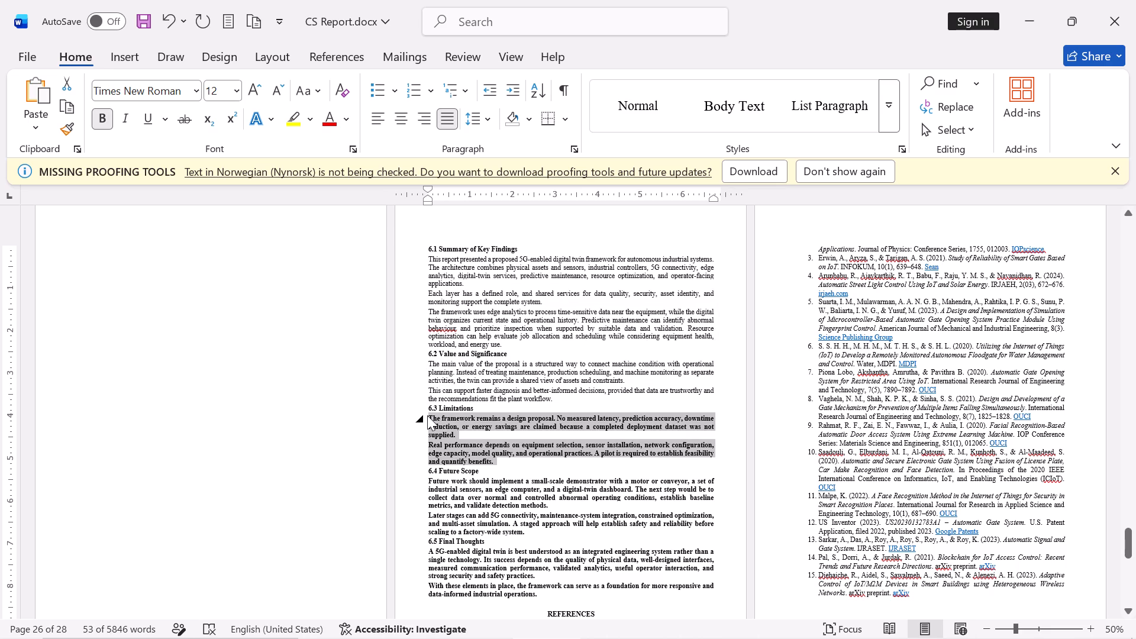
key("ctrl+b")
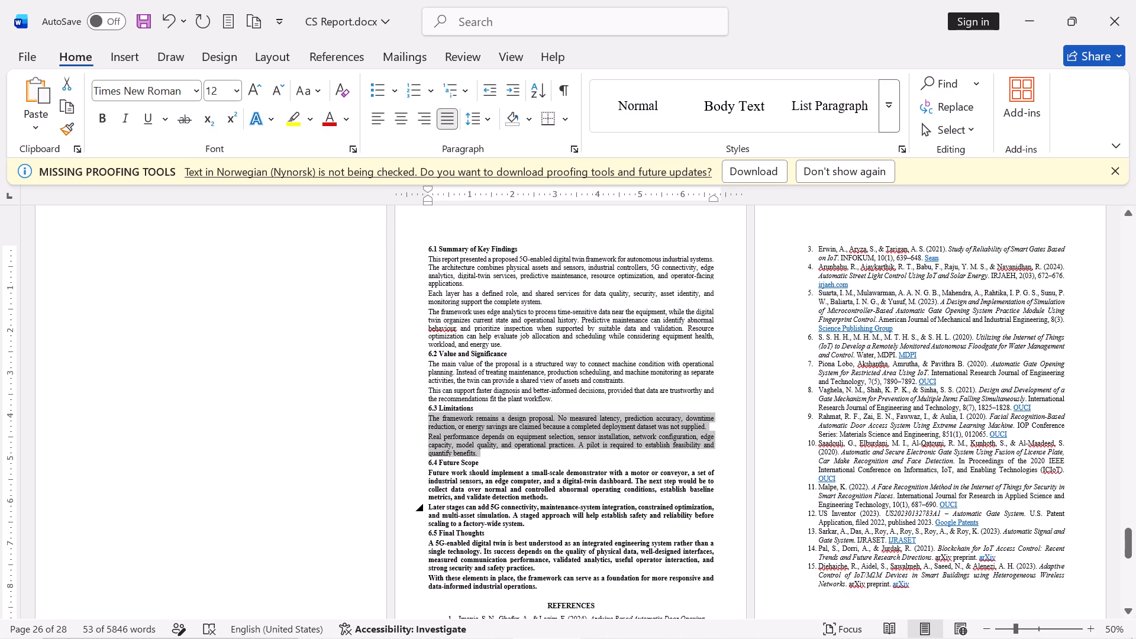
left_click_drag(532, 527, 433, 469)
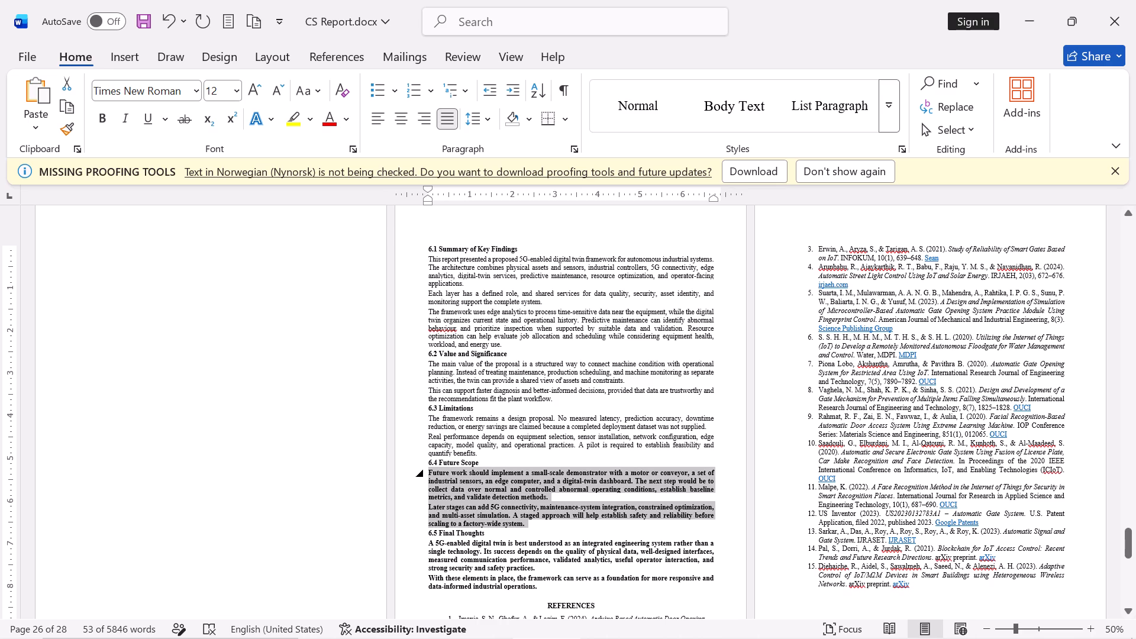
left_click_drag(433, 469, 429, 469)
key("ctrl+b")
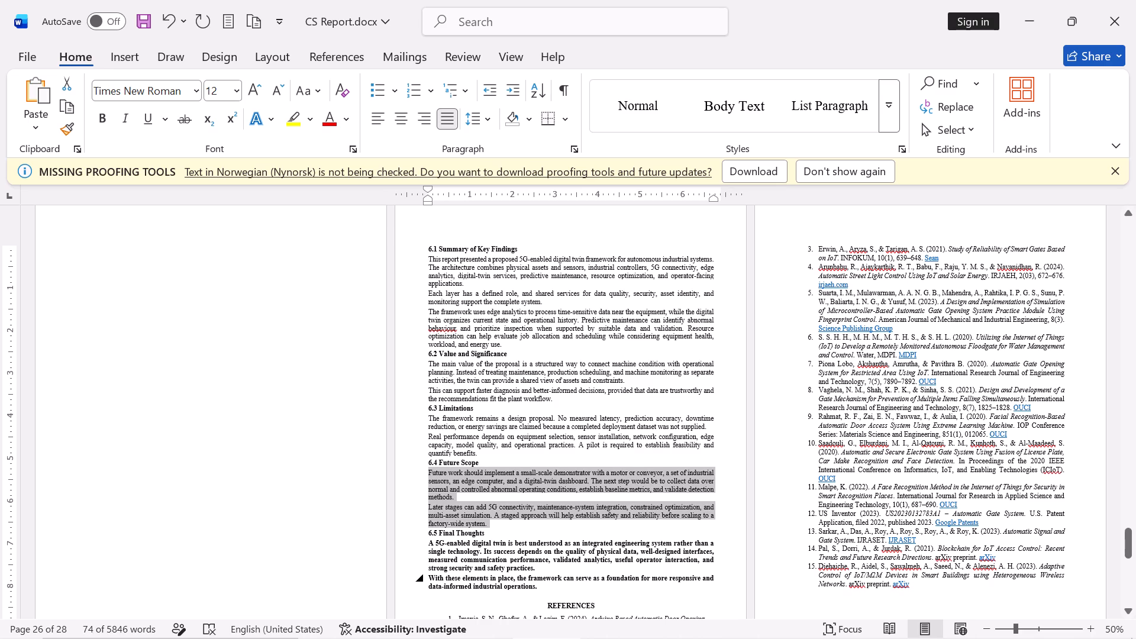
Remove the bold from the two body paragraphs under 6.5 Final Thoughts in the pasted text.
left_click_drag(537, 587, 427, 546)
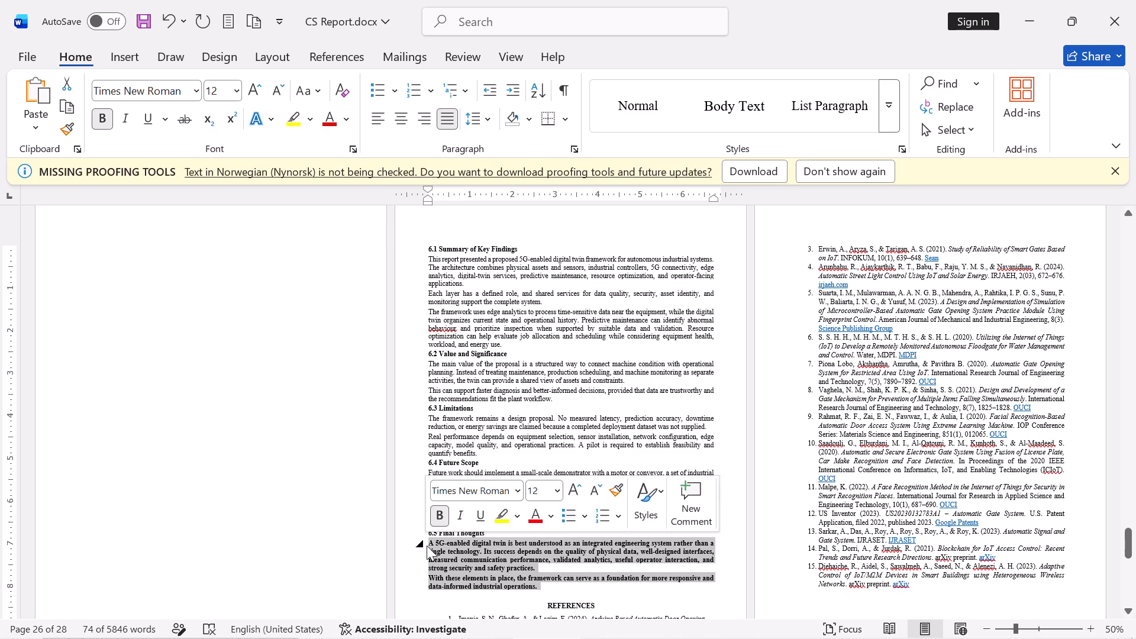
key("ctrl+b")
Insert blank lines after the last paragraph of 6.5 Final Thoughts to push the REFERENCES heading onto the following page.
left_click(523, 584)
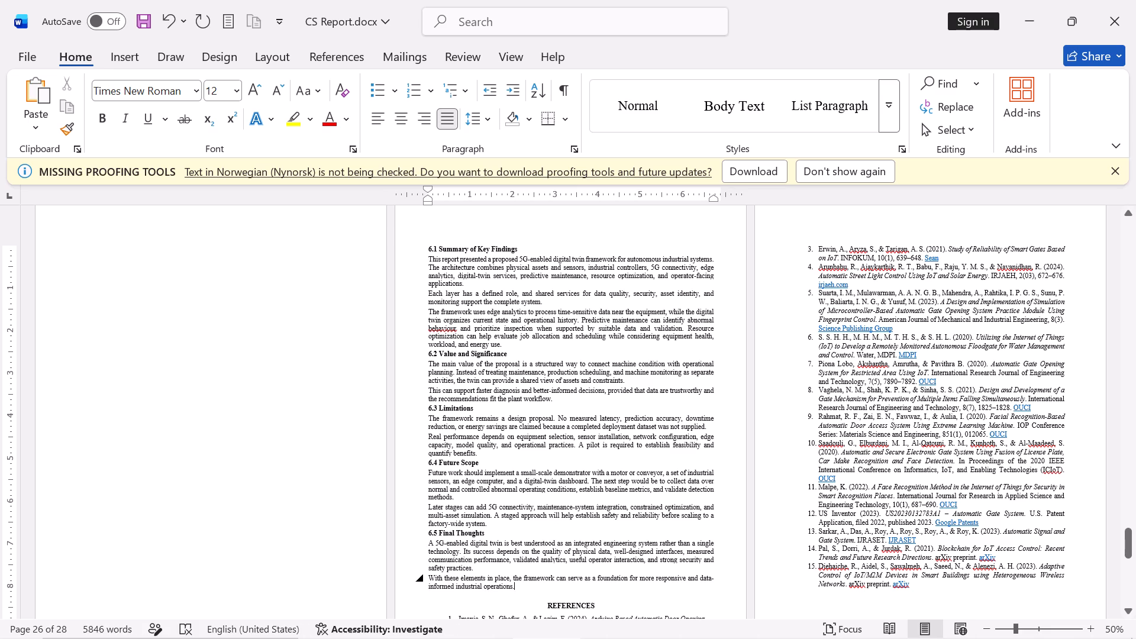
key("Return")
key("Return")
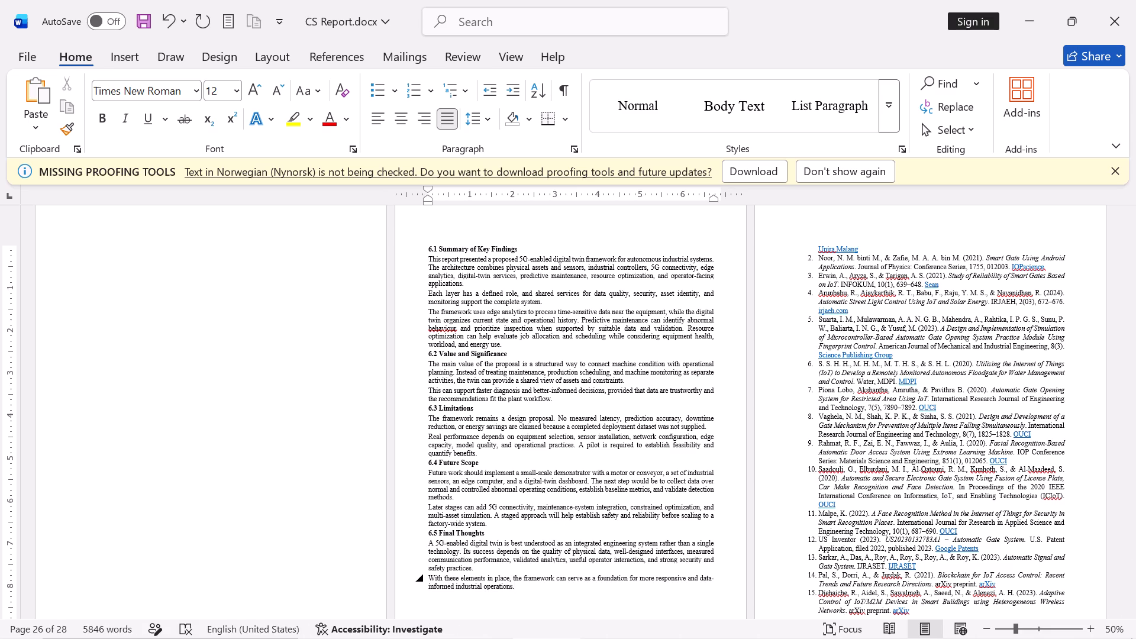
key("Return")
key("Return")
key("Return")
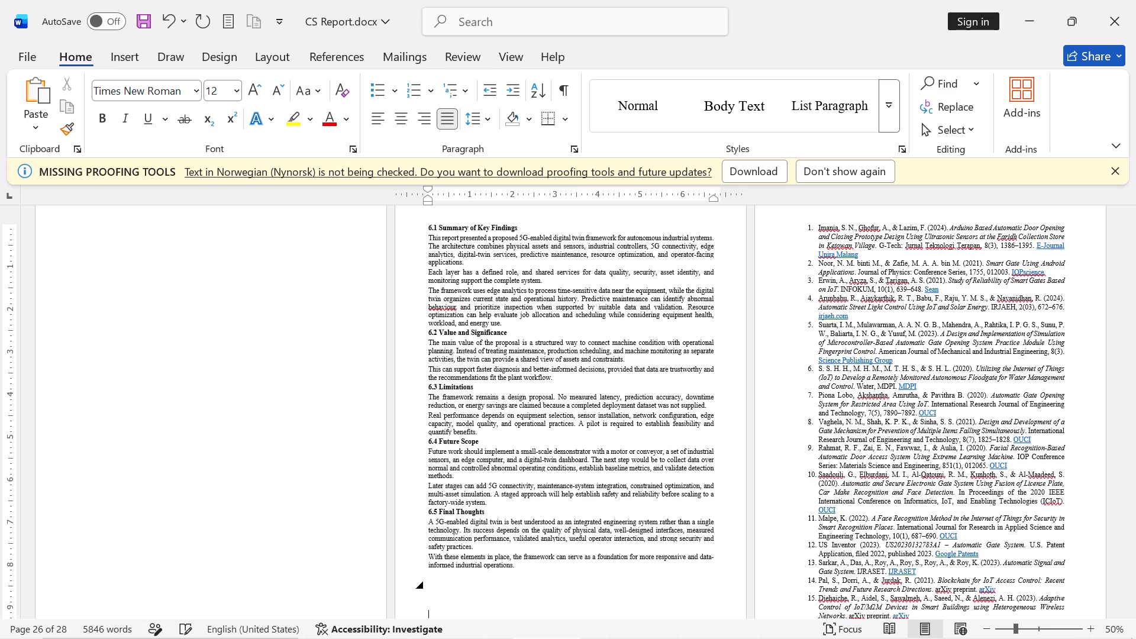
key("Return")
Copy the CHAPTER 6 CONCLUSION heading from the earlier, misformatted Chapter 6 page, undoing any accidental paste over it.
scroll(629, 440, "up", 2)
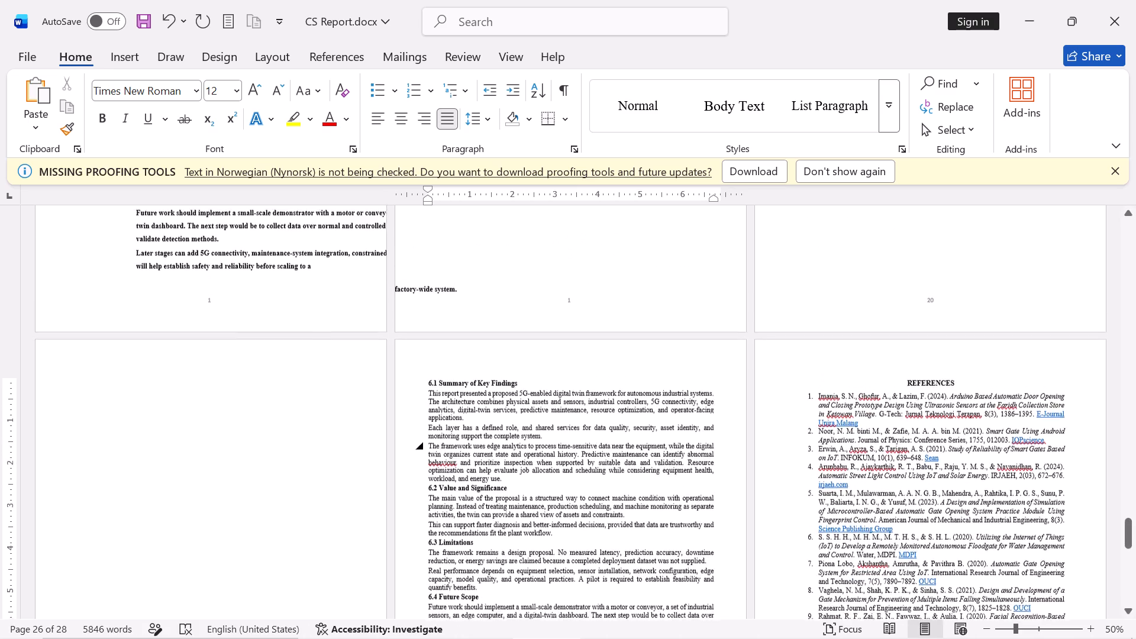
scroll(629, 440, "up", 3)
left_click_drag(195, 437, 153, 425)
key("ctrl+v")
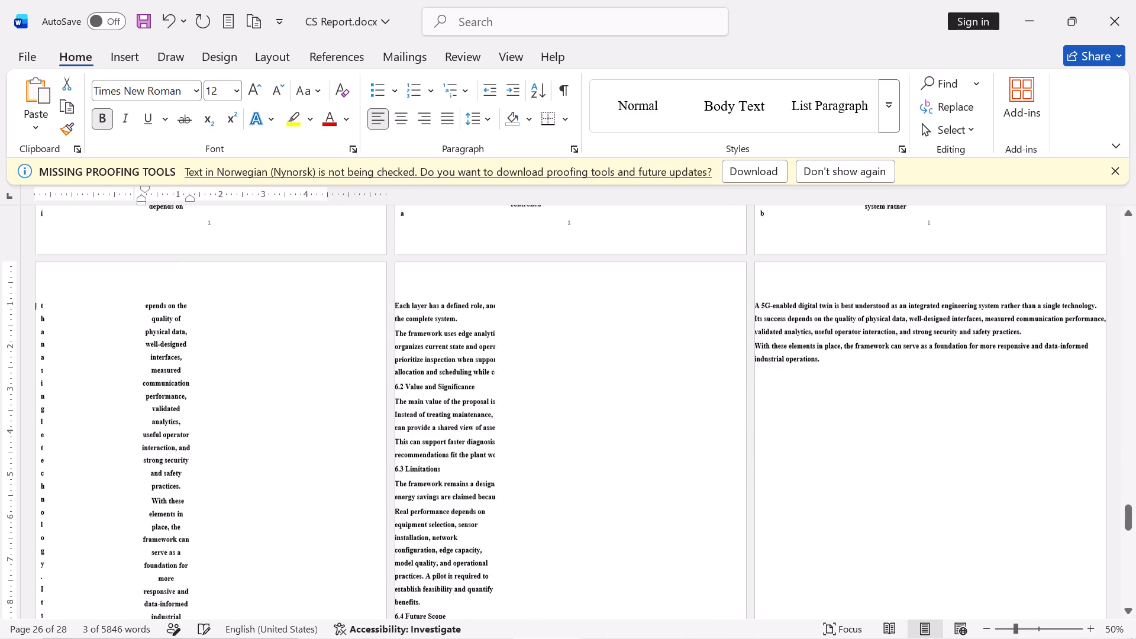
key("ctrl+z")
key("ctrl+c")
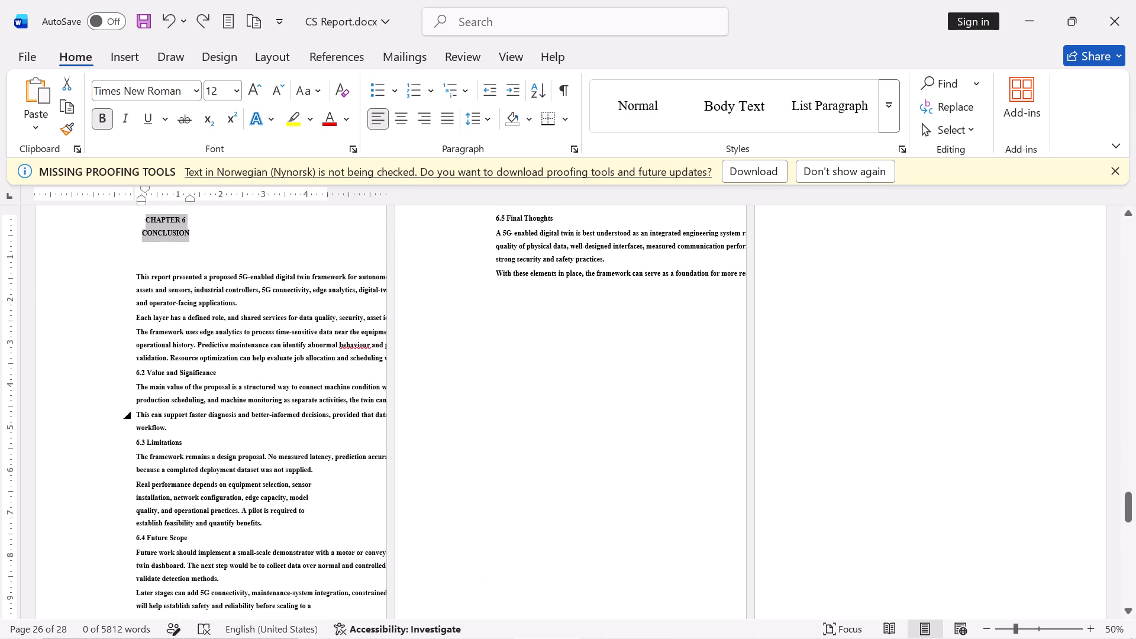
Add a blank line above the 6.1 Summary of Key Findings heading and paste the copied CHAPTER 6 CONCLUSION heading there.
scroll(522, 521, "down", 3)
scroll(534, 570, "up", 1)
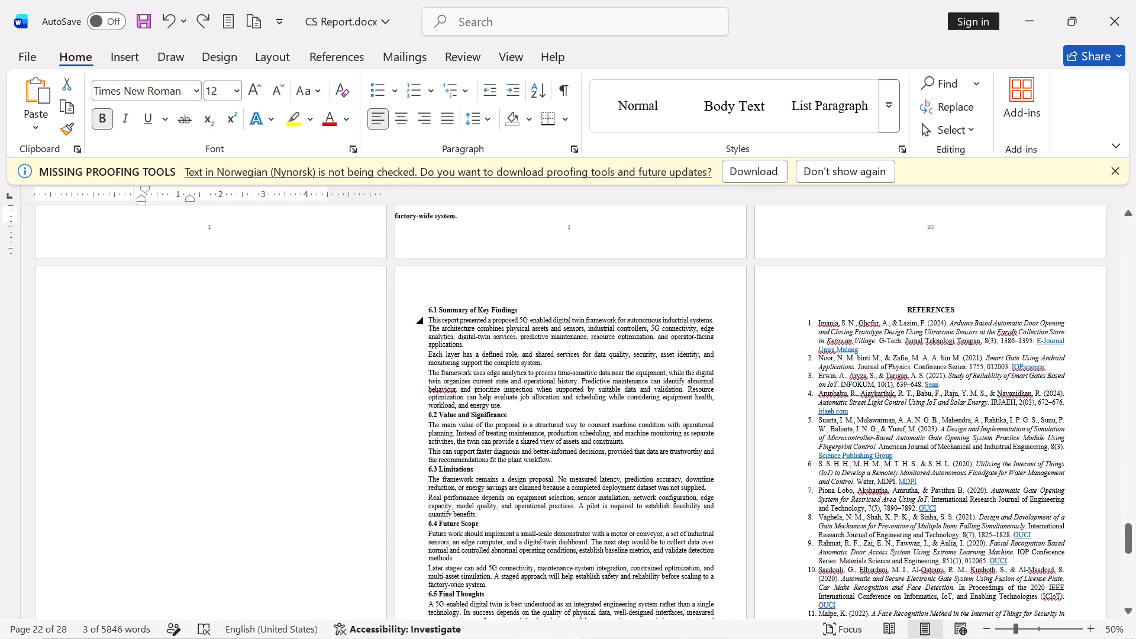
left_click(506, 290)
key("Left")
key("Left")
key("Left")
key("Left")
key("Left")
key("Left")
key("Left")
key("Left")
key("Left")
key("Left")
key("Left")
key("Left")
key("Left")
key("Left")
key("Left")
key("Left")
key("Left")
key("Left")
key("Left")
key("Left")
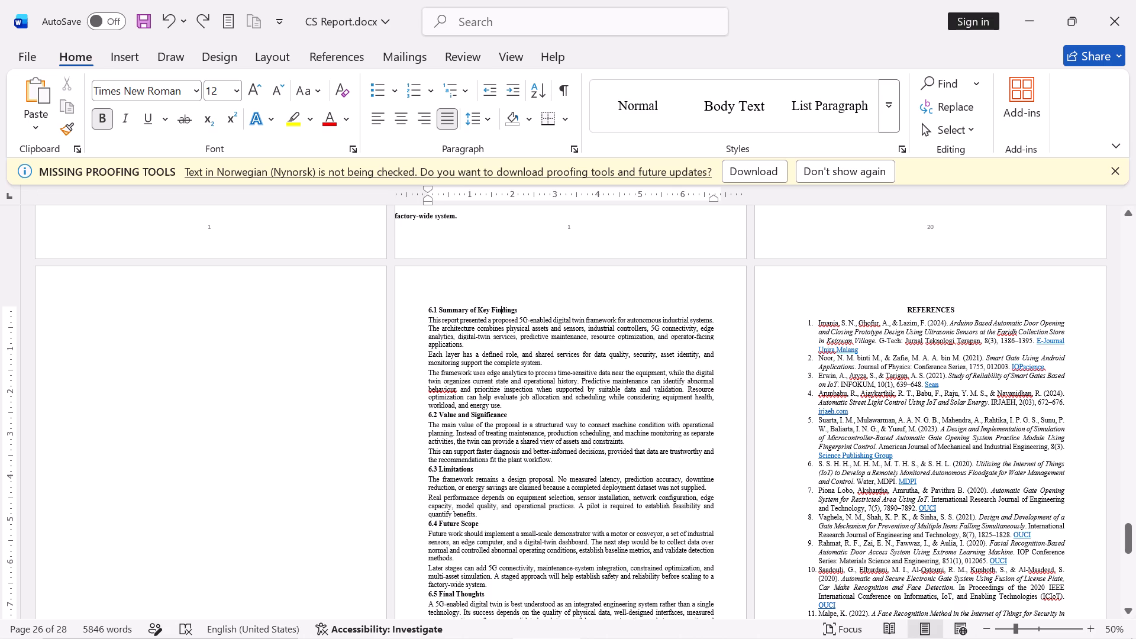
key("Right")
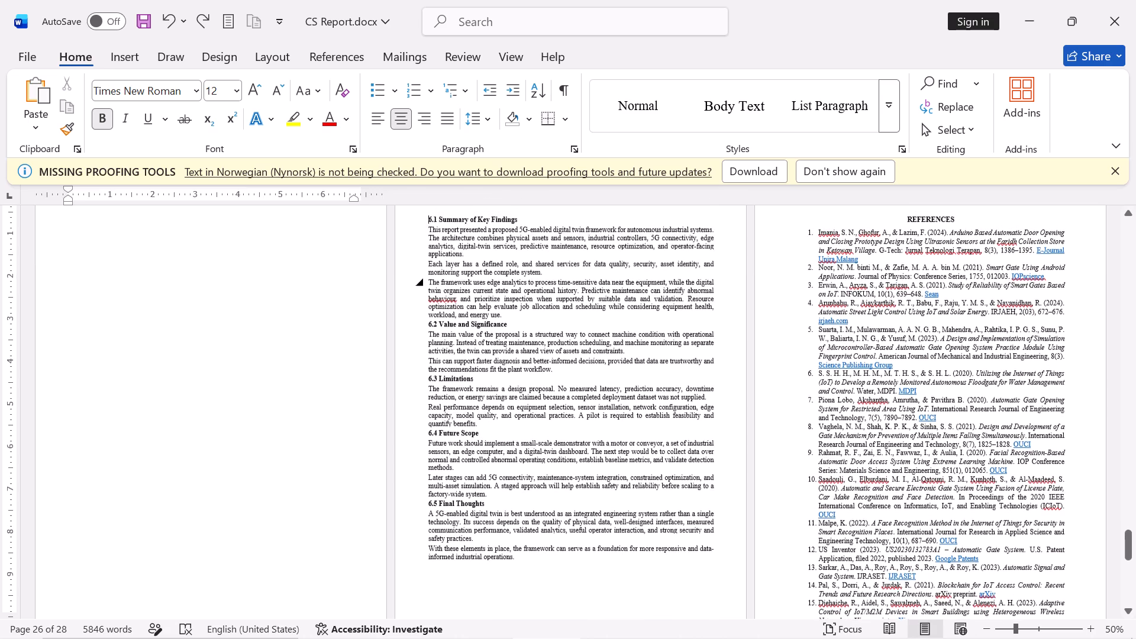
key("Return")
key("Up")
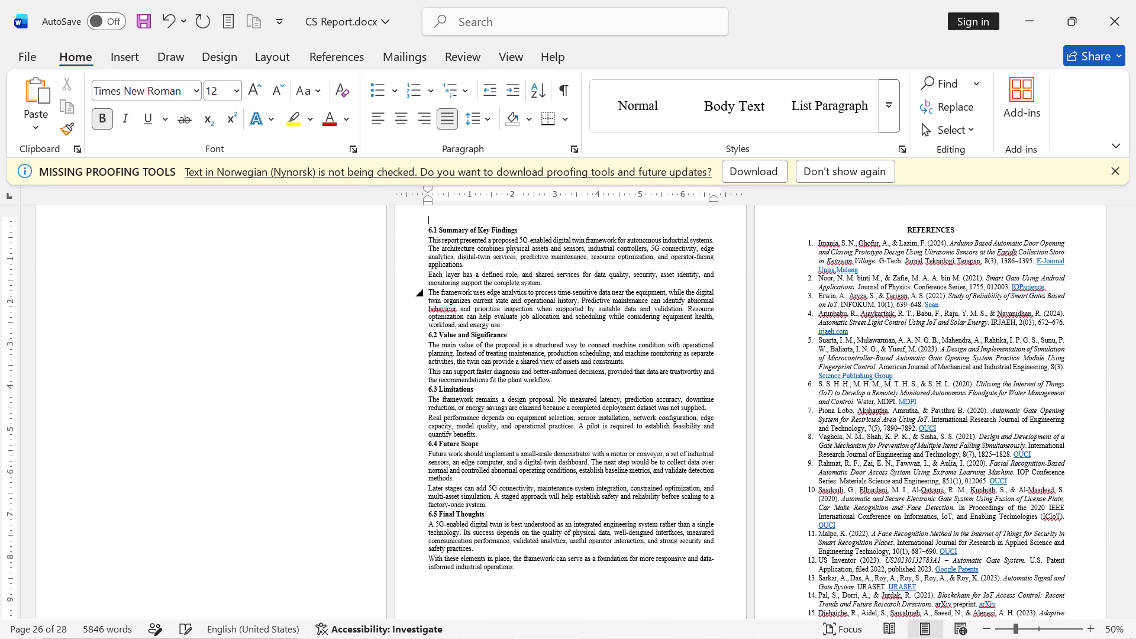
key("ctrl+v")
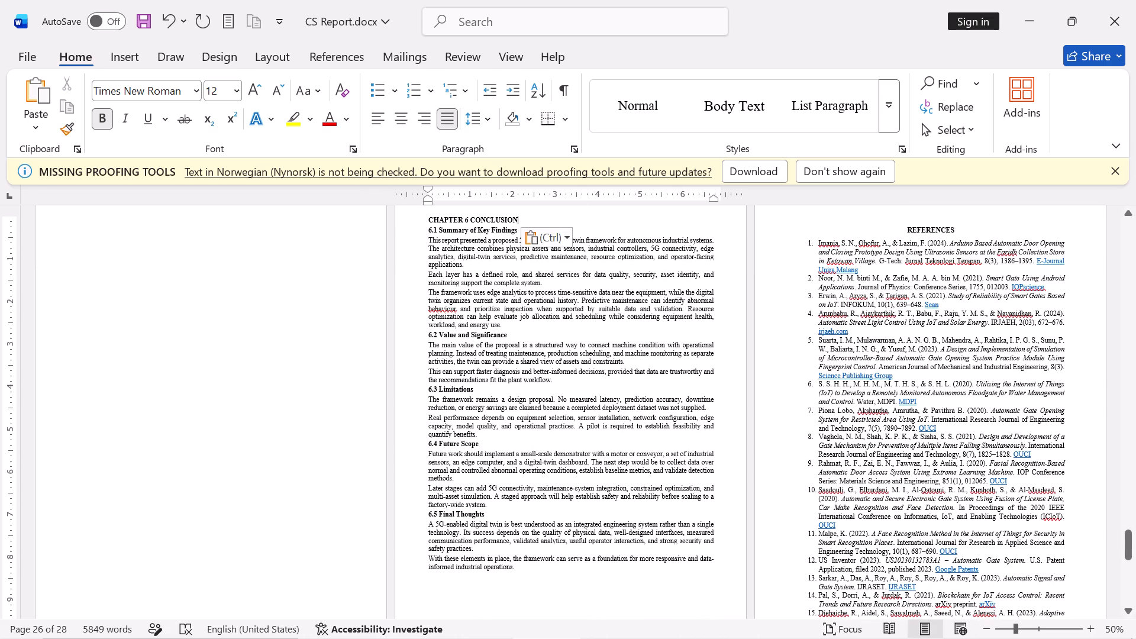
Split the pasted chapter heading into two lines, with CHAPTER 6 above CONCLUSION.
left_click(470, 217)
key("Return")
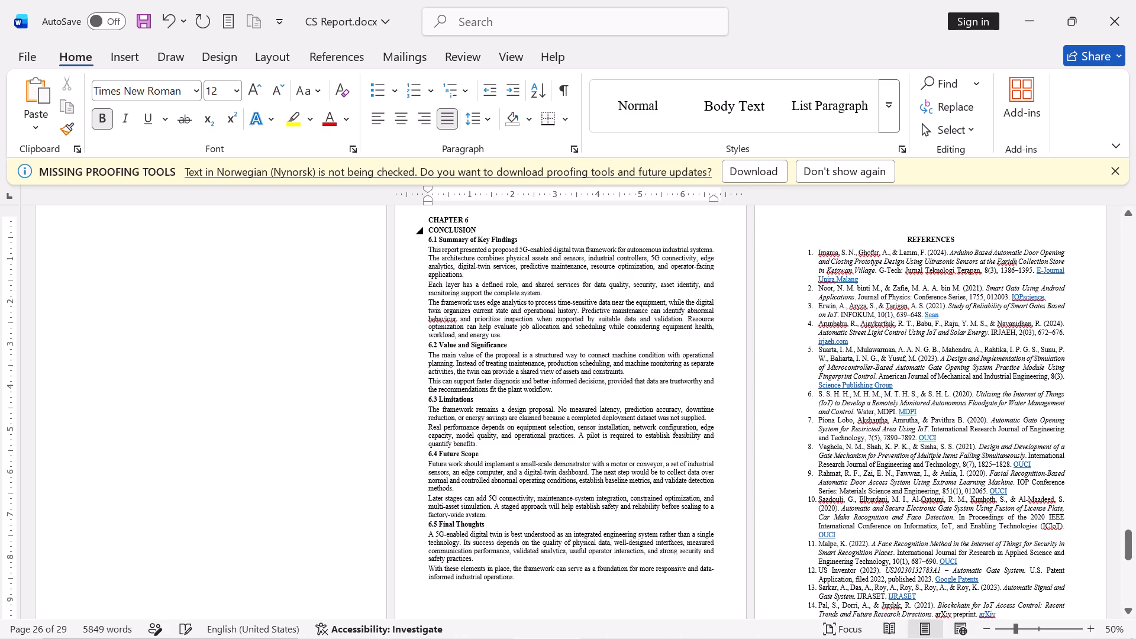
Center the two heading lines CHAPTER 6 and CONCLUSION.
left_click_drag(479, 227, 433, 222)
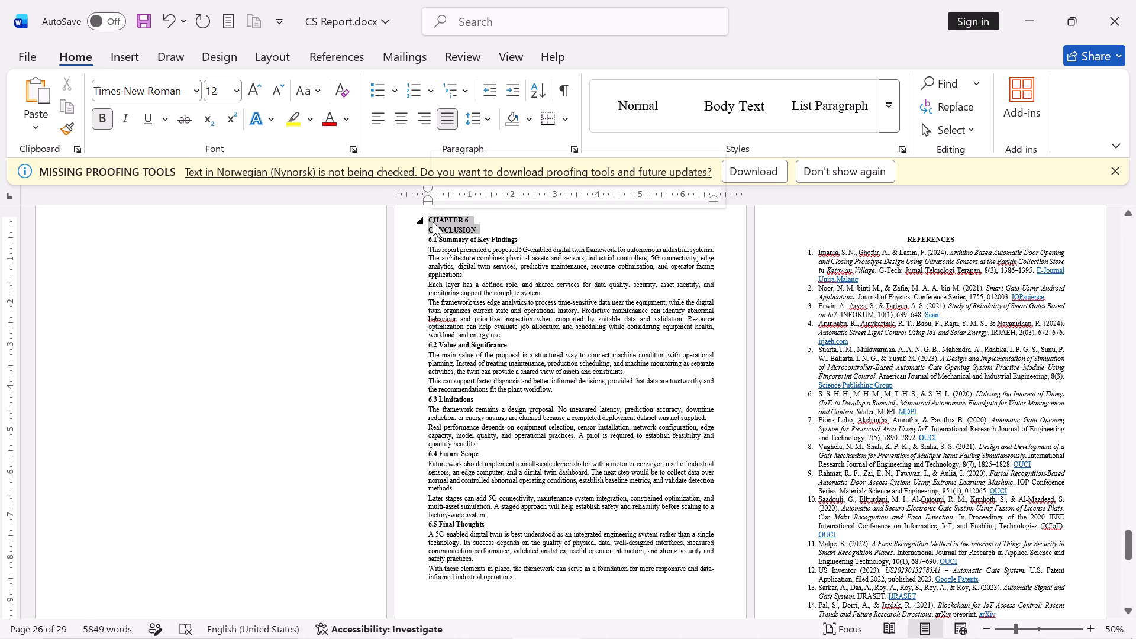
left_click(398, 116)
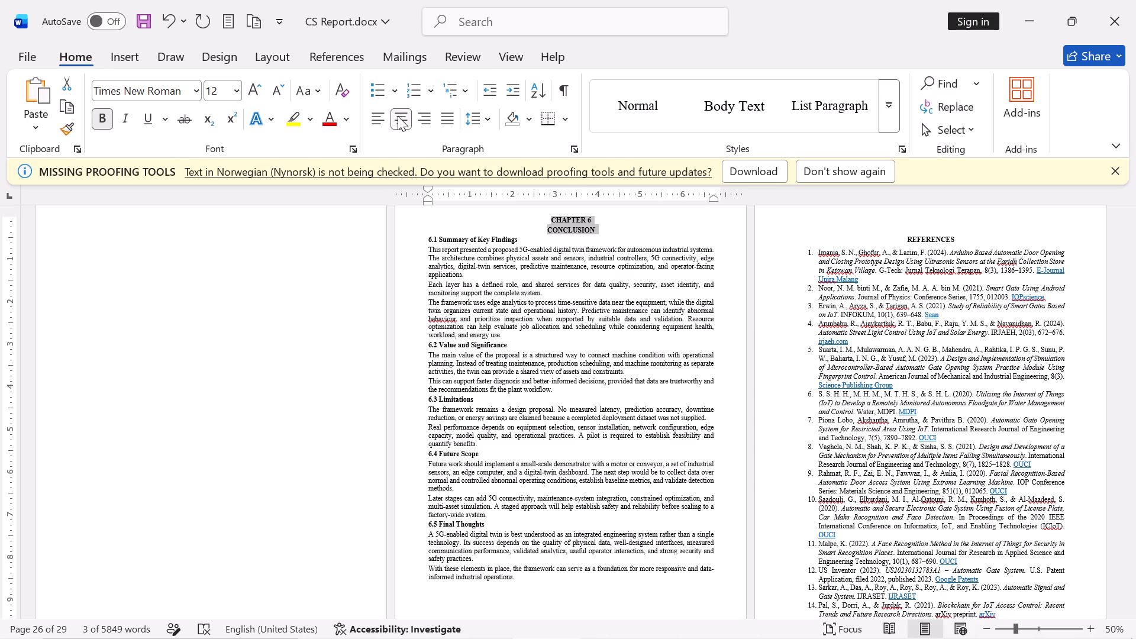
left_click(485, 218)
Set the line spacing to 1.5 for the text from 6.1 Summary of Key Findings through the end of 6.5 Final Thoughts.
left_click(425, 237)
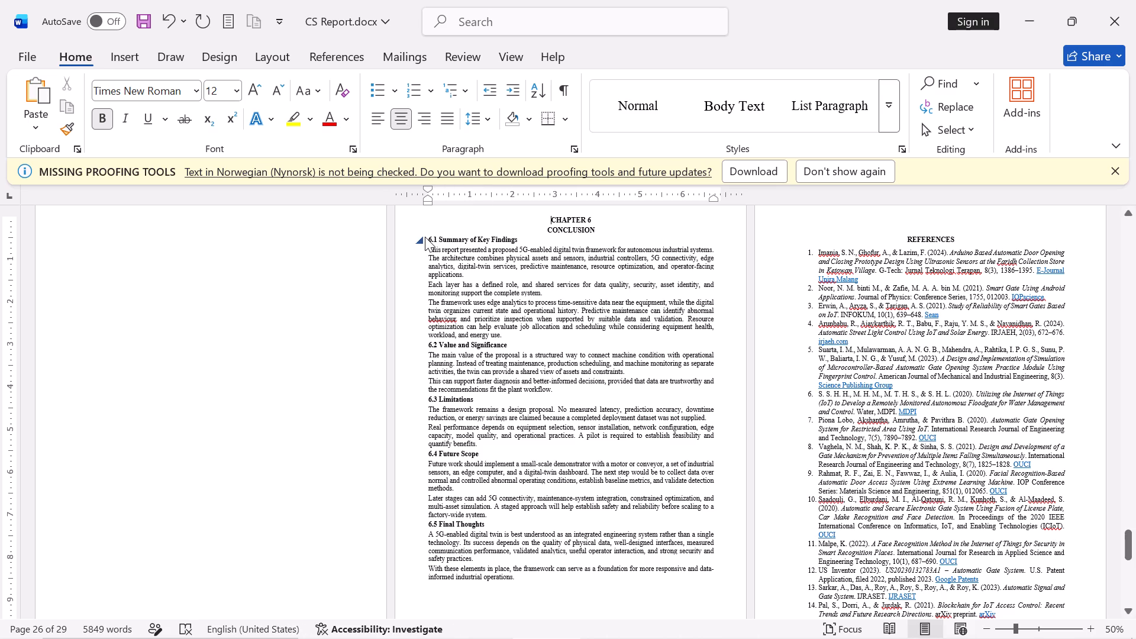
left_click_drag(427, 234, 534, 433)
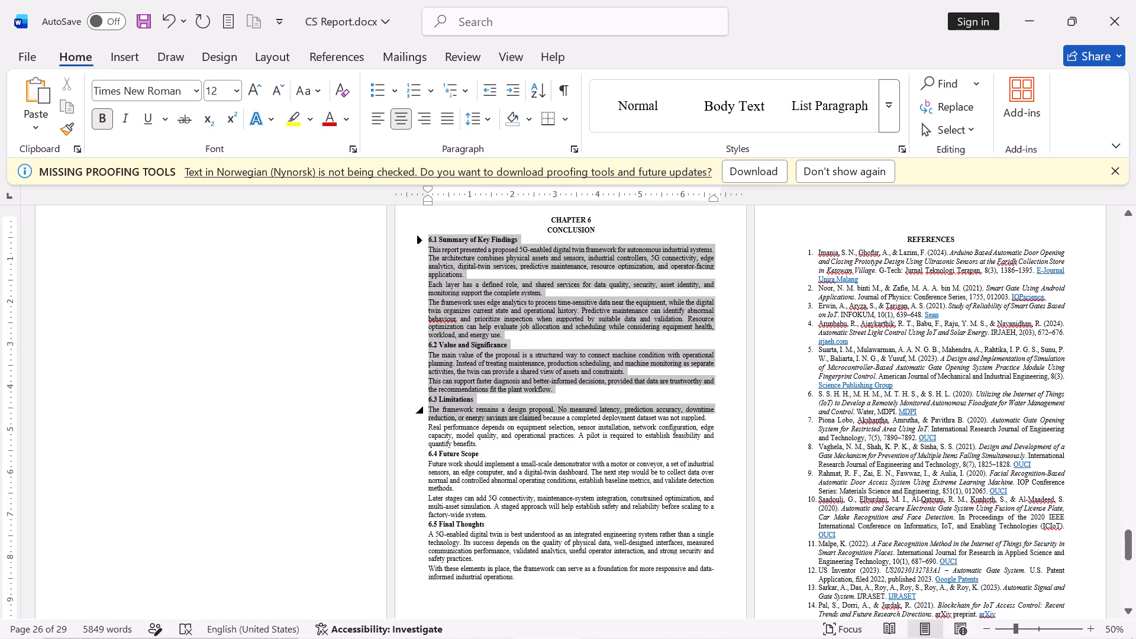
left_click_drag(534, 433, 538, 576)
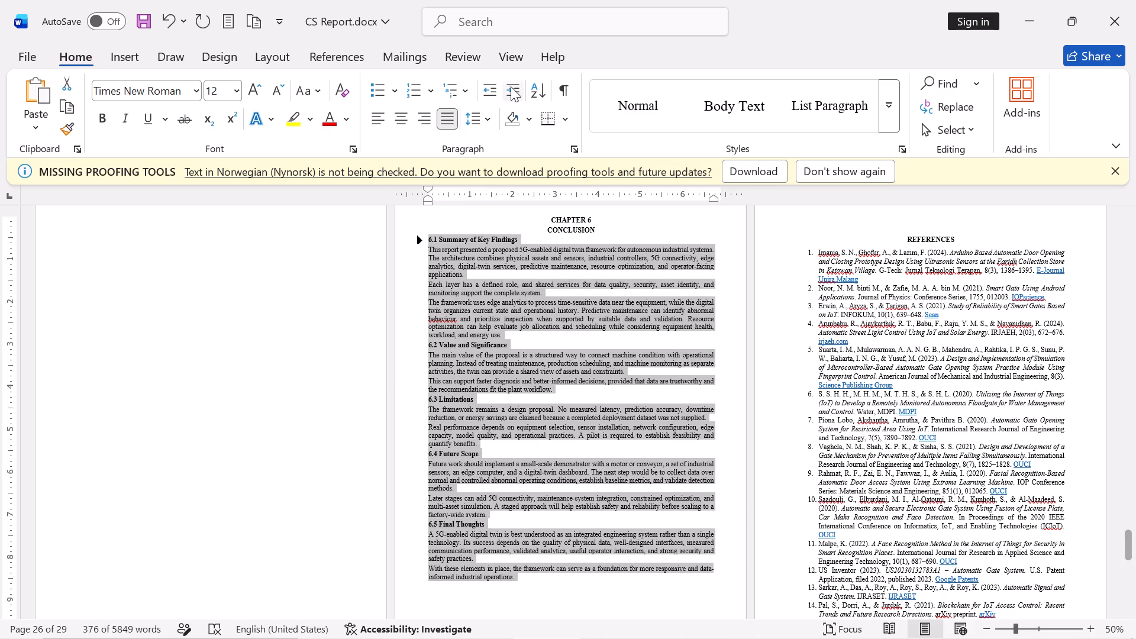
left_click(481, 122)
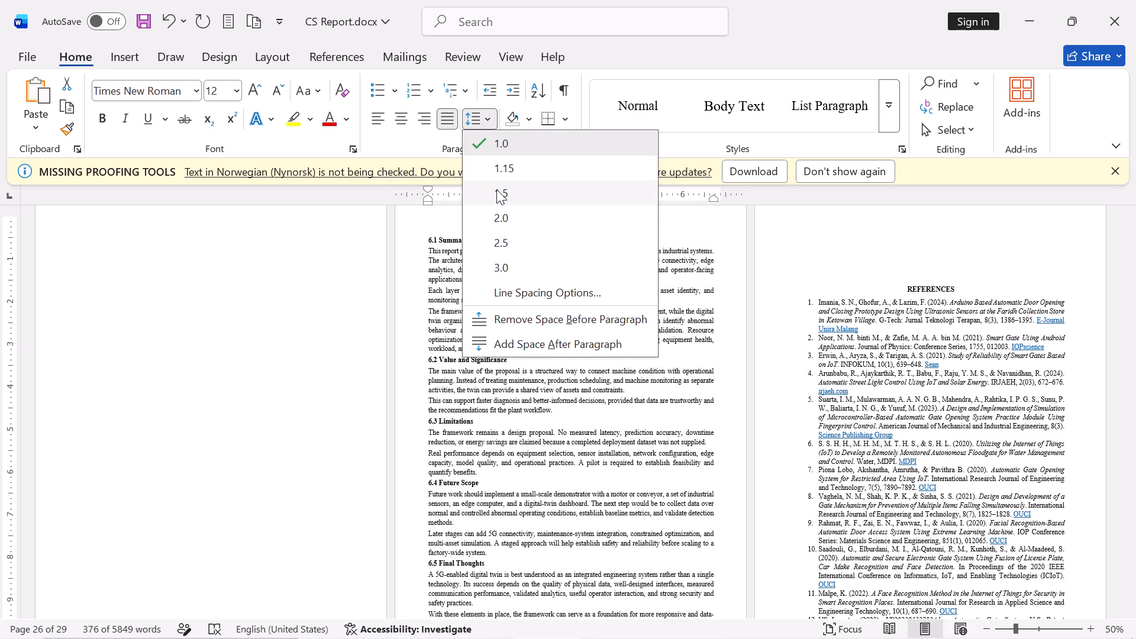
left_click(496, 190)
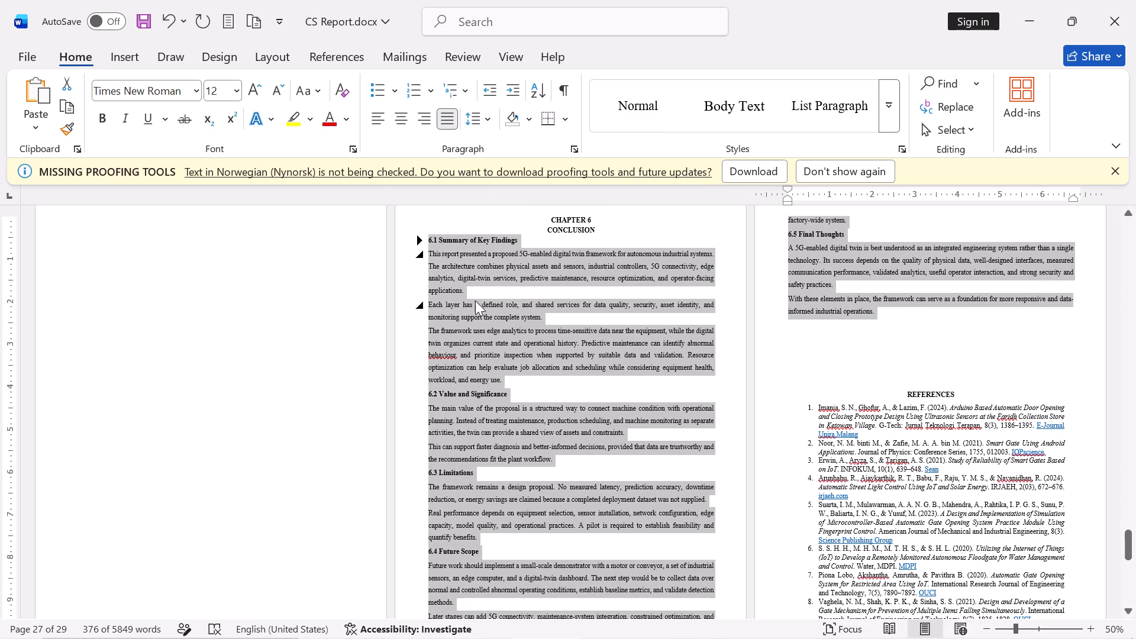
left_click(473, 285)
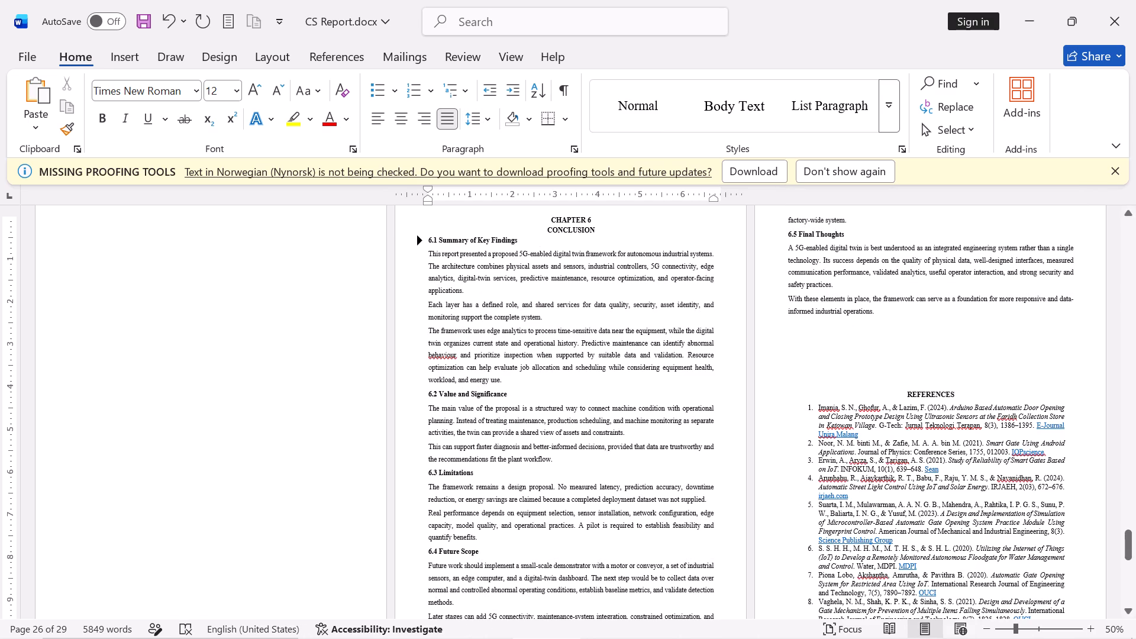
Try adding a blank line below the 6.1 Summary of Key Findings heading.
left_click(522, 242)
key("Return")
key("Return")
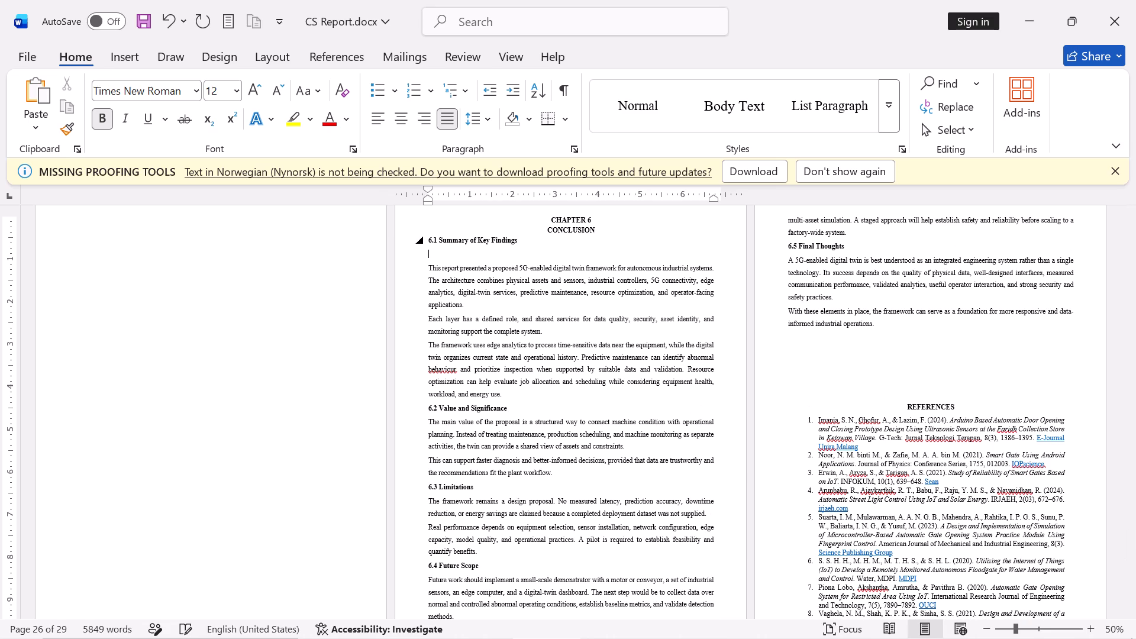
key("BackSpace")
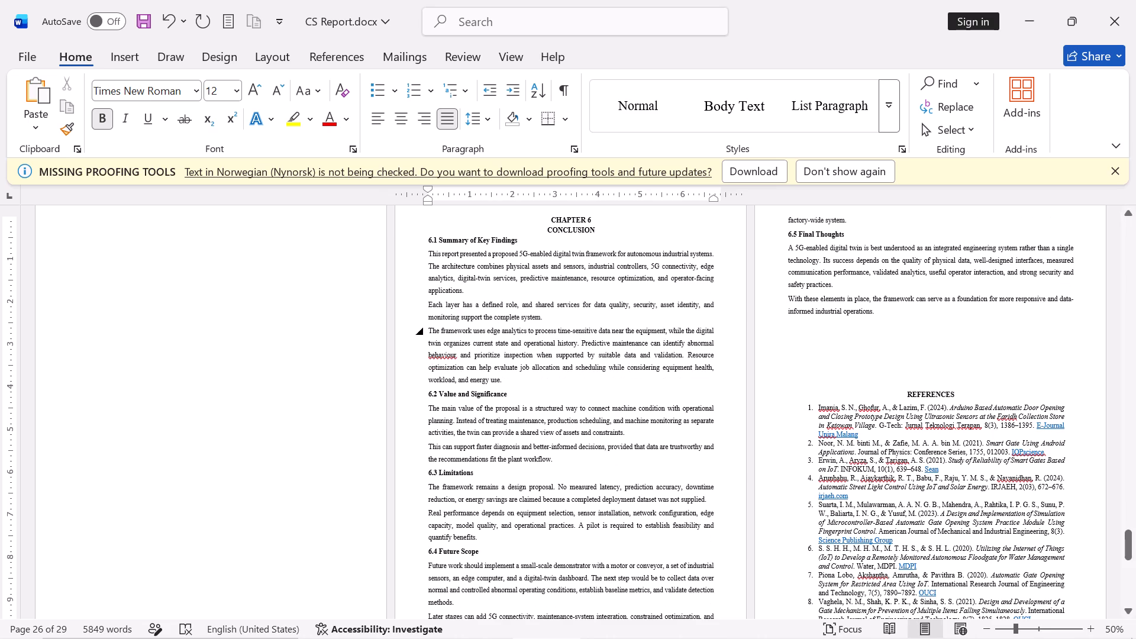
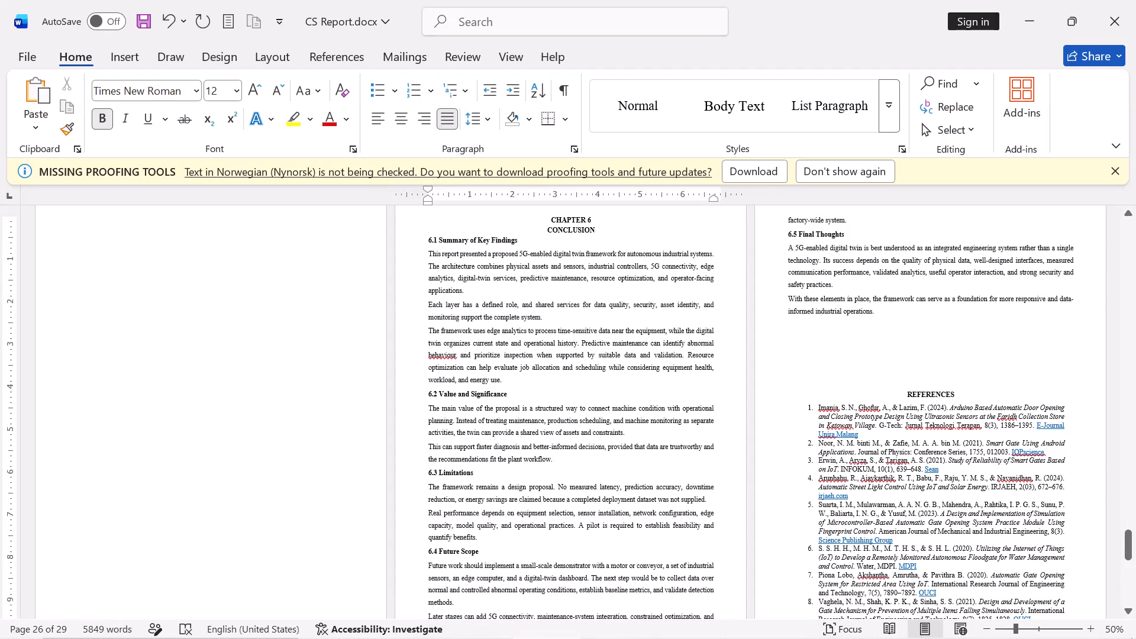
Insert blank lines after the end of 6.5 Final Thoughts to push the REFERENCES heading onto a new page.
left_click(885, 377)
key("Return")
key("Return")
key("Return")
key("Return")
key("Return")
key("Return")
key("Return")
key("Return")
key("Return")
key("Return")
key("Return")
key("Return")
key("Return")
key("Return")
key("Return")
key("Return")
key("Return")
key("Return")
key("Return")
key("Return")
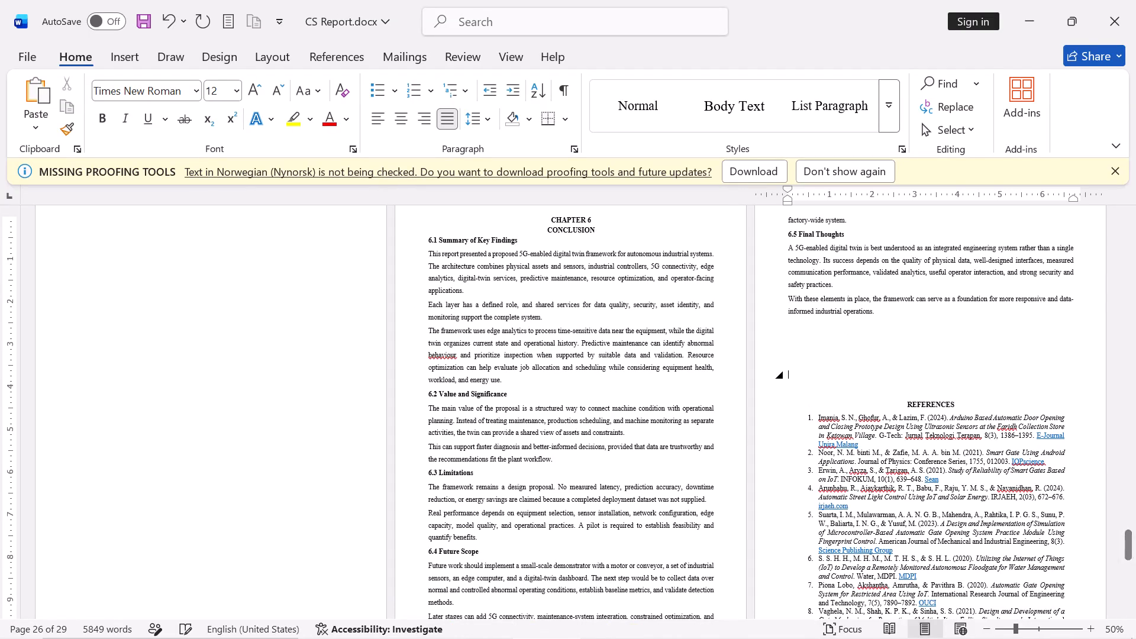
key("Return")
key("Return")
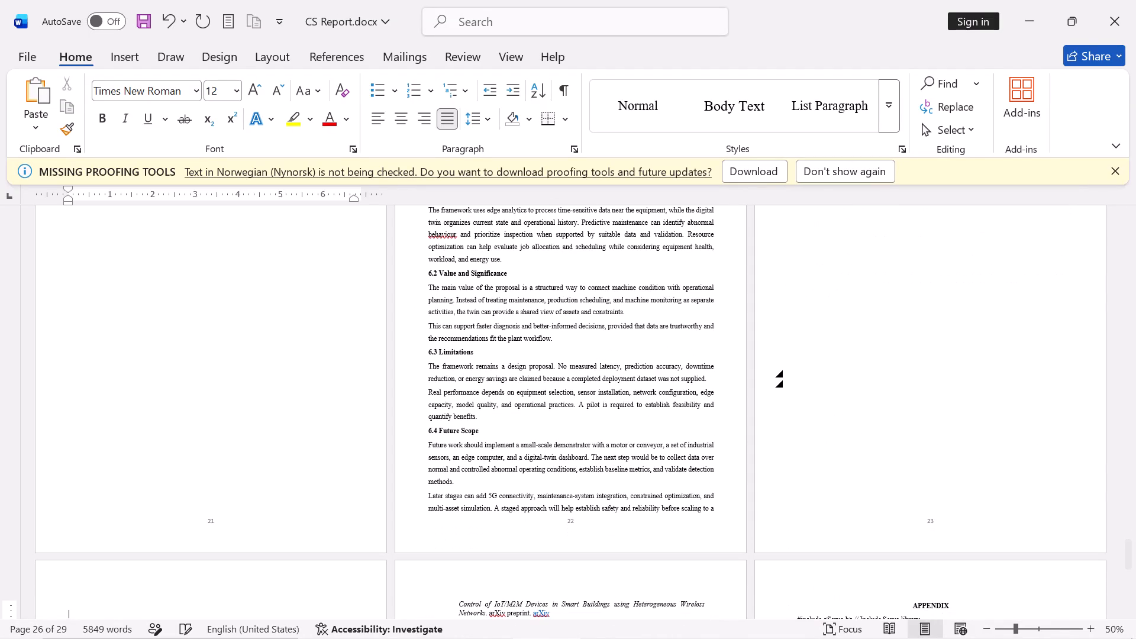
key("BackSpace")
key("BackSpace")
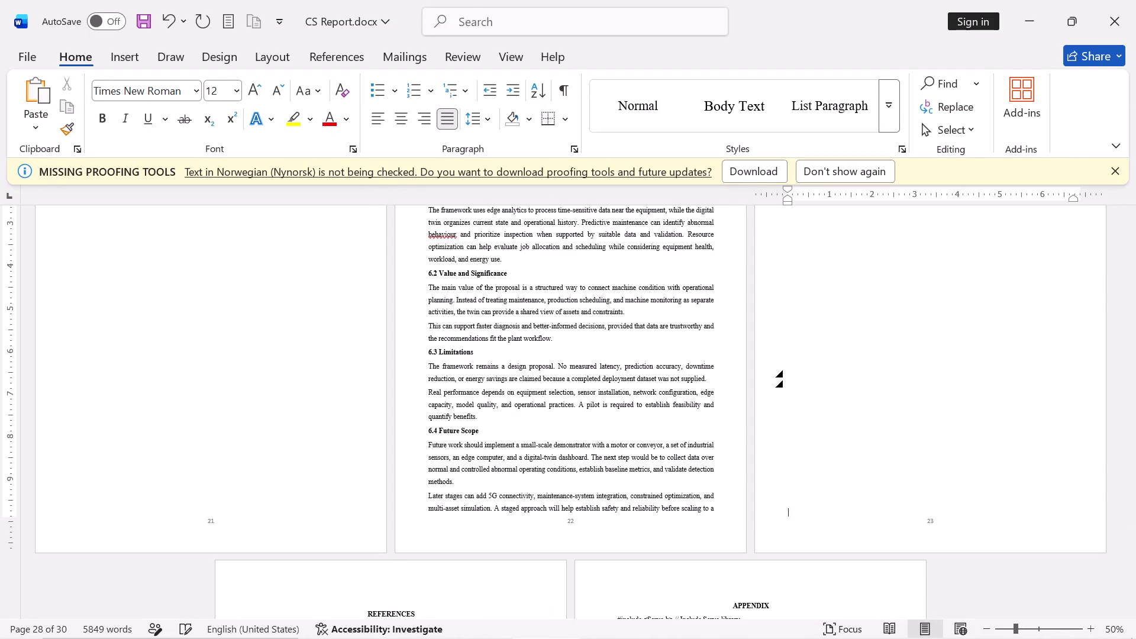
key("BackSpace")
key("BackSpace")
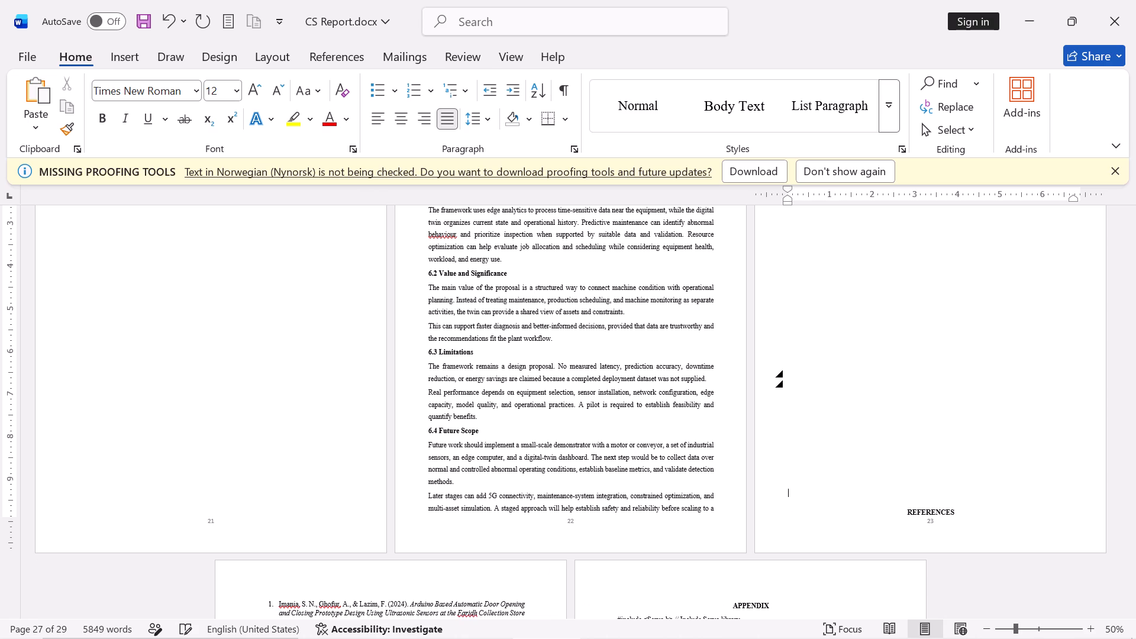
key("Return")
Add a blank line between the CONCLUSION heading and 6.1 Summary of Key Findings.
scroll(970, 390, "up", 1)
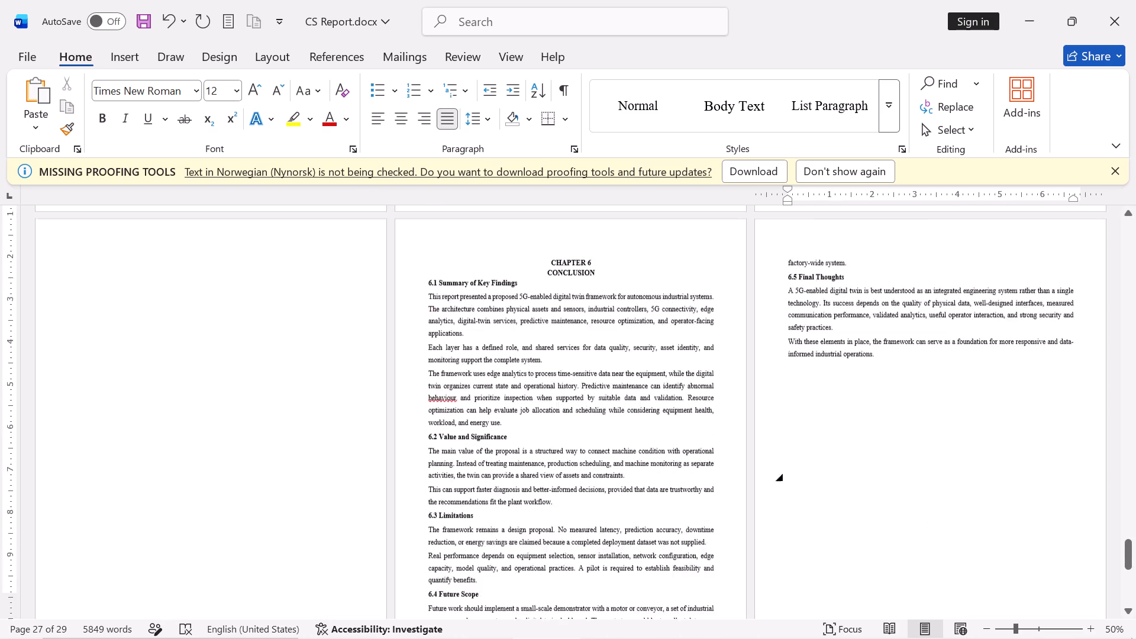
scroll(970, 390, "up", 1)
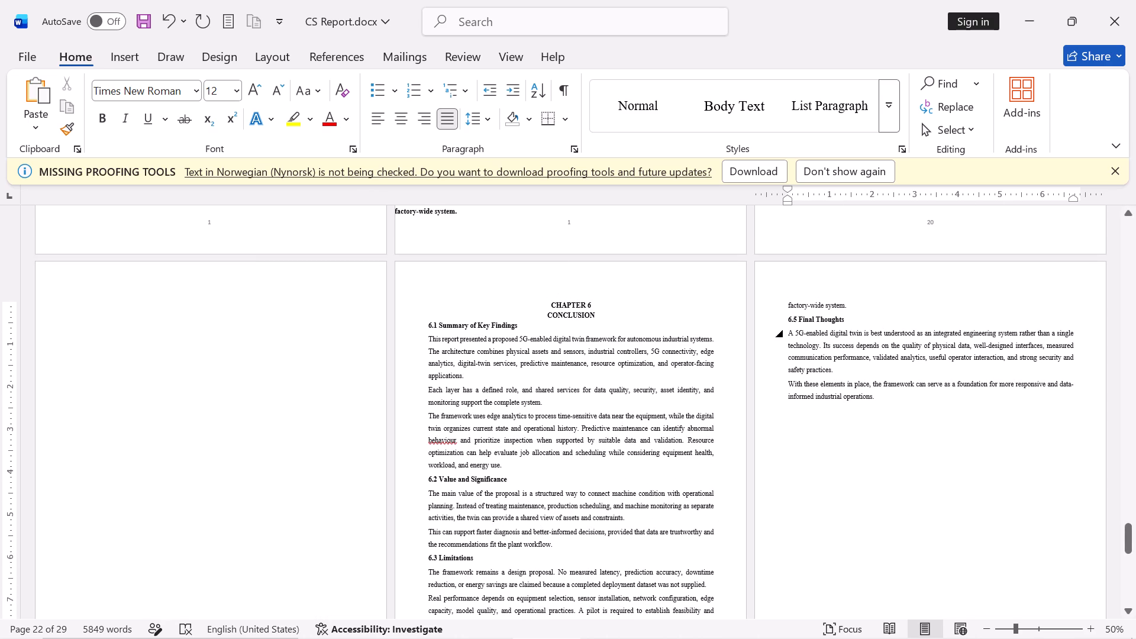
left_click(427, 326)
key("Return")
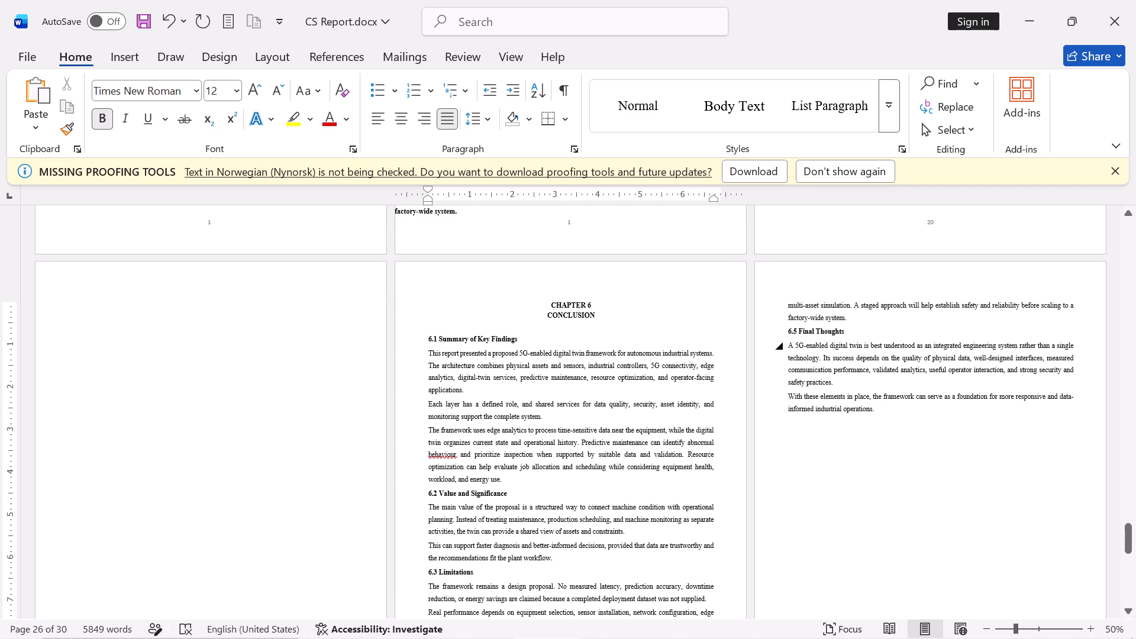
scroll(943, 421, "down", 2)
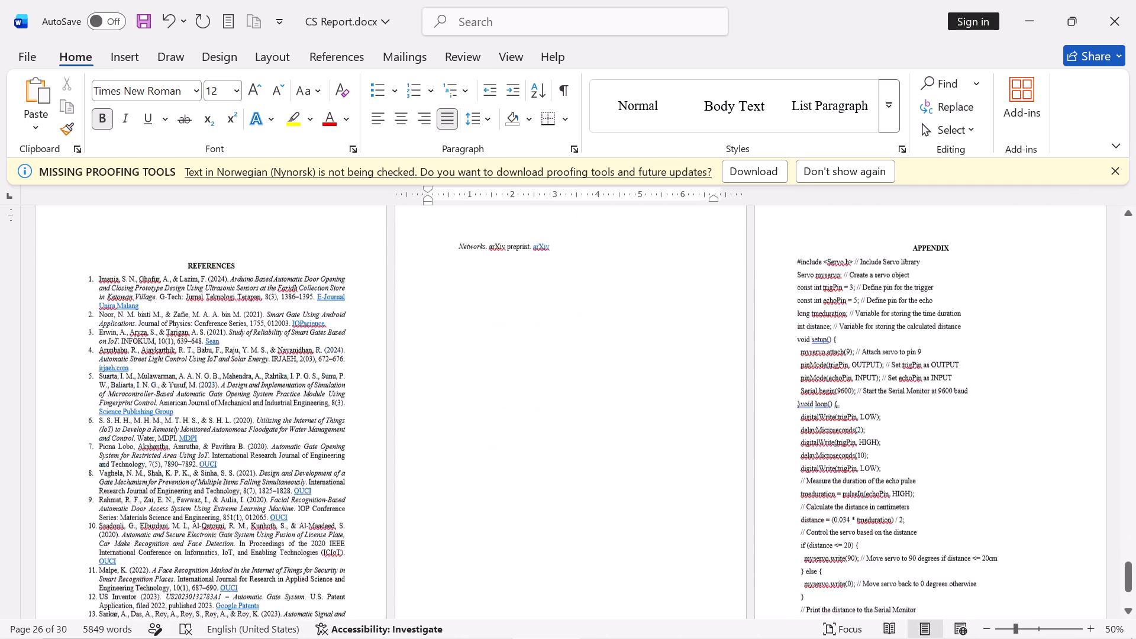
scroll(943, 421, "down", 2)
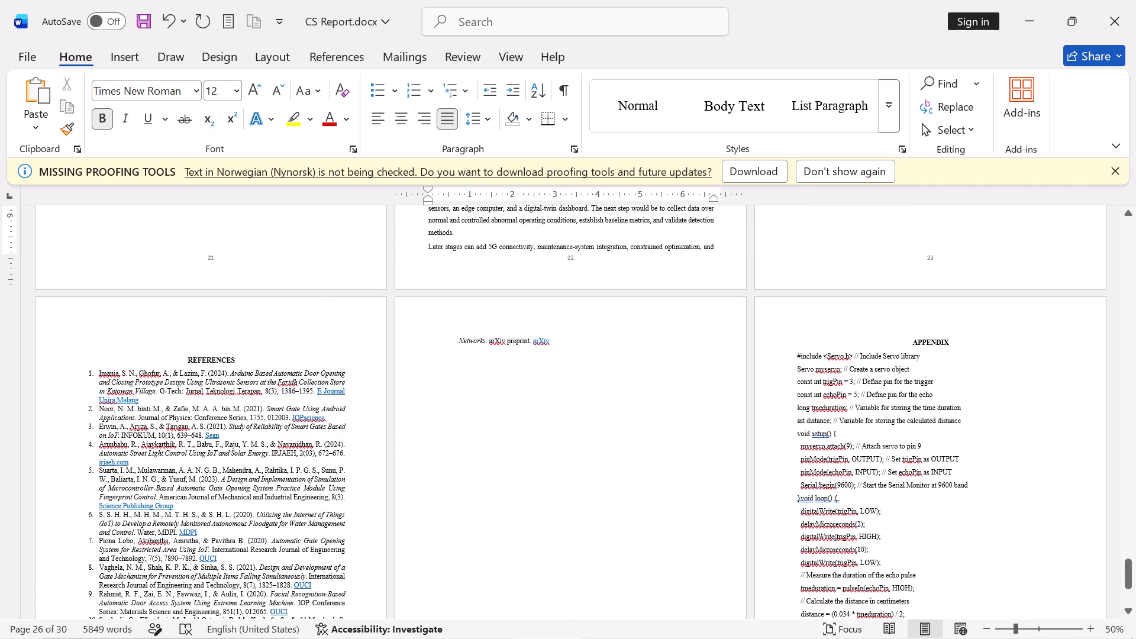
scroll(943, 421, "down", 1)
scroll(632, 369, "down", 3)
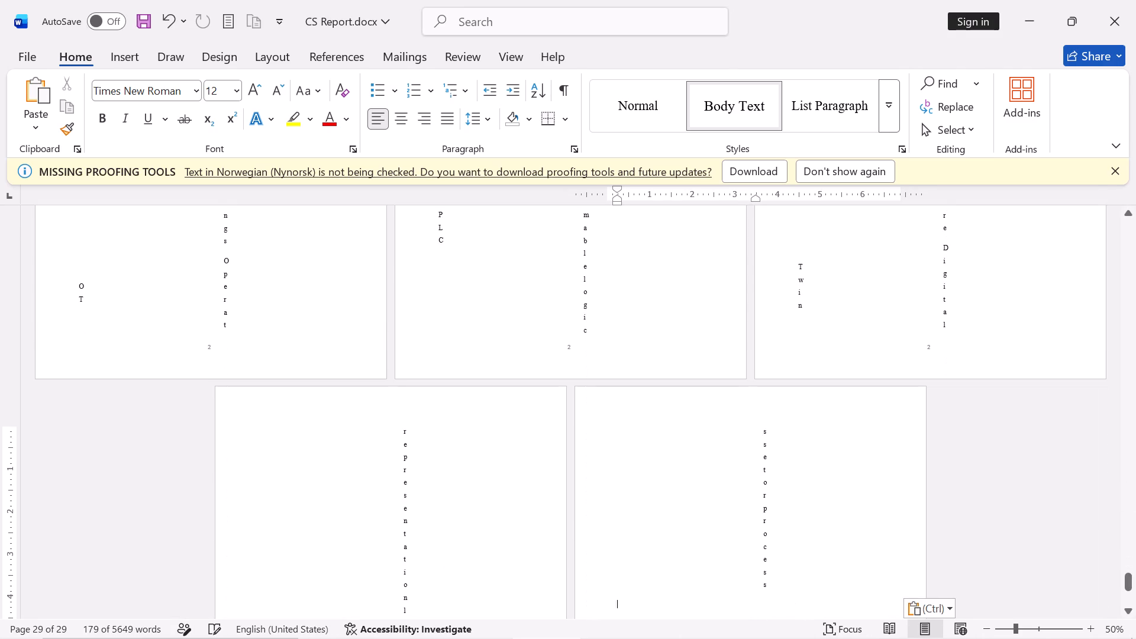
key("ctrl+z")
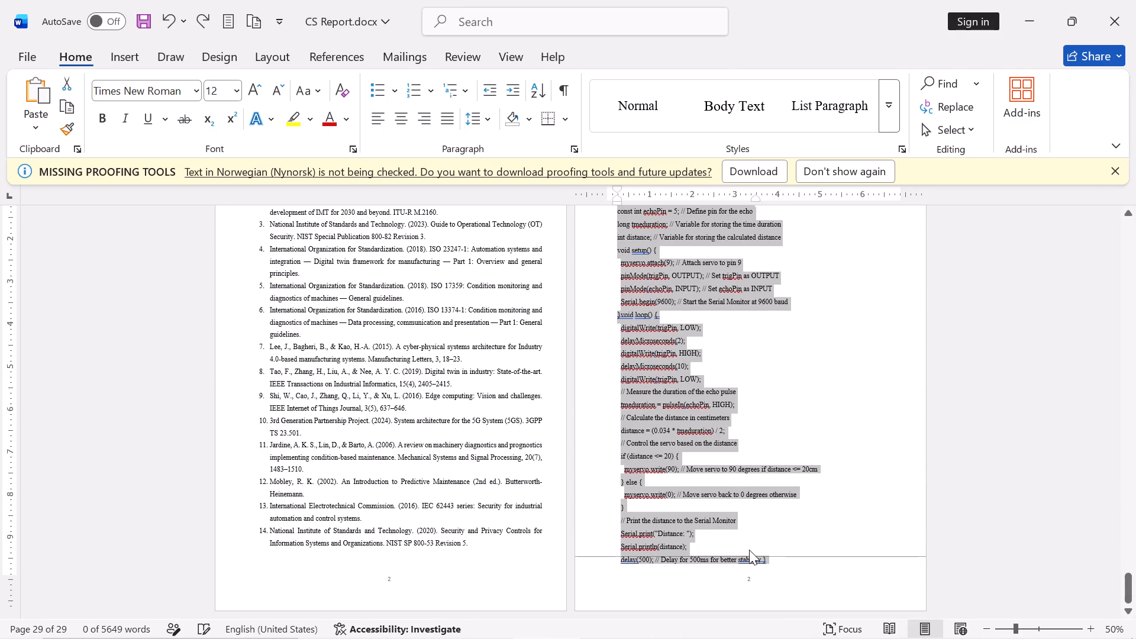
Delete the selected Arduino servo code under the APPENDIX heading.
key("BackSpace")
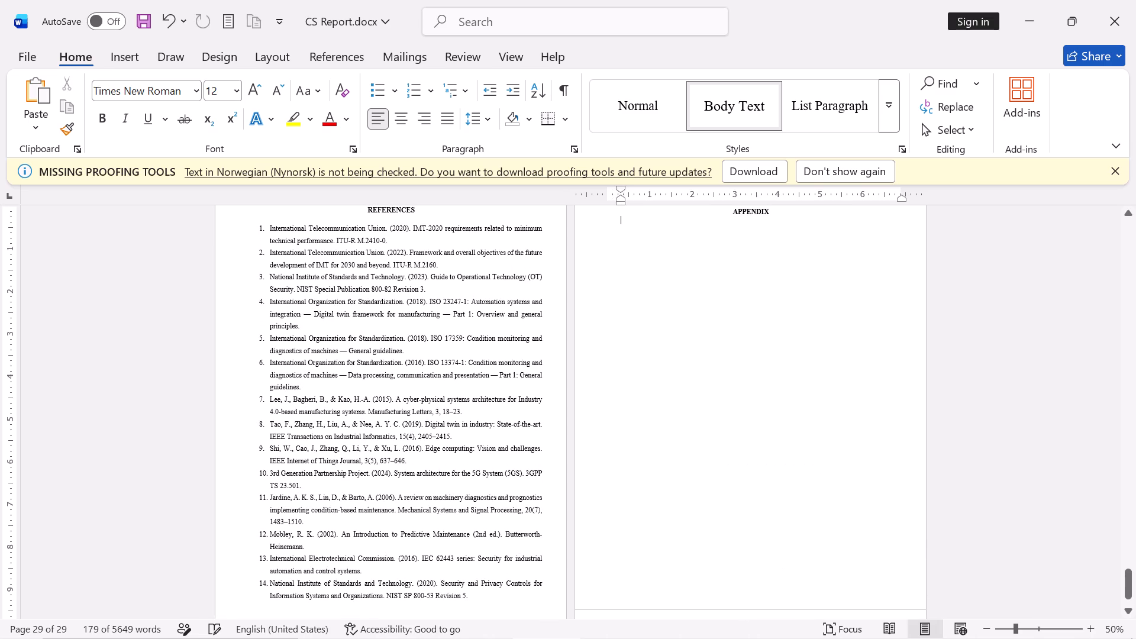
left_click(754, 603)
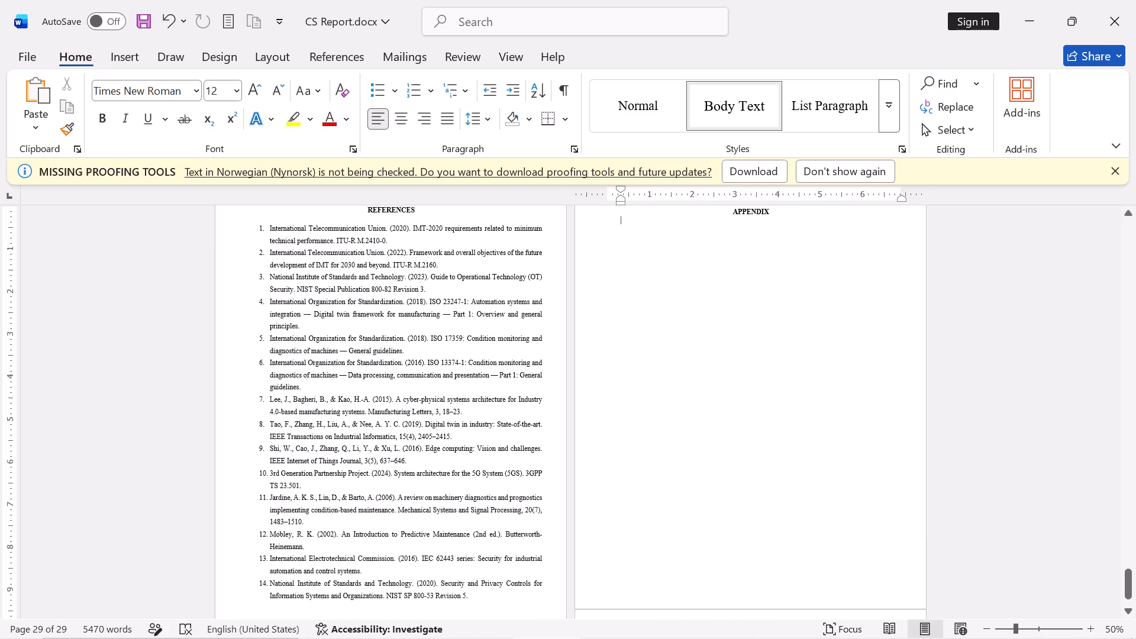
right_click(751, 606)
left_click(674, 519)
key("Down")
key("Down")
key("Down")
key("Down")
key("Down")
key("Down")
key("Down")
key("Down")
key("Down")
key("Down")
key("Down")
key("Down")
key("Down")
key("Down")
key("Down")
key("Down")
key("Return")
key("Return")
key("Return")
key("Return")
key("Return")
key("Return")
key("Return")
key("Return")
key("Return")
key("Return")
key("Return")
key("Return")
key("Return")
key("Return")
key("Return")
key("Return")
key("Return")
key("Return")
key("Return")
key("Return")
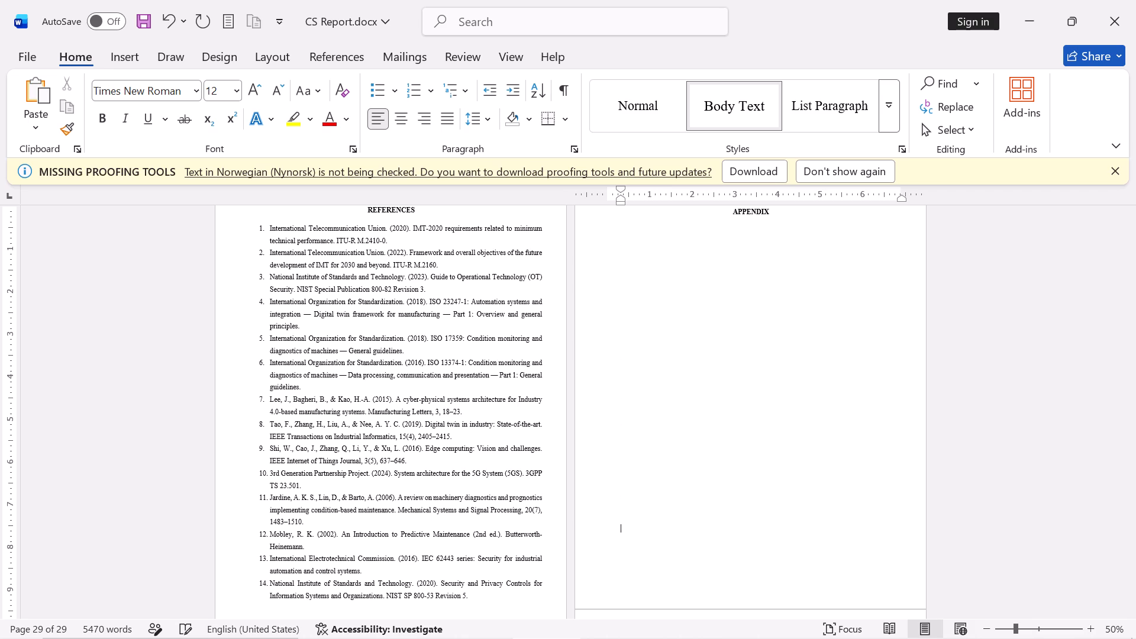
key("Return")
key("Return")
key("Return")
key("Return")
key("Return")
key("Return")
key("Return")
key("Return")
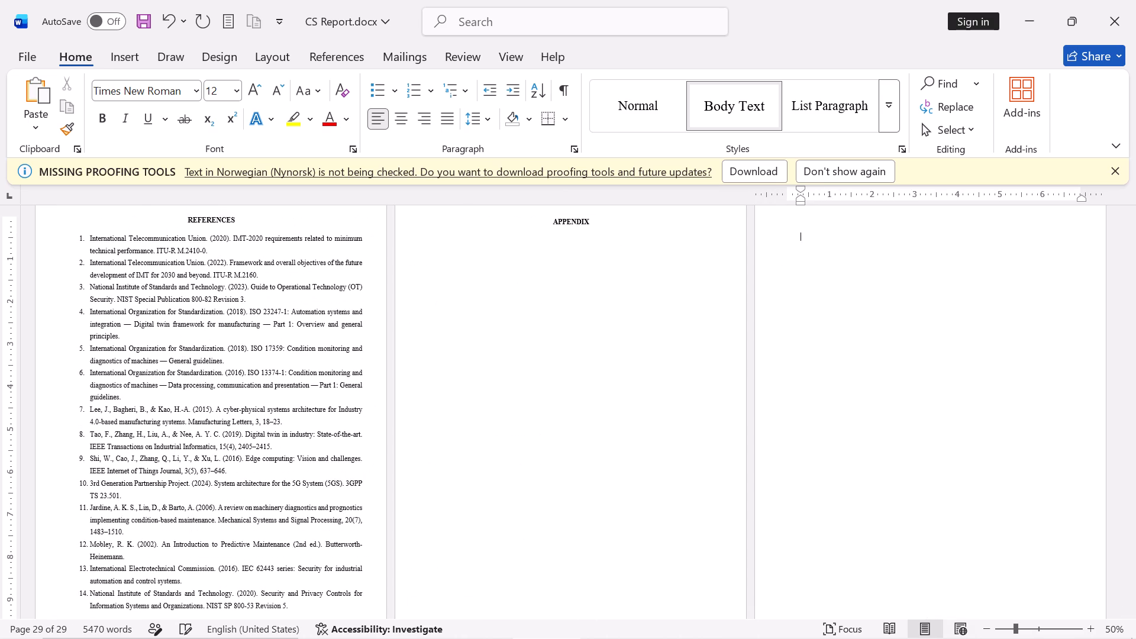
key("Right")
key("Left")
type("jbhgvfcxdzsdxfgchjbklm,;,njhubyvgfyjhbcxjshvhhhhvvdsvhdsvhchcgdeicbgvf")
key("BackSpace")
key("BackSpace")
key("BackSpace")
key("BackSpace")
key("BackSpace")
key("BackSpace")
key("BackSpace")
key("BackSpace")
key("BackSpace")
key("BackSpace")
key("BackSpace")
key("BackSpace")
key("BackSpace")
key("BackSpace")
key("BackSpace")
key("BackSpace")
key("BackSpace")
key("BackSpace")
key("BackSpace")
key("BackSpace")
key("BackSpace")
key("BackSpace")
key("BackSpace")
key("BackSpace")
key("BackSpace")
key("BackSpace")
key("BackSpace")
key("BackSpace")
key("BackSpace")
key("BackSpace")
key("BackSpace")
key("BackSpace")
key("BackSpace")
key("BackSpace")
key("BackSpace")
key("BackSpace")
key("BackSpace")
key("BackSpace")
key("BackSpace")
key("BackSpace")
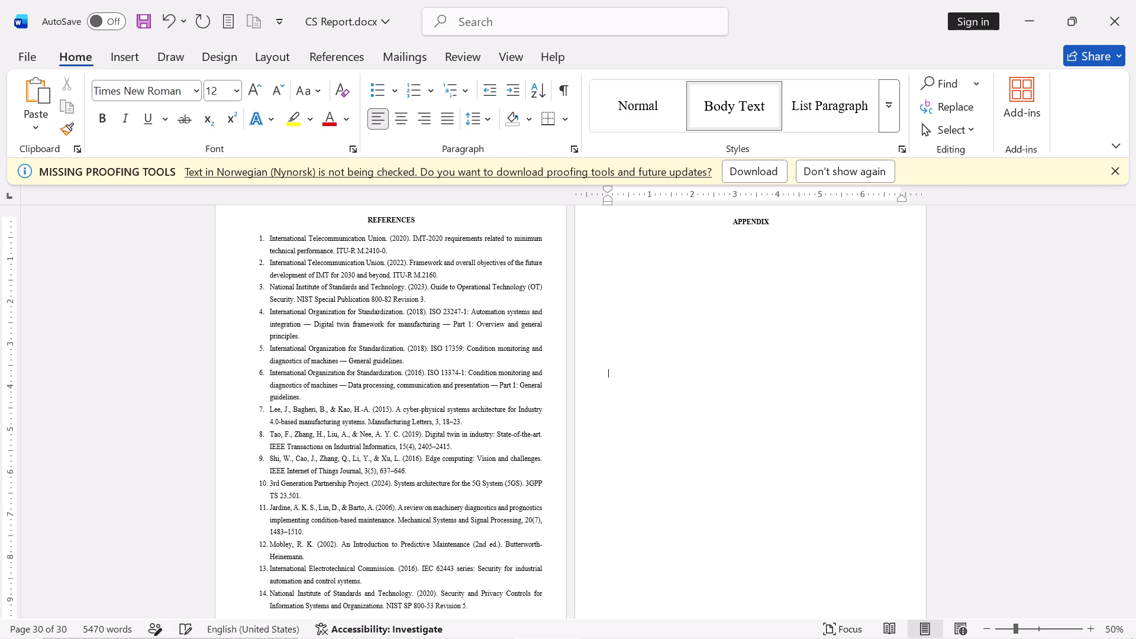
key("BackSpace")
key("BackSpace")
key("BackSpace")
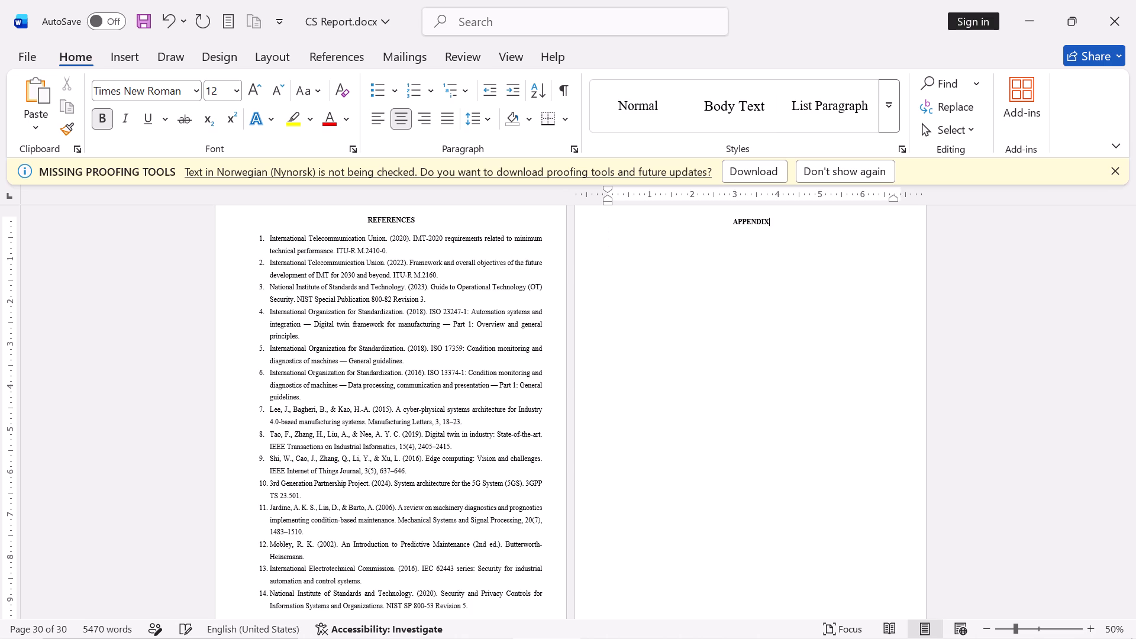
Paste the copied appendix content on a new line directly under the APPENDIX heading.
key("Return")
key("ctrl+v")
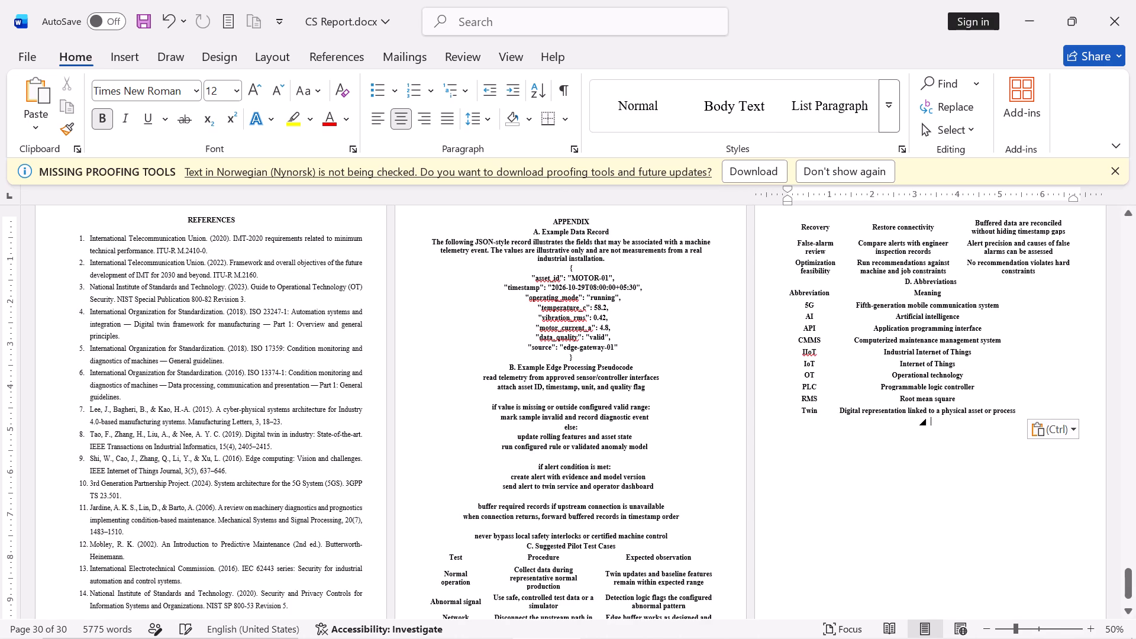
Justify all the pasted appendix content below the A. Example Data Record heading, including the tables.
left_click_drag(1023, 417, 428, 241)
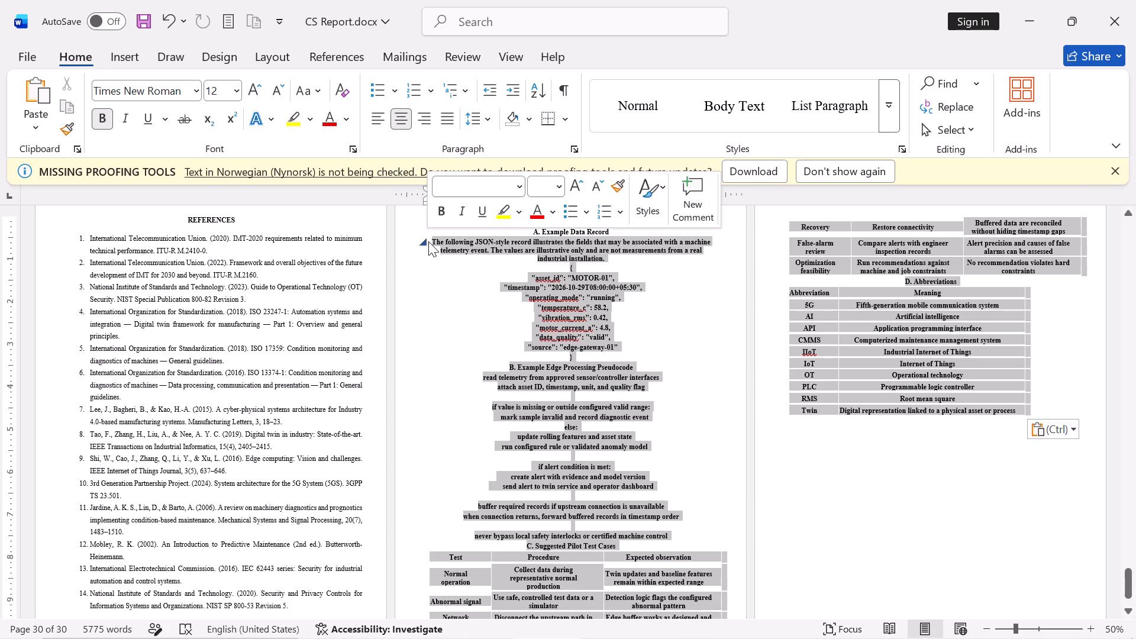
left_click(374, 120)
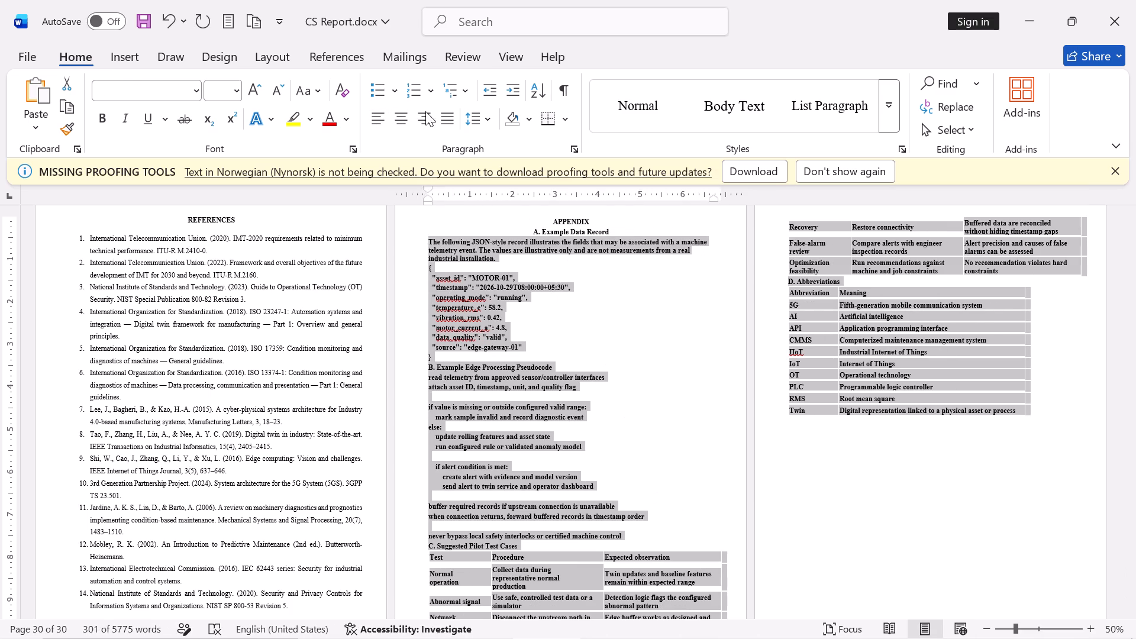
left_click(440, 111)
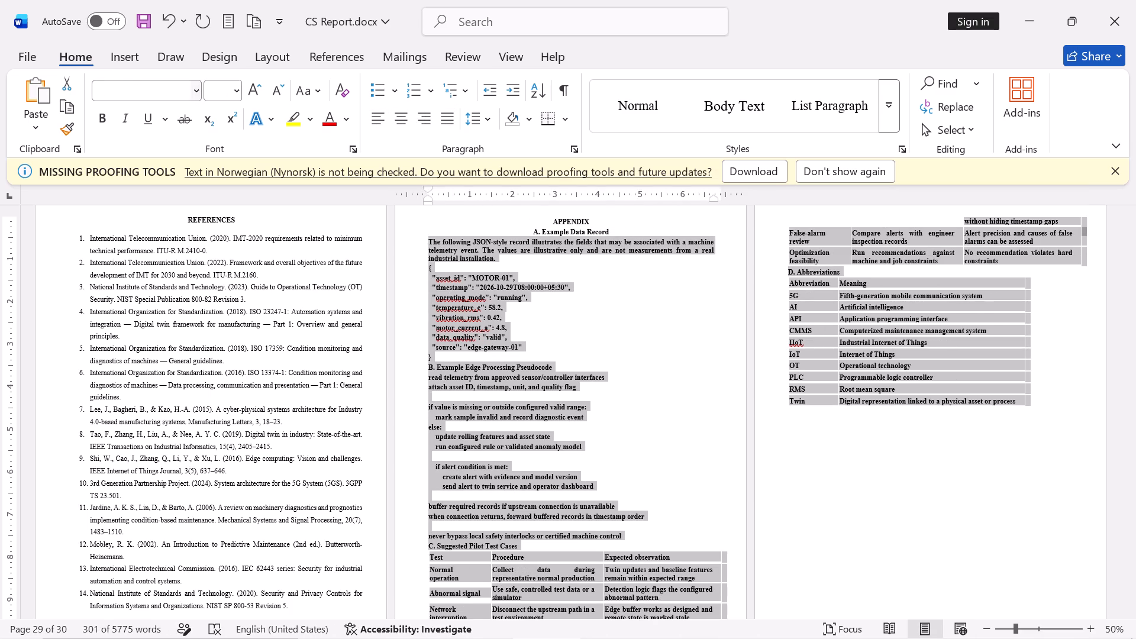
Set the appendix content below the A. Example Data Record heading to Times New Roman, size 14.
left_click(179, 92)
key("t")
key("Return")
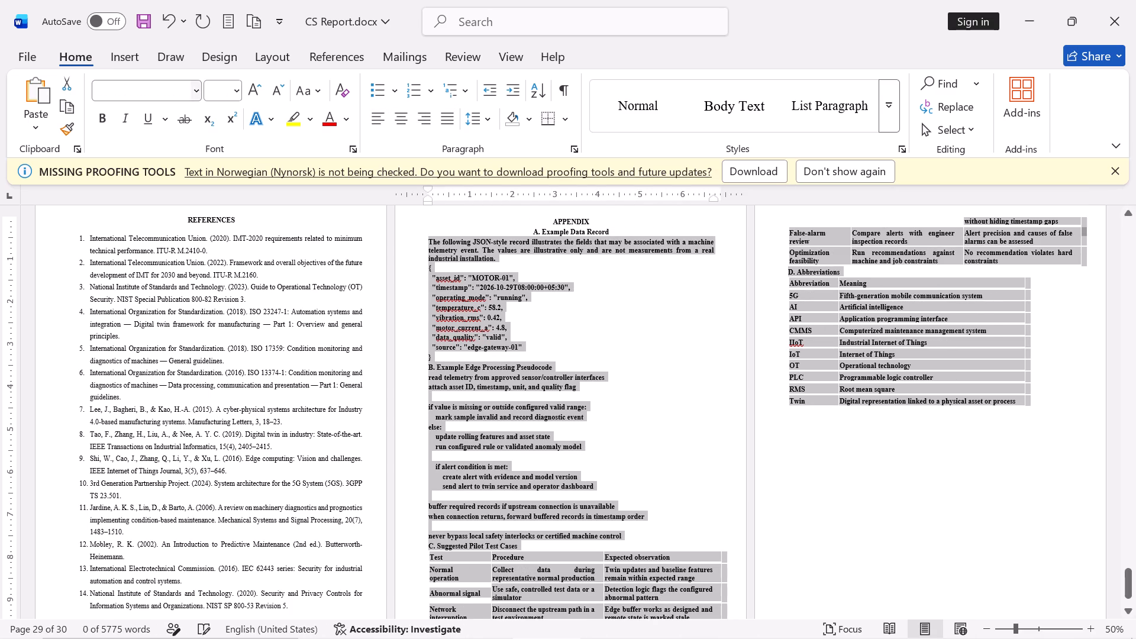
left_click(215, 93)
type("12")
key("Return")
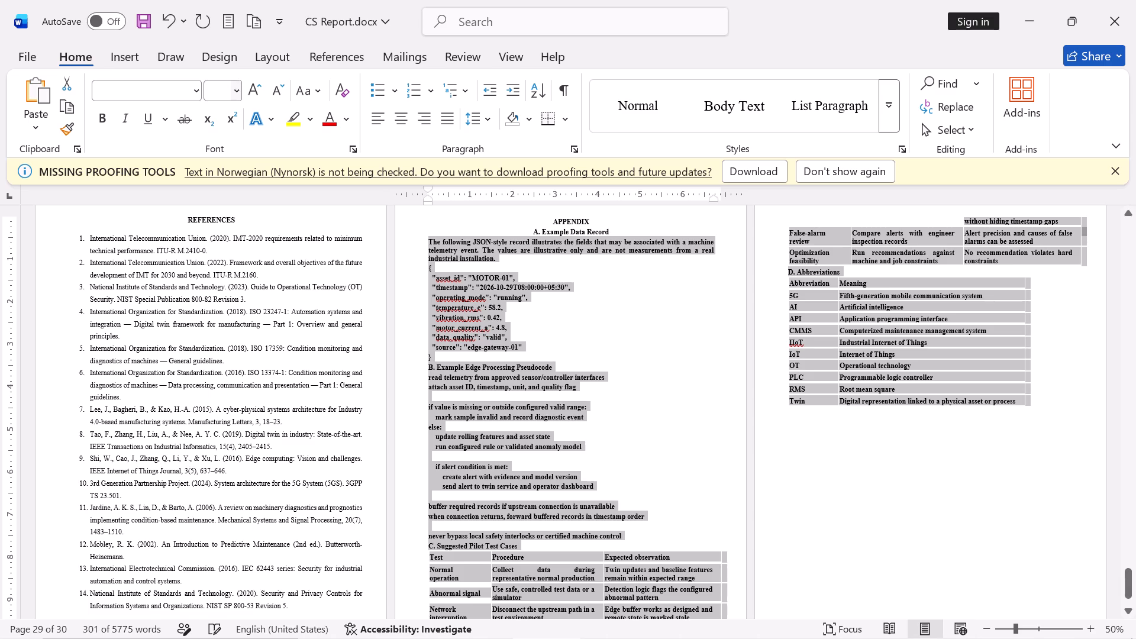
type("14")
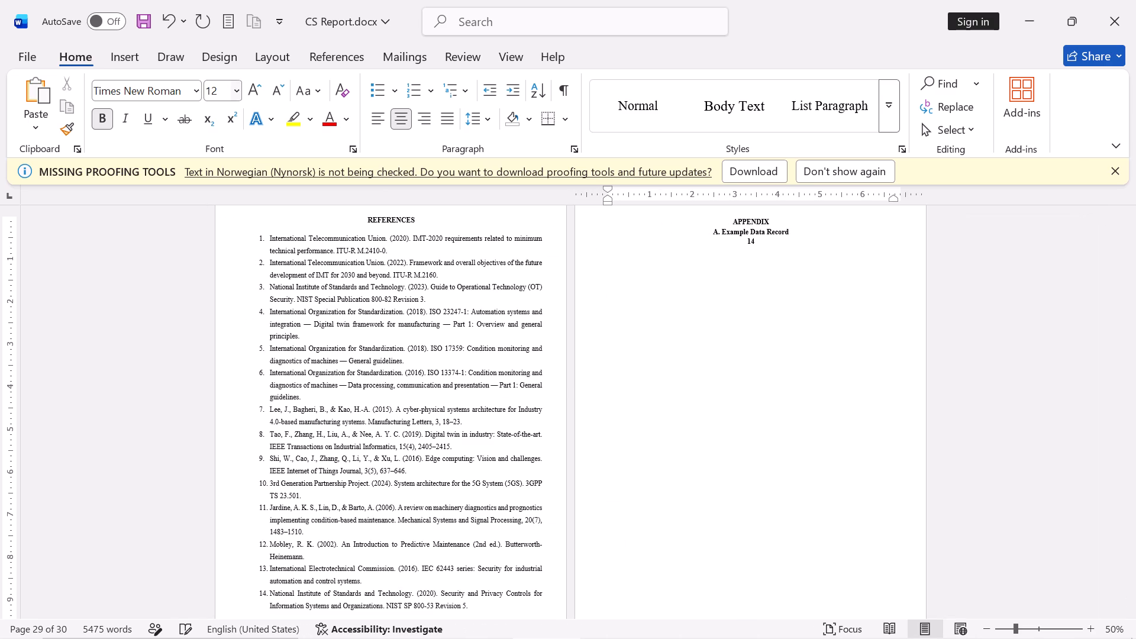
key("ctrl+z")
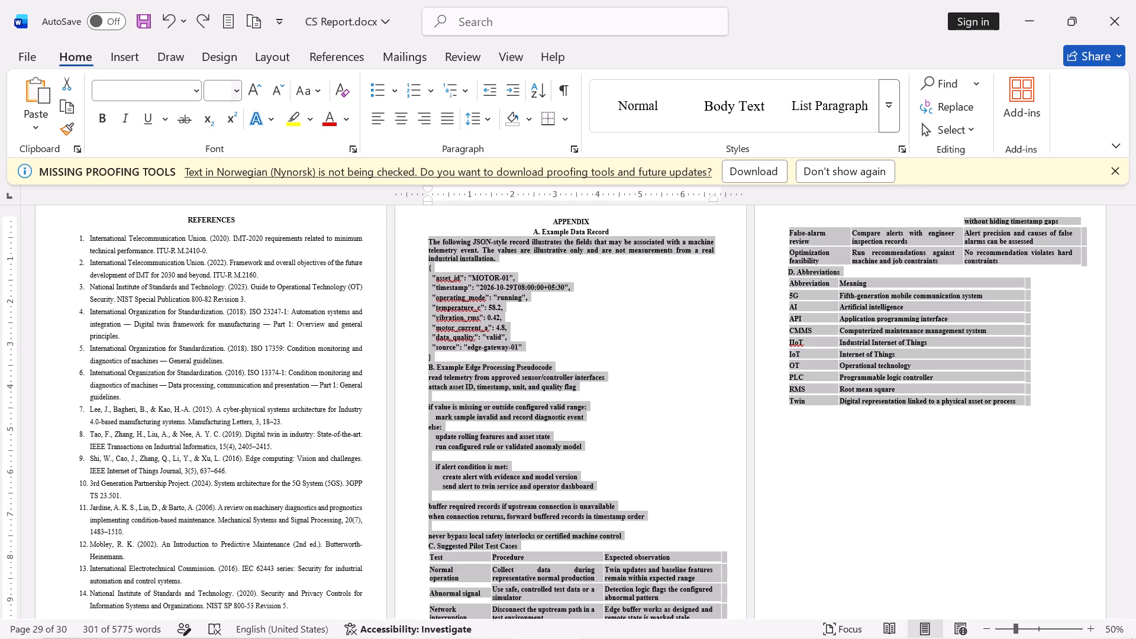
left_click(214, 92)
type("14")
key("Return")
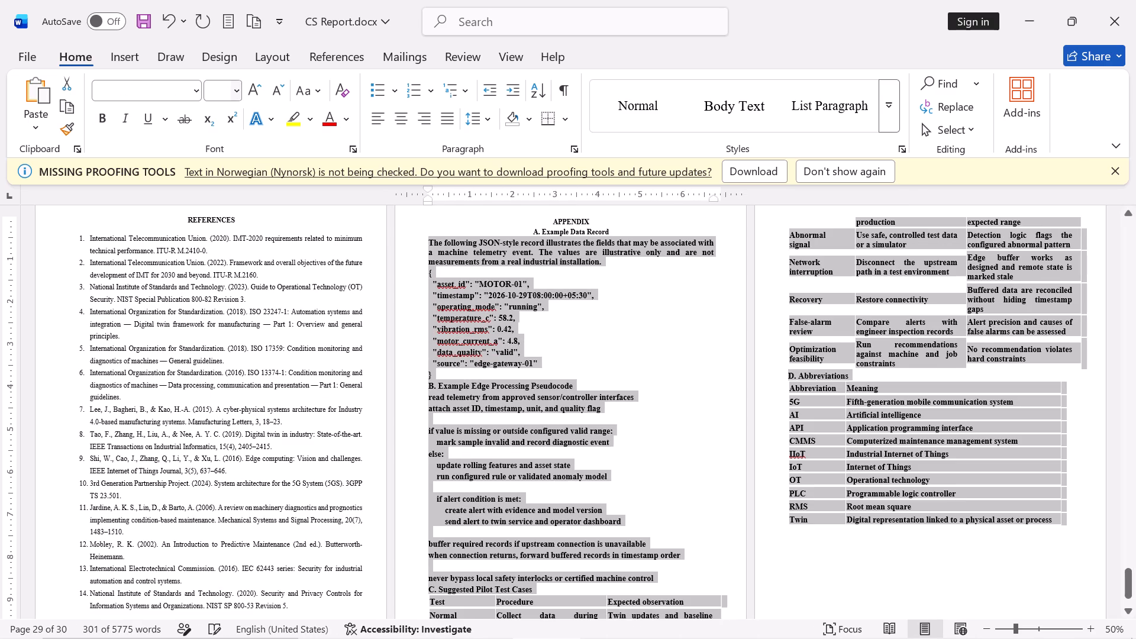
left_click(604, 325)
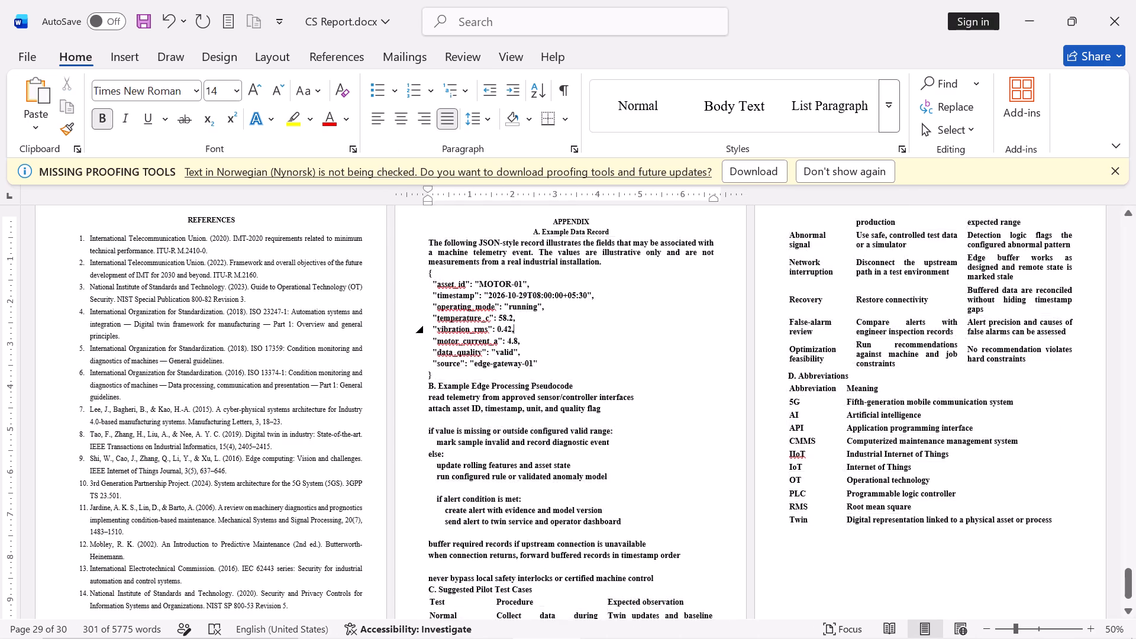
Insert a blank line between the APPENDIX title and the A. Example Data Record heading.
left_click(618, 218)
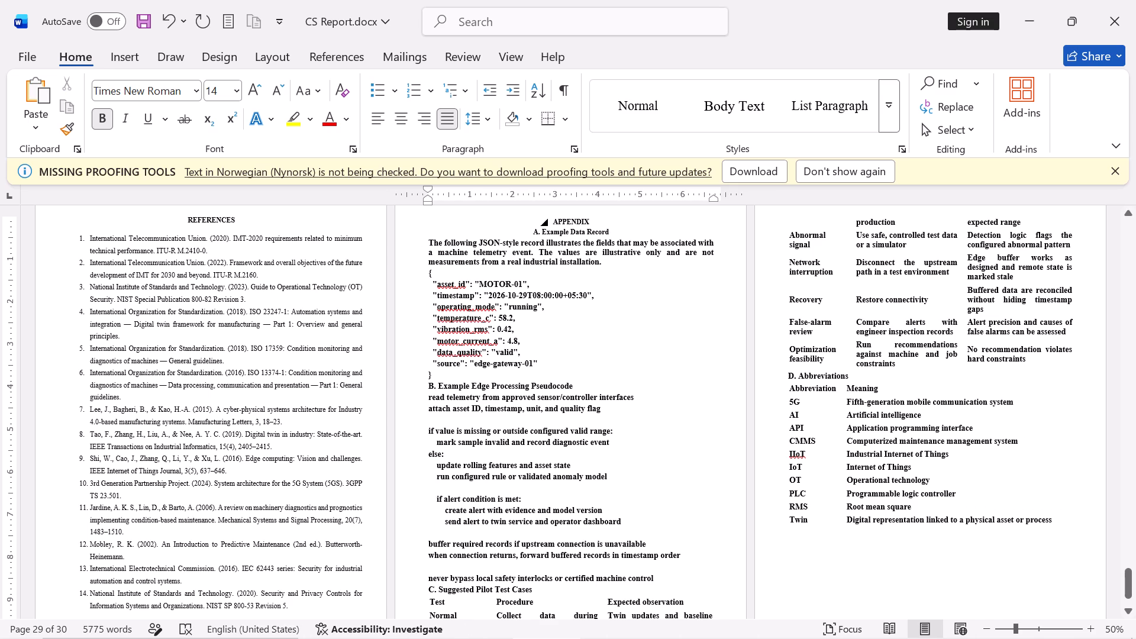
key("Return")
key("Down")
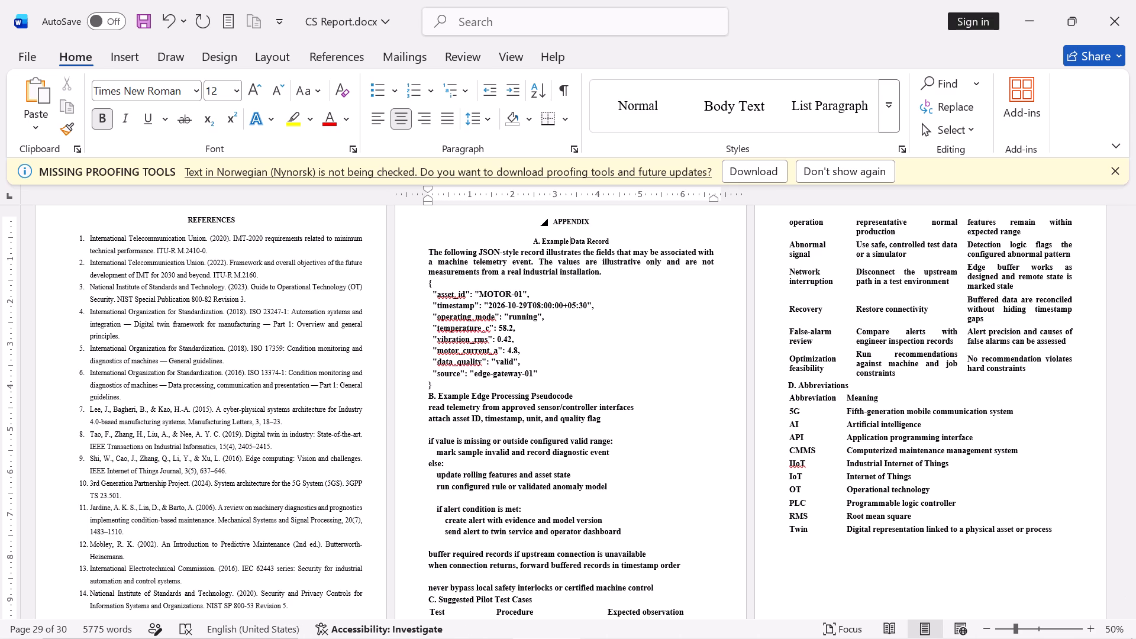
Left-align the A. Example Data Record heading.
left_click_drag(618, 241, 529, 243)
left_click(380, 118)
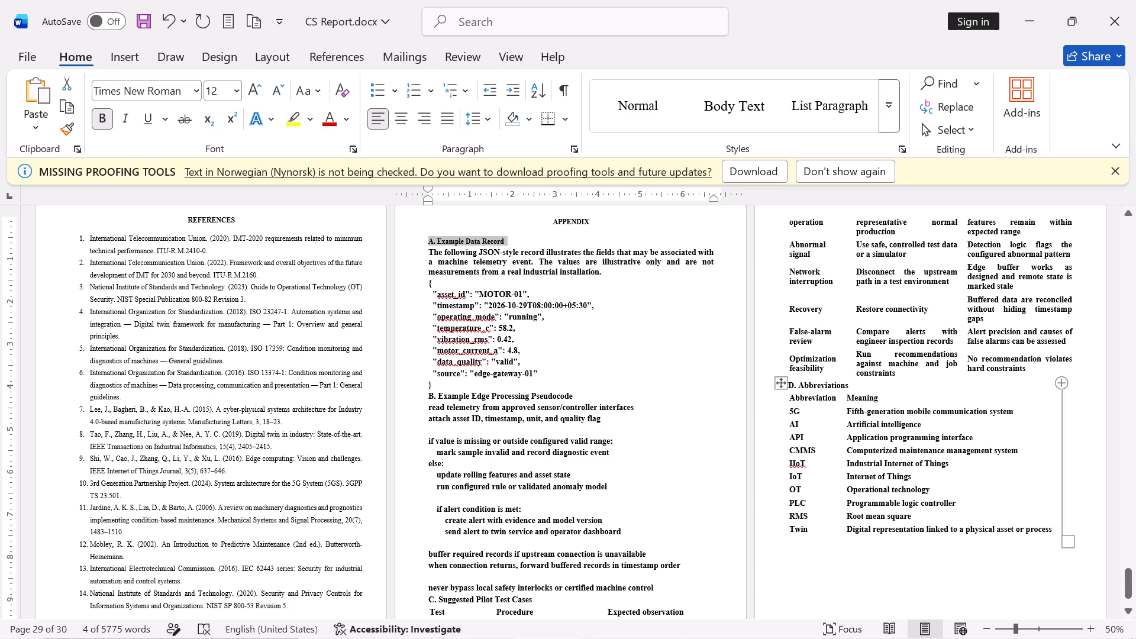
Remove bold from all appendix content below the A. Example Data Record heading, through the end of the abbreviations table.
left_click_drag(1054, 531, 768, 444)
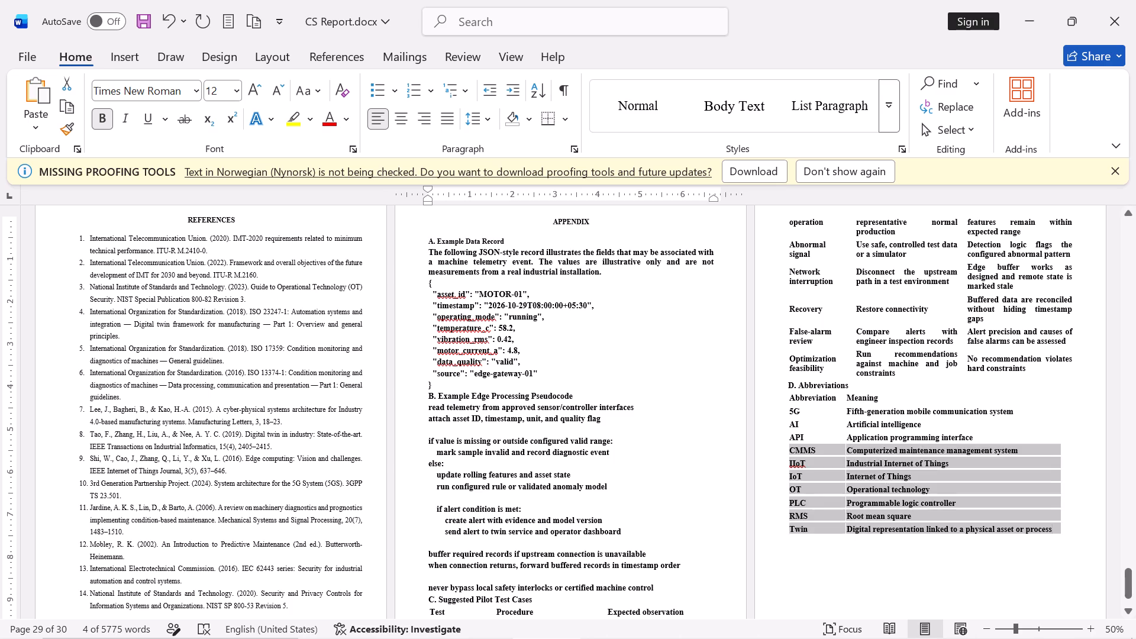
left_click_drag(768, 444, 435, 257)
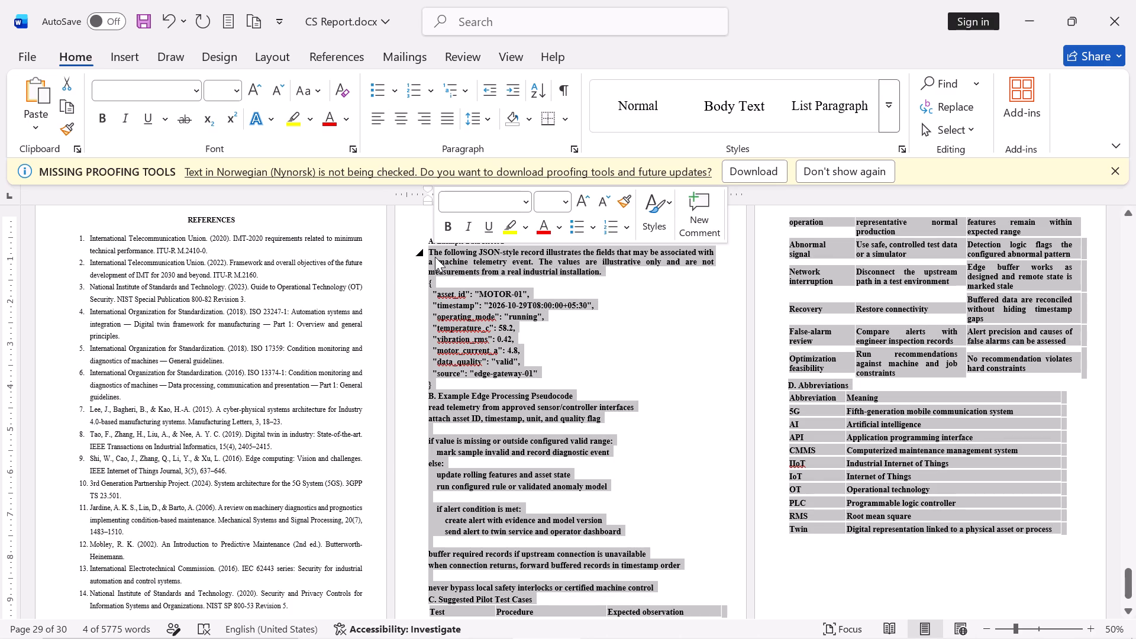
key("ctrl+b")
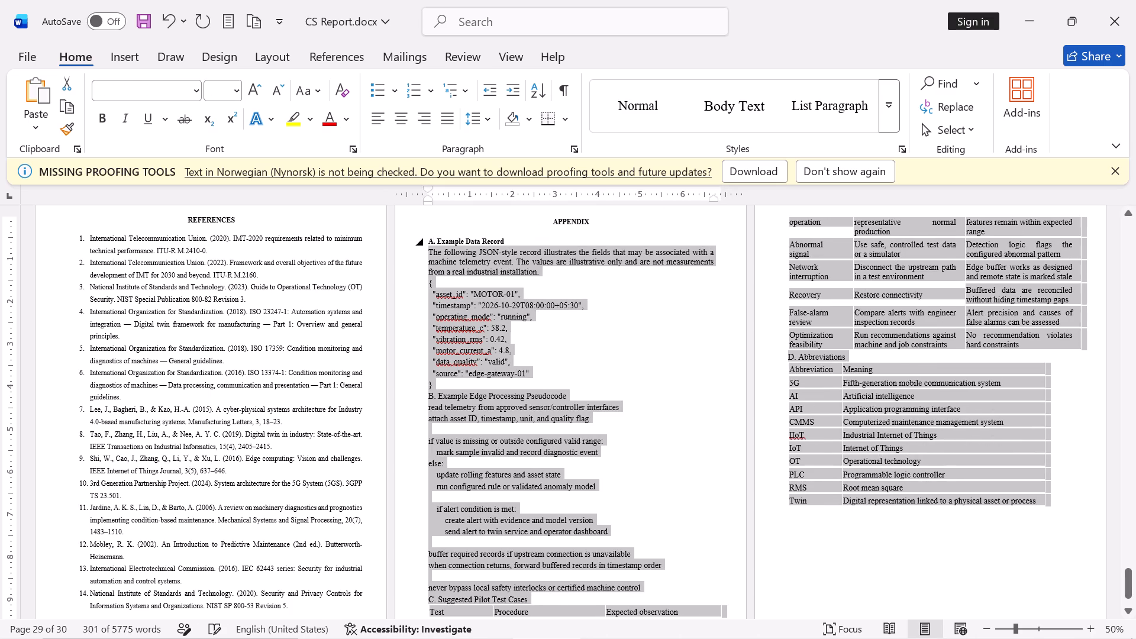
Insert a blank line below the A. Example Data Record heading.
left_click(507, 240)
key("Return")
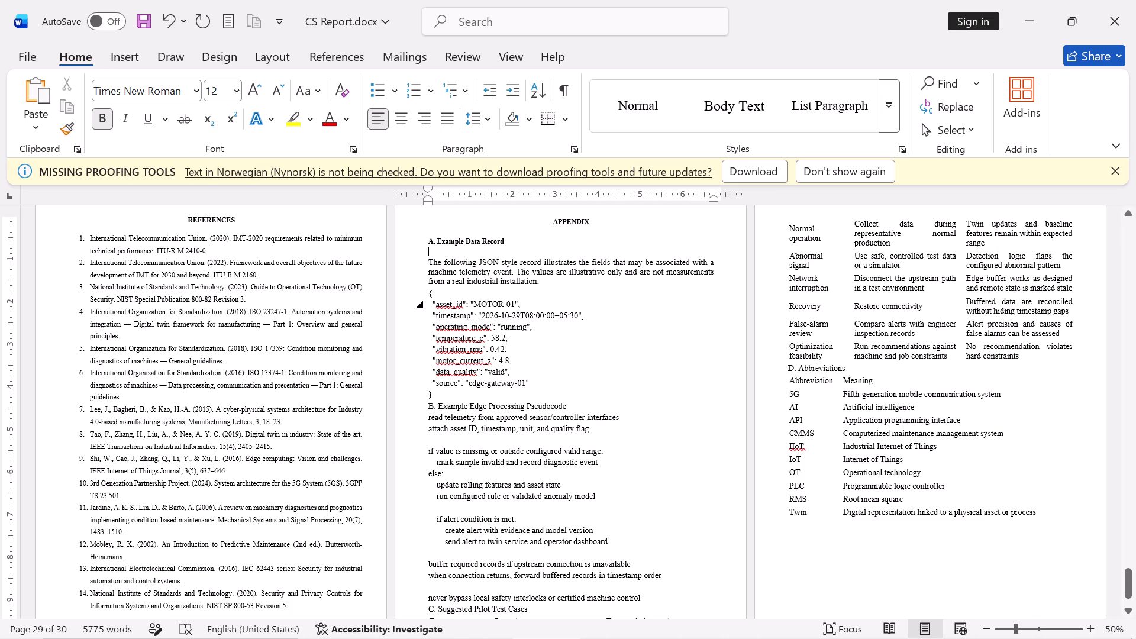
Make the JSON example record, from opening to closing brace, bold and left-aligned.
left_click_drag(432, 303, 521, 364)
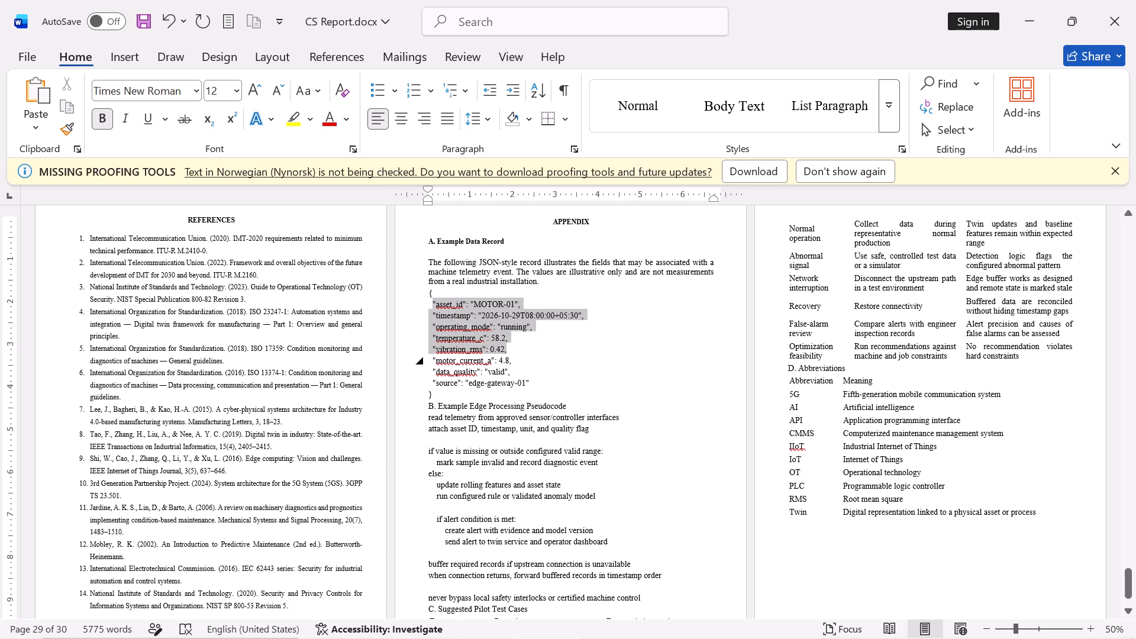
left_click_drag(521, 364, 515, 398)
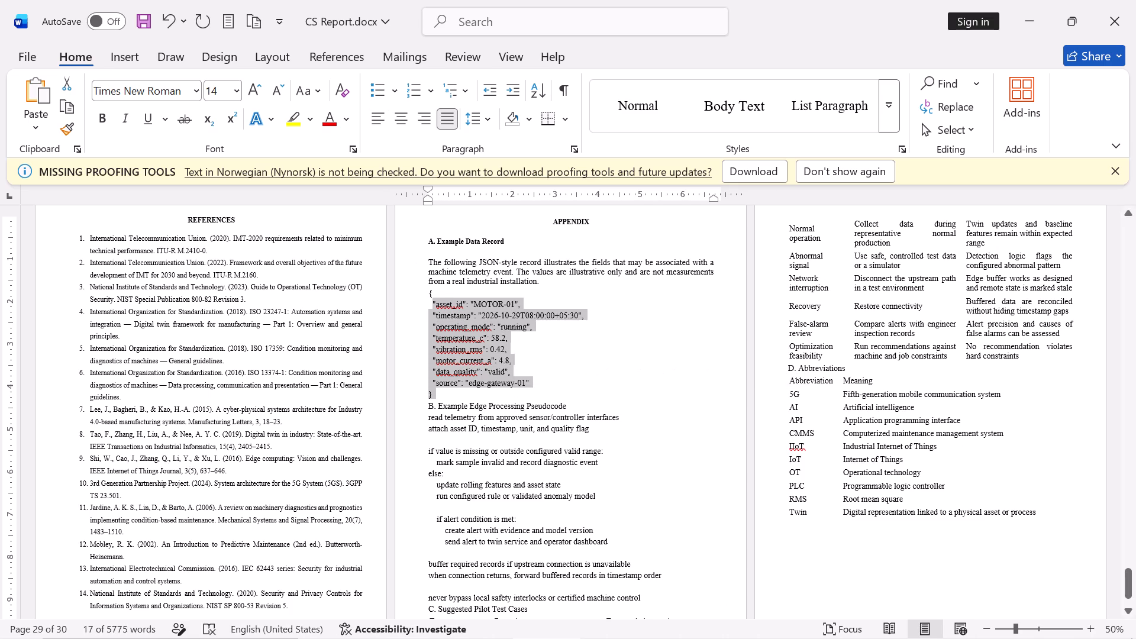
left_click(430, 298)
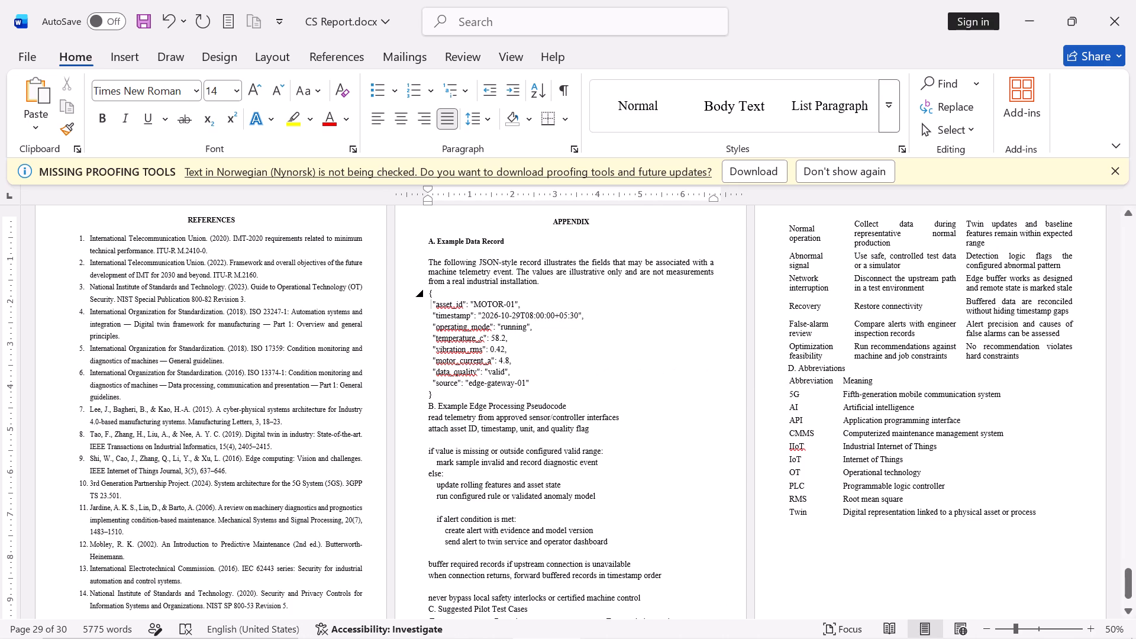
left_click_drag(428, 296, 447, 393)
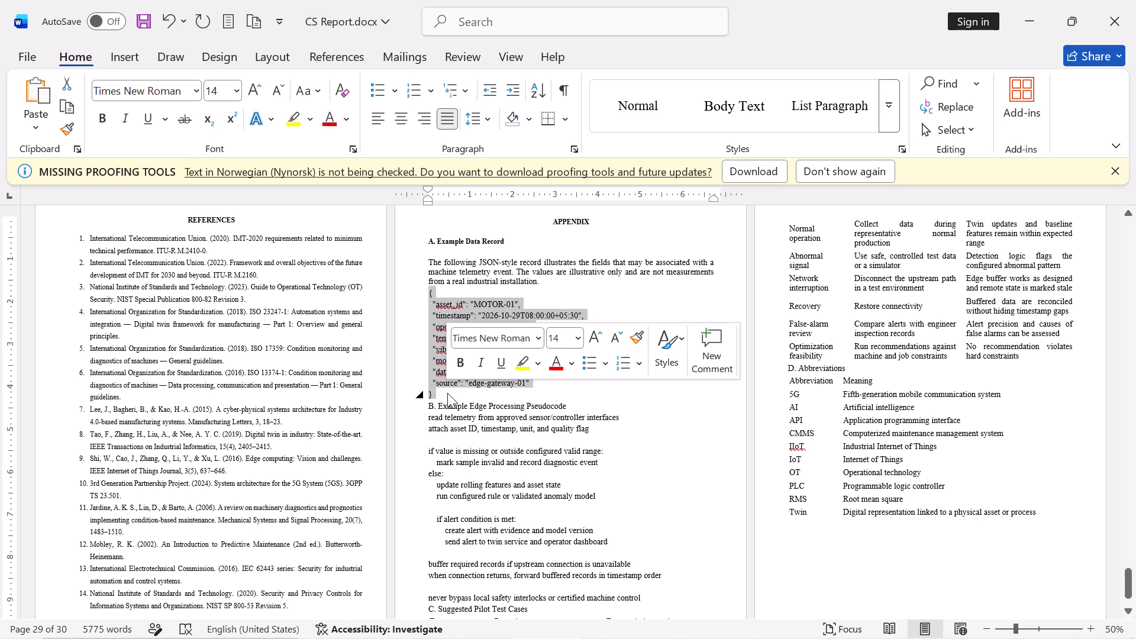
key("ctrl+b")
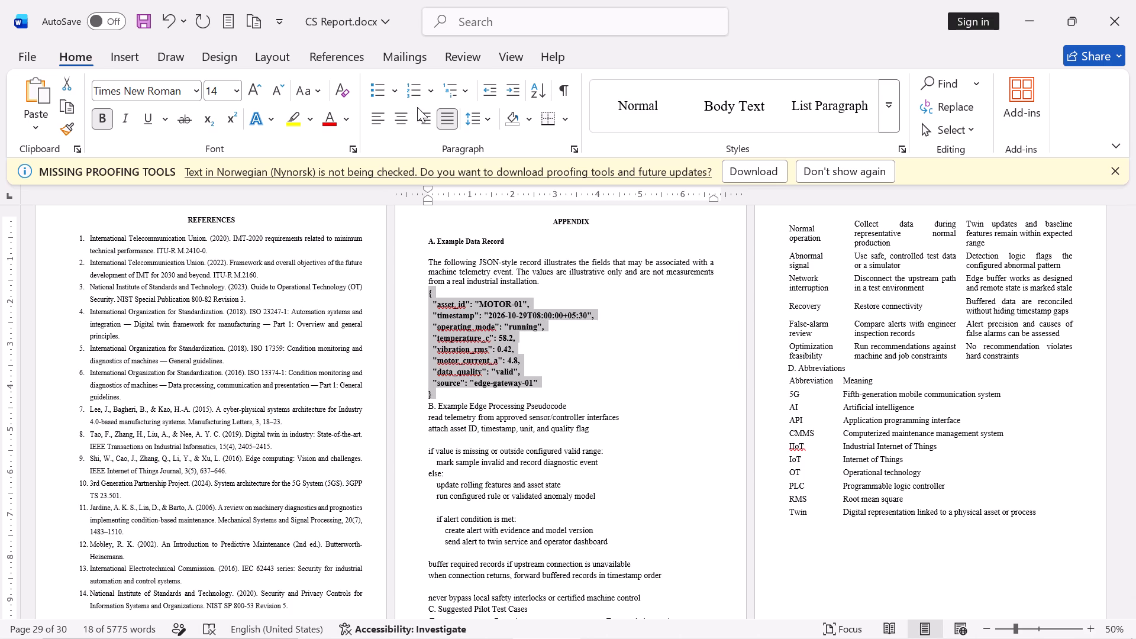
left_click(408, 115)
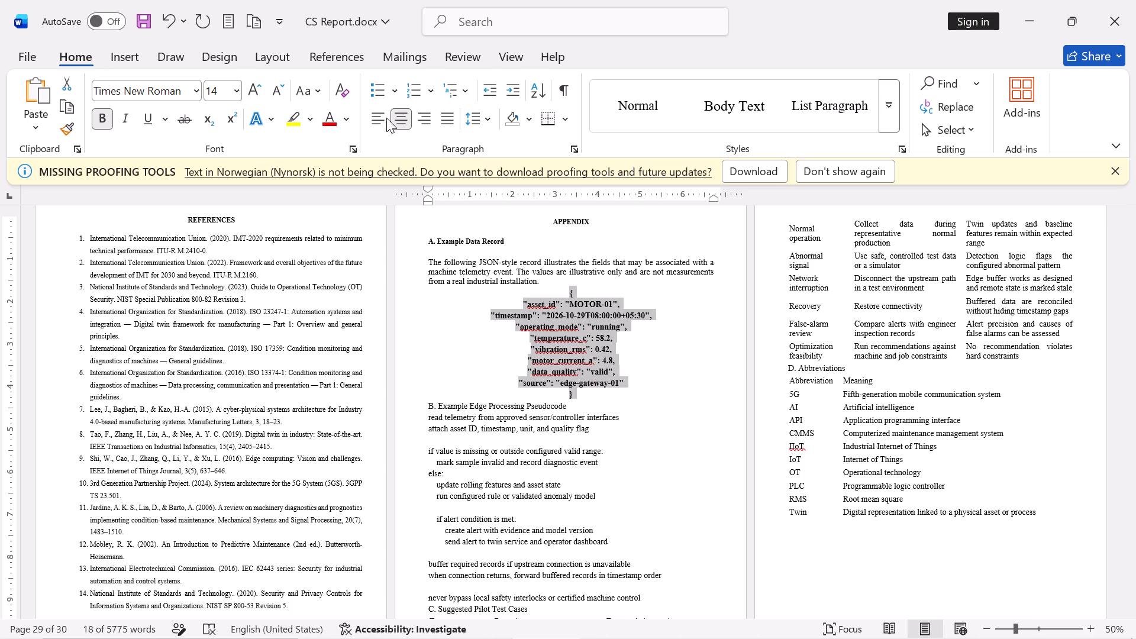
left_click(379, 117)
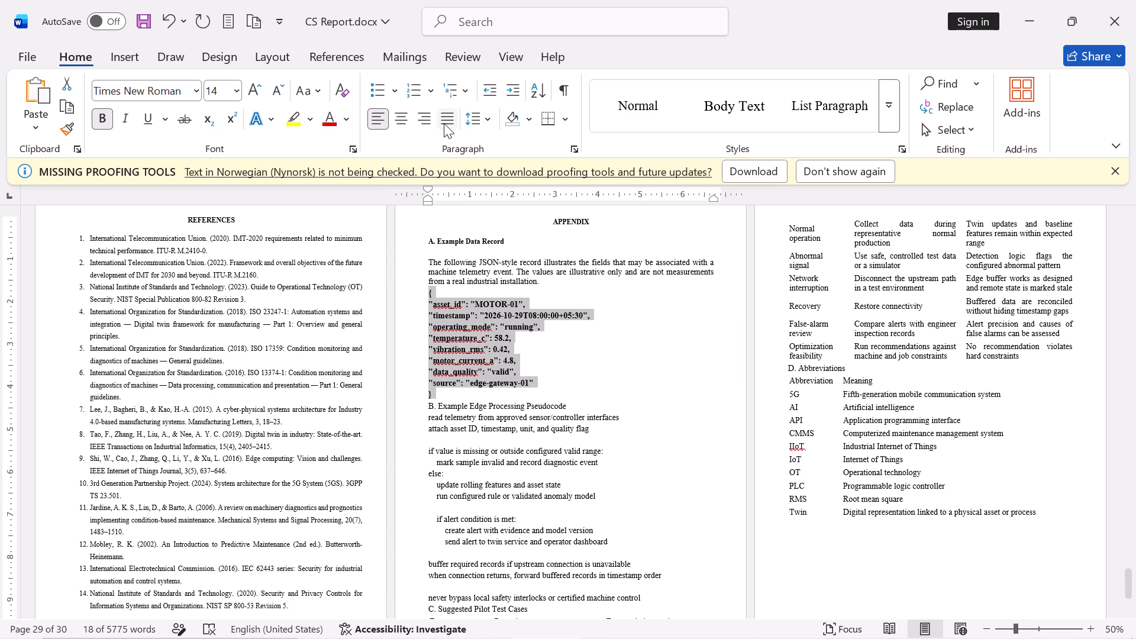
left_click(450, 123)
left_click(450, 123)
Make the B. Example Edge Processing Pseudocode heading bold.
scroll(600, 540, "down", 1)
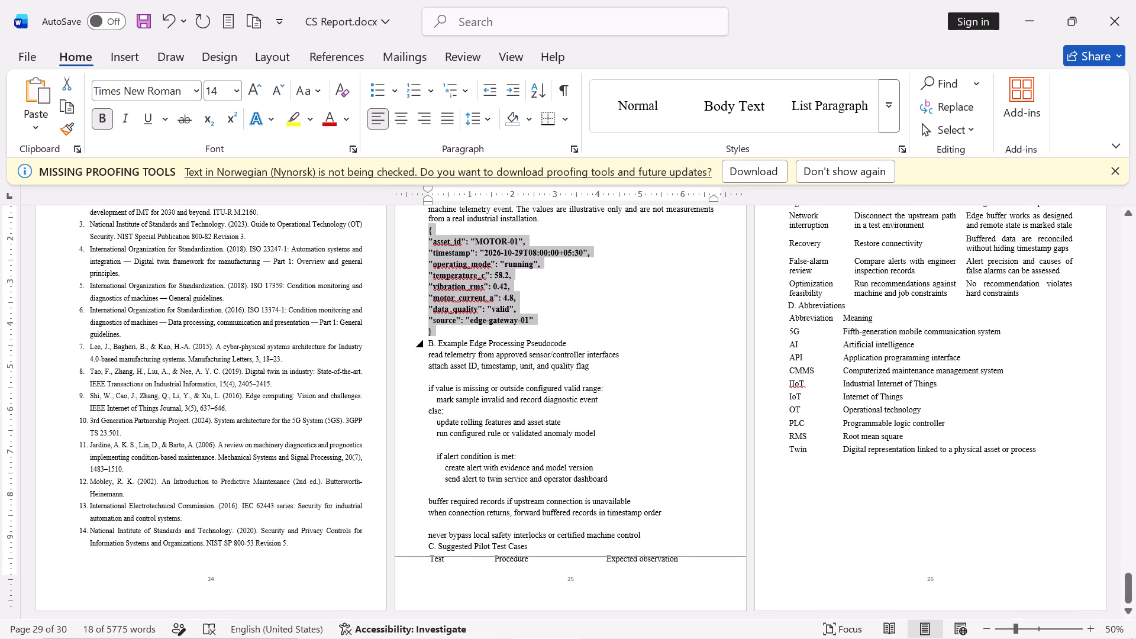
triple_click(547, 339)
key("ctrl+b")
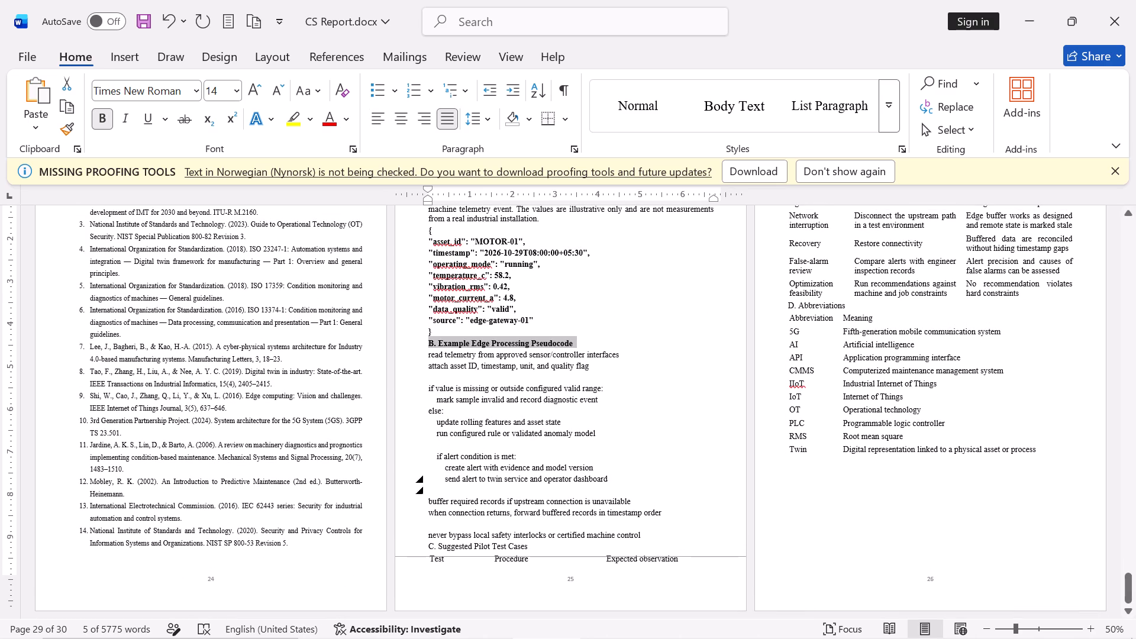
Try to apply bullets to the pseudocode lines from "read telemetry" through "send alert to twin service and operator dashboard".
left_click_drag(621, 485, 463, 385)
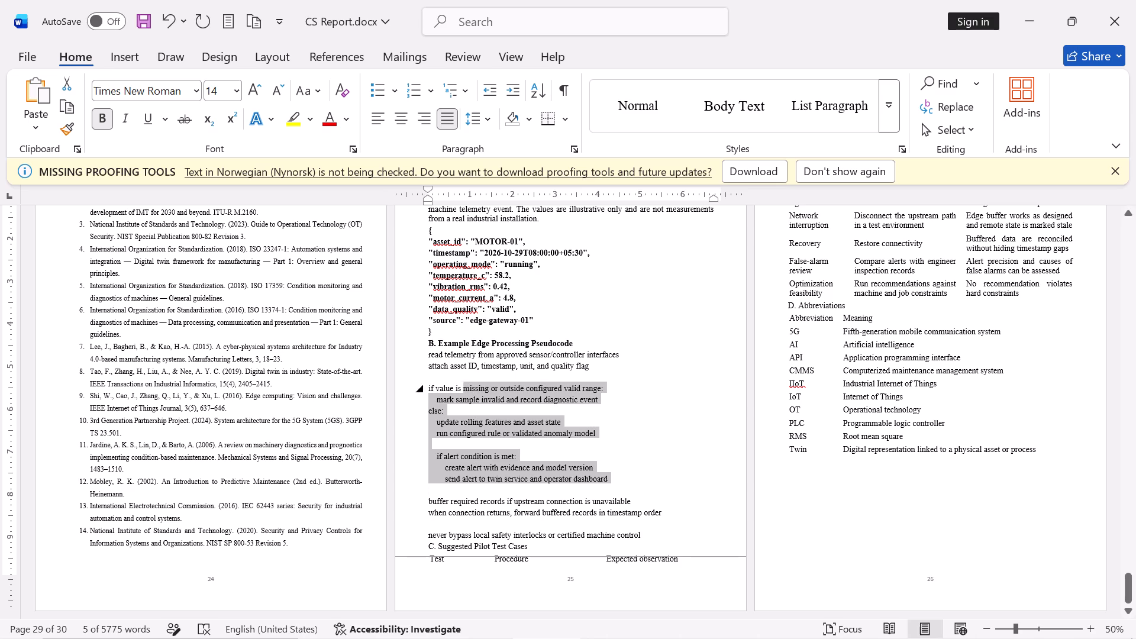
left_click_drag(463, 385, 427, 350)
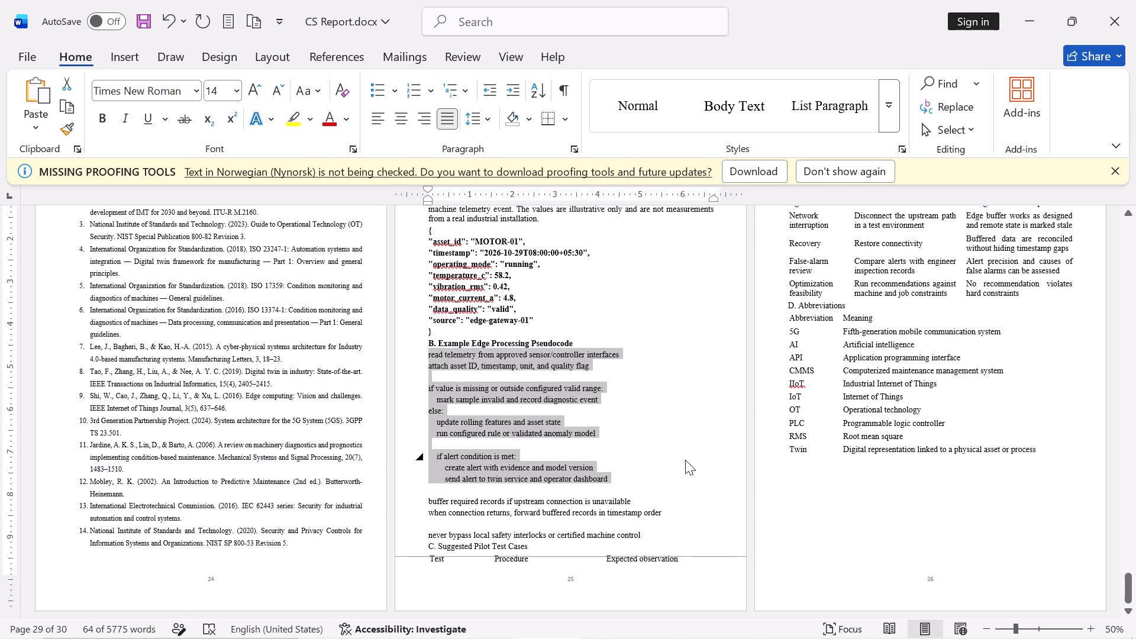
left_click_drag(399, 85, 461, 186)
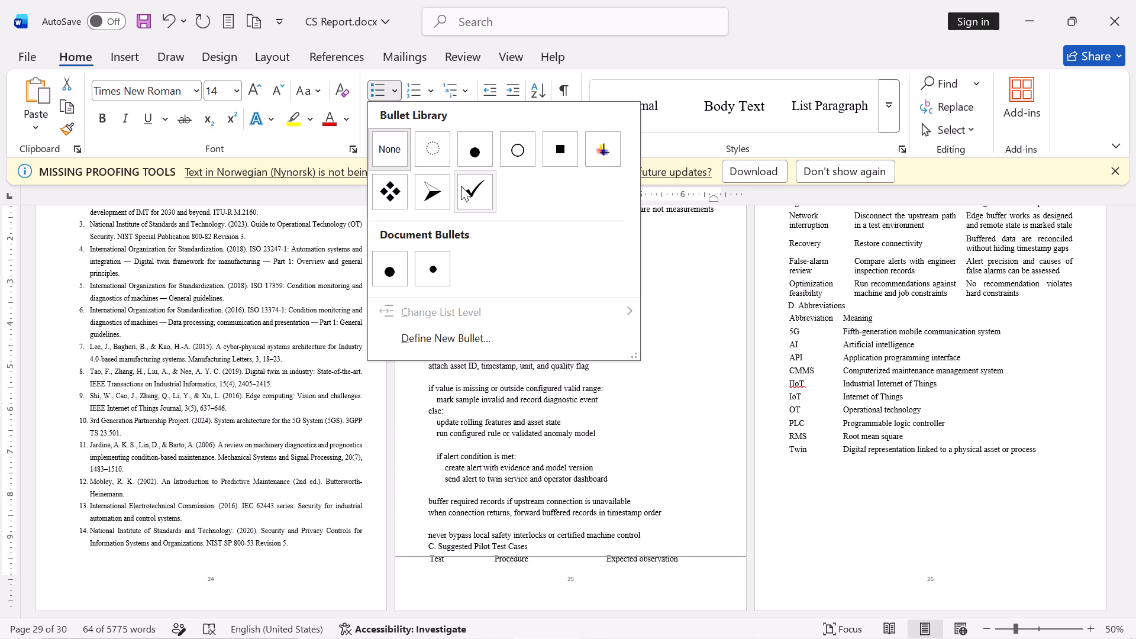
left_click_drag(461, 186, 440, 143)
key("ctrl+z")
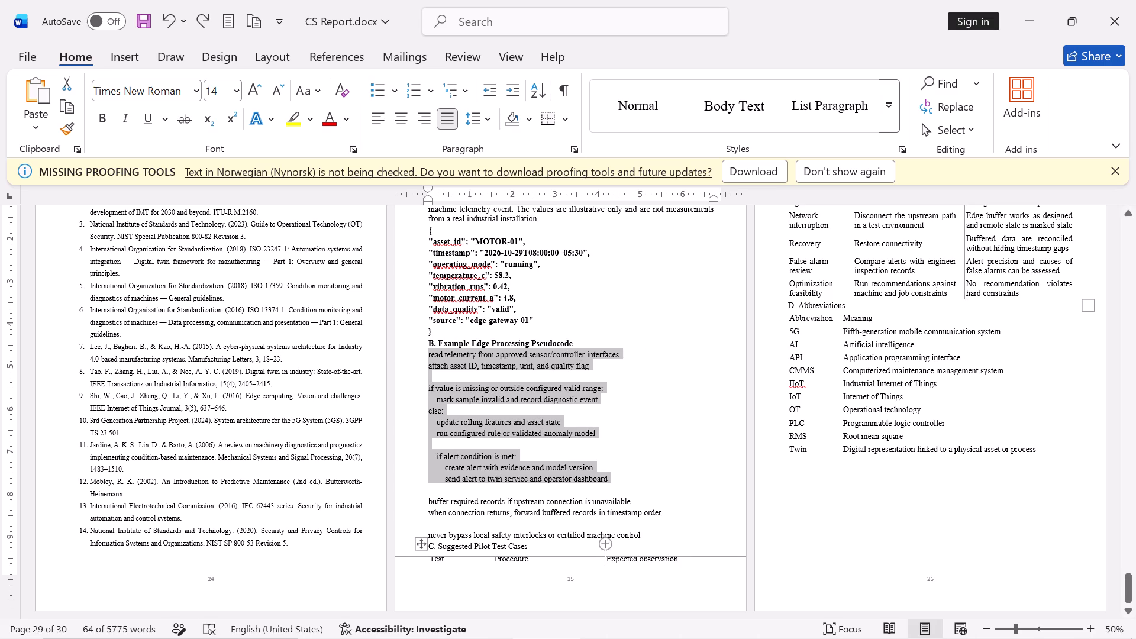
Insert three line breaks after the last pseudocode line, pushing the C. Suggested Pilot Test Cases section onto the following page.
left_click(649, 531)
key("Return")
key("Return")
key("Return")
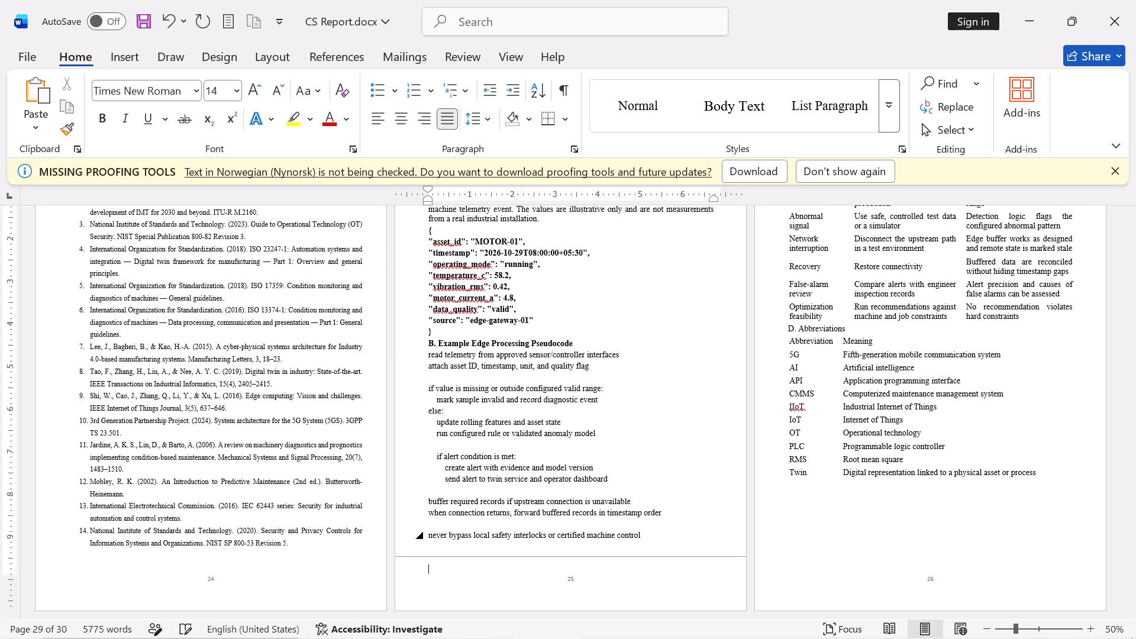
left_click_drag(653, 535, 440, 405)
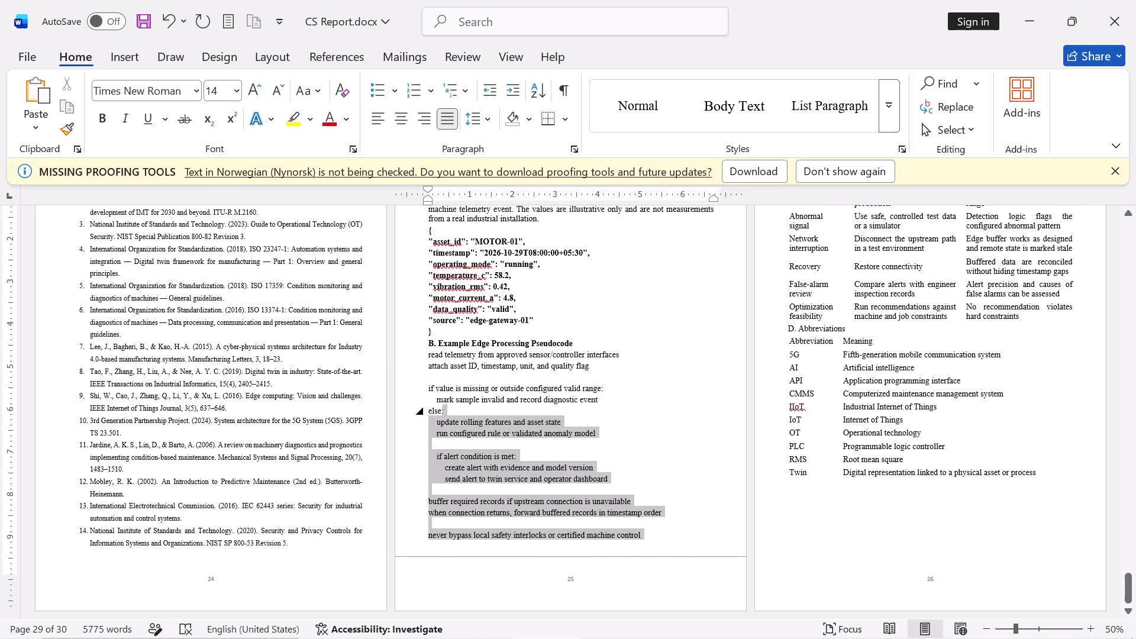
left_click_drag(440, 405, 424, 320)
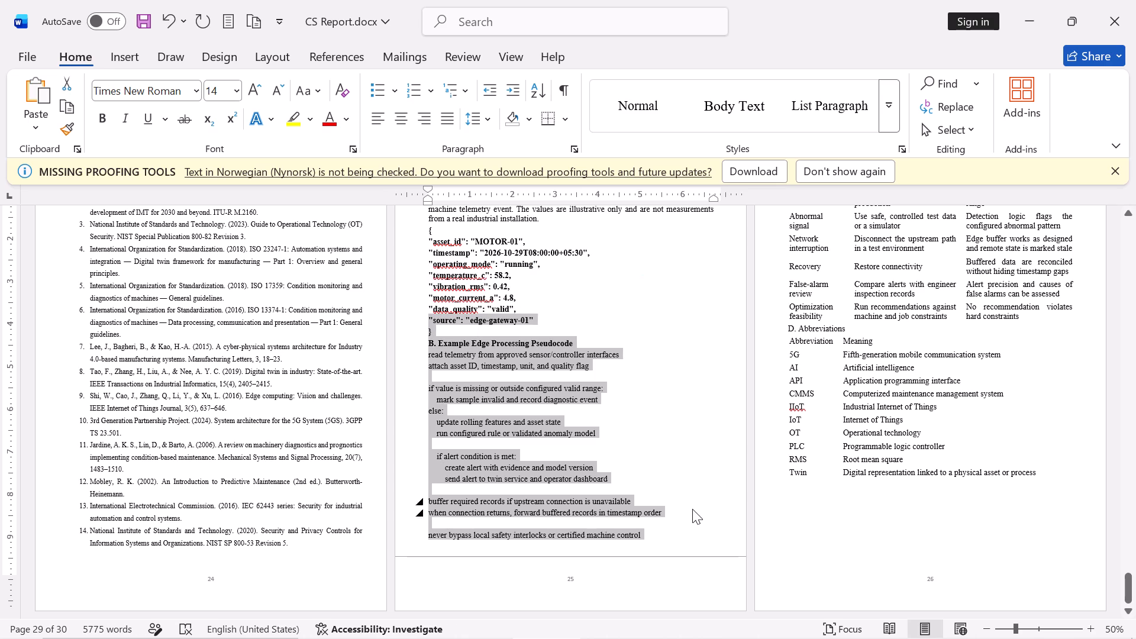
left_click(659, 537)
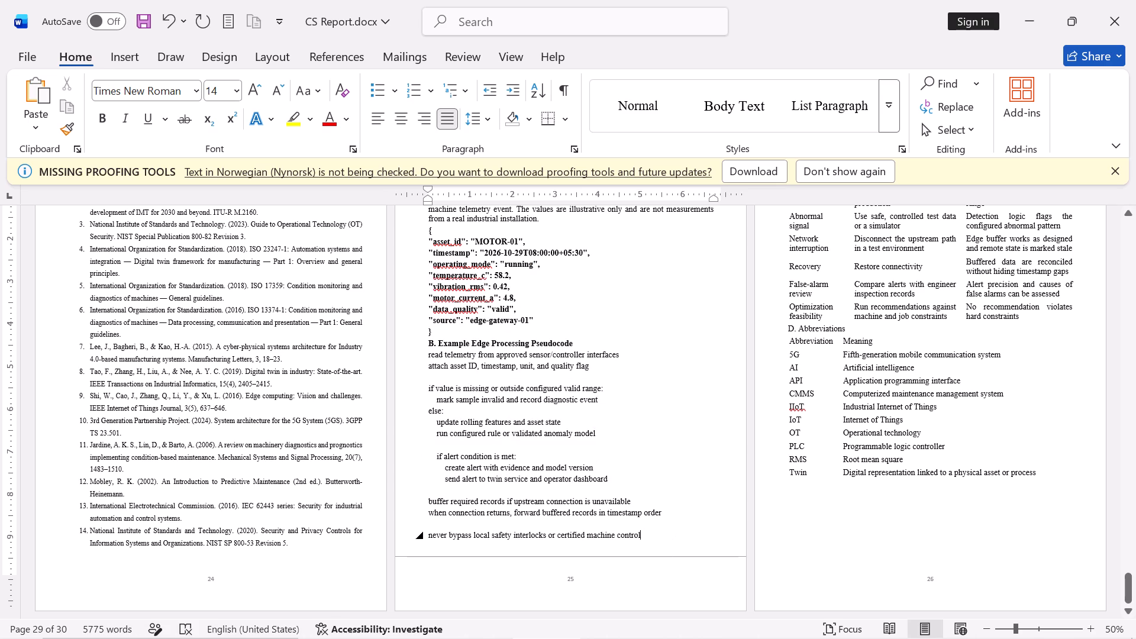
Set the font colour of the JSON example record, from opening to closing brace, to red.
scroll(659, 537, "up", 2)
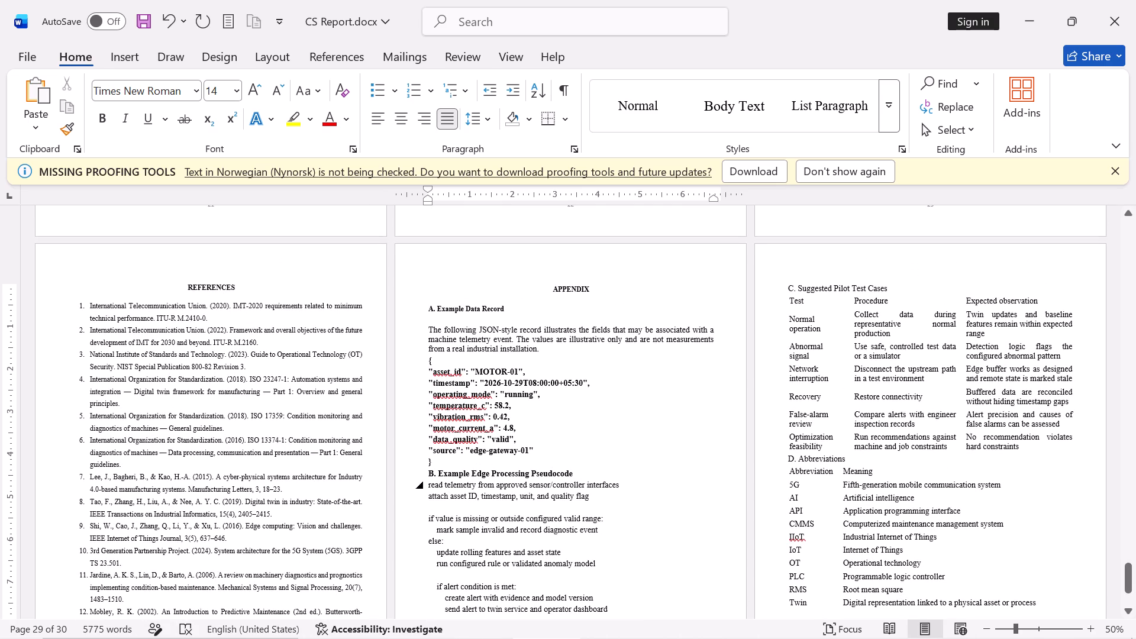
left_click_drag(541, 449, 460, 401)
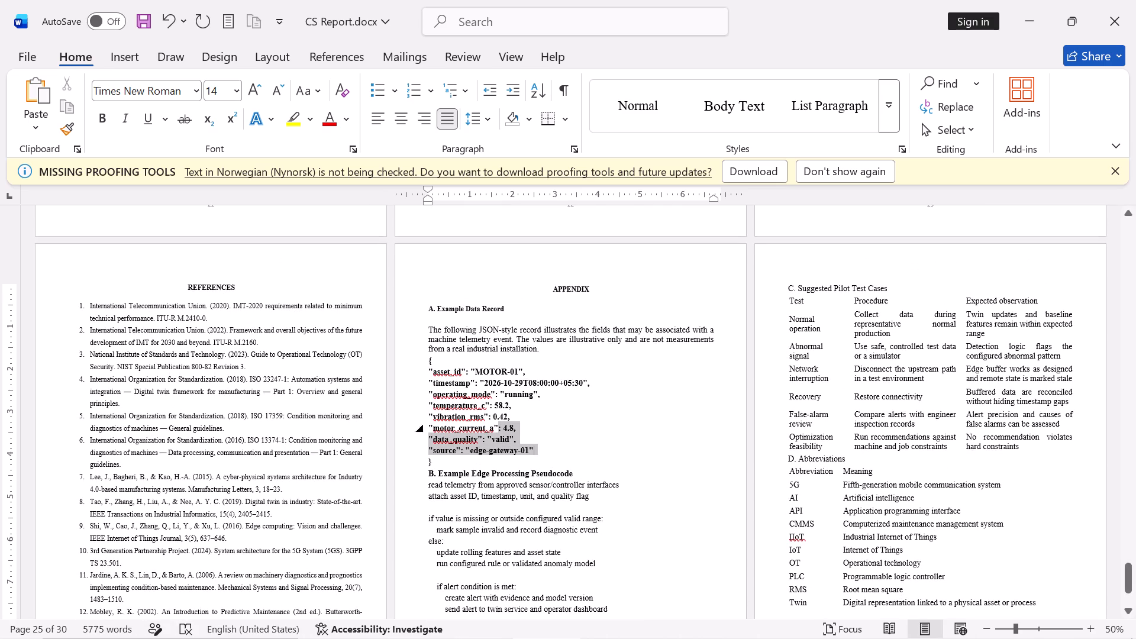
left_click_drag(460, 401, 417, 359)
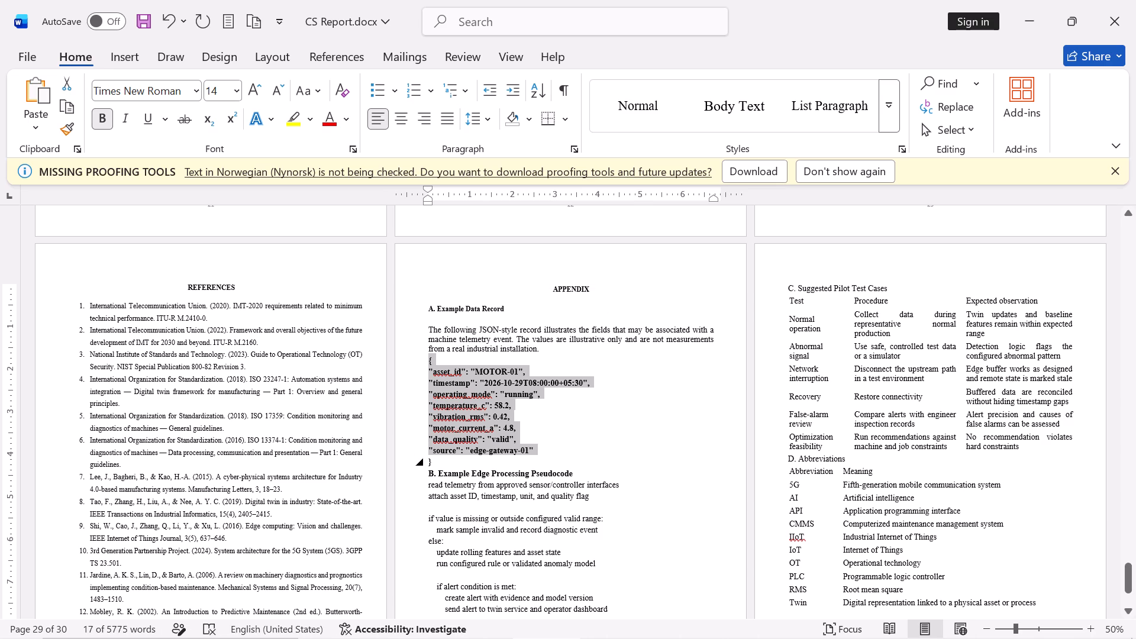
left_click(443, 461)
left_click_drag(443, 461, 419, 363)
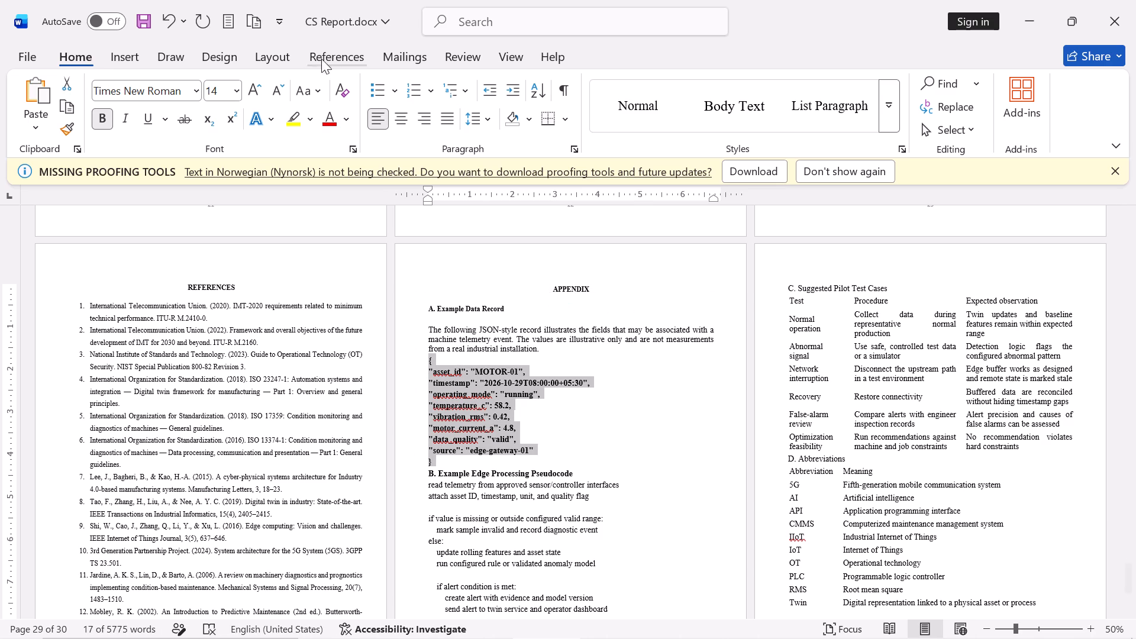
left_click(333, 118)
left_click(560, 260)
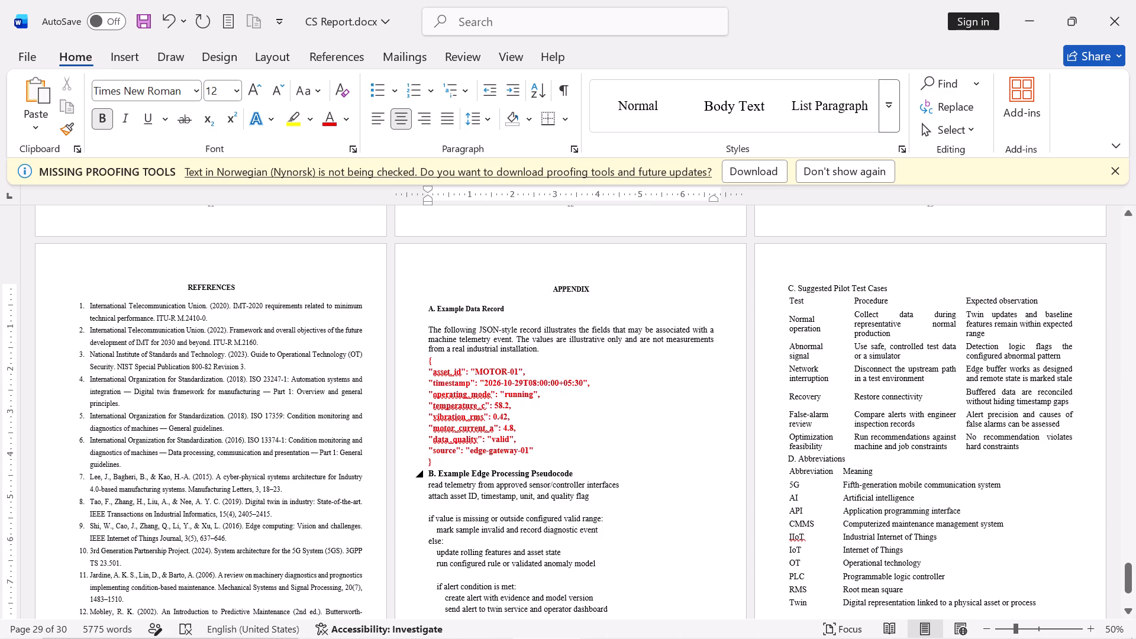
Insert a blank line above and a blank line below the B. Example Edge Processing Pseudocode heading.
scroll(707, 472, "down", 2)
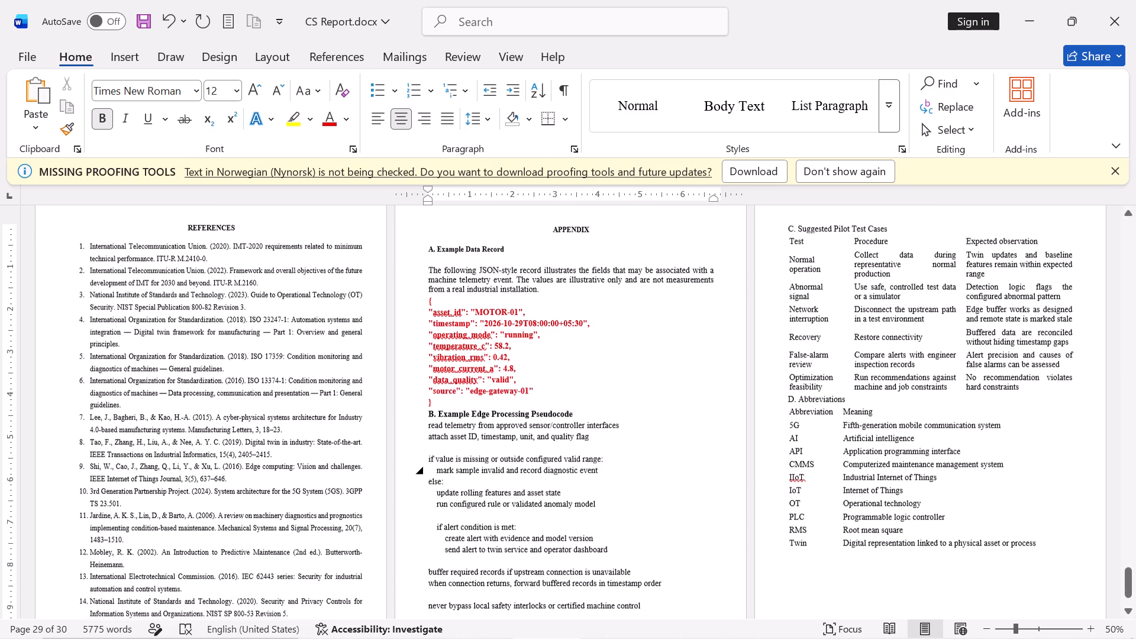
scroll(707, 472, "down", 1)
left_click(575, 408)
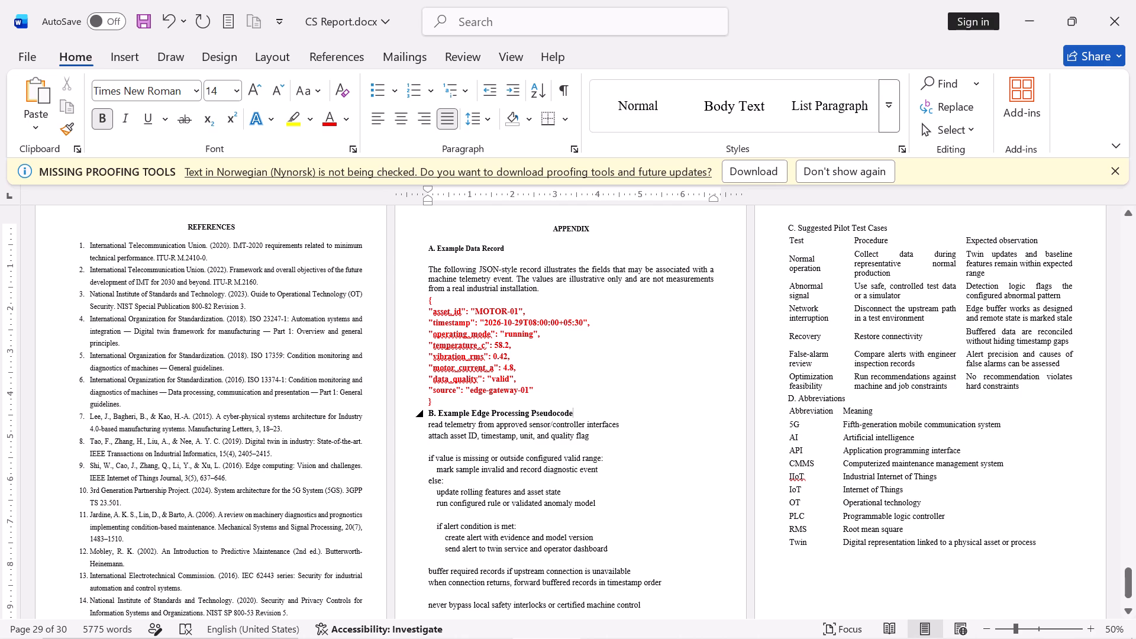
key("Up")
key("Return")
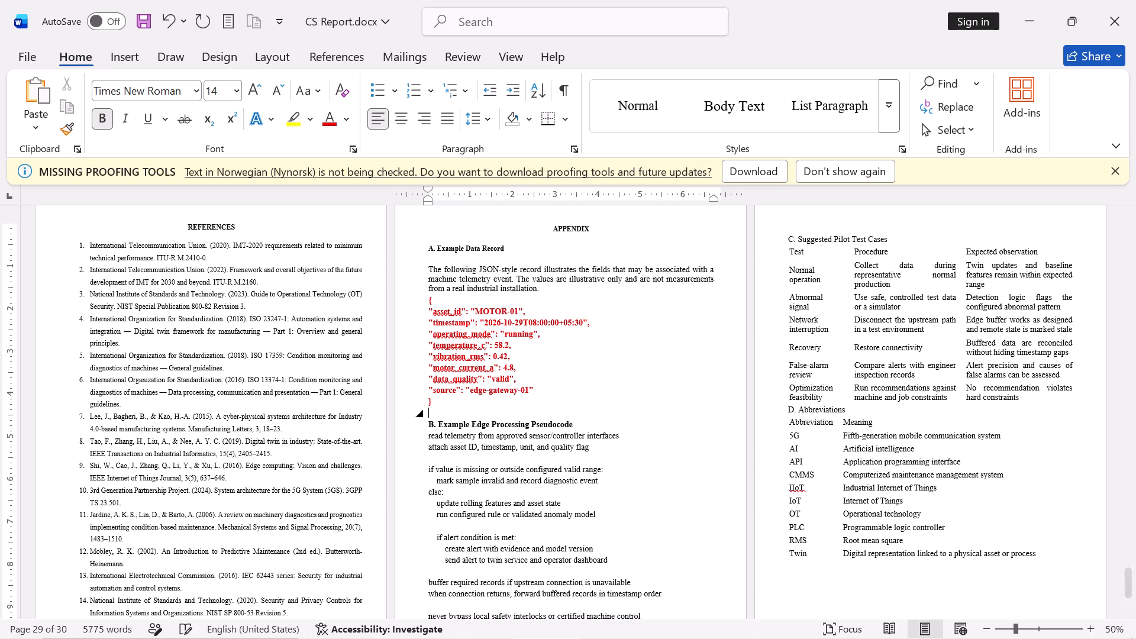
key("Down")
key("Down")
key("Return")
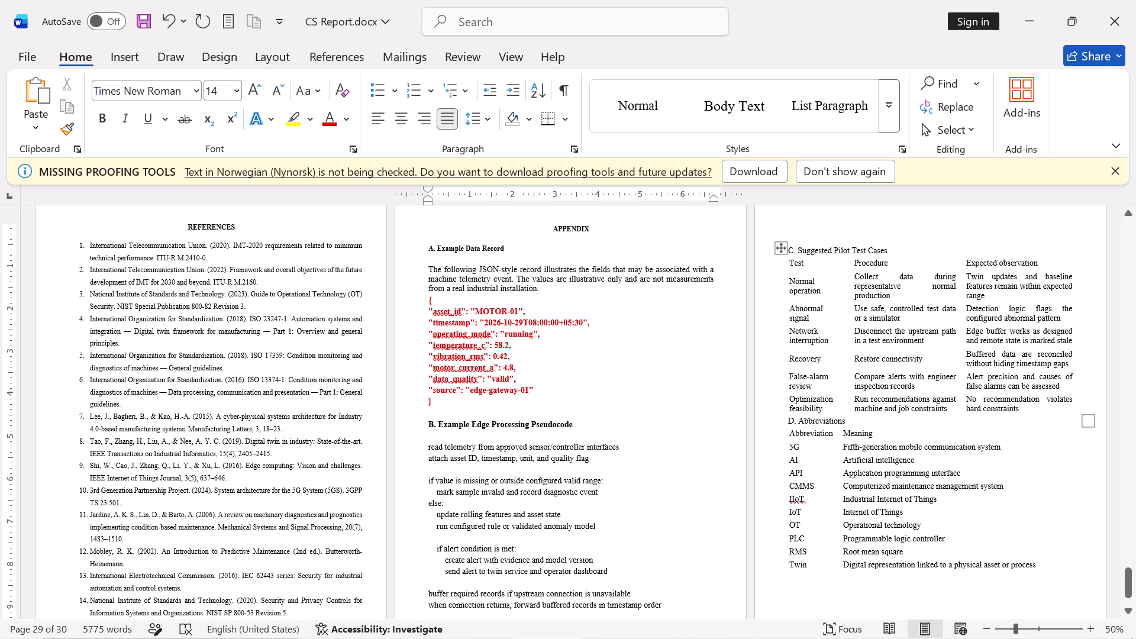
Make the C. Suggested Pilot Test Cases heading bold and insert a blank line below it.
triple_click(888, 249)
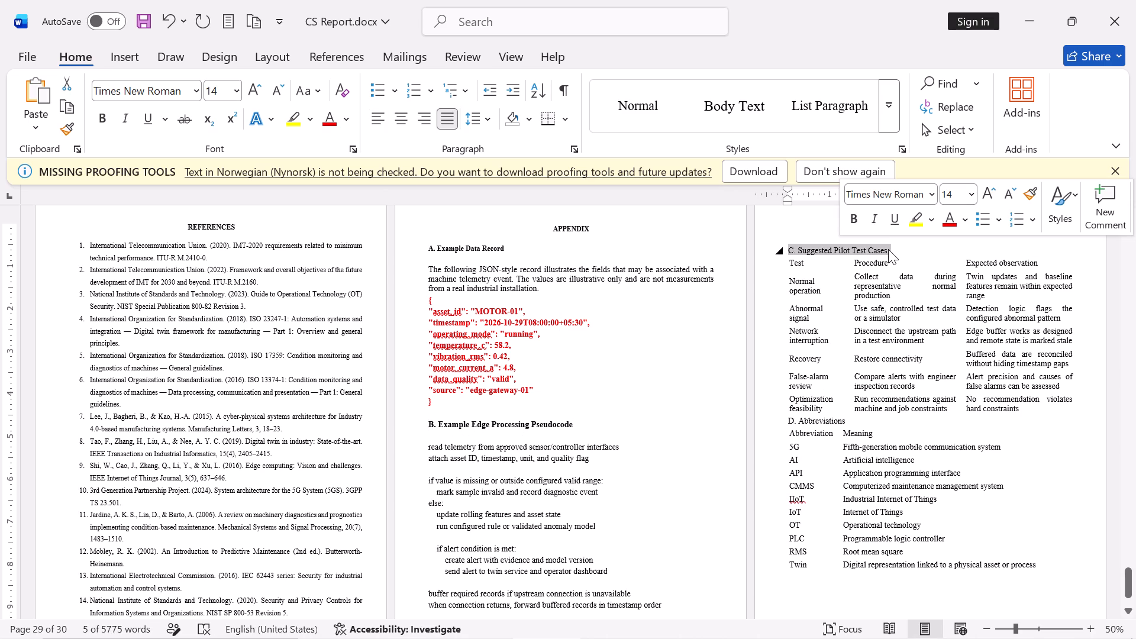
left_click(852, 216)
left_click(905, 249)
key("Return")
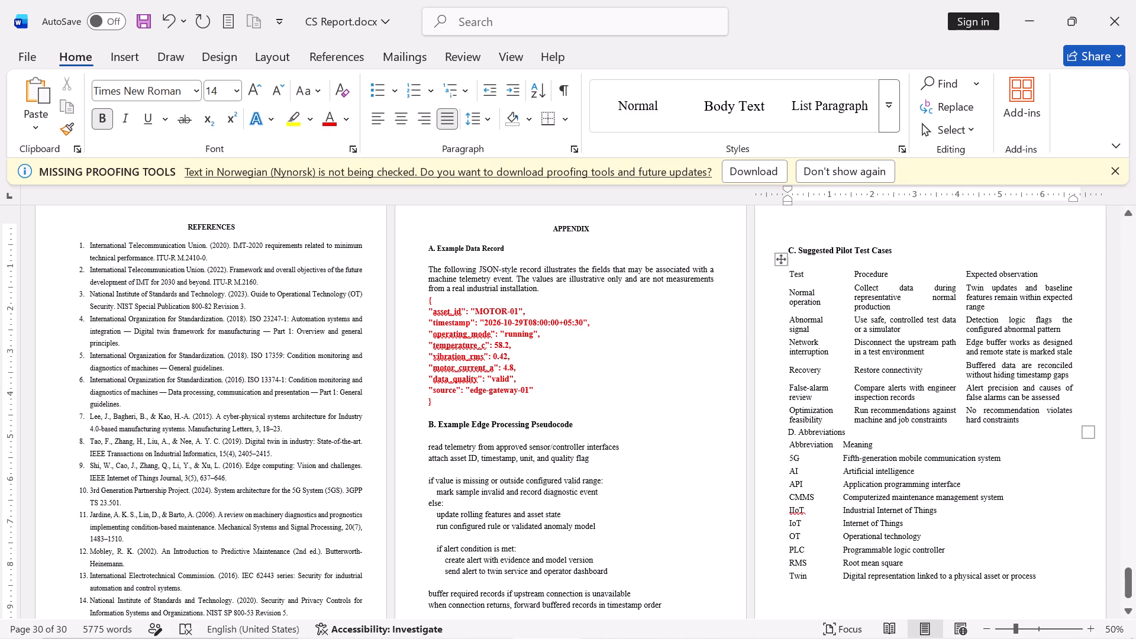
Apply the plain table style with full grid borders to the Suggested Pilot Test Cases table.
left_click(784, 257)
left_click(601, 51)
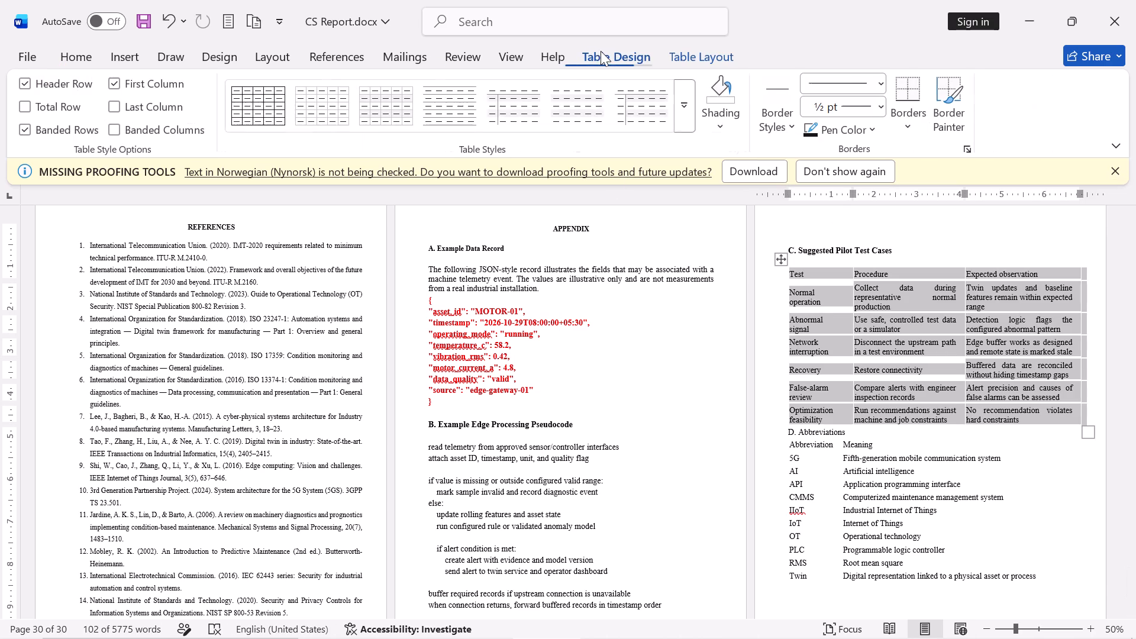
left_click(248, 99)
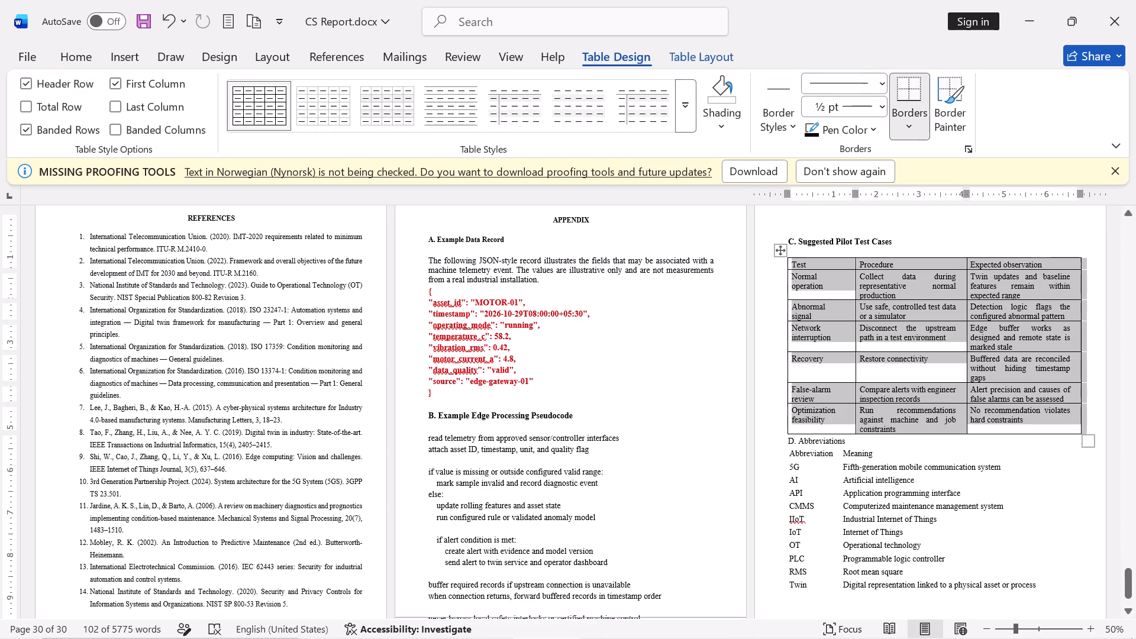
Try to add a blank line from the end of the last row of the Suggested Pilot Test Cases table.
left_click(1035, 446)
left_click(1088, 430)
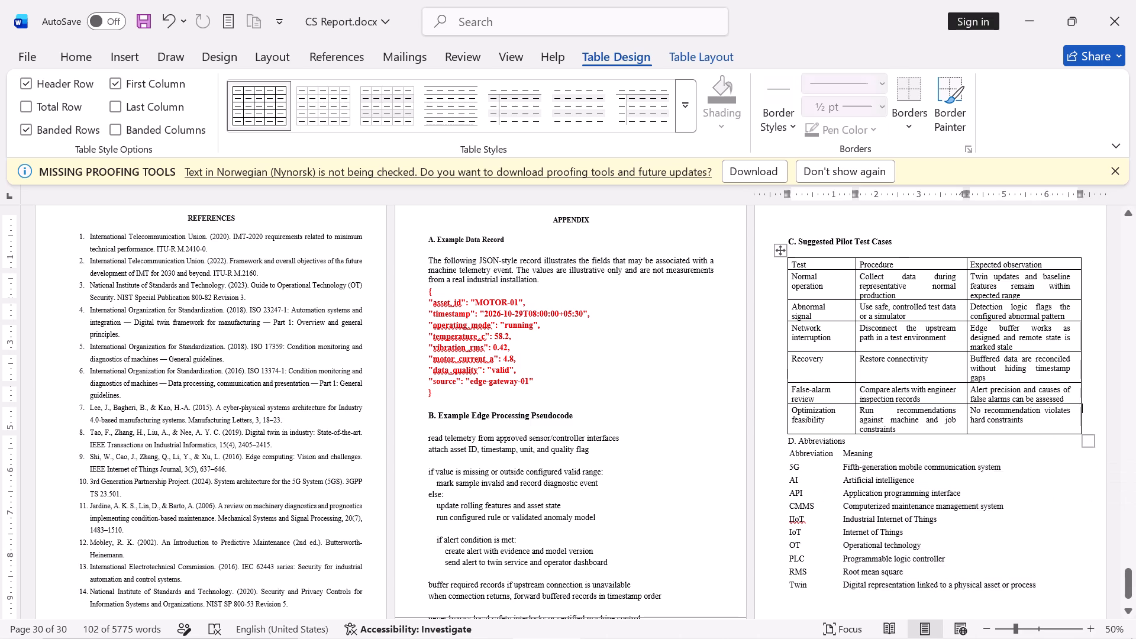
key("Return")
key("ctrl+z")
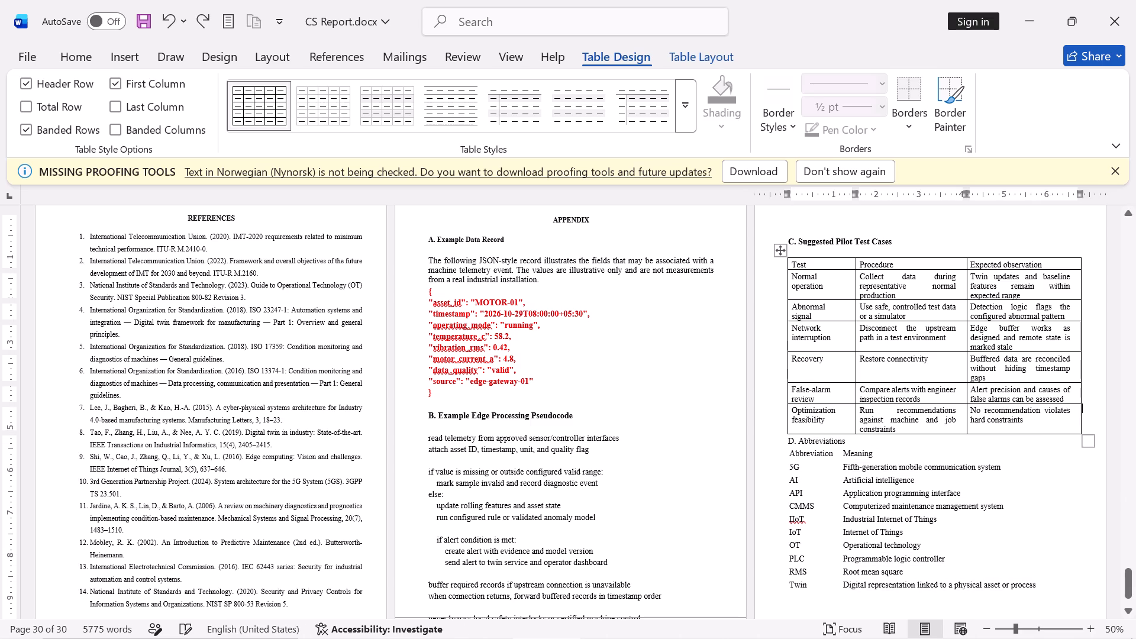
Insert a blank line between the Suggested Pilot Test Cases table and the D. Abbreviations heading.
key("Down")
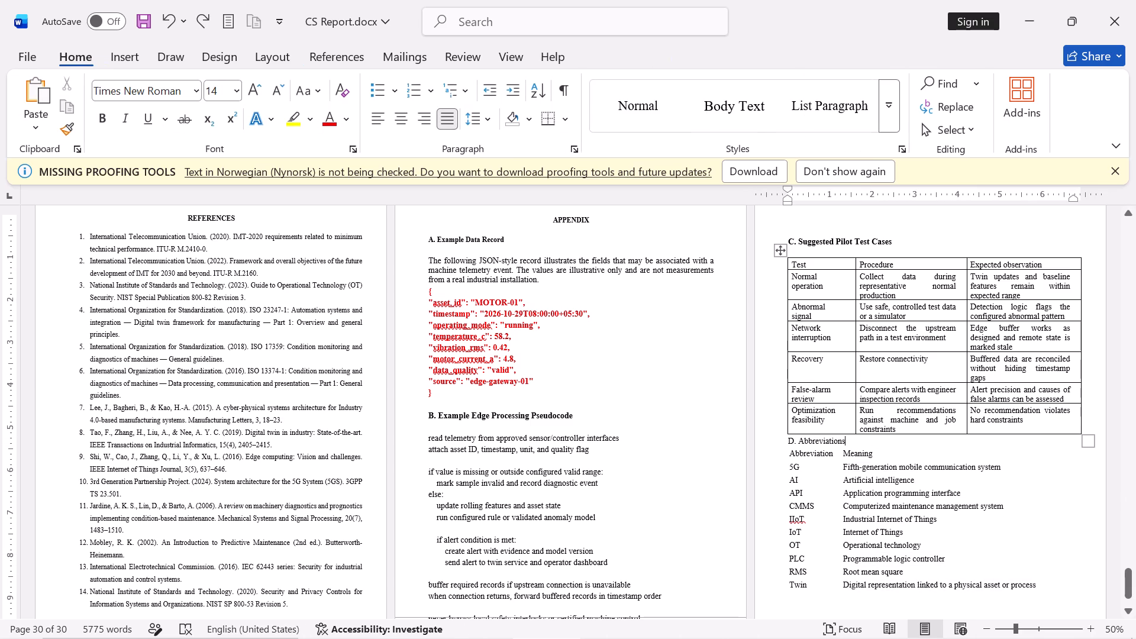
key("Left")
key("Left")
key("Left")
key("Left")
key("Left")
key("Left")
key("Left")
key("Left")
key("Left")
key("Left")
key("Left")
key("Left")
key("Left")
key("Left")
key("Left")
key("Left")
key("Return")
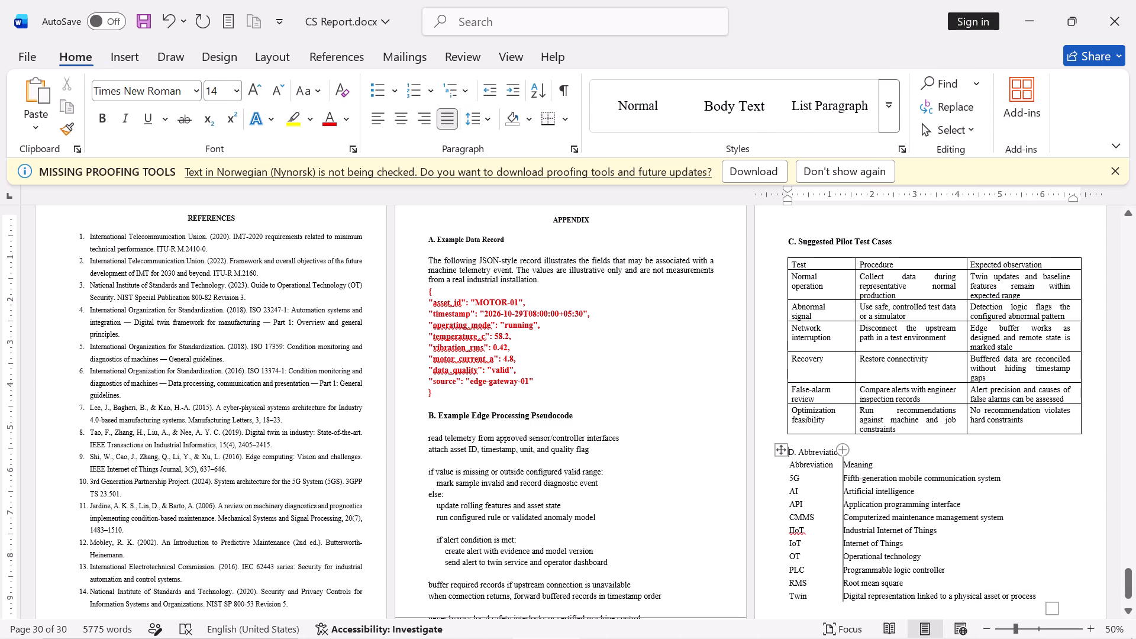
Make the D. Abbreviations heading bold.
triple_click(866, 454)
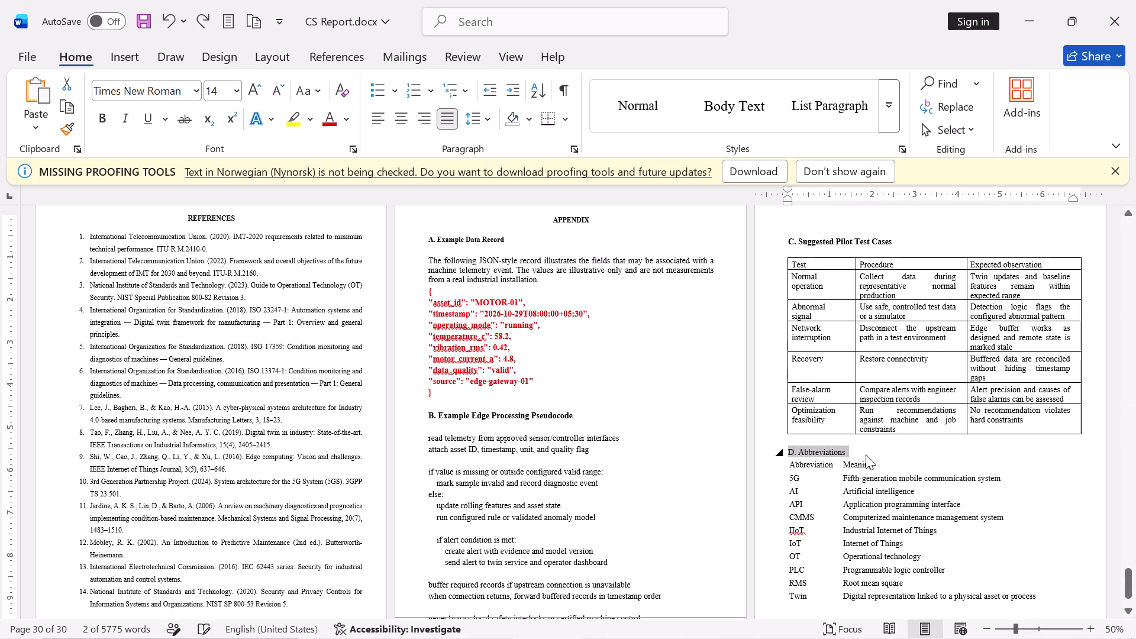
key("ctrl+b")
key("Return")
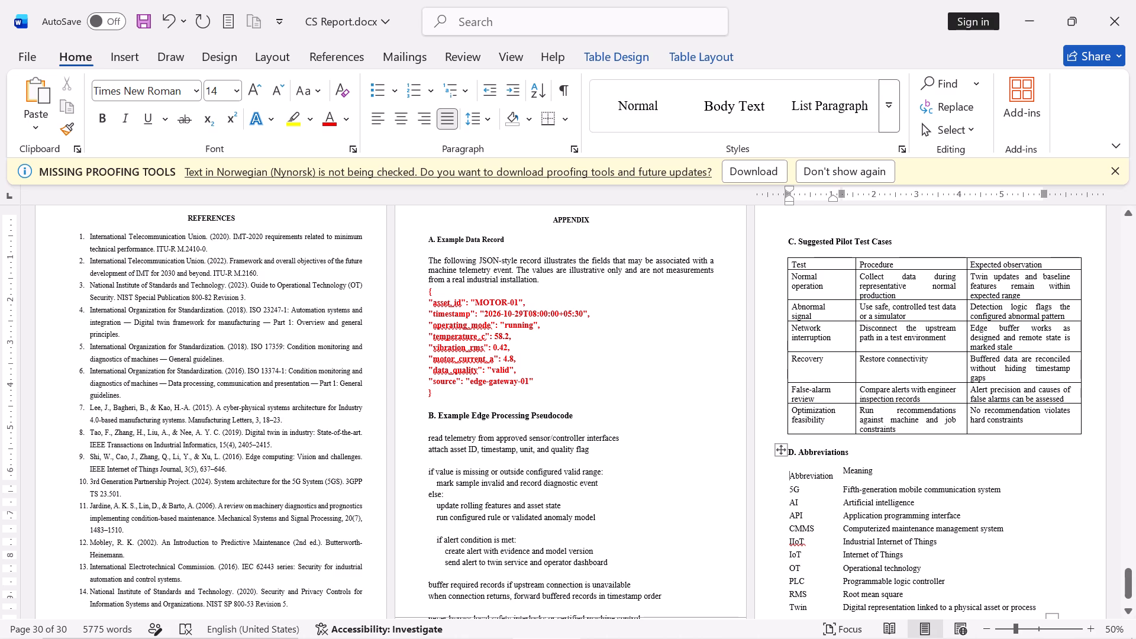
left_click(774, 450)
key("ctrl+z")
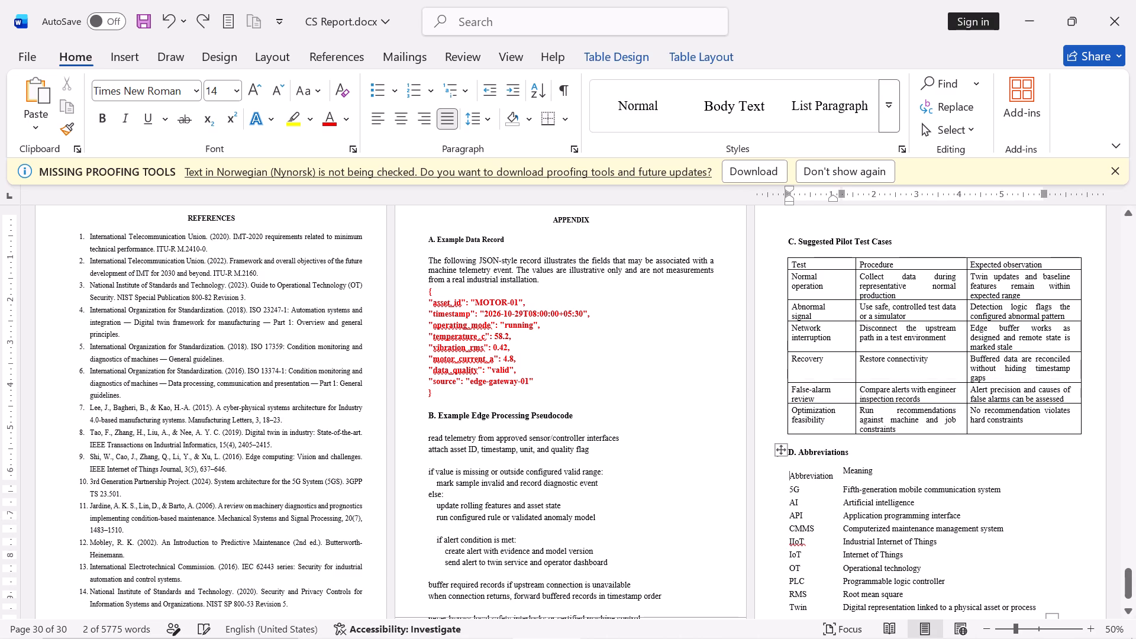
Apply the plain table style with full grid borders to the abbreviations table.
left_click(784, 452)
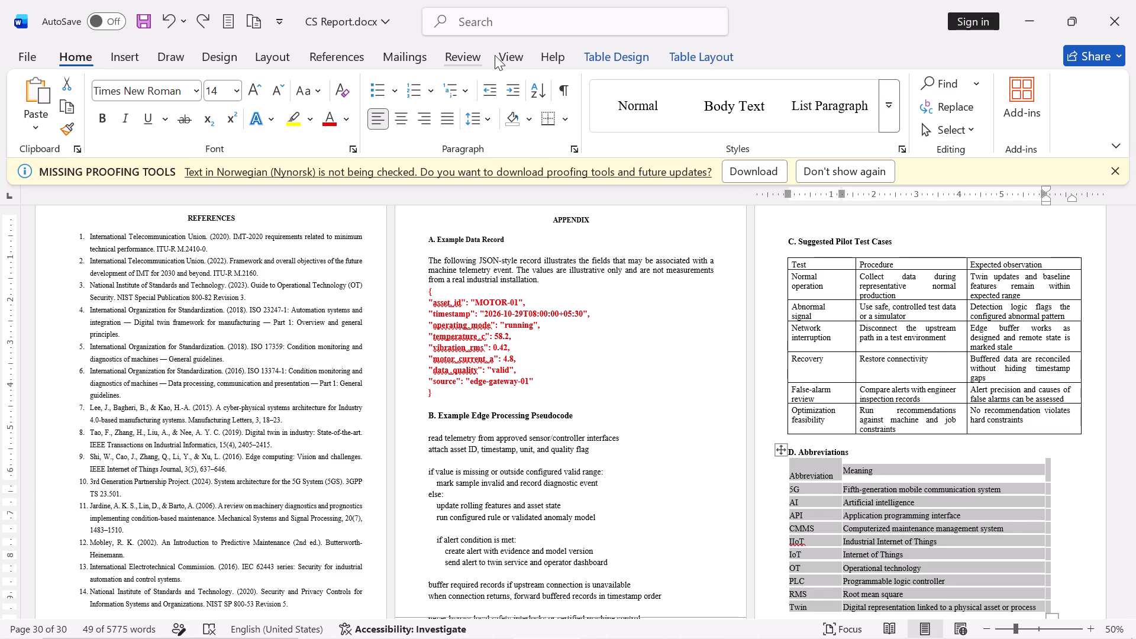
left_click(605, 62)
left_click(282, 102)
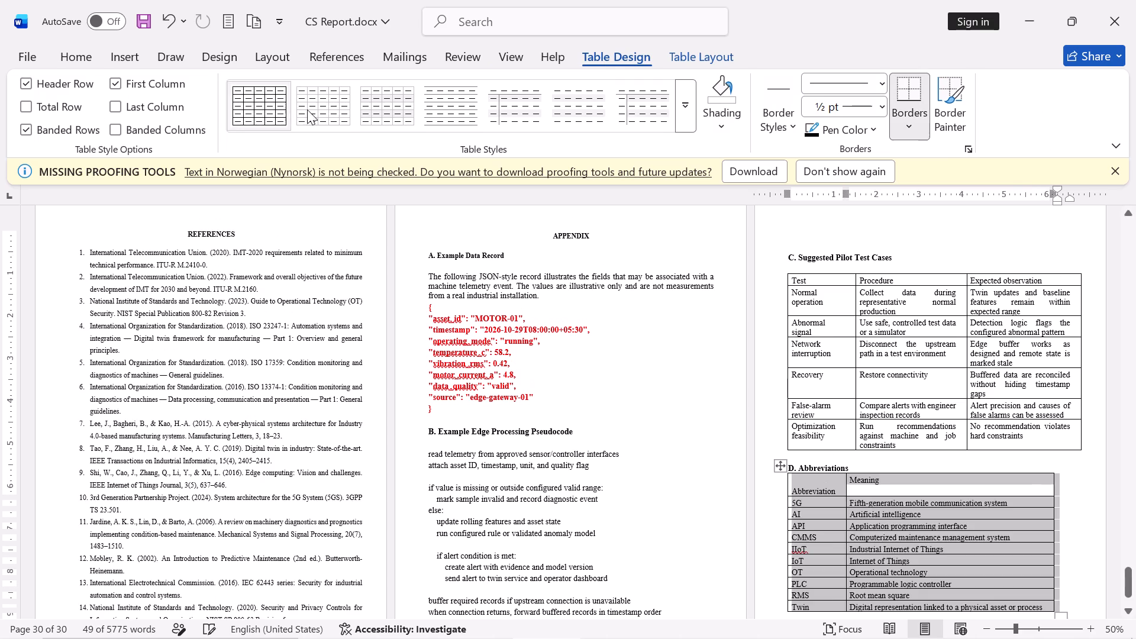
Delete the empty line above the word Abbreviation in the first header cell of the abbreviations table.
scroll(759, 474, "down", 2)
left_click(804, 401)
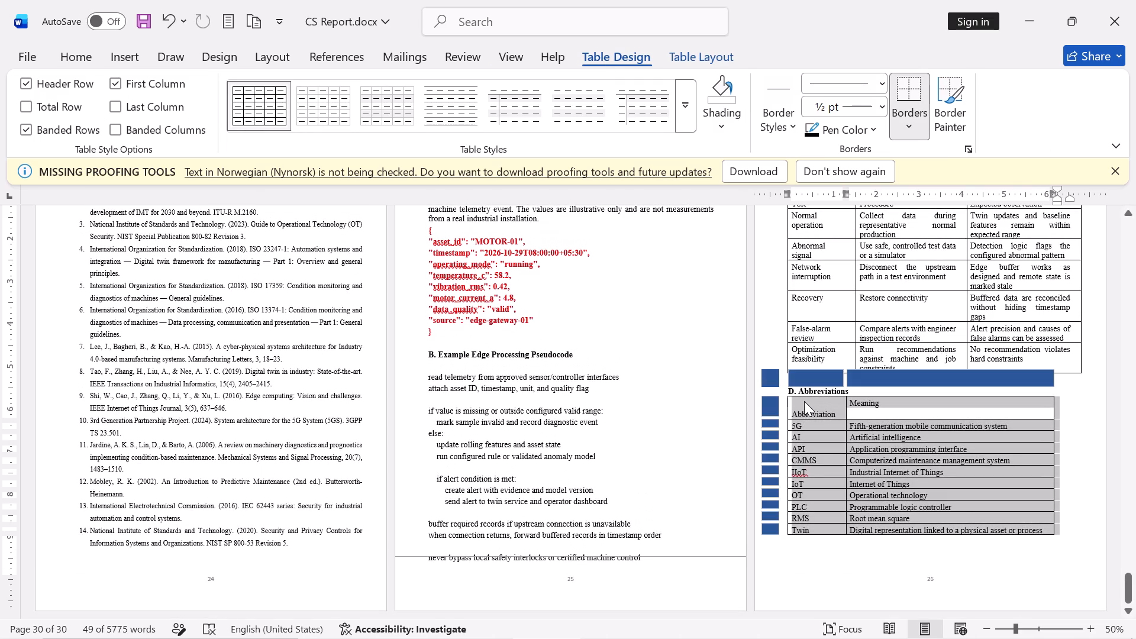
key("Down")
key("BackSpace")
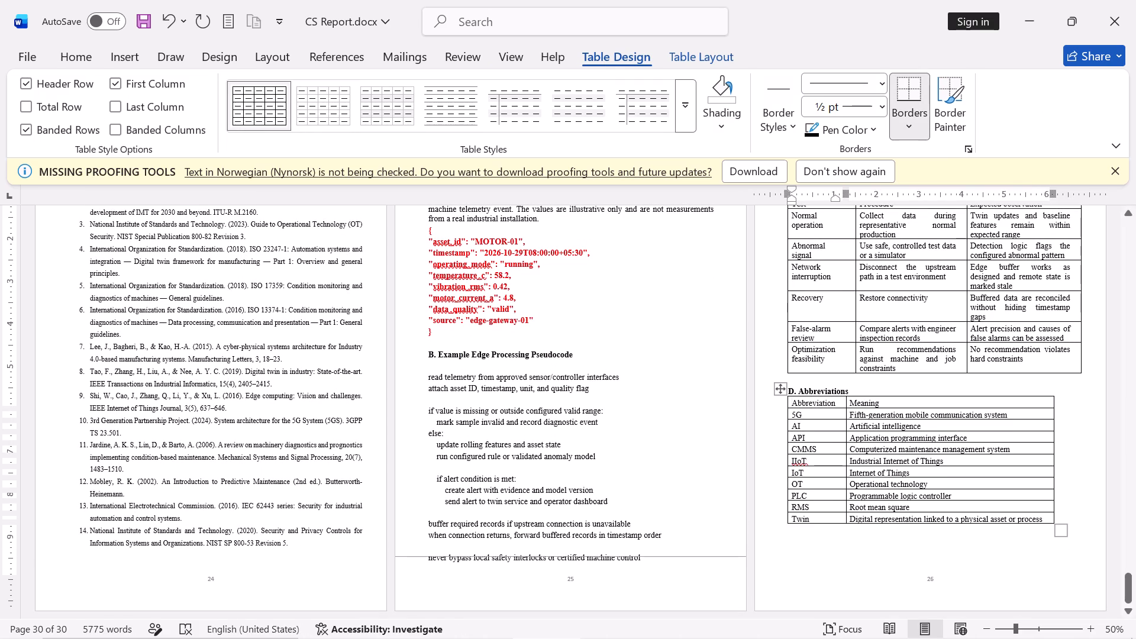
Make the Abbreviation and Meaning header row of the abbreviations table bold.
left_click_drag(977, 403, 823, 402)
key("ctrl+b")
left_click(946, 377)
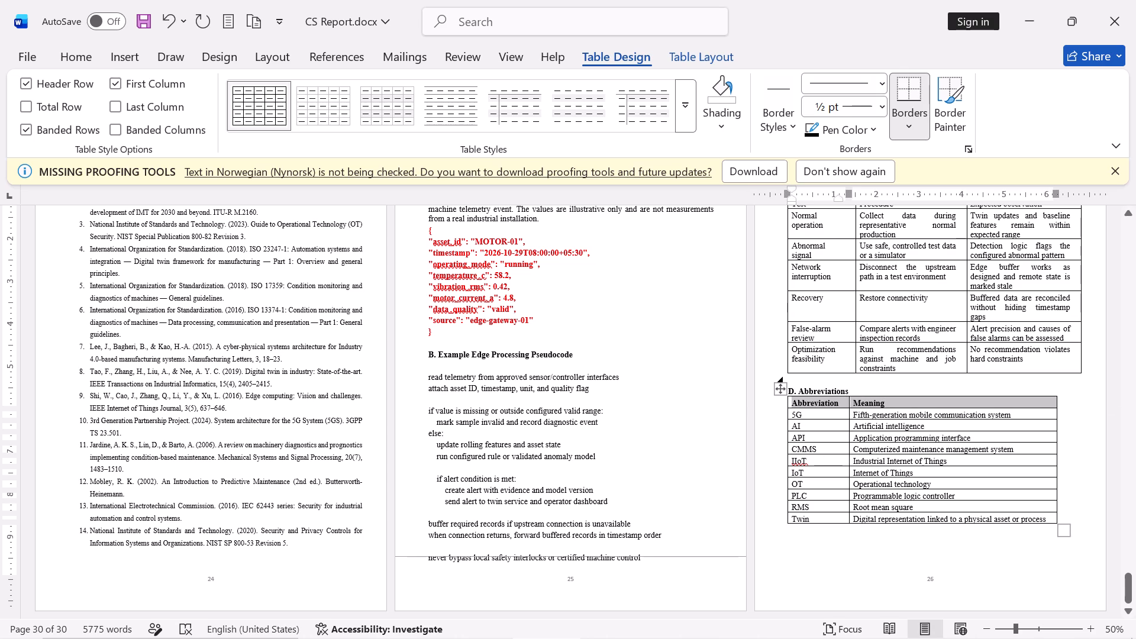
Insert a blank line between the D. Abbreviations heading and its table.
left_click(930, 390)
key("Return")
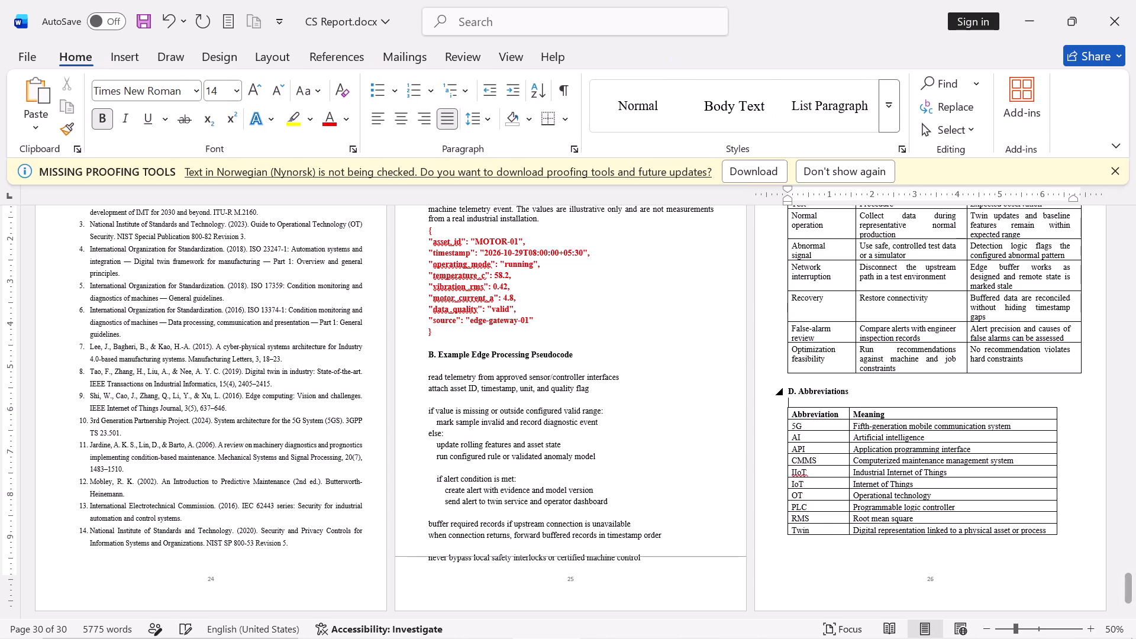
scroll(935, 456, "up", 2)
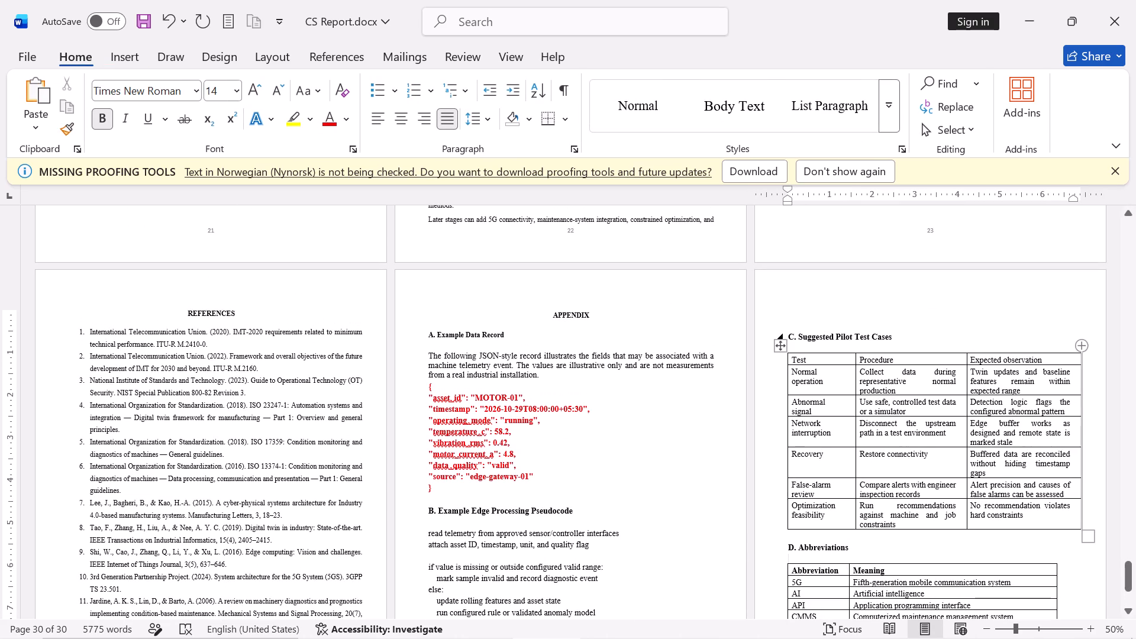
Make the Test, Procedure and Expected observation header row of the pilot test cases table bold.
left_click_drag(1057, 358, 828, 364)
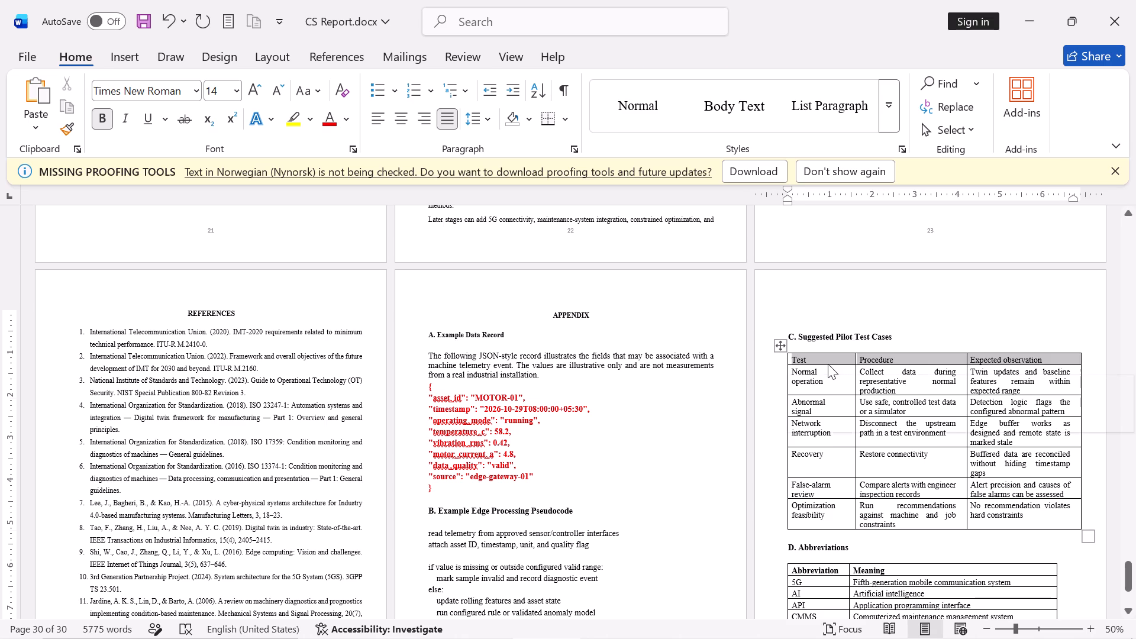
key("ctrl+b")
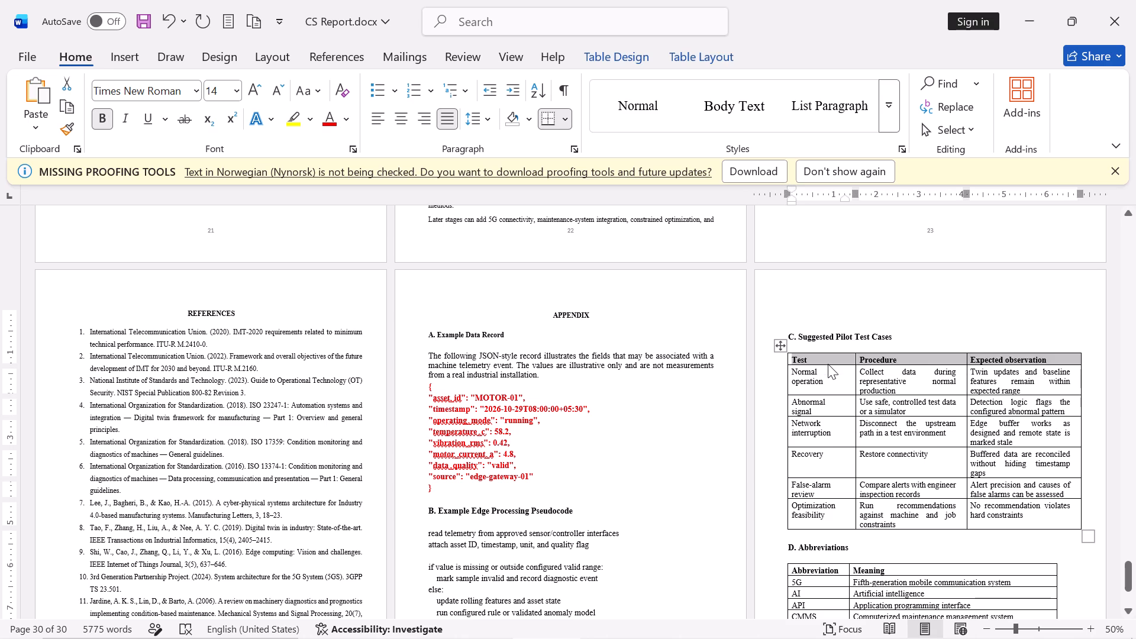
Delete the duplicate, misaligned bold Chapter 6 Conclusion text, from its chapter heading through the 6.5 Final Thoughts section.
scroll(828, 364, "up", 3)
scroll(828, 364, "down", 11)
scroll(755, 495, "up", 5)
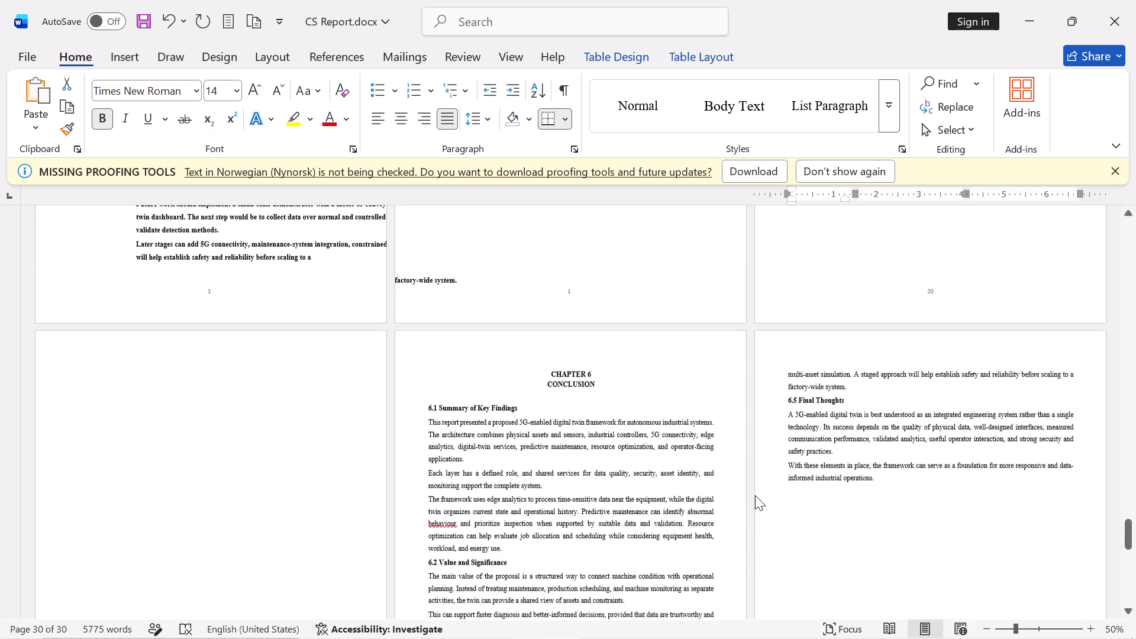
scroll(755, 495, "up", 6)
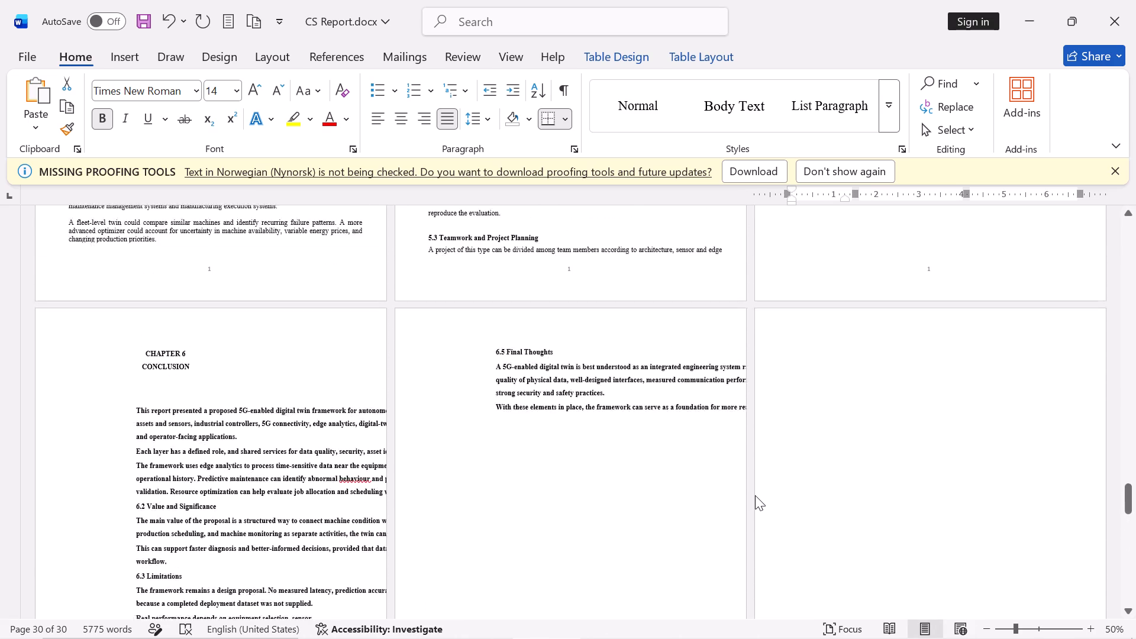
scroll(755, 495, "up", 1)
scroll(755, 495, "down", 2)
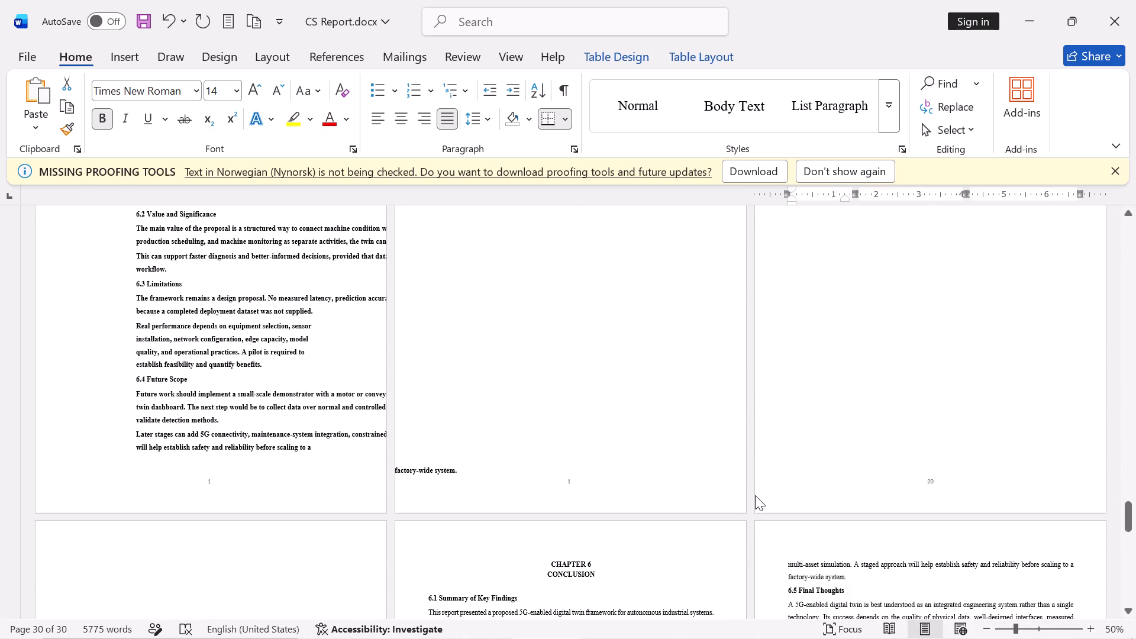
scroll(755, 495, "down", 1)
scroll(612, 398, "up", 3)
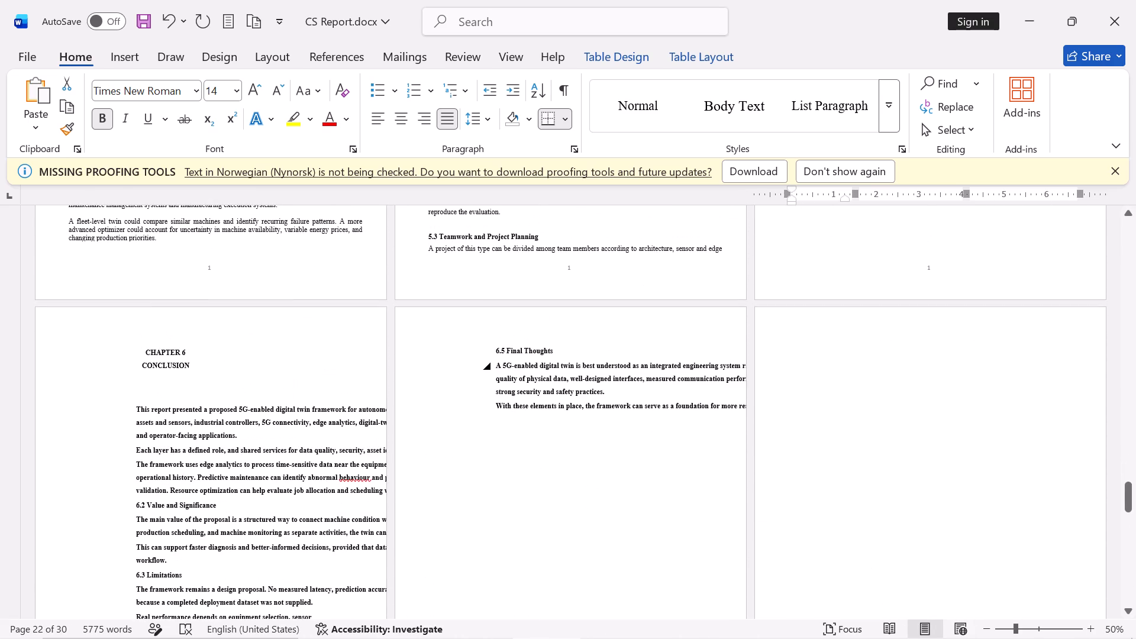
left_click_drag(732, 402, 168, 367)
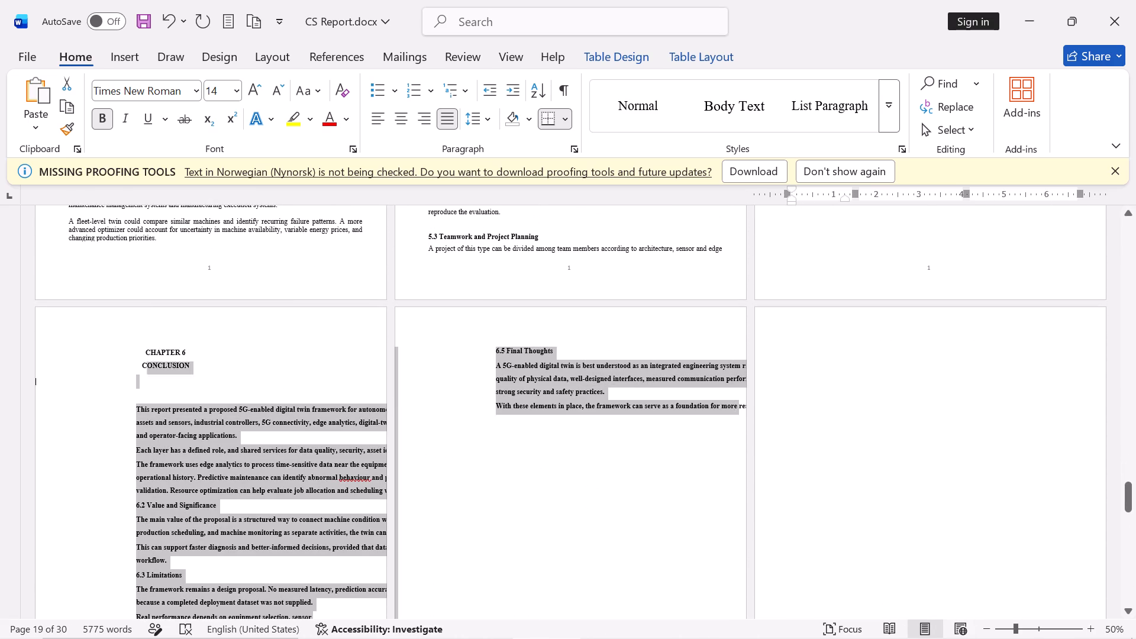
left_click_drag(168, 367, 146, 353)
key("BackSpace")
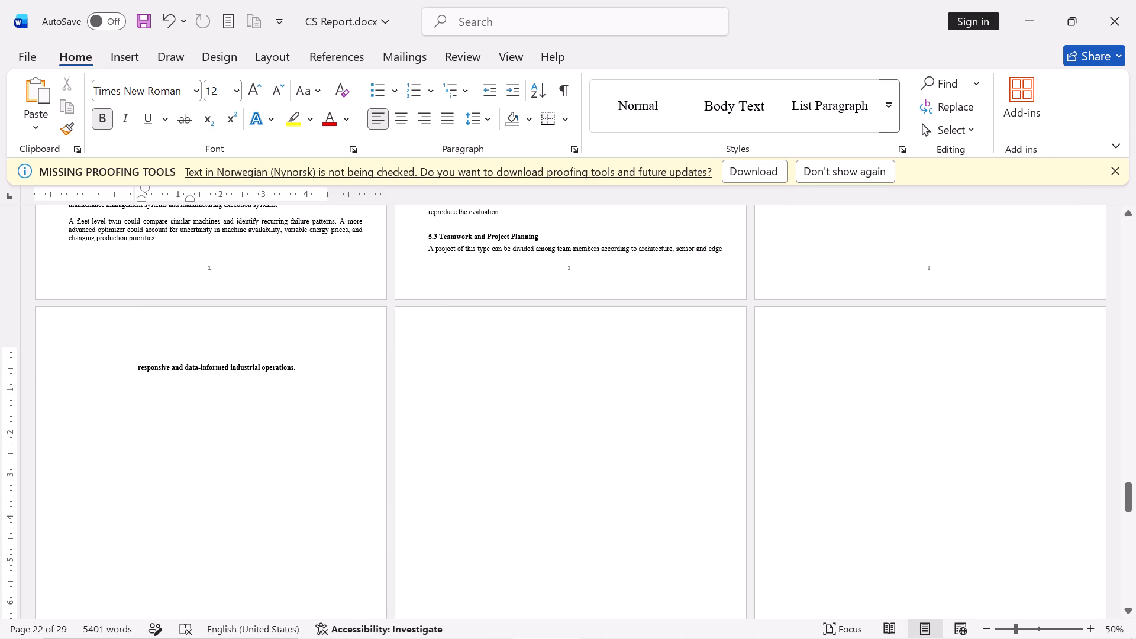
Delete the leftover line "responsive and data-informed industrial operations." from the removed duplicate conclusion.
left_click_drag(307, 375, 101, 364)
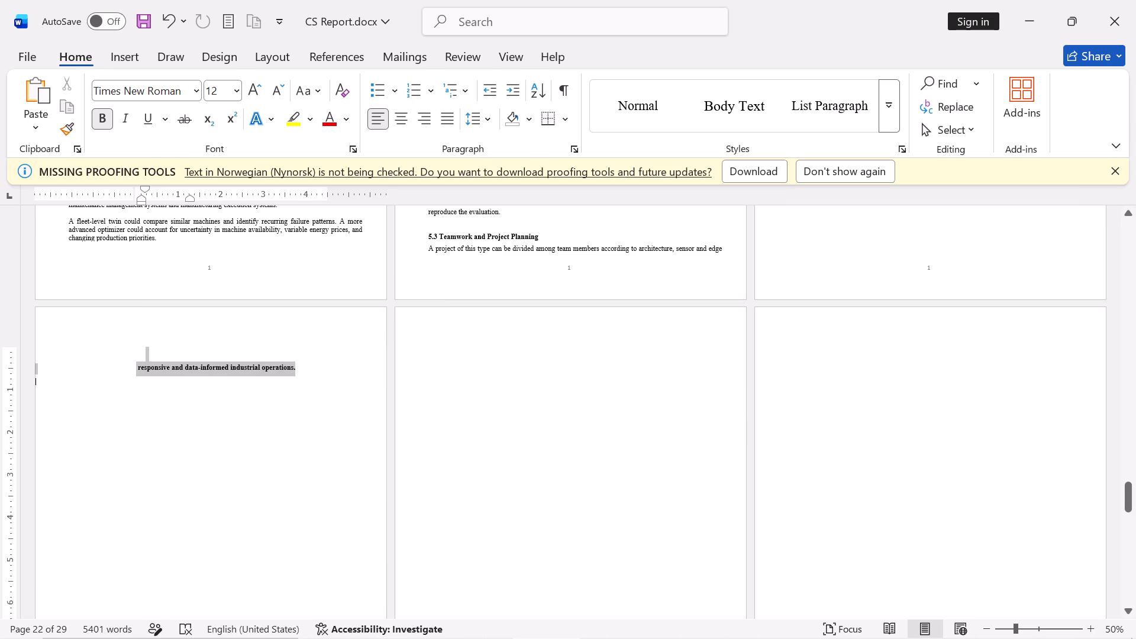
left_click_drag(101, 364, 93, 348)
key("BackSpace")
key("BackSpace")
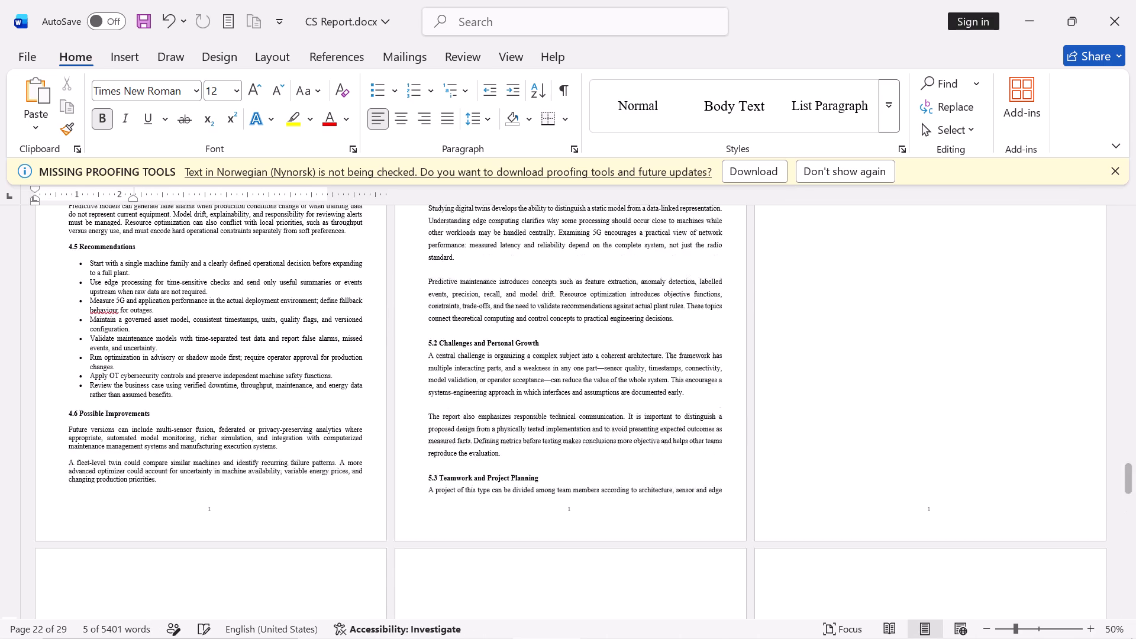
Delete the blank lines above the remaining Chapter 6 Conclusion heading, undoing the excess deletion at the end of the Chapter 5 text.
key("Down")
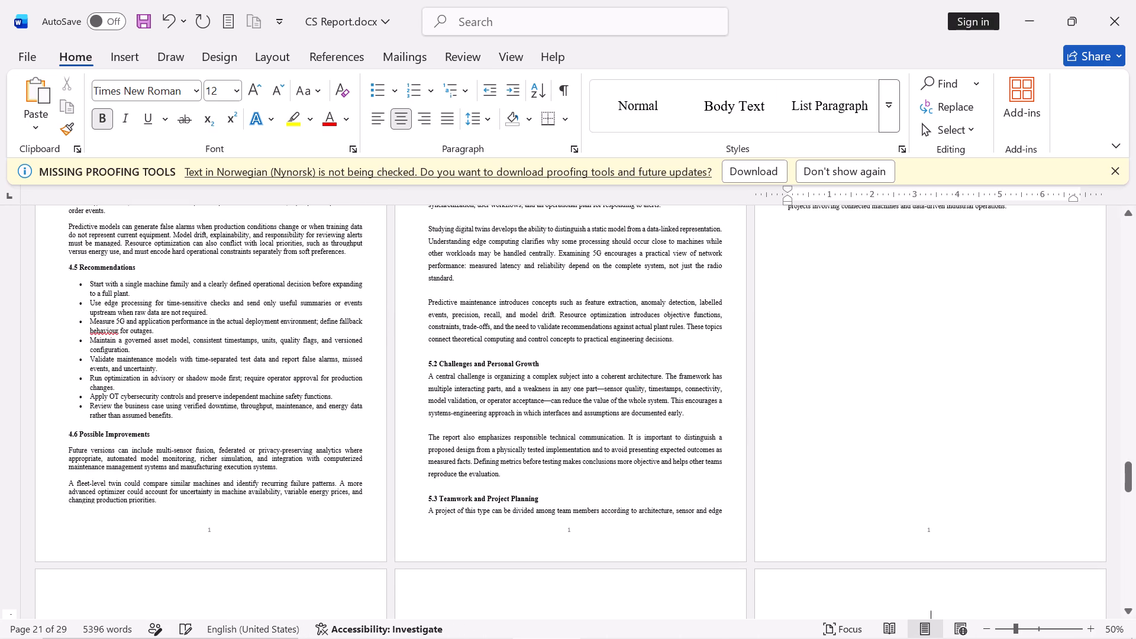
key("Down")
key("BackSpace")
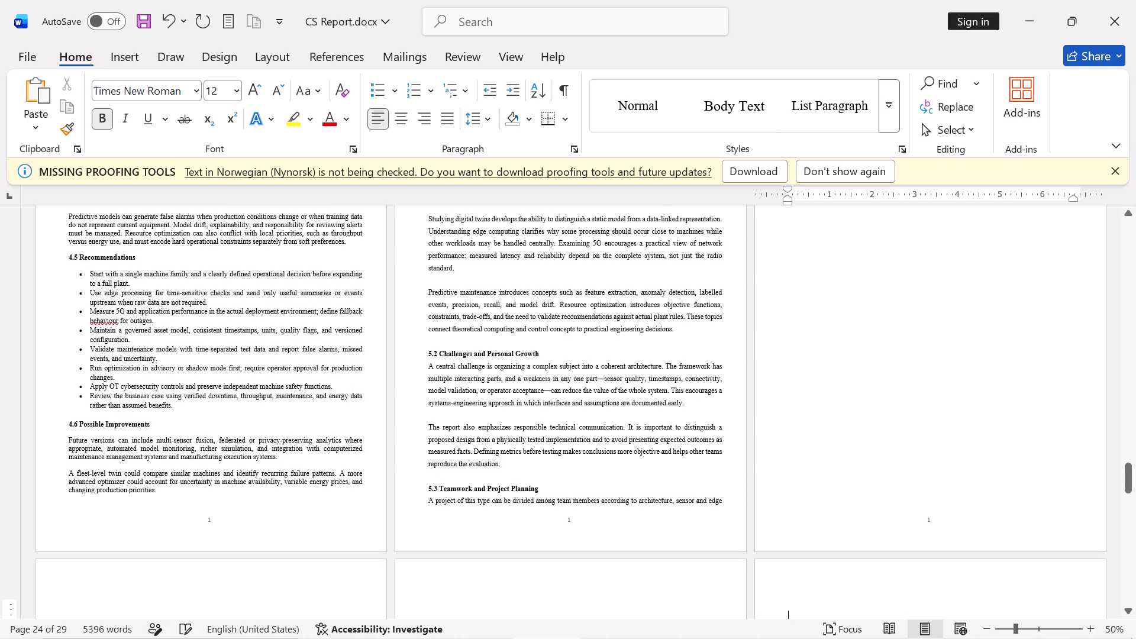
key("BackSpace")
scroll(93, 348, "down", 4)
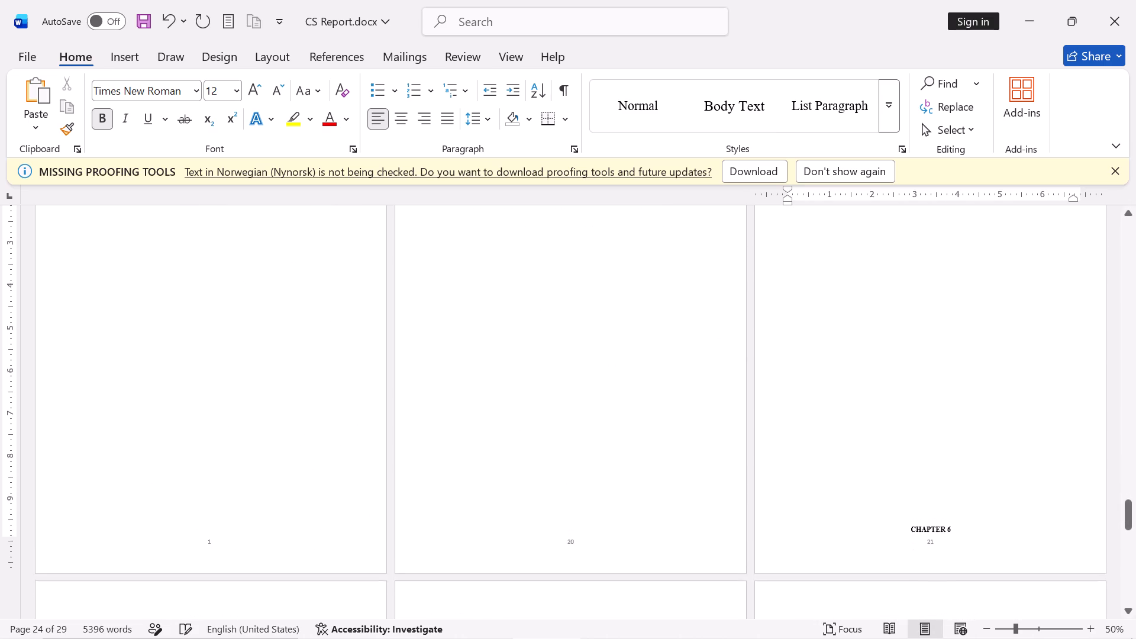
left_click(933, 524)
key("BackSpace")
key("BackSpace")
key("BackSpace")
key("BackSpace")
key("BackSpace")
key("BackSpace")
key("BackSpace")
key("BackSpace")
key("BackSpace")
key("BackSpace")
key("BackSpace")
key("BackSpace")
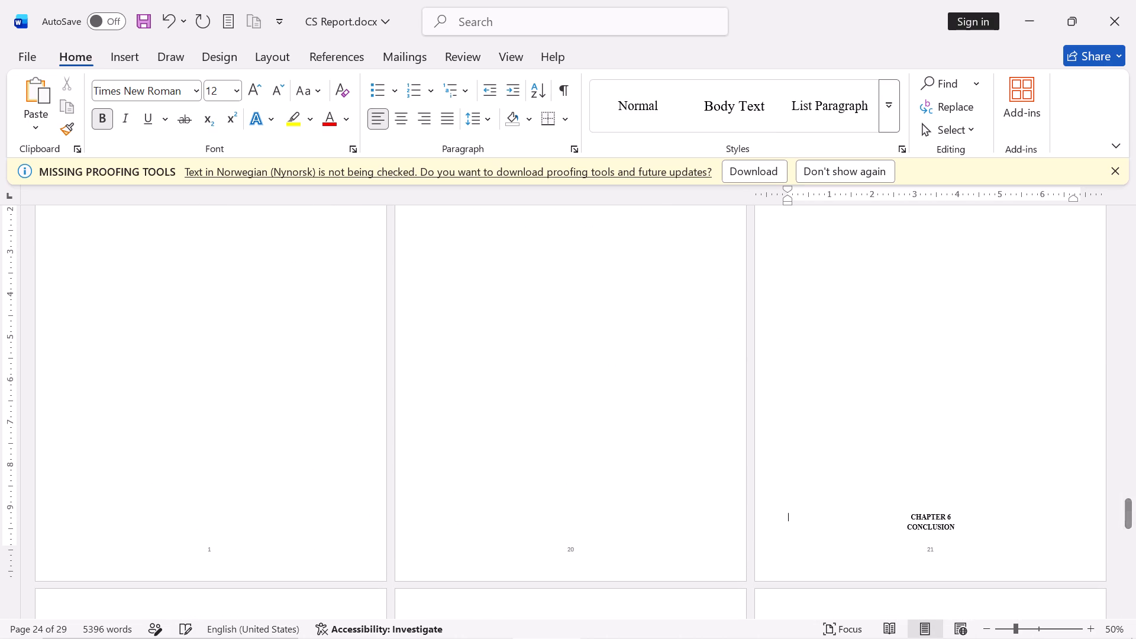
key("BackSpace")
key("BackSpace")
key("BackSpace")
key("BackSpace")
key("BackSpace")
key("BackSpace")
key("BackSpace")
key("BackSpace")
key("BackSpace")
key("BackSpace")
key("BackSpace")
key("BackSpace")
key("BackSpace")
key("BackSpace")
key("BackSpace")
key("BackSpace")
key("BackSpace")
key("BackSpace")
key("BackSpace")
key("BackSpace")
key("BackSpace")
key("BackSpace")
key("BackSpace")
key("BackSpace")
key("BackSpace")
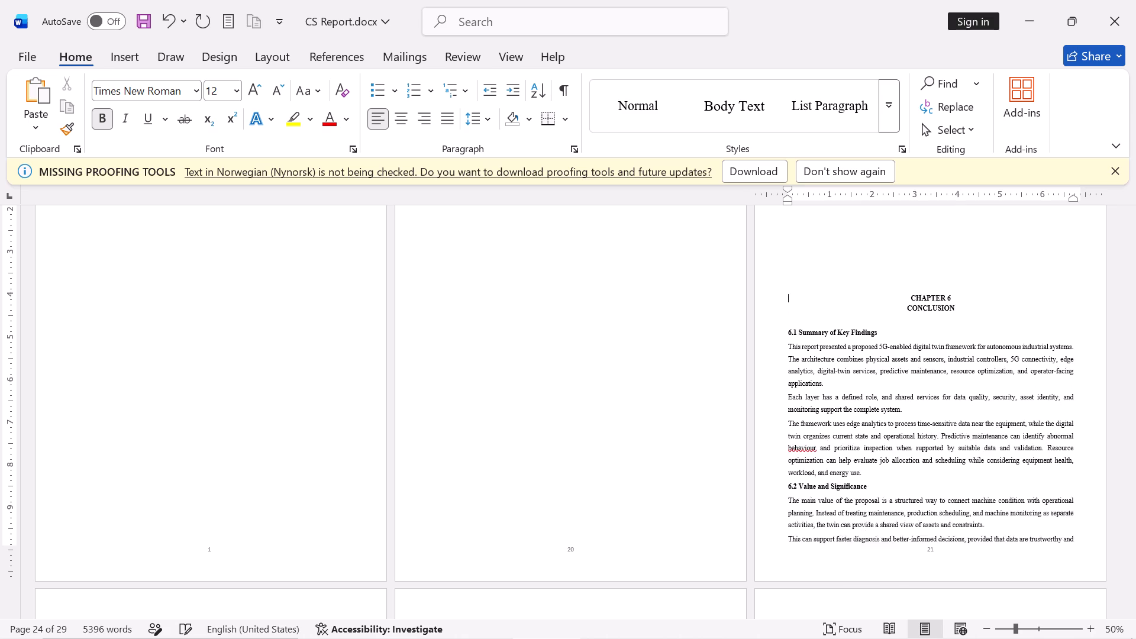
key("BackSpace")
key("BackSpace")
key("BackSpace")
key("BackSpace")
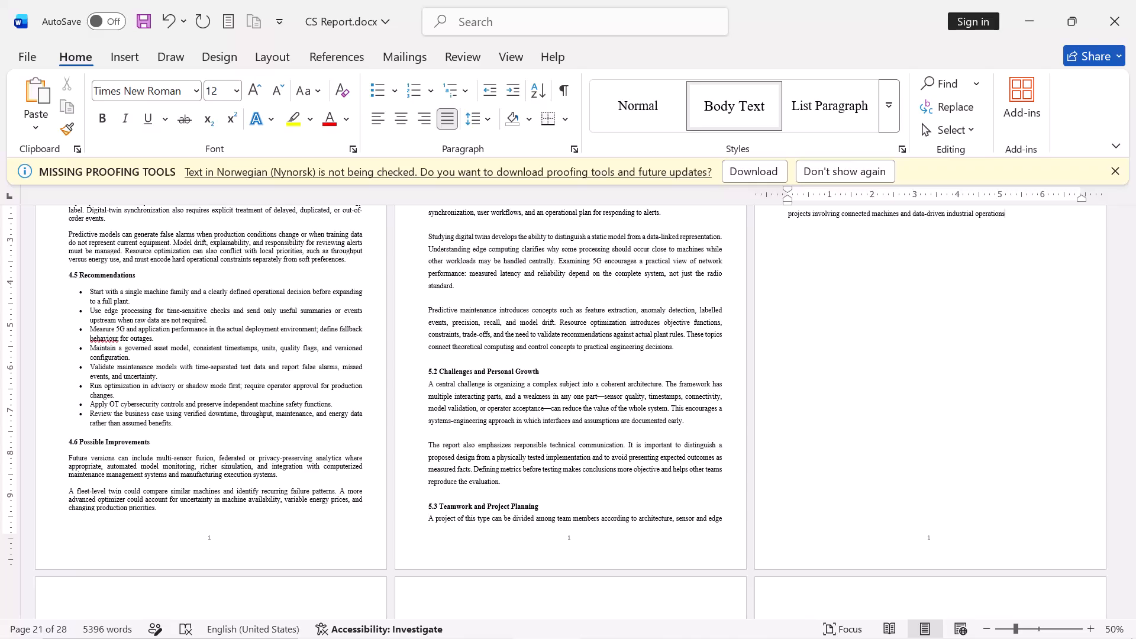
key("BackSpace")
key("ctrl+z")
key("ctrl+z")
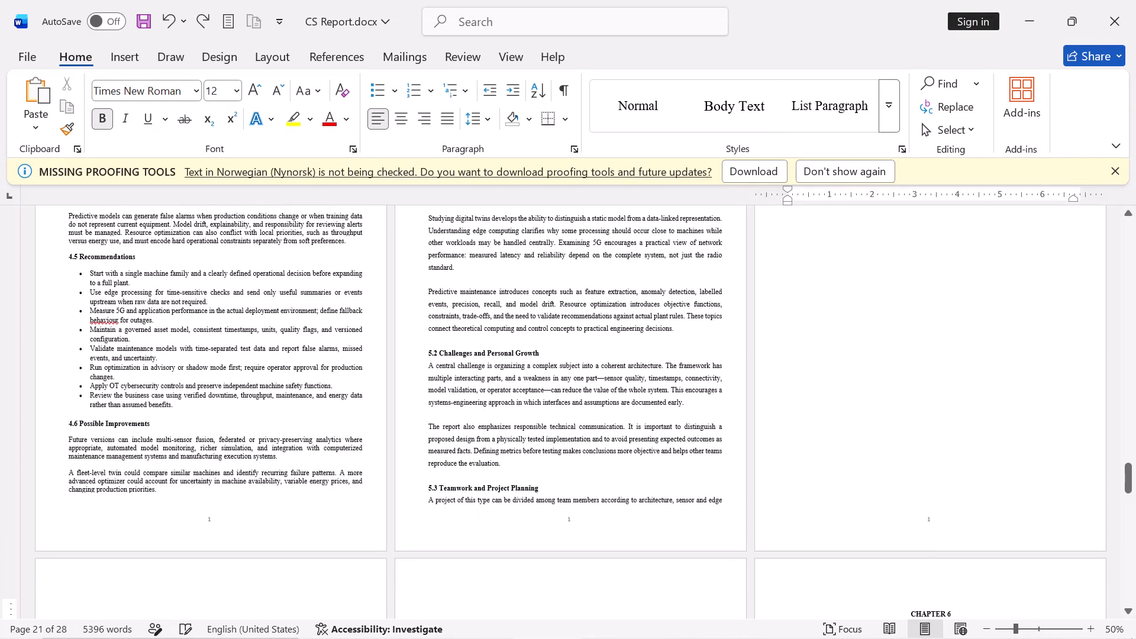
Review the references and appendix pages through the end of the report, as well as the cover, declaration and certificate pages.
scroll(943, 572, "down", 10)
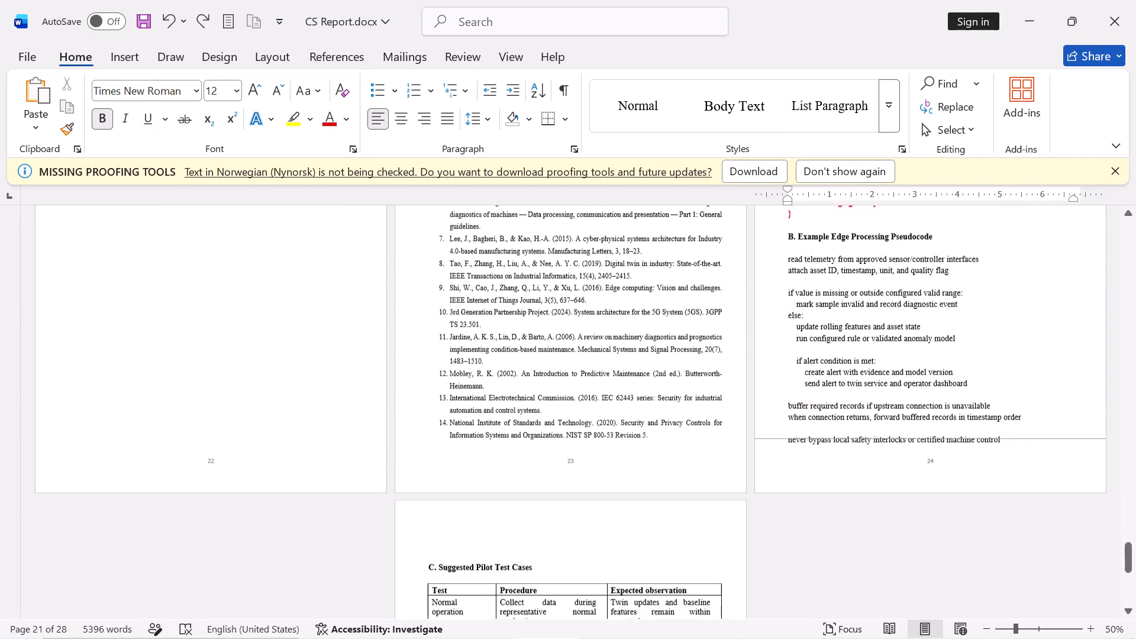
scroll(943, 572, "down", 4)
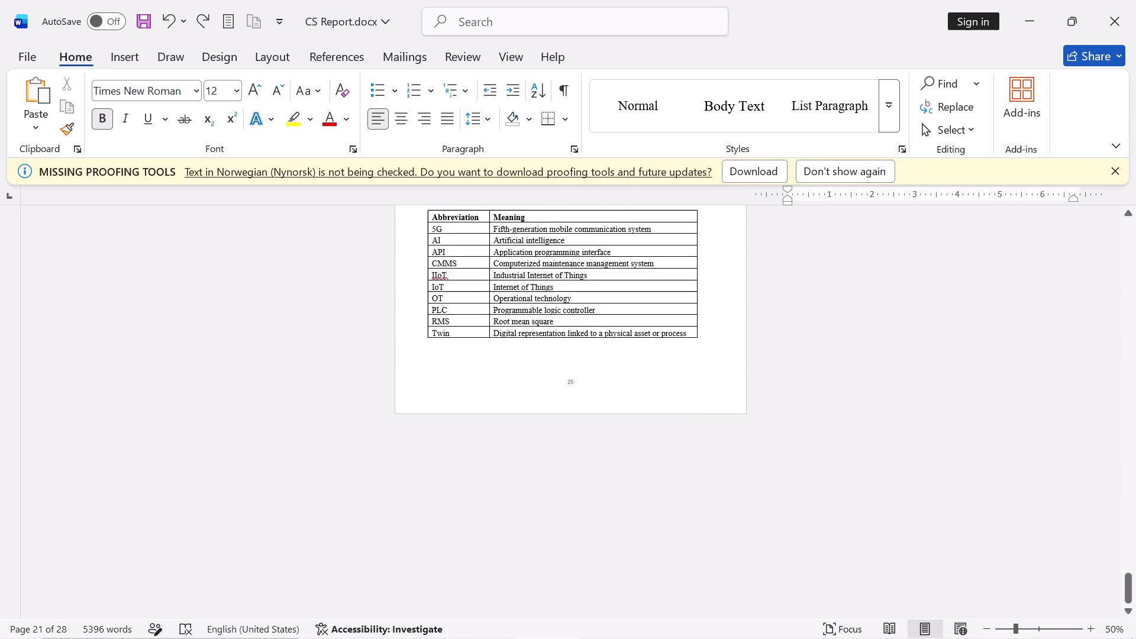
scroll(943, 572, "down", 1)
scroll(943, 572, "up", 6)
scroll(943, 572, "up", 20)
scroll(943, 572, "up", 4)
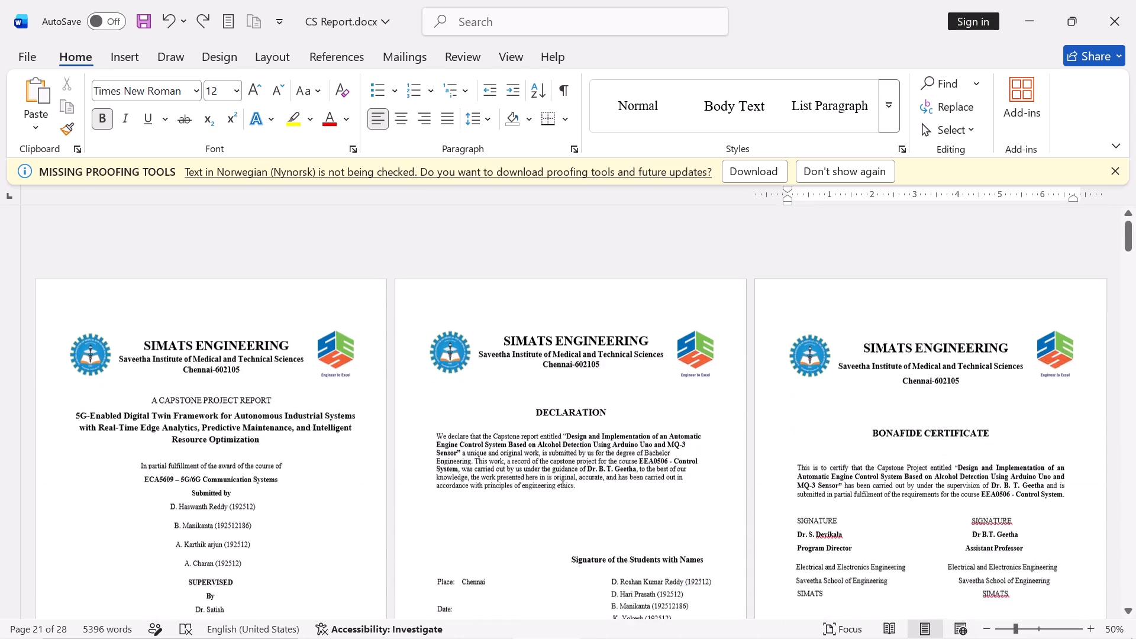
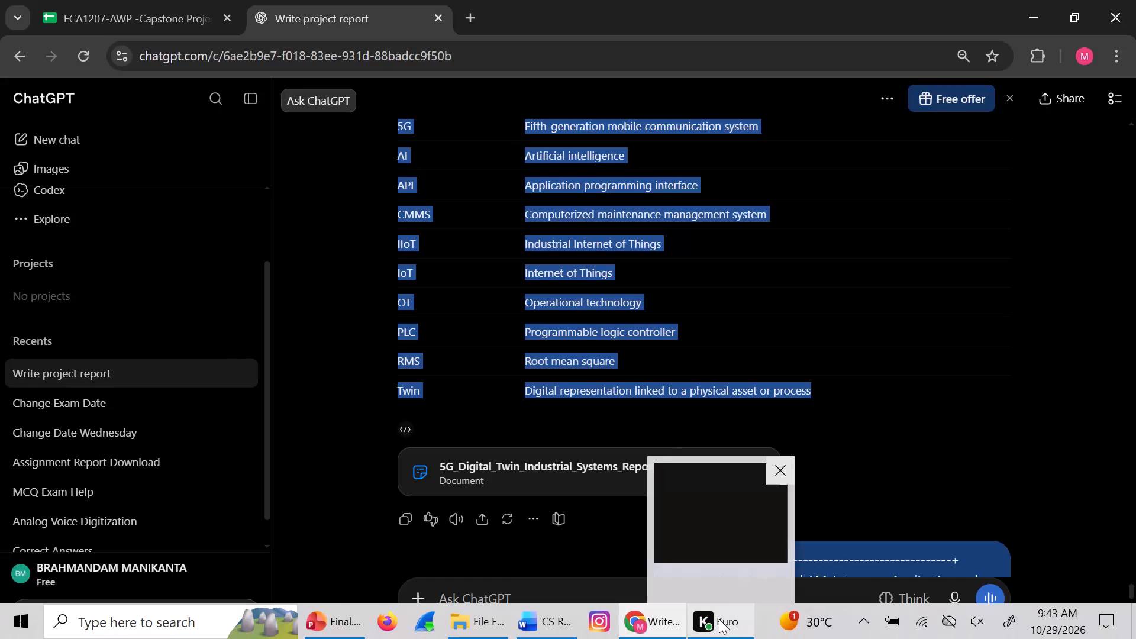
Switch from the ChatGPT conversation to the CS Report document in Word.
key("alt+Tab")
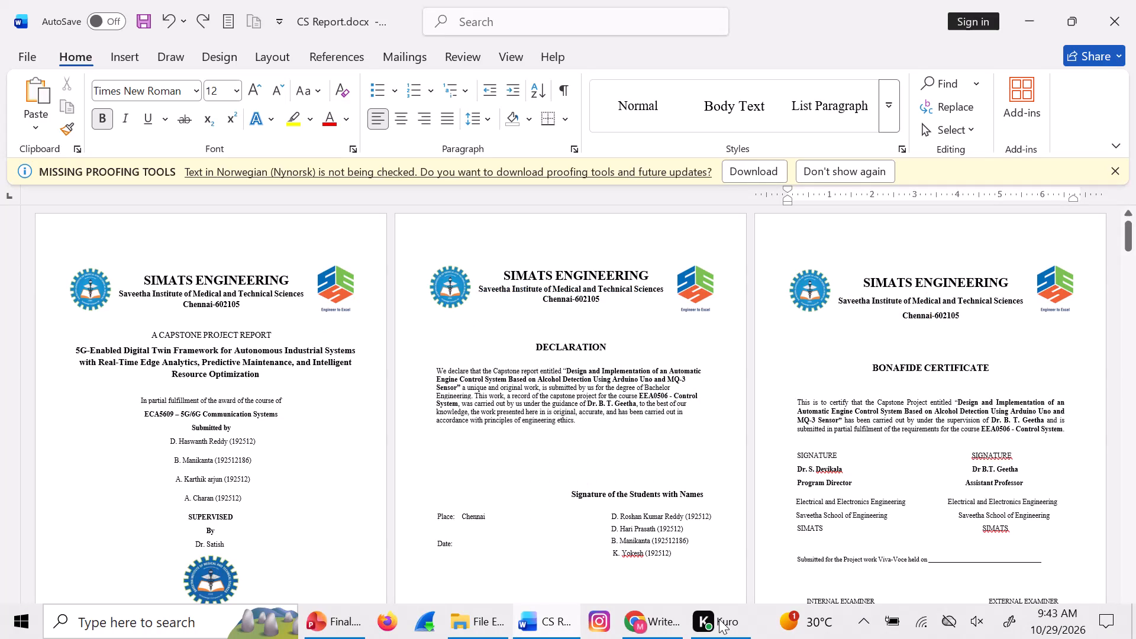
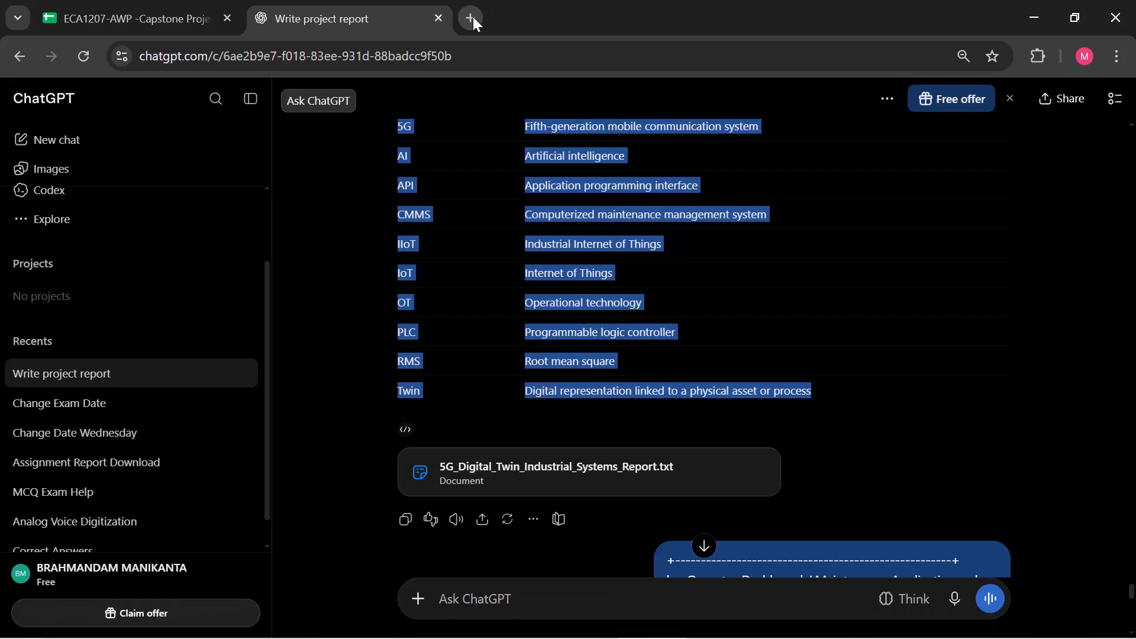
Open the vstudy.saveetha.com site in a new browser tab.
left_click(473, 17)
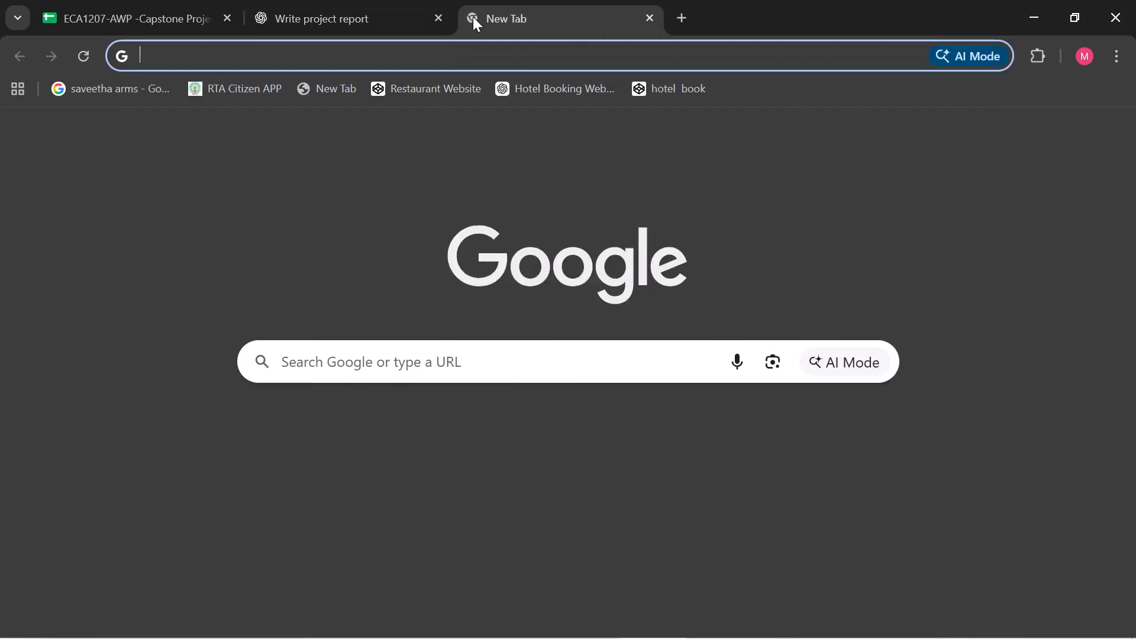
key("v")
key("Return")
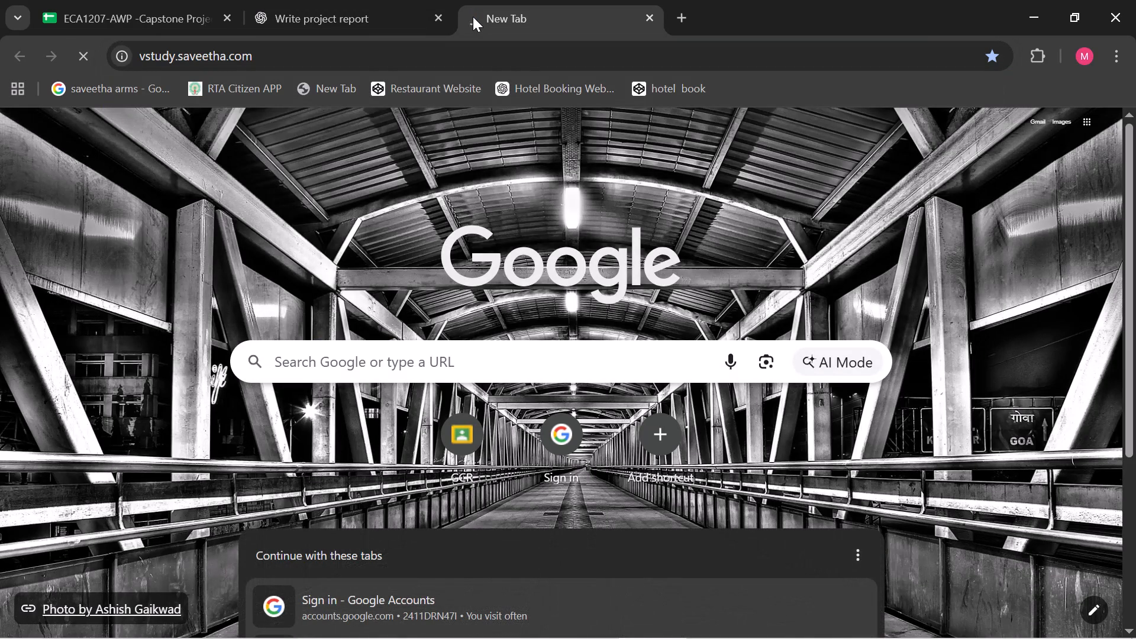
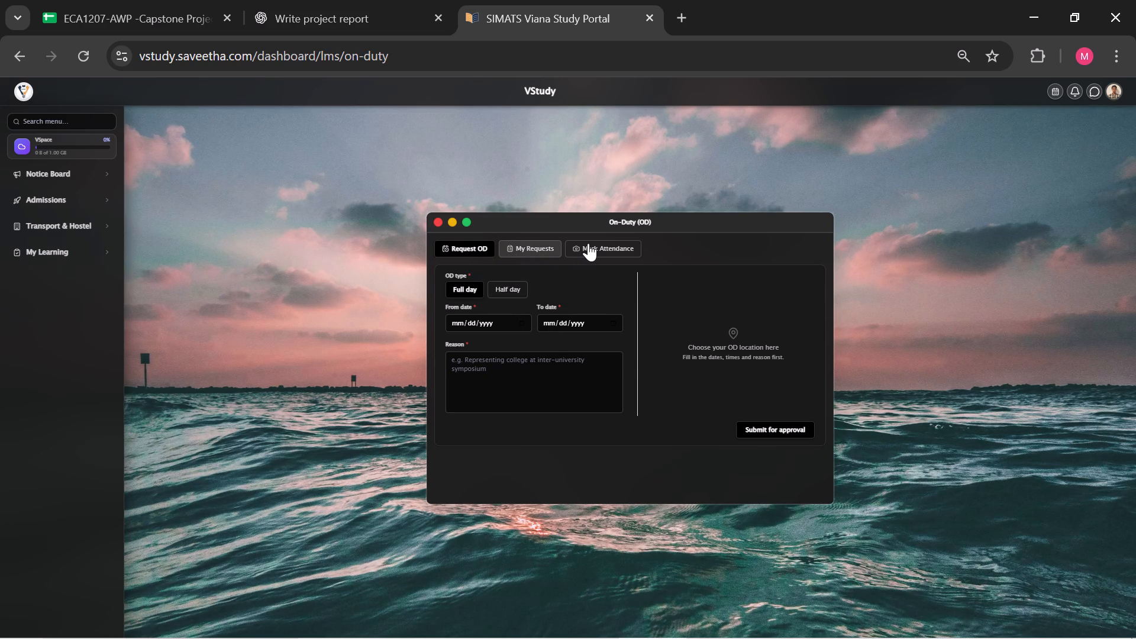
Review the On-Duty requests, refresh and check today's OD check-in status, and return to the dashboard.
left_click(588, 243)
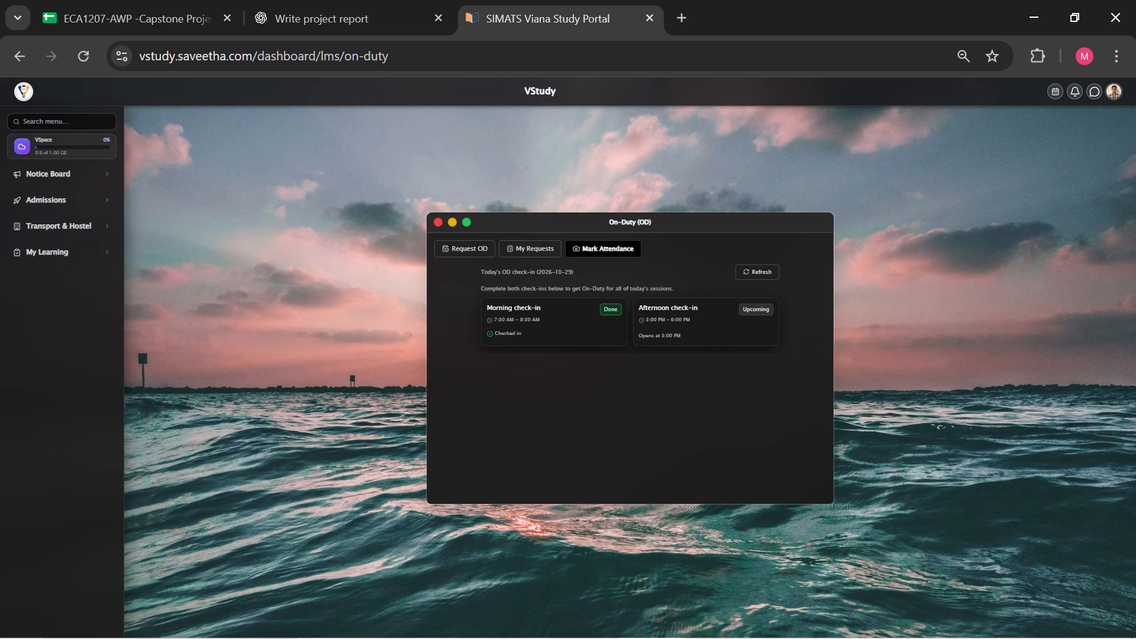
left_click(541, 243)
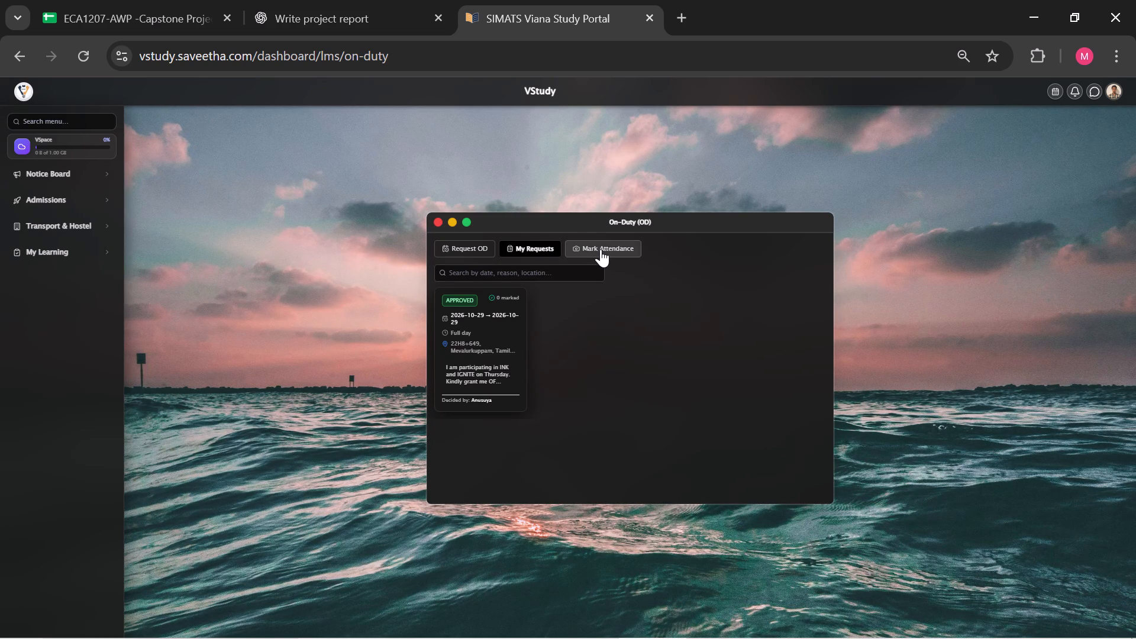
left_click(601, 249)
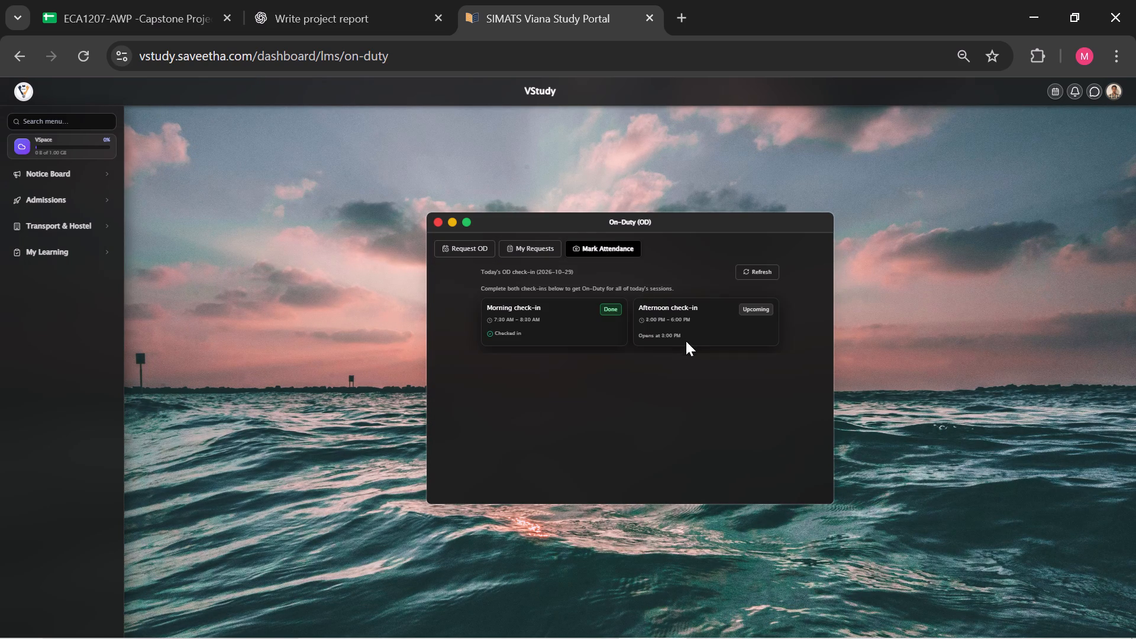
left_click(681, 339)
left_click(591, 334)
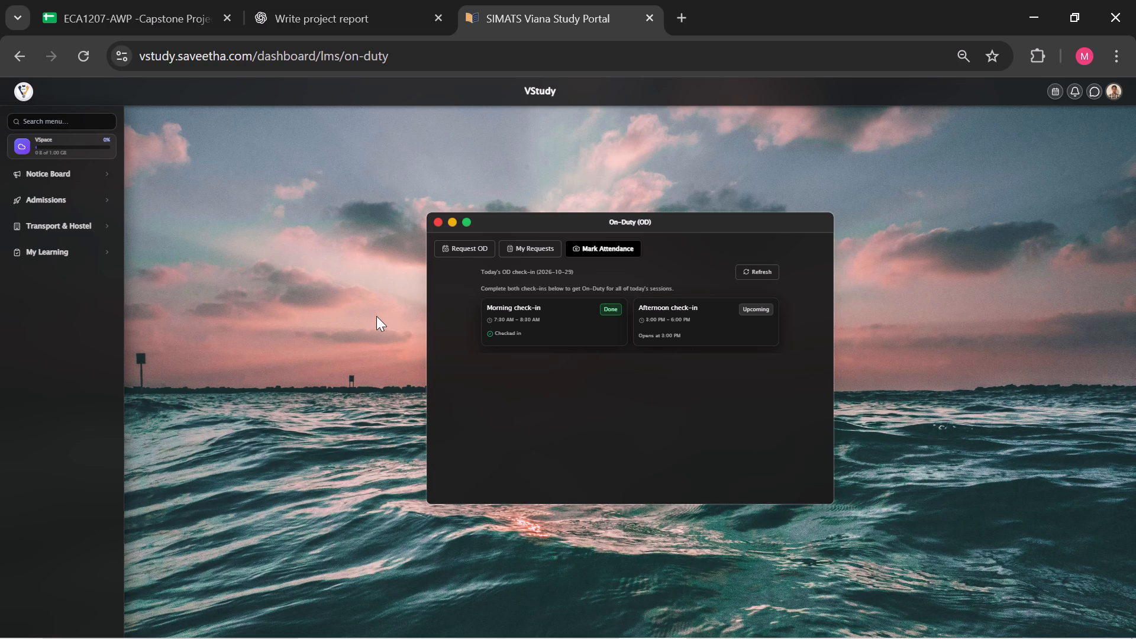
left_click(714, 331)
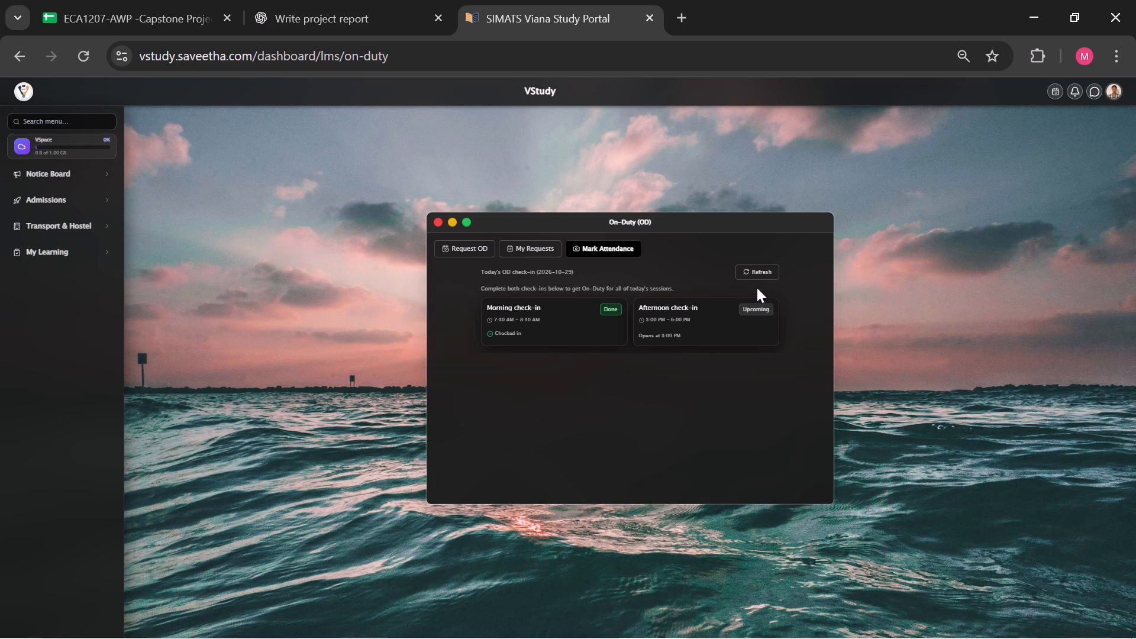
left_click(755, 268)
left_click(755, 268)
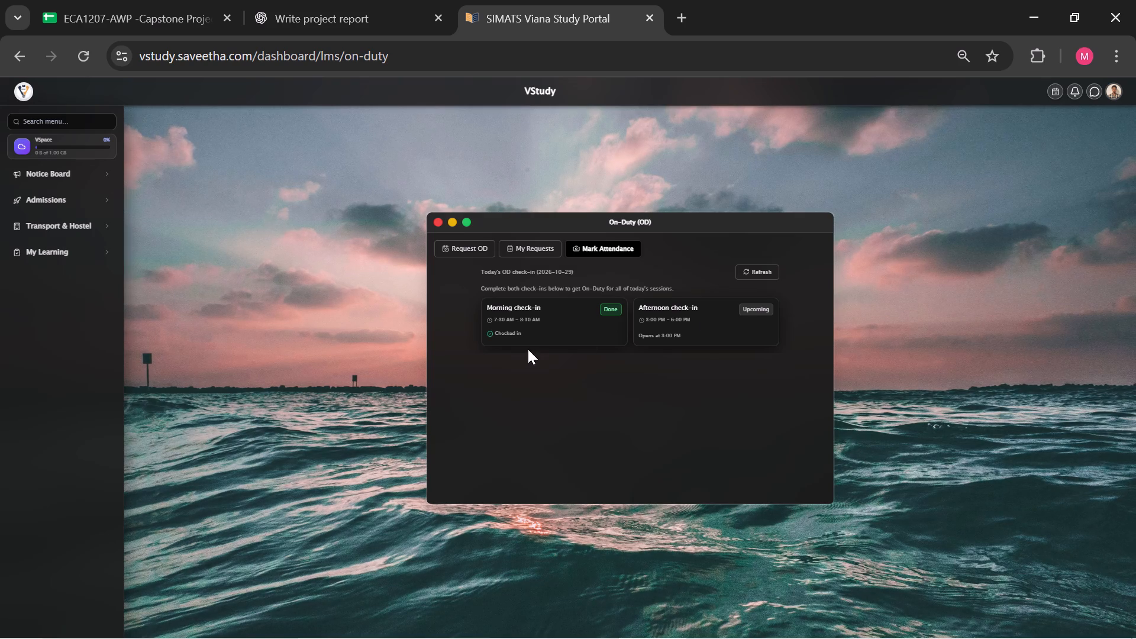
left_click(353, 335)
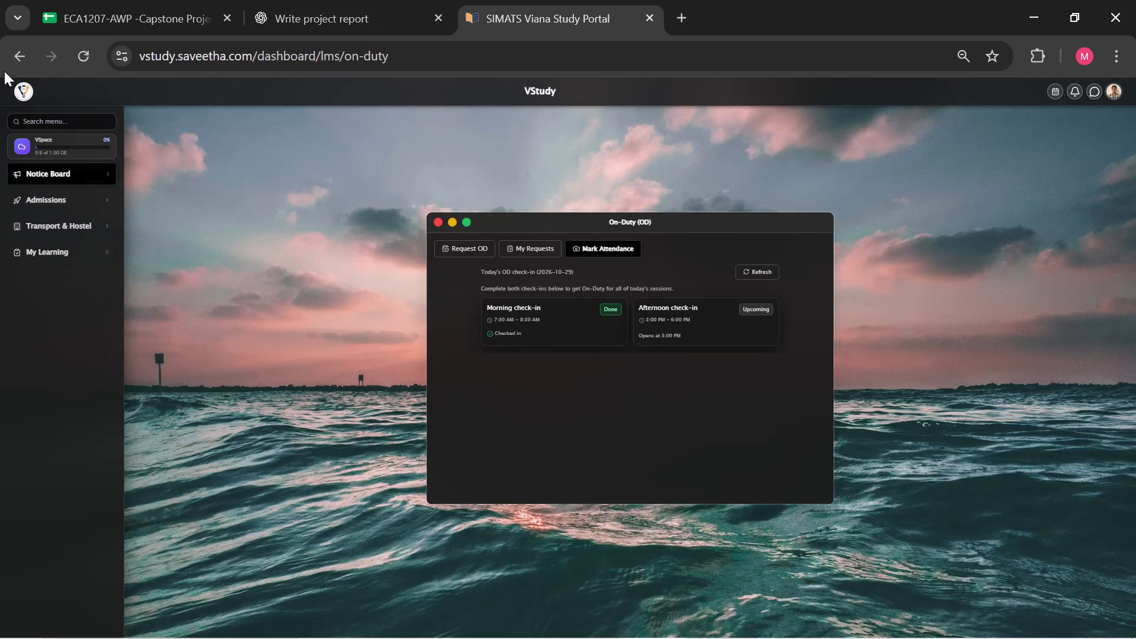
left_click(18, 93)
left_click(198, 264)
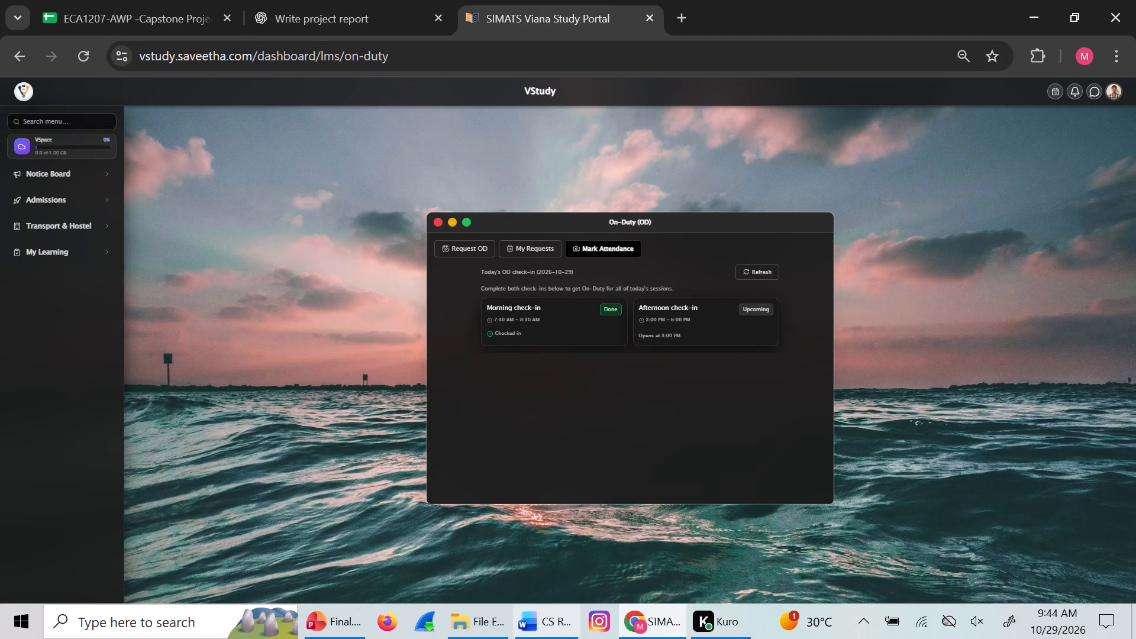
left_click(735, 547)
left_click(735, 547)
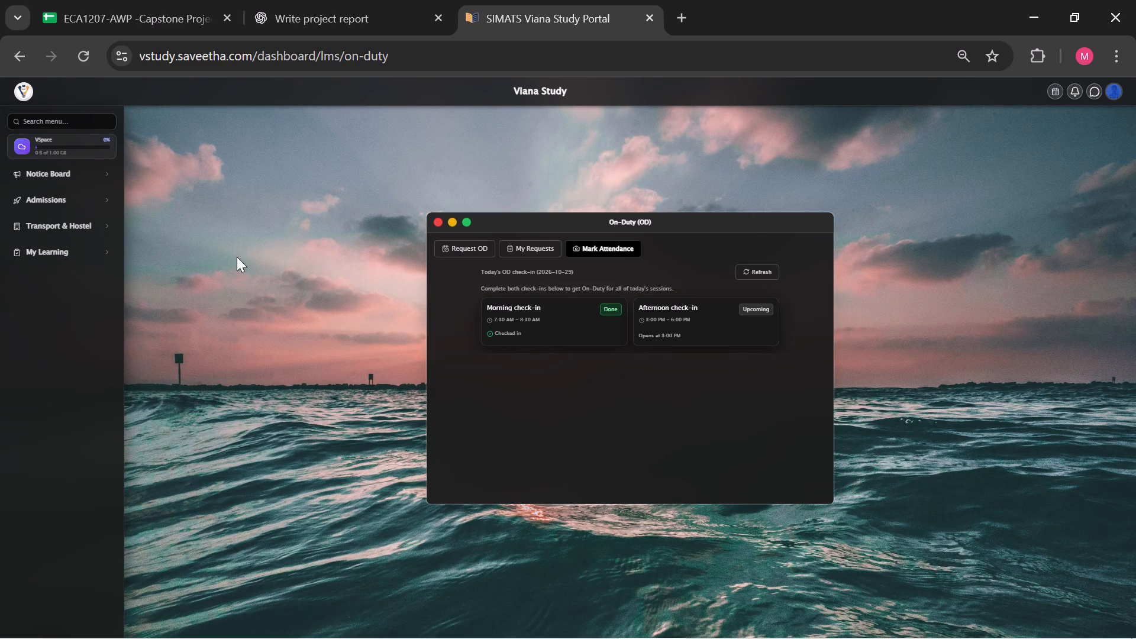
left_click(9, 66)
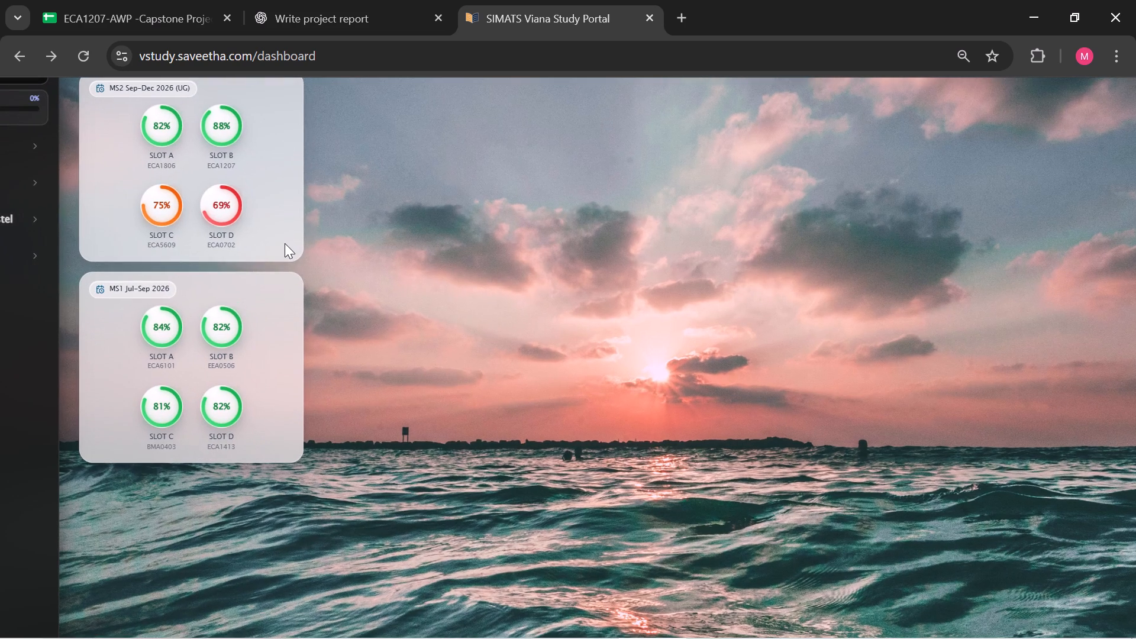
Examine the session-wise attendance of the Slot D course ECA0702 Transducers and Sensors alongside its overview, and return to the dashboard.
left_click(238, 203)
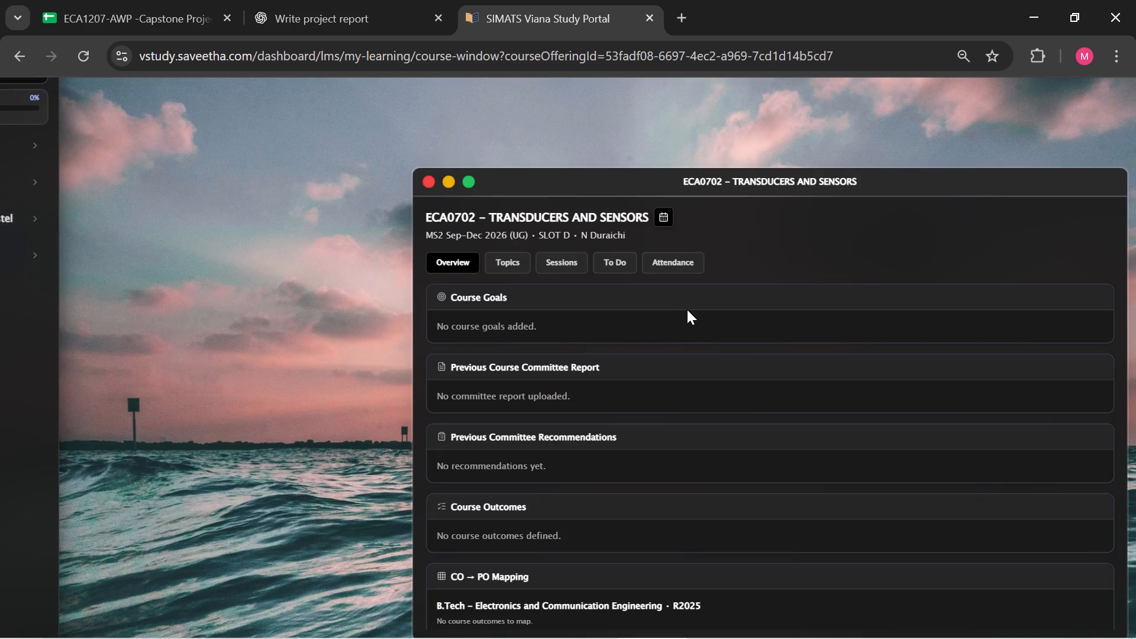
left_click(674, 271)
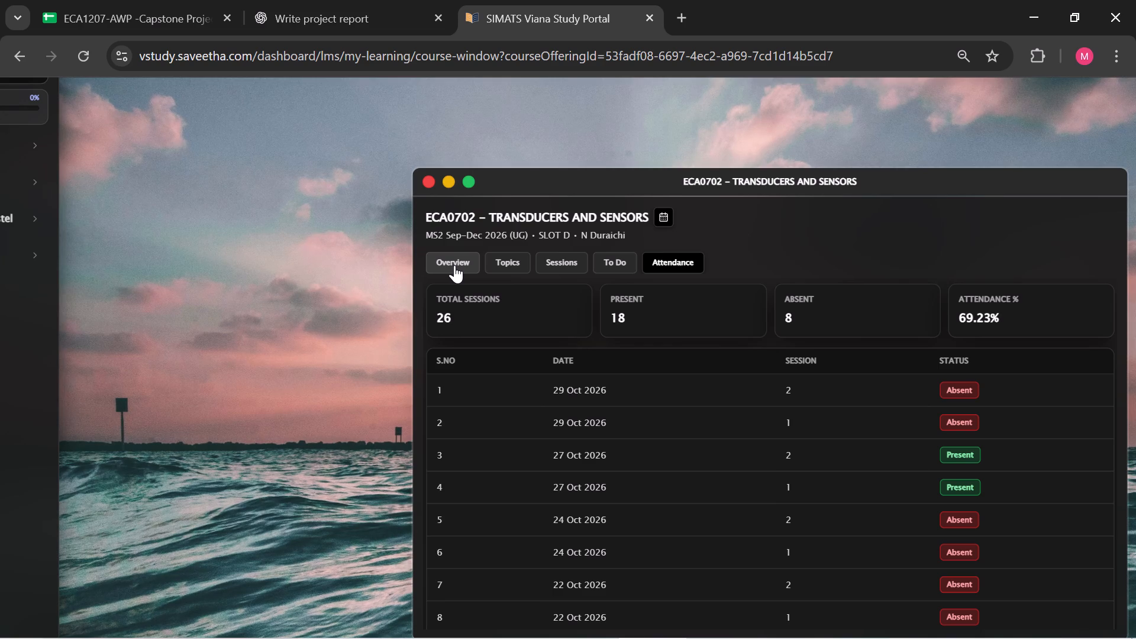
left_click(454, 265)
left_click(679, 266)
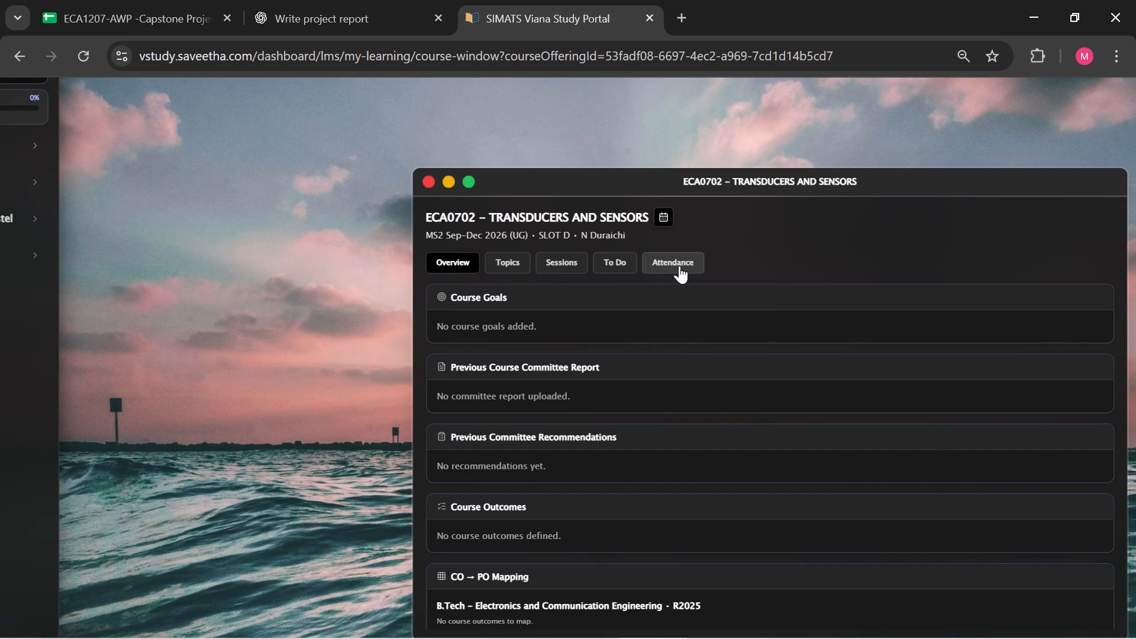
left_click(440, 267)
left_click(353, 248)
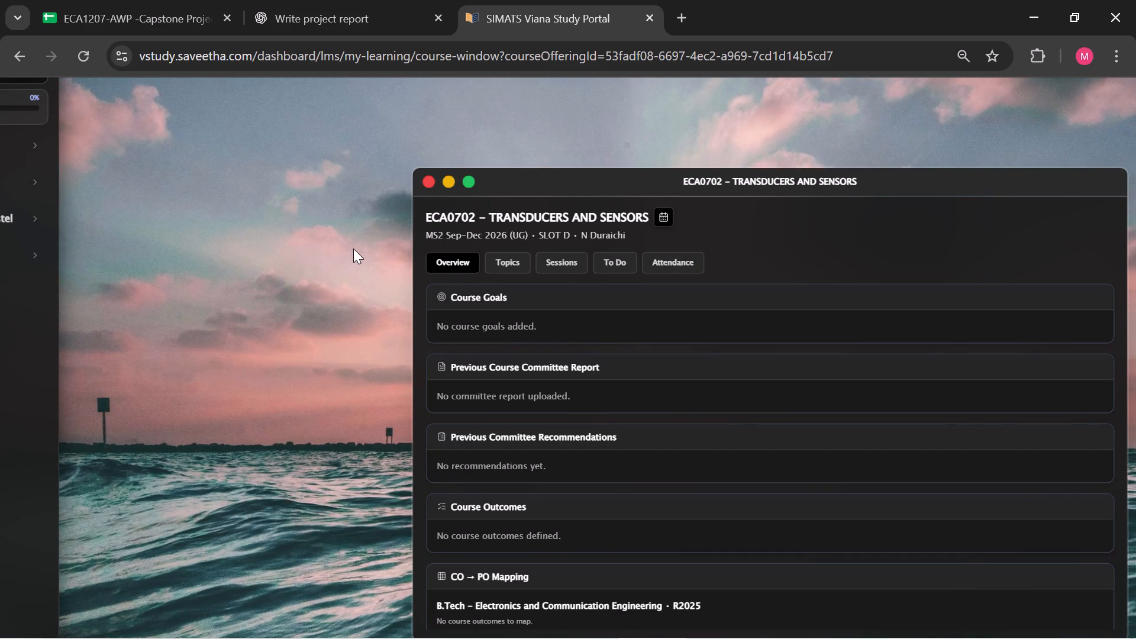
left_click(8, 63)
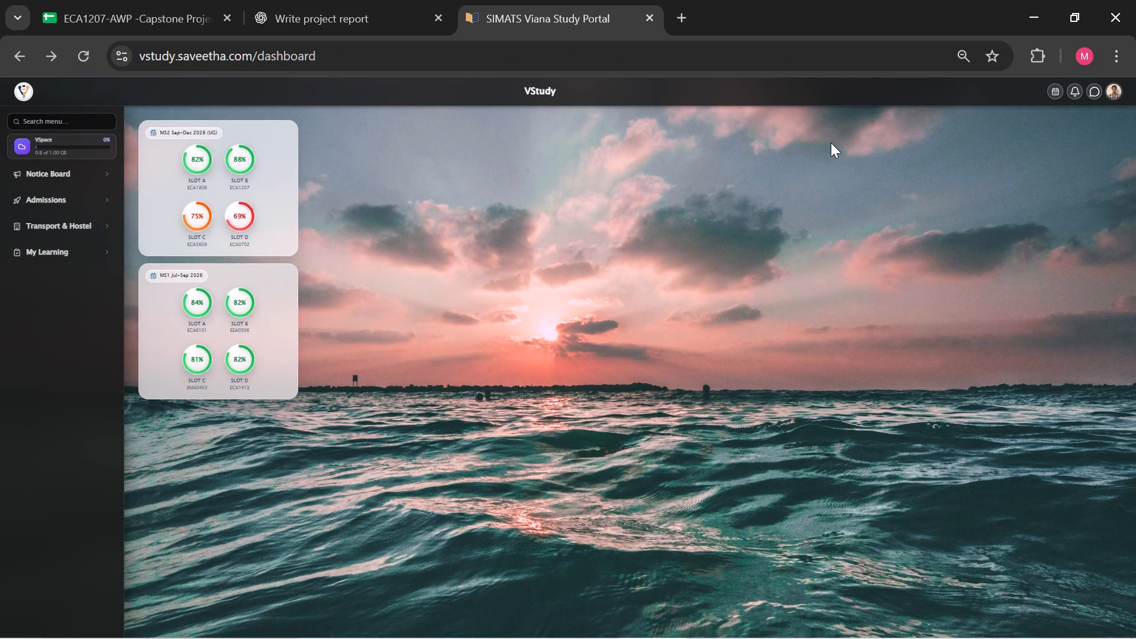
Examine the class timetable in week view and in month view for October and November 2026, and close it.
left_click(1059, 98)
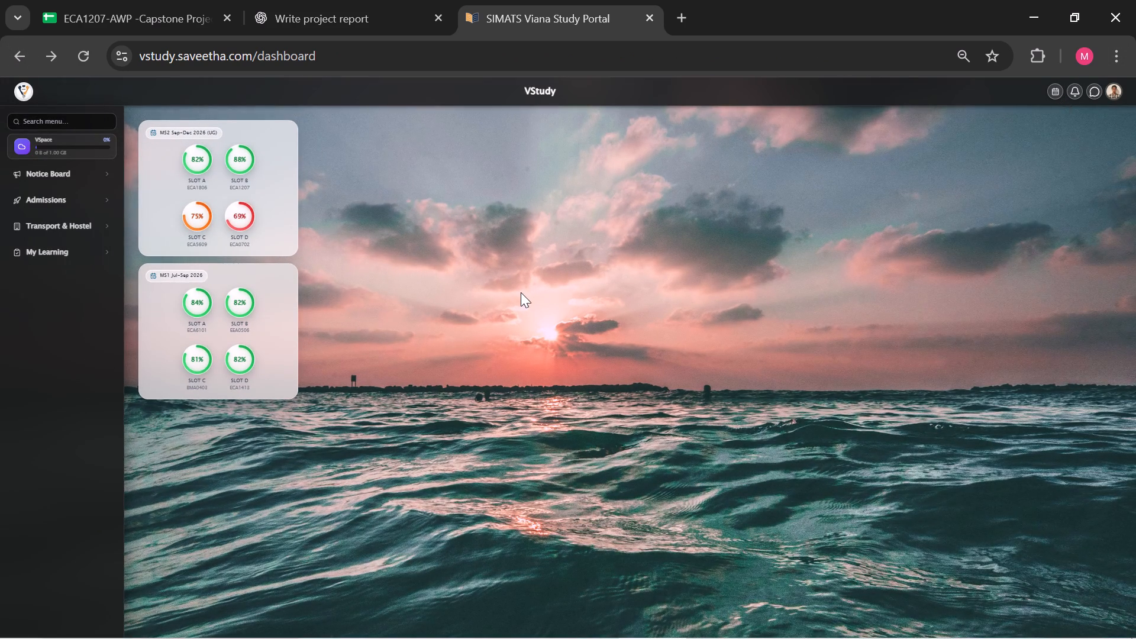
left_click(1057, 90)
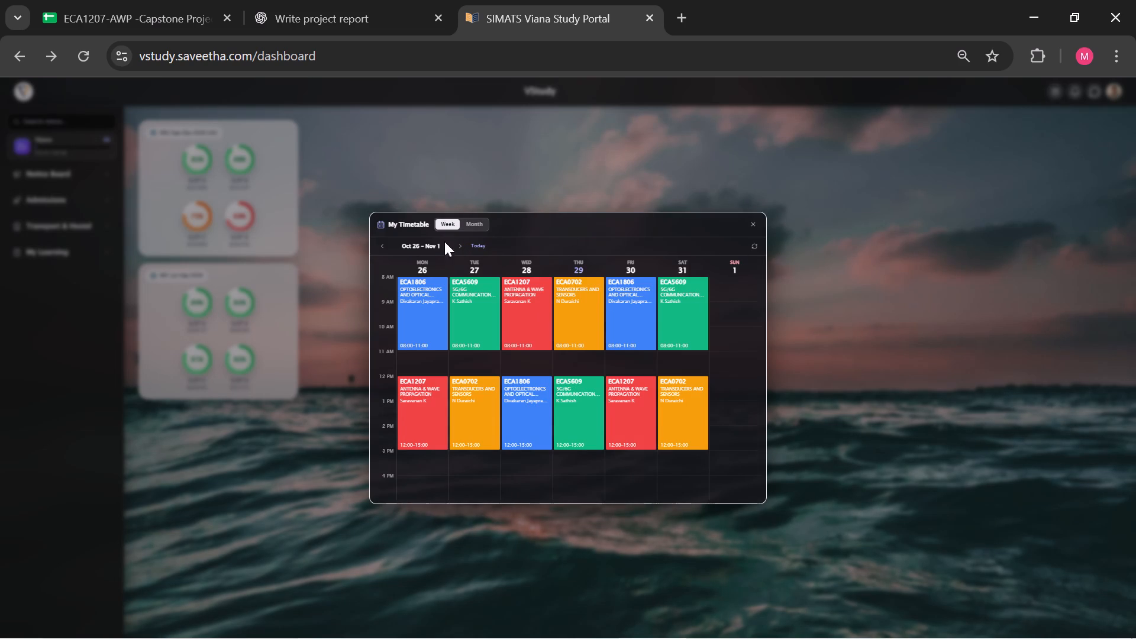
left_click(479, 227)
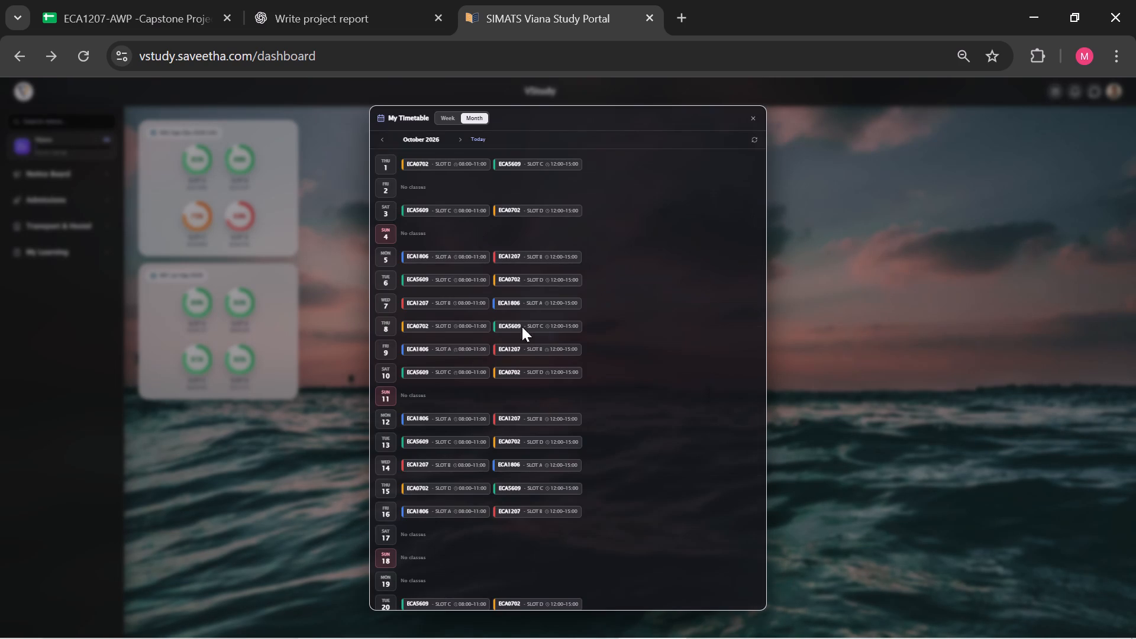
scroll(525, 334, "up", 1)
scroll(525, 334, "down", 10)
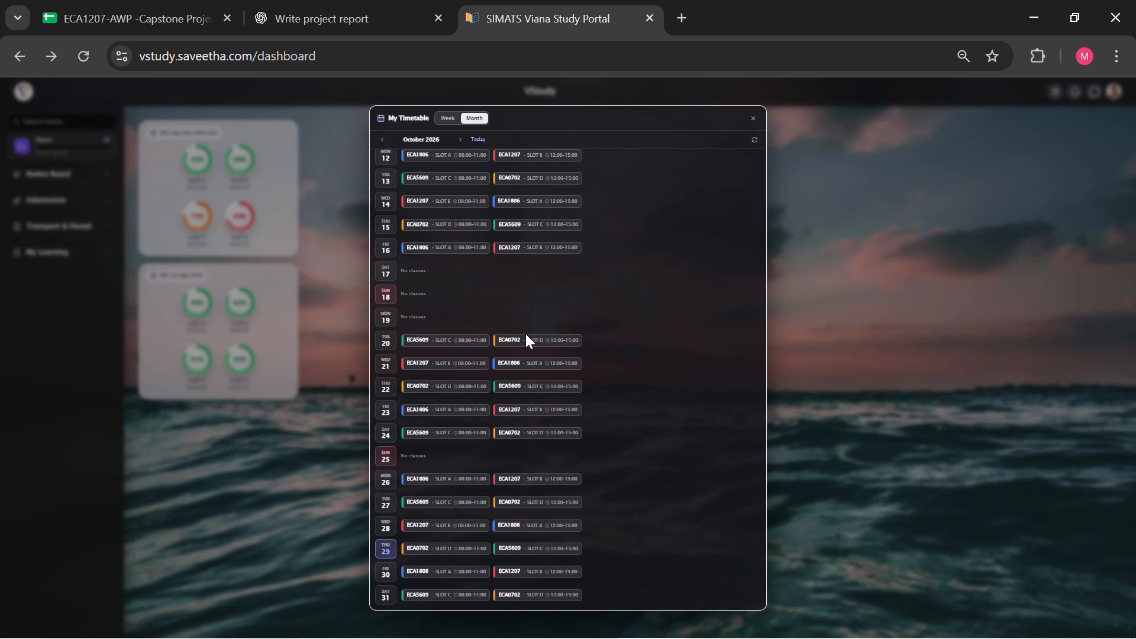
left_click(459, 139)
scroll(566, 373, "up", 4)
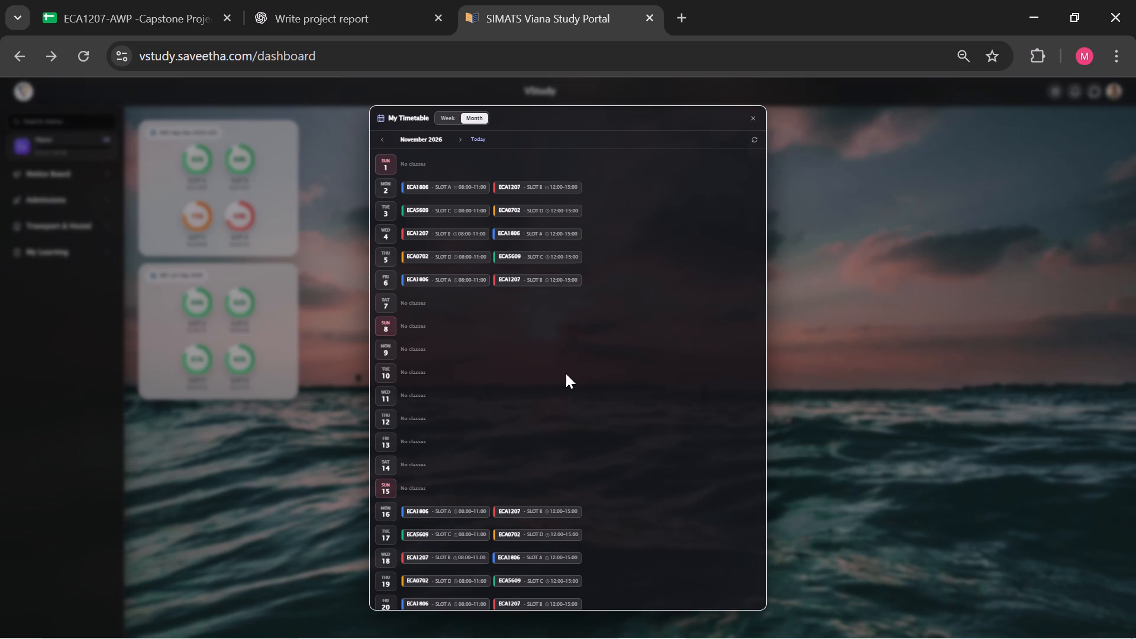
left_click(756, 122)
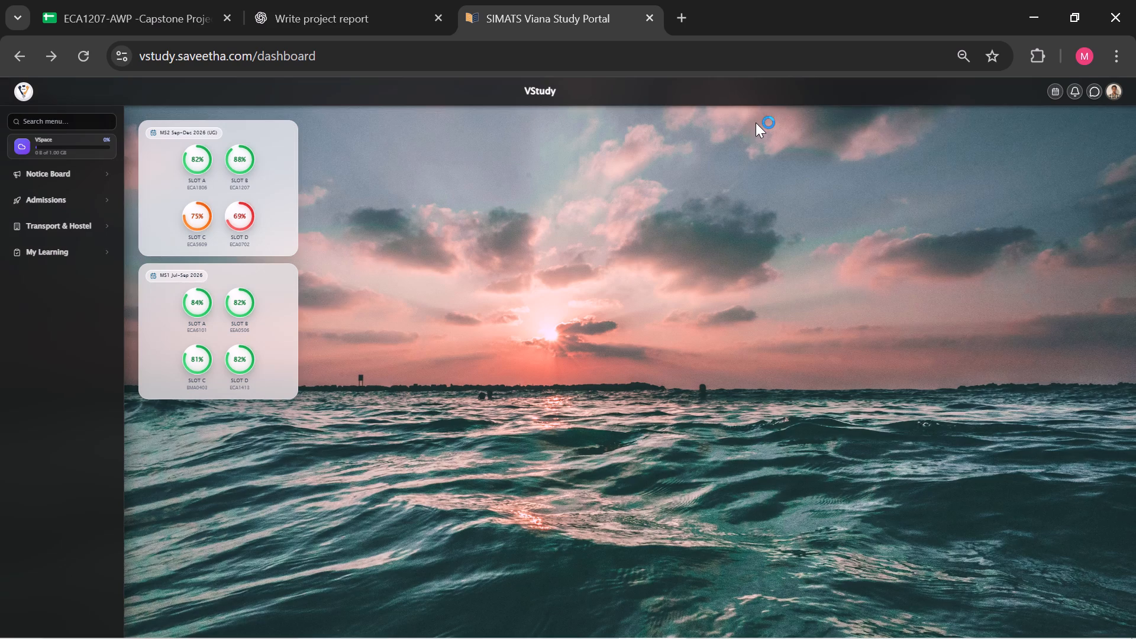
Look through the ECA0702 Transducers and Sensors course overview and return to the dashboard.
left_click(238, 212)
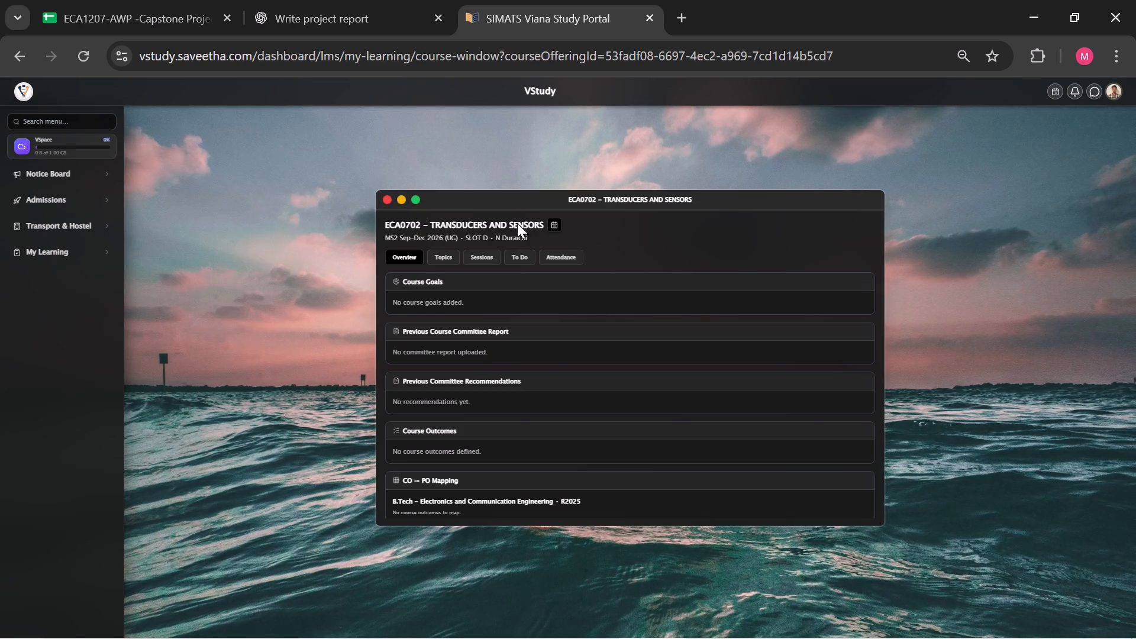
left_click(960, 261)
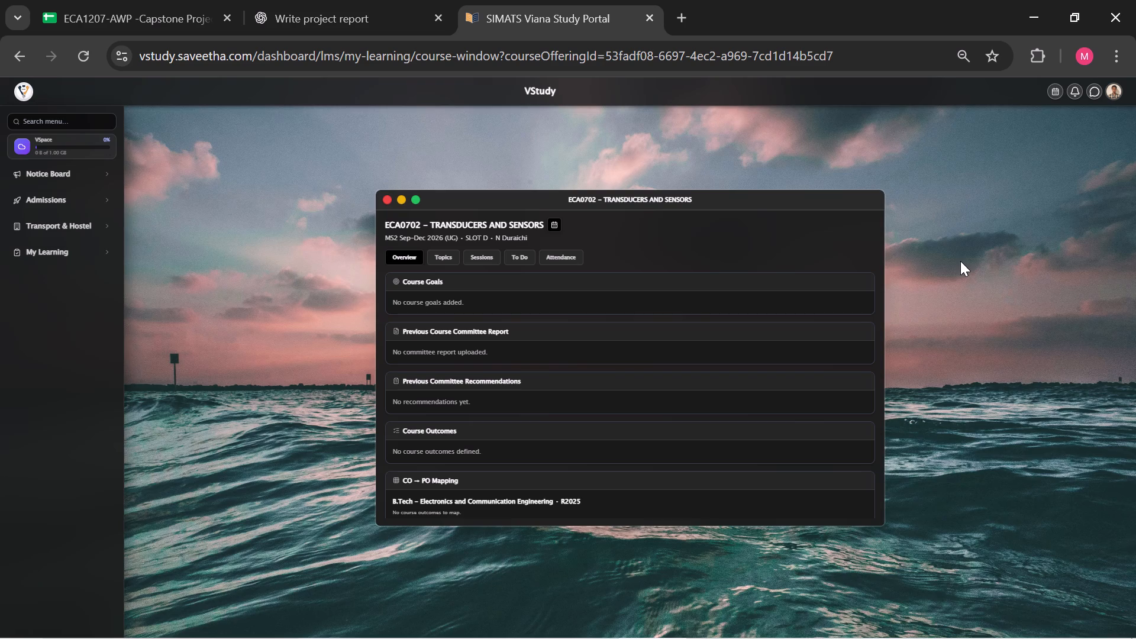
left_click(881, 204)
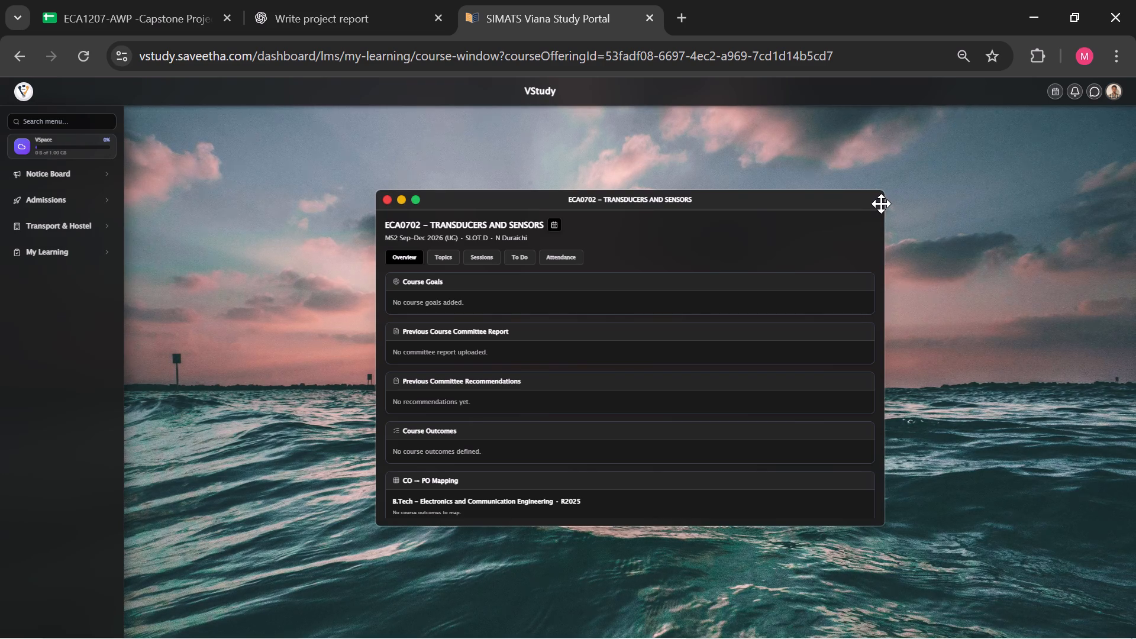
left_click(912, 215)
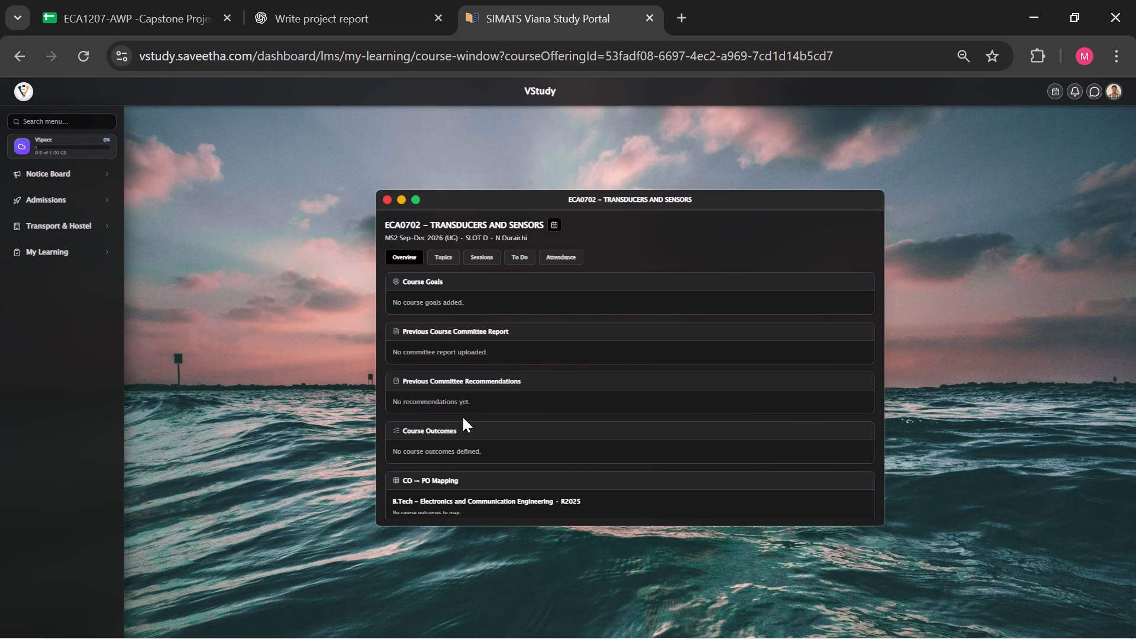
scroll(463, 417, "down", 3)
scroll(463, 417, "up", 2)
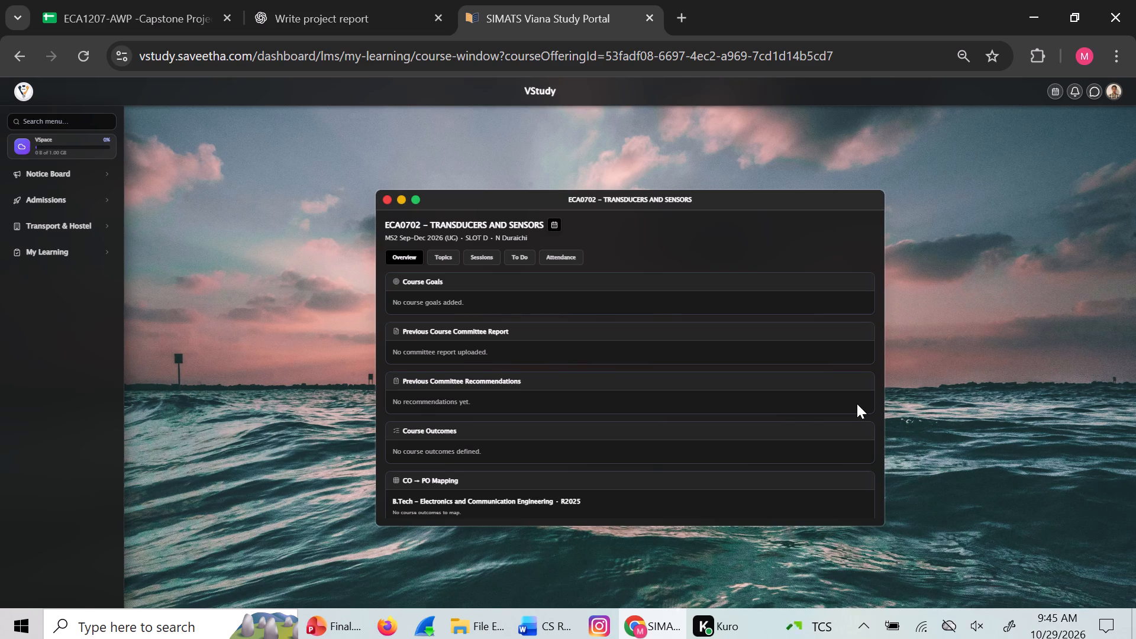
left_click(16, 62)
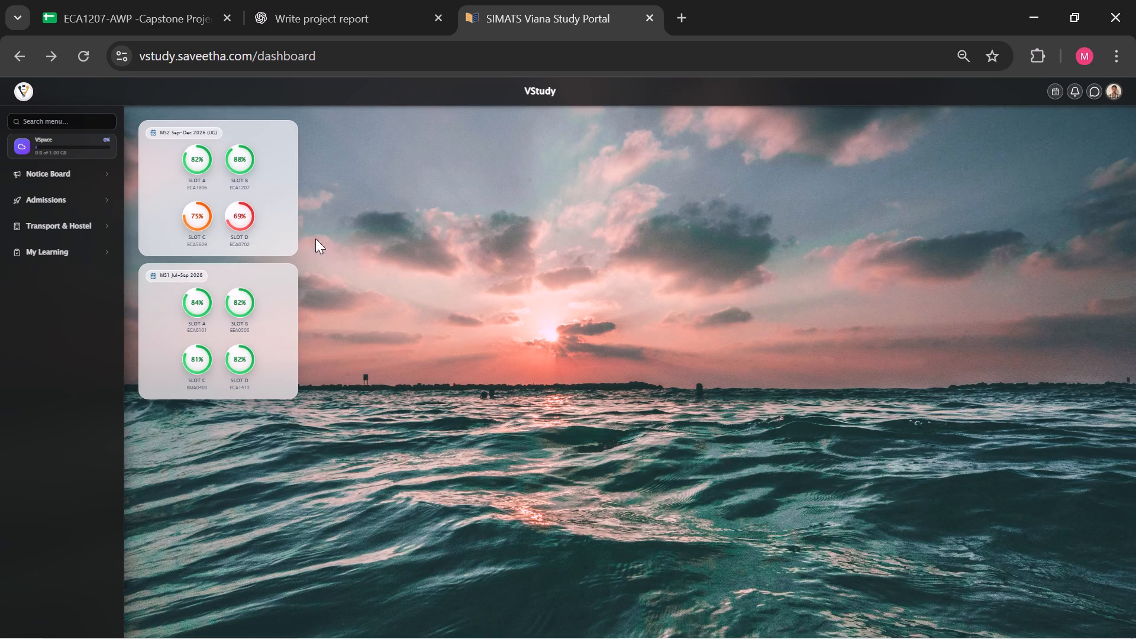
Reopen the ECA0702 Transducers and Sensors course and read through its dated attendance records.
left_click(243, 216)
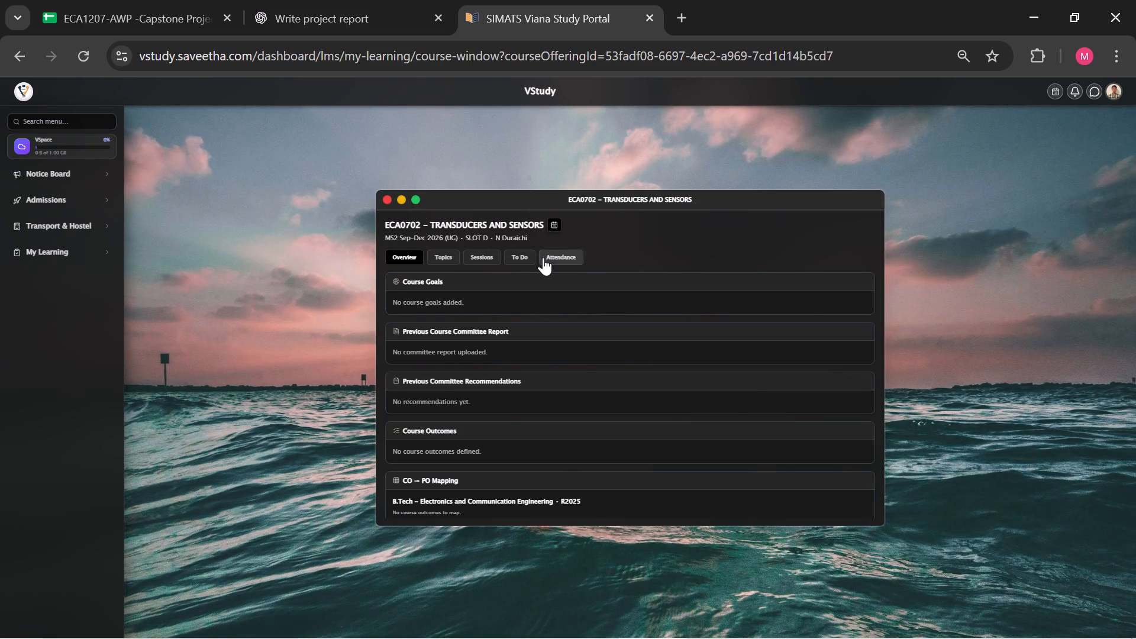
left_click(543, 257)
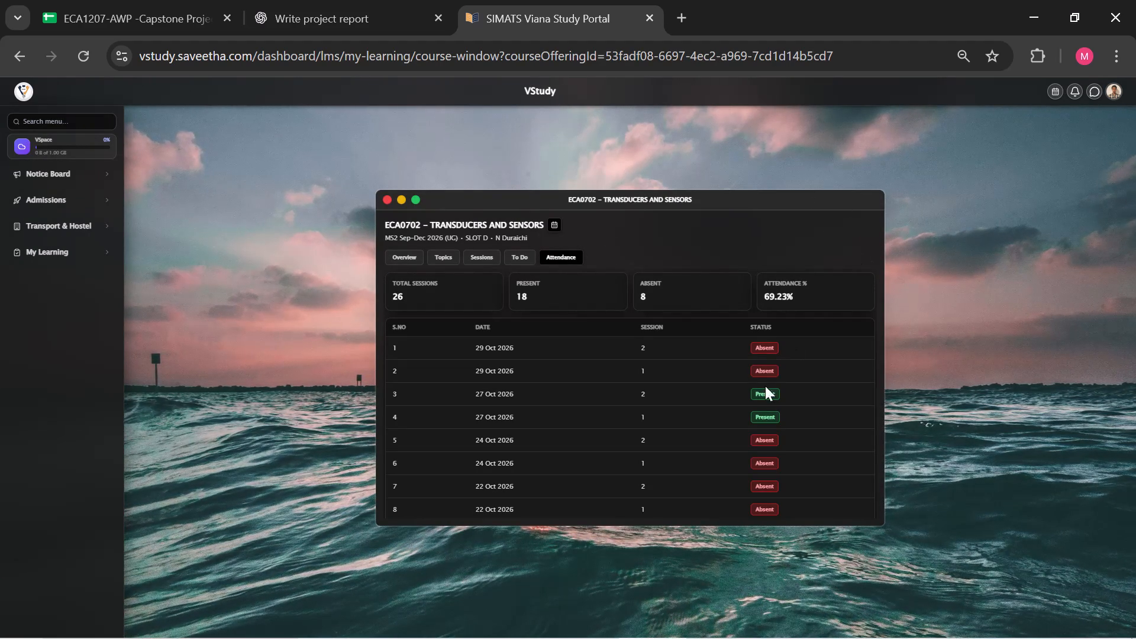
scroll(857, 446, "down", 1)
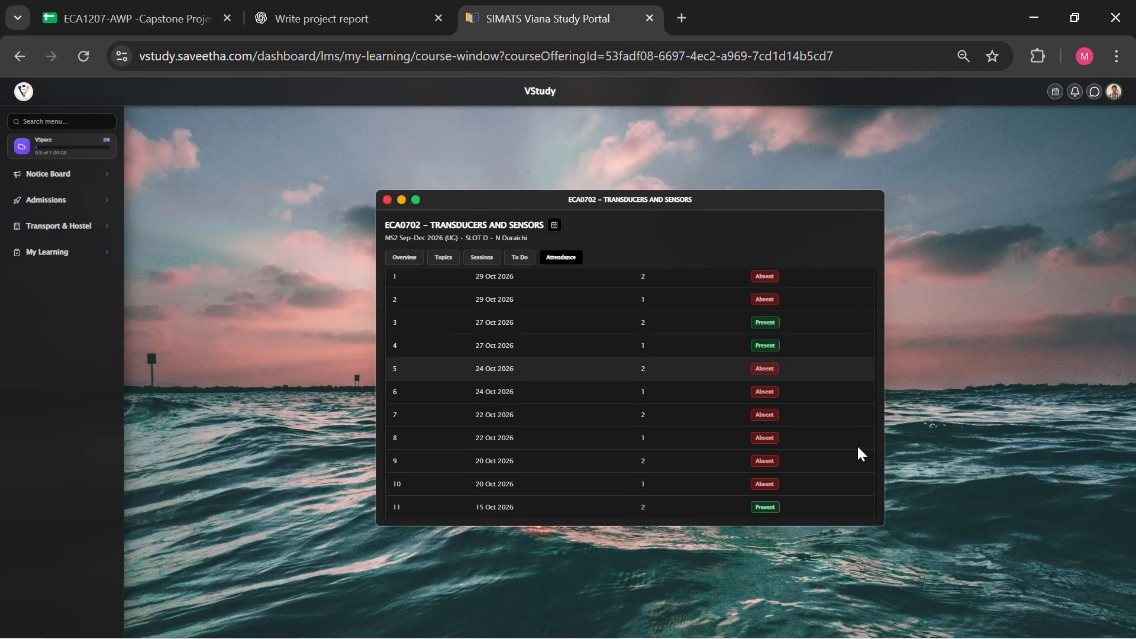
Review the ECA0702 Transducers and Sensors attendance records and summary, and return to the course overview.
scroll(857, 446, "down", 1)
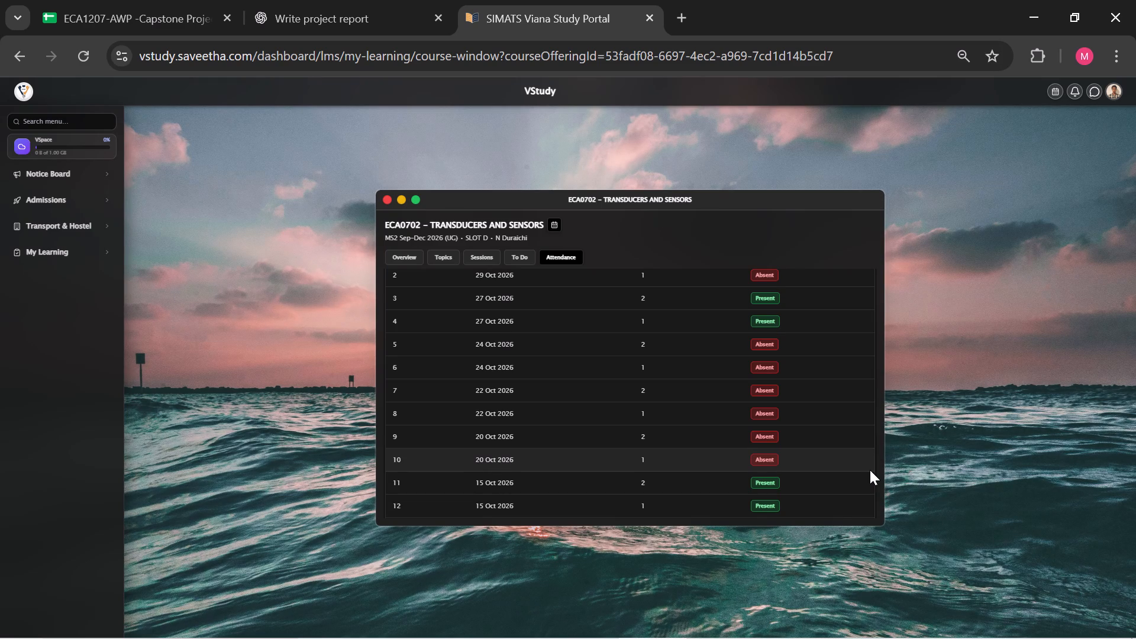
scroll(870, 470, "up", 2)
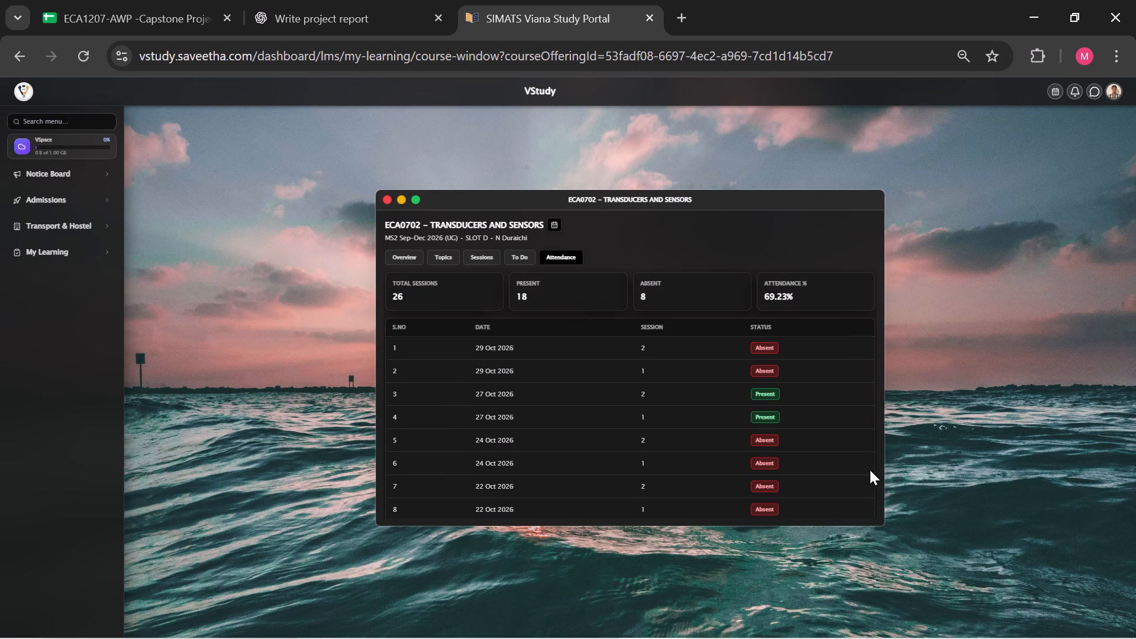
scroll(870, 470, "up", 1)
left_click(919, 220)
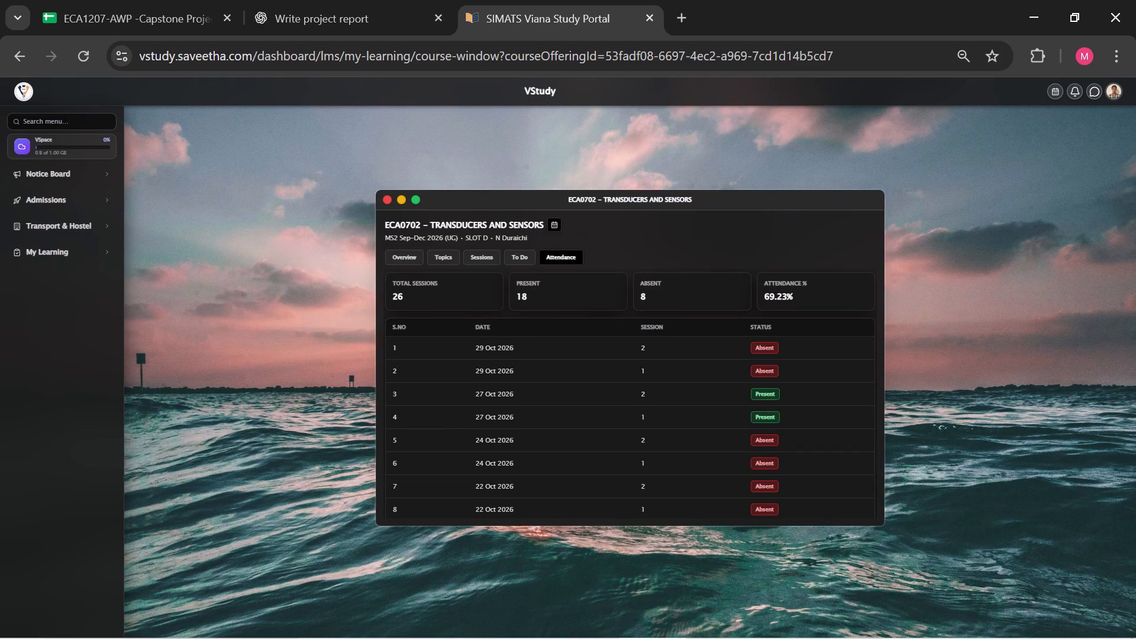
left_click(405, 257)
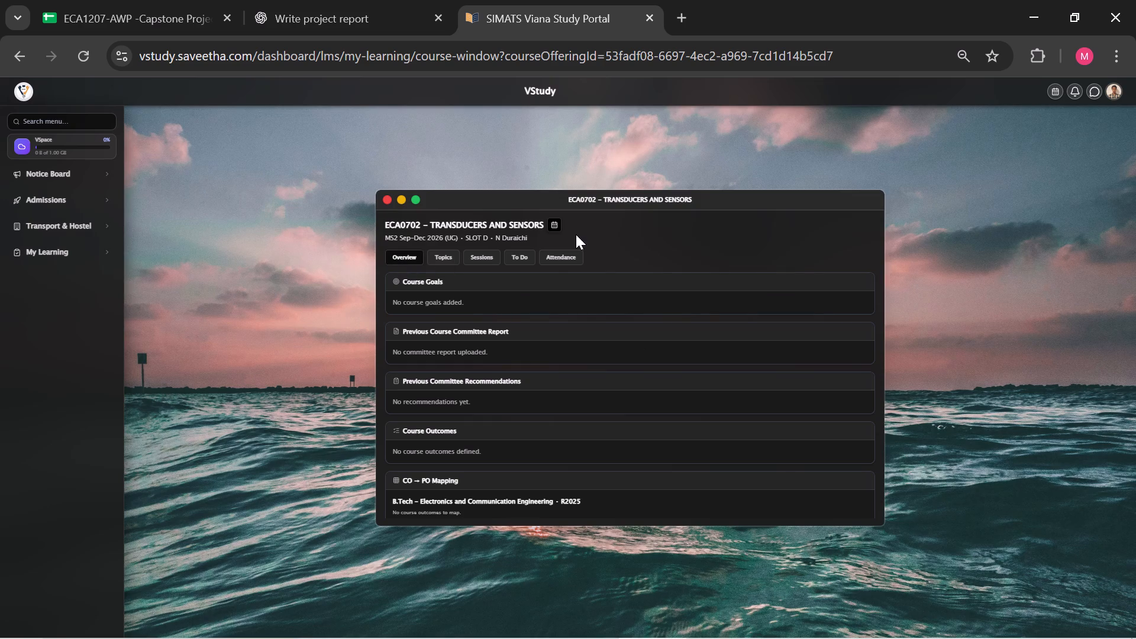
left_click(224, 298)
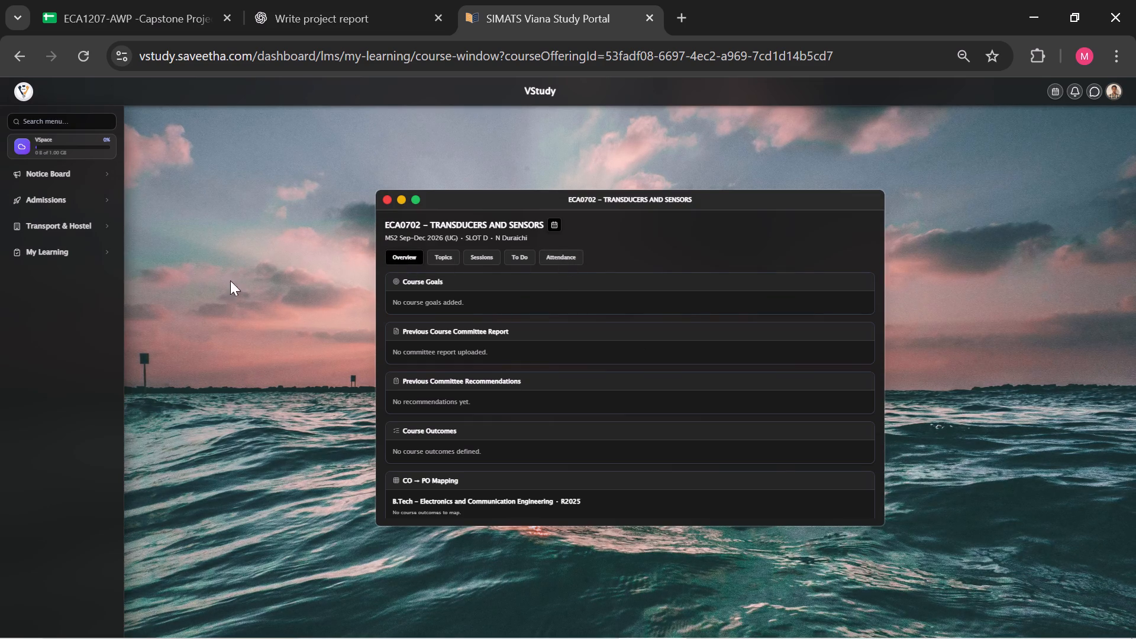
Open a new browser tab.
left_click(340, 0)
left_click(506, 21)
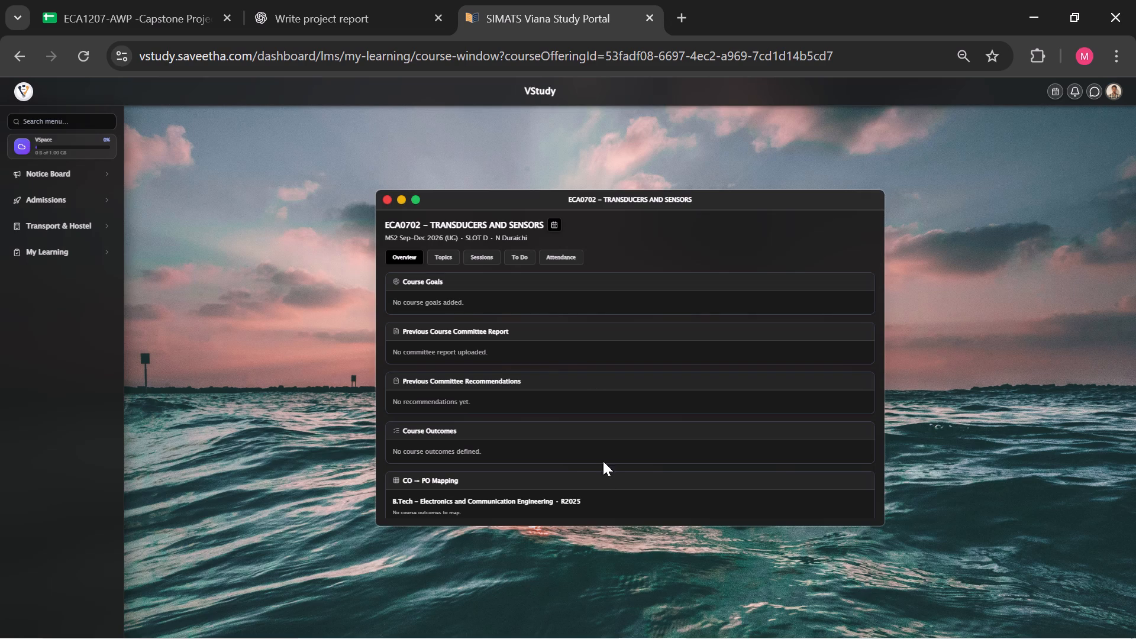
left_click(678, 15)
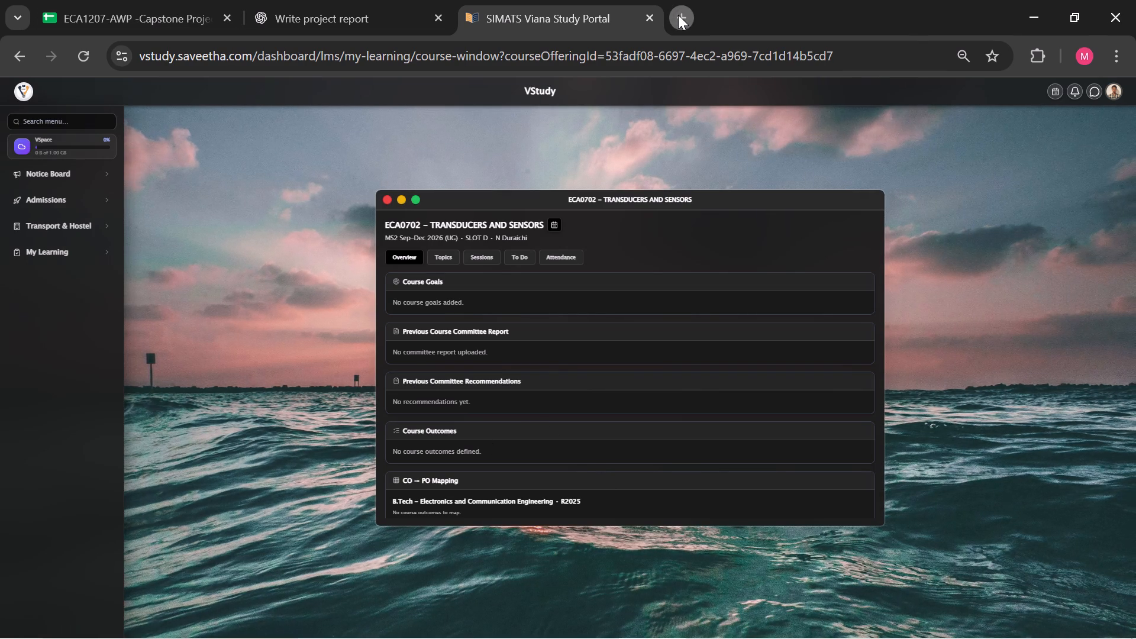
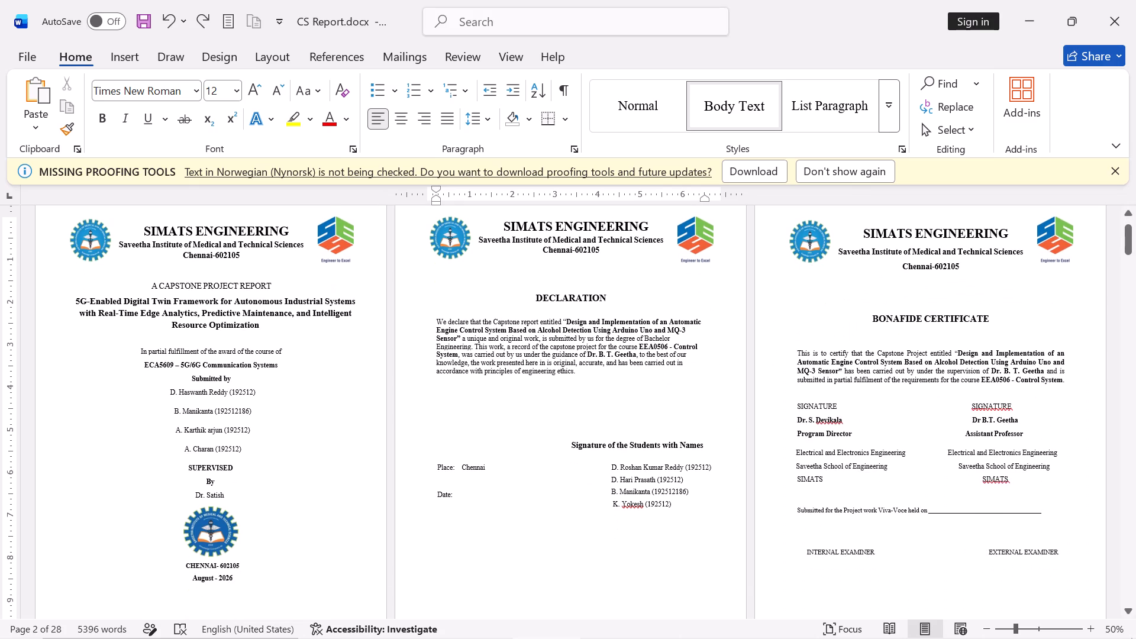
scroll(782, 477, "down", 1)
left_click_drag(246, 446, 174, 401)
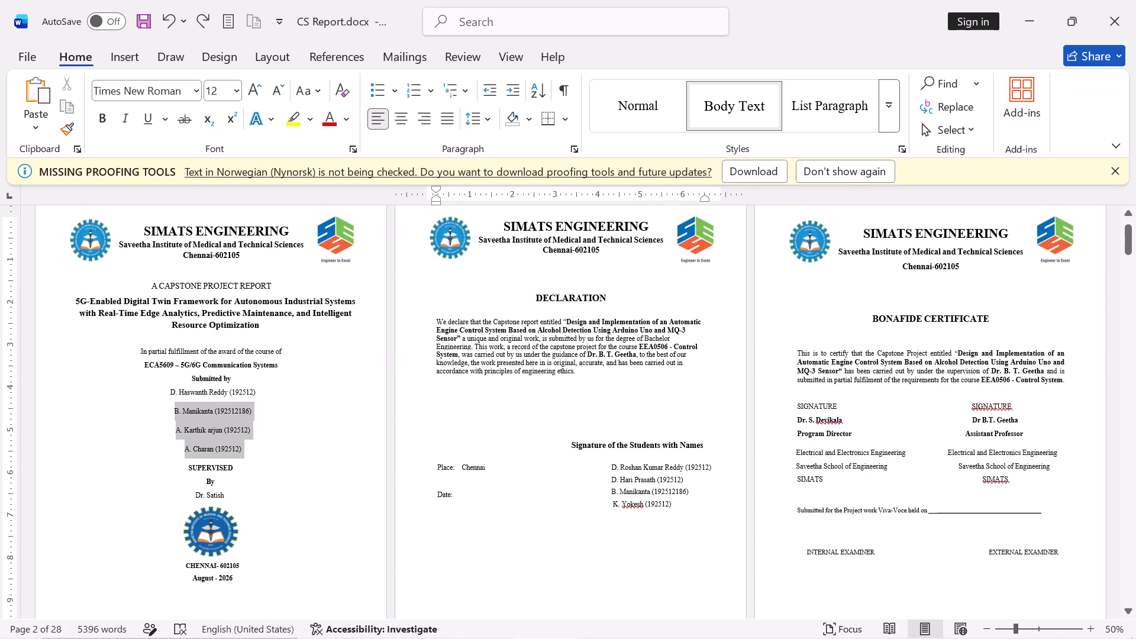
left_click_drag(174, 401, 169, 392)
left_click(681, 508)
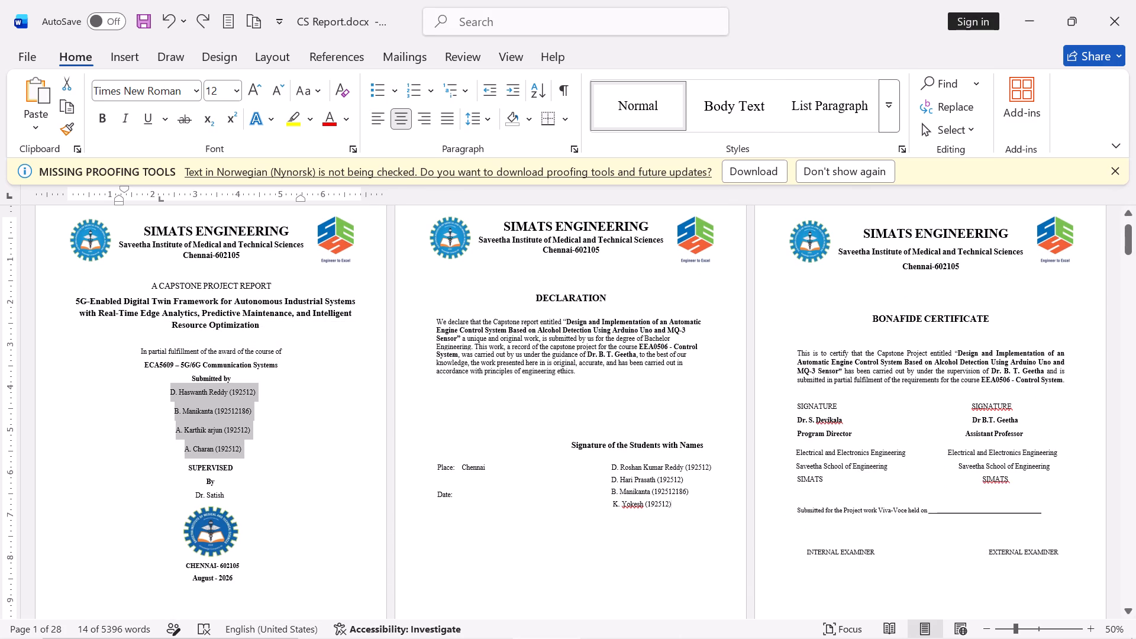
Switch to the Final.pptx presentation and copy the four presenter names with their register numbers from slide 2.
left_click(349, 623)
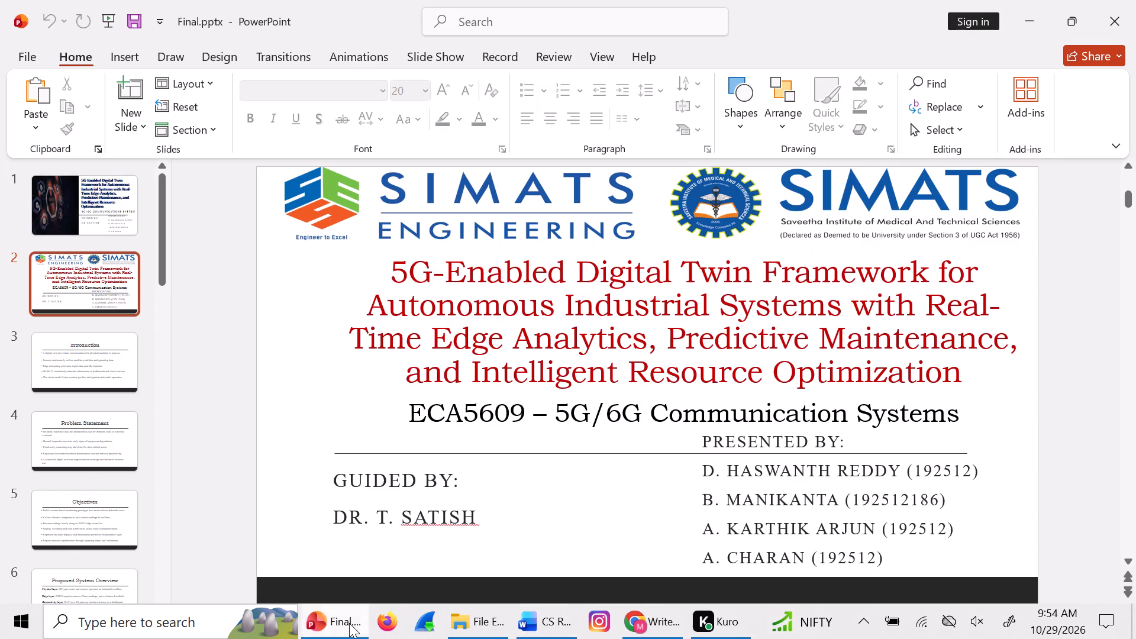
left_click_drag(883, 555, 757, 512)
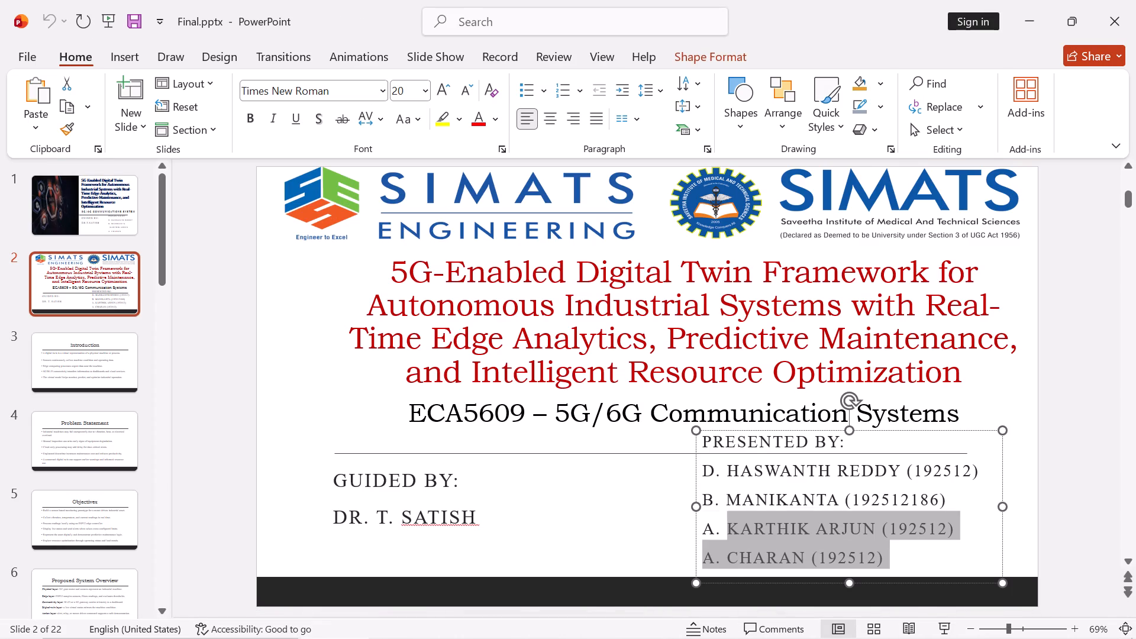
left_click_drag(757, 512, 694, 476)
key("ctrl+c")
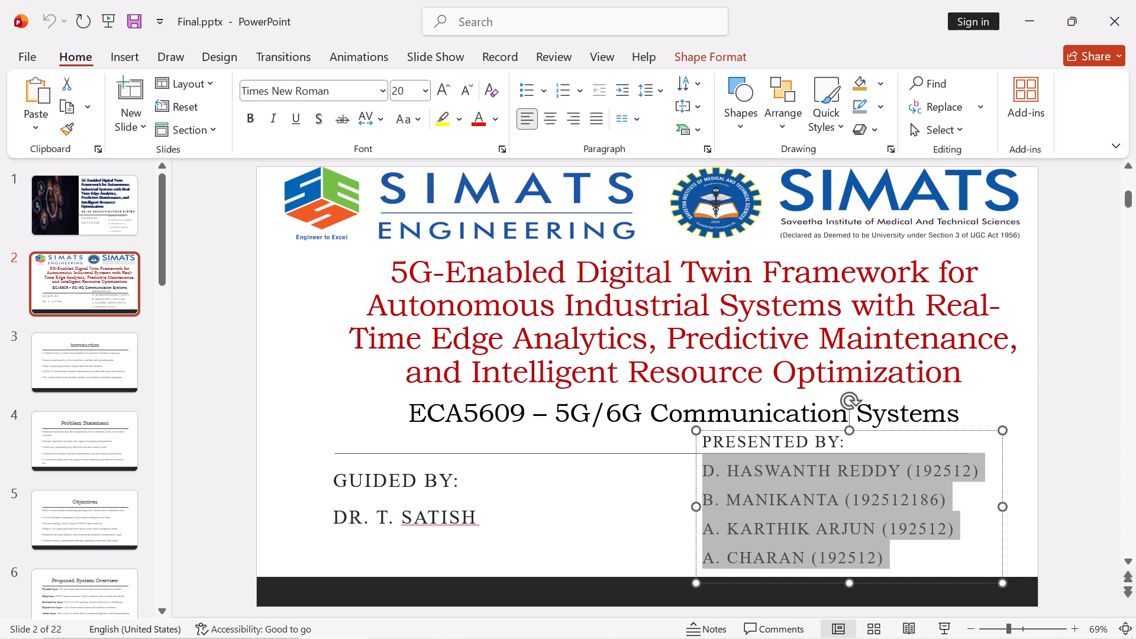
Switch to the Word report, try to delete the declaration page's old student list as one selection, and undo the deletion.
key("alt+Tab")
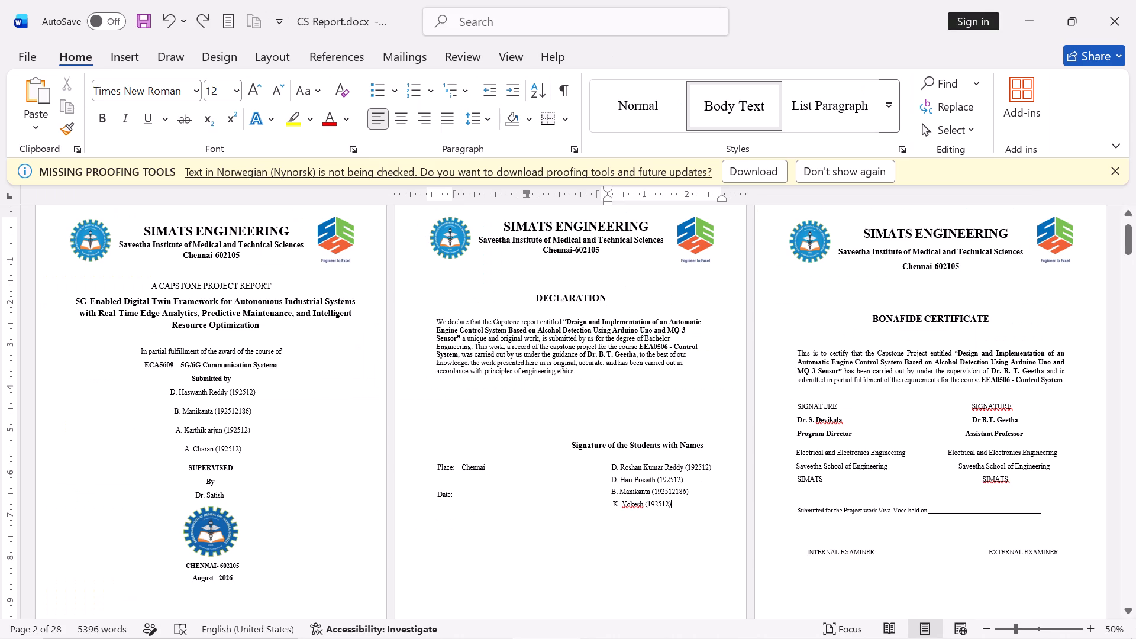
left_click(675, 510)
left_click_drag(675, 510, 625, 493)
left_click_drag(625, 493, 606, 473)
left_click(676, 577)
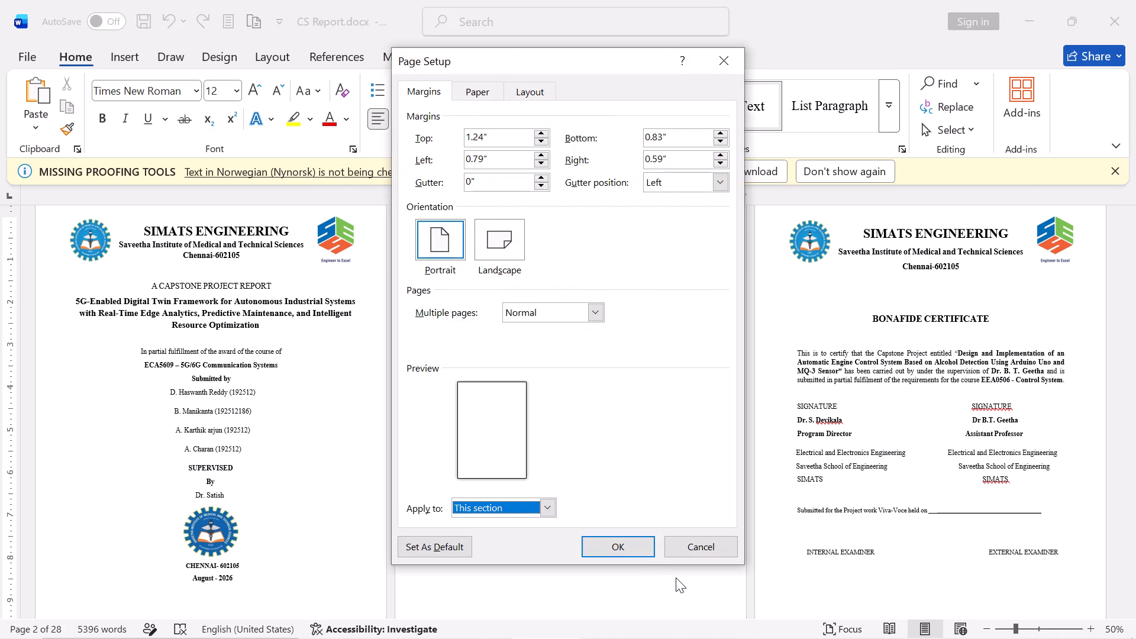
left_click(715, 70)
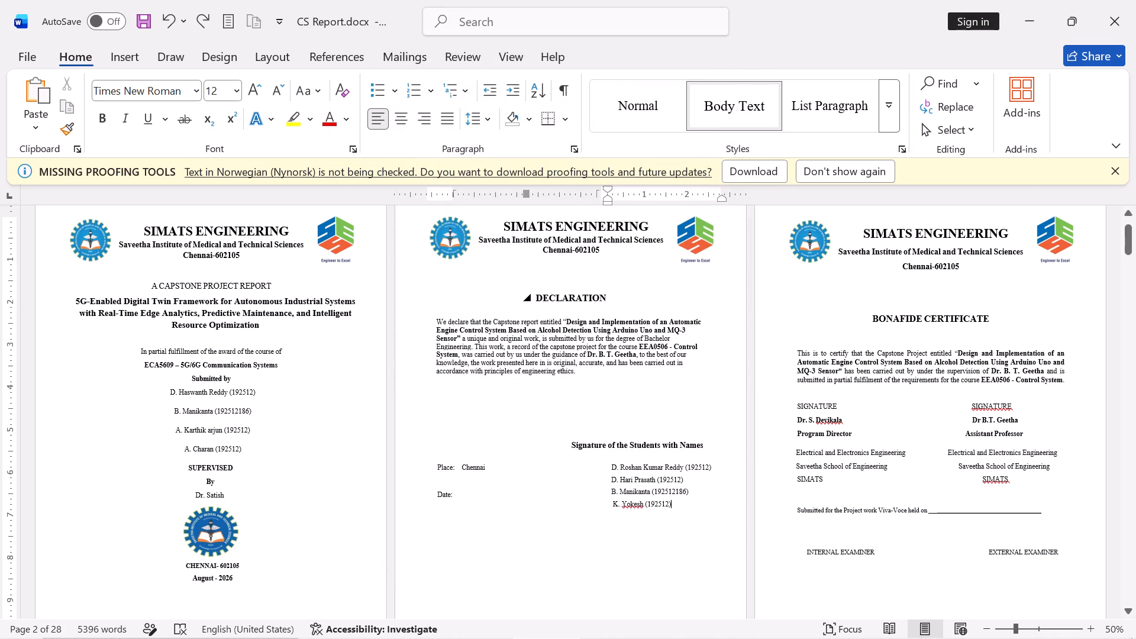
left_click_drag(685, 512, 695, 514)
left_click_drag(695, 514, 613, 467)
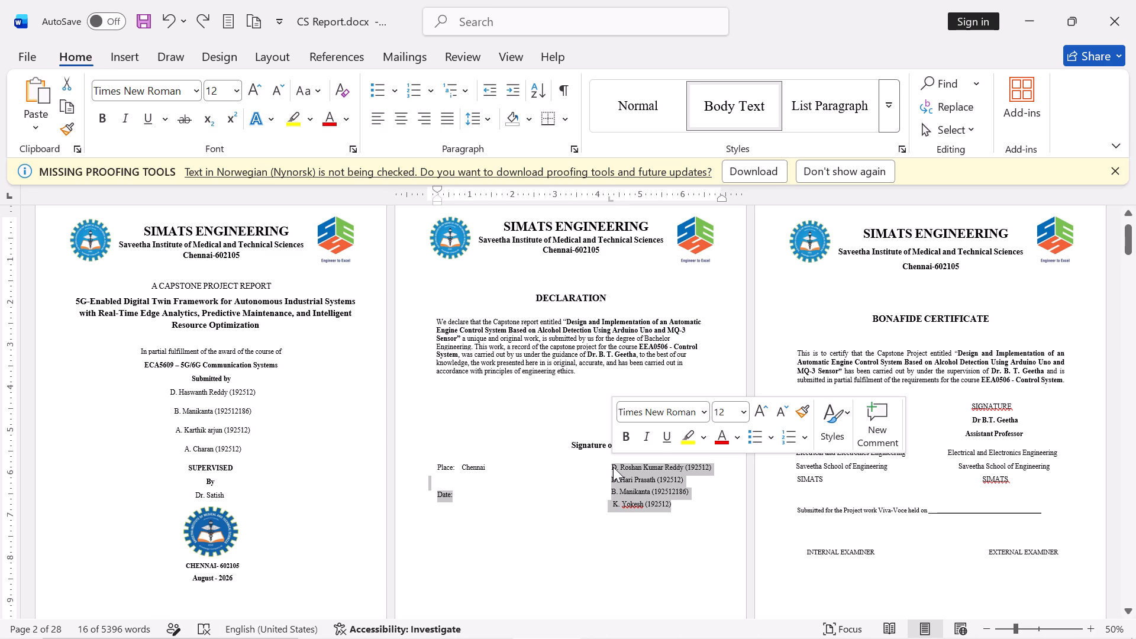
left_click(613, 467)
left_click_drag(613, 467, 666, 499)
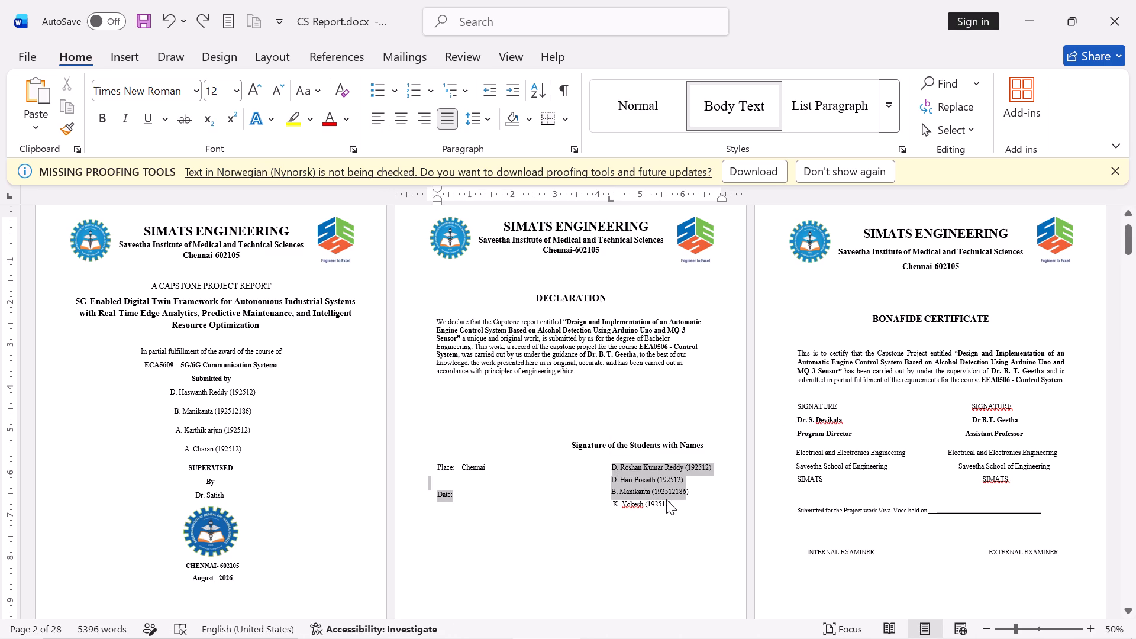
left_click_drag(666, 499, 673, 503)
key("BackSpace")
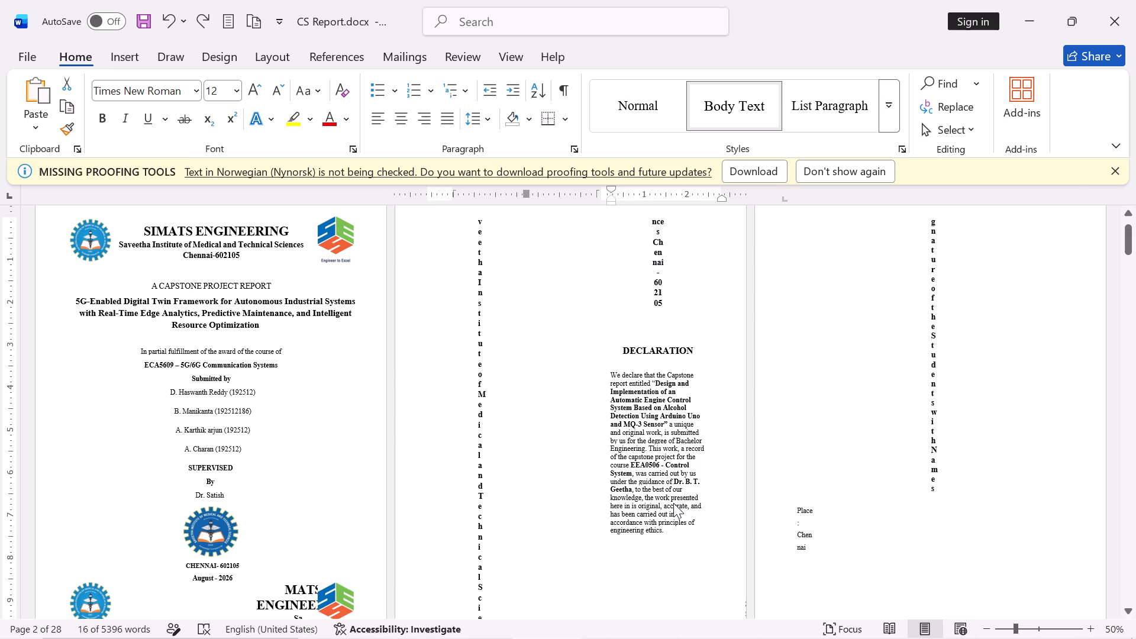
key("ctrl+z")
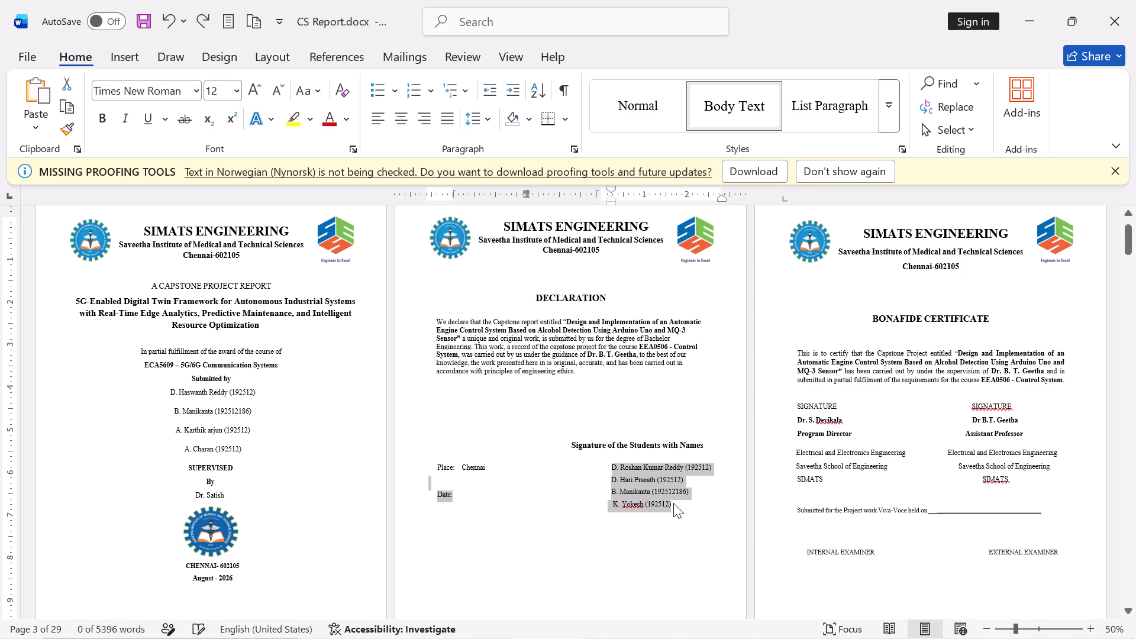
Delete the last three student entries under Signature of the Students with Names on the declaration page, character by character.
left_click(680, 509)
key("BackSpace")
key("BackSpace")
key("BackSpace")
key("BackSpace")
key("BackSpace")
key("BackSpace")
key("BackSpace")
key("BackSpace")
key("BackSpace")
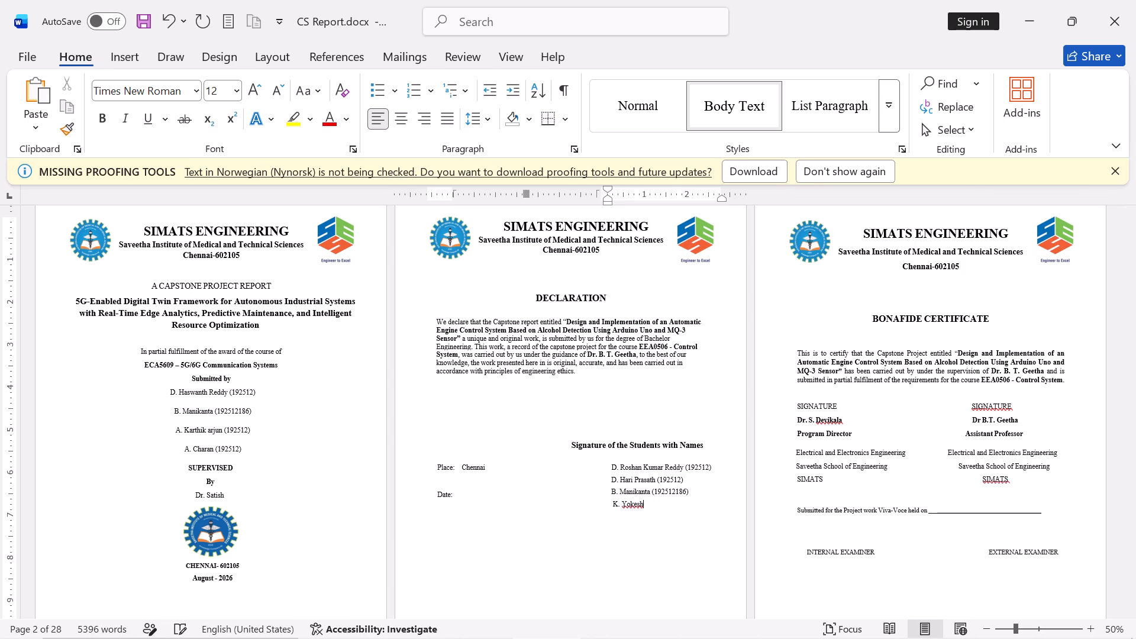
key("BackSpace")
key("BackSpace")
key("BackSpace")
key("BackSpace")
key("BackSpace")
key("BackSpace")
key("BackSpace")
key("BackSpace")
key("BackSpace")
key("BackSpace")
key("BackSpace")
key("BackSpace")
key("BackSpace")
key("BackSpace")
key("BackSpace")
key("BackSpace")
key("BackSpace")
key("BackSpace")
key("BackSpace")
key("BackSpace")
key("BackSpace")
key("BackSpace")
key("BackSpace")
key("BackSpace")
key("BackSpace")
key("BackSpace")
key("BackSpace")
key("BackSpace")
key("BackSpace")
key("BackSpace")
key("BackSpace")
key("BackSpace")
key("BackSpace")
key("BackSpace")
key("BackSpace")
key("BackSpace")
key("BackSpace")
key("BackSpace")
key("BackSpace")
key("BackSpace")
key("BackSpace")
key("BackSpace")
key("BackSpace")
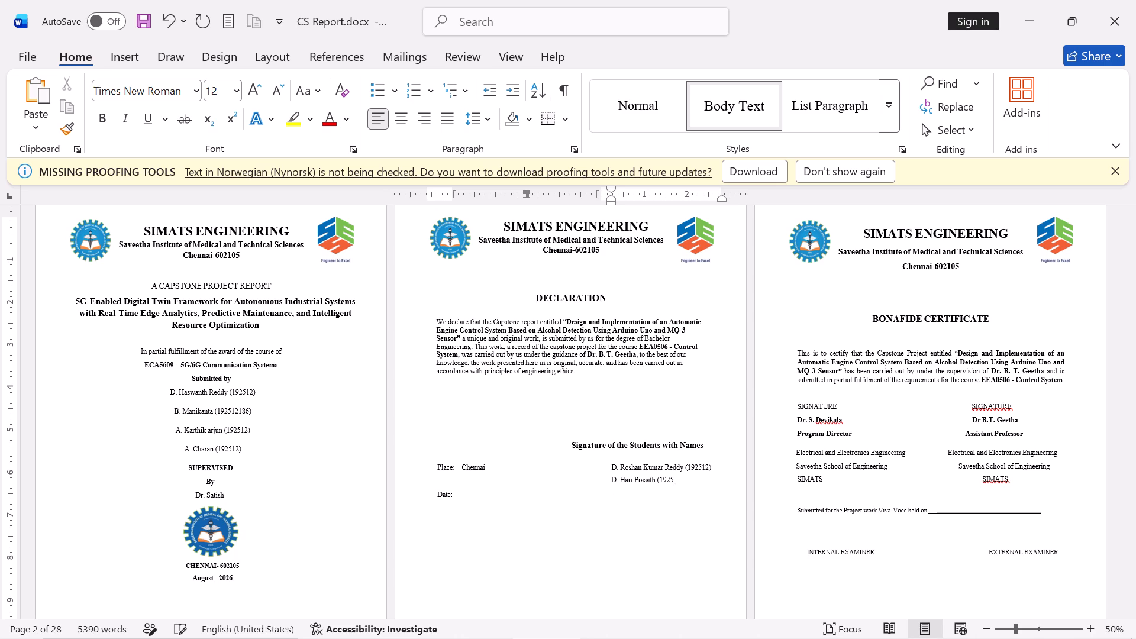
key("BackSpace")
key("BackSpace")
key("BackSpace")
key("BackSpace")
key("BackSpace")
key("BackSpace")
key("BackSpace")
key("BackSpace")
key("BackSpace")
key("BackSpace")
key("BackSpace")
key("BackSpace")
key("BackSpace")
key("BackSpace")
key("BackSpace")
key("BackSpace")
key("BackSpace")
key("BackSpace")
key("BackSpace")
key("BackSpace")
key("BackSpace")
key("BackSpace")
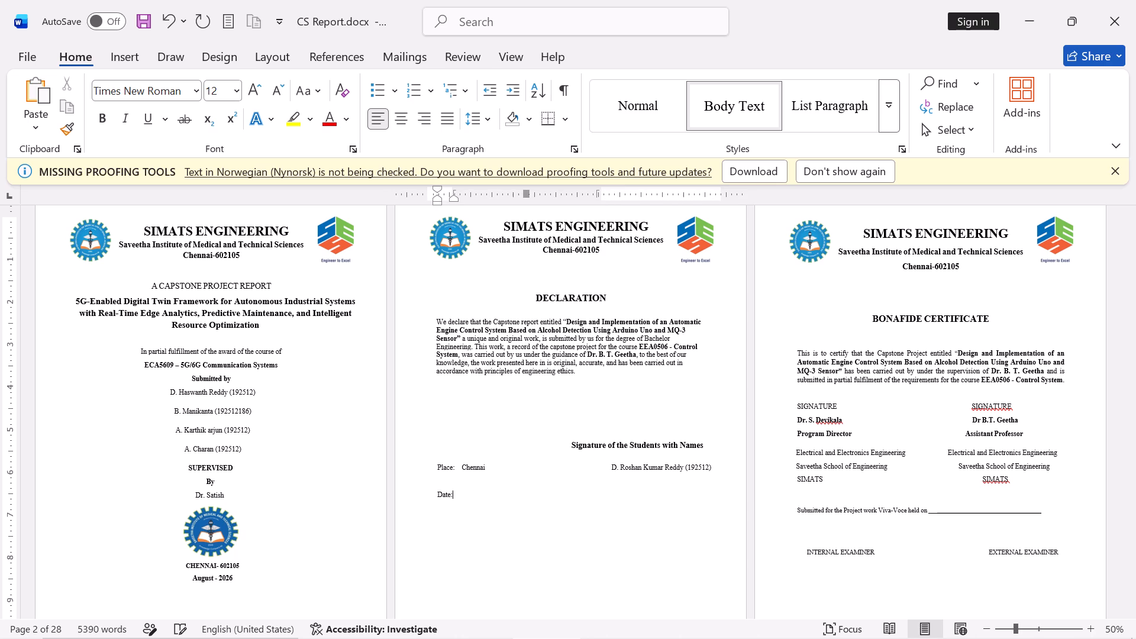
Delete the remaining student entry on the Place line of the declaration page, keeping the Place and Date labels.
key("Left")
key("Left")
key("Left")
key("Left")
key("Left")
key("Left")
key("Left")
key("BackSpace")
key("BackSpace")
key("BackSpace")
key("BackSpace")
key("BackSpace")
key("BackSpace")
key("BackSpace")
key("BackSpace")
key("BackSpace")
key("BackSpace")
key("BackSpace")
key("BackSpace")
key("BackSpace")
key("BackSpace")
key("BackSpace")
key("BackSpace")
key("BackSpace")
key("BackSpace")
key("BackSpace")
key("BackSpace")
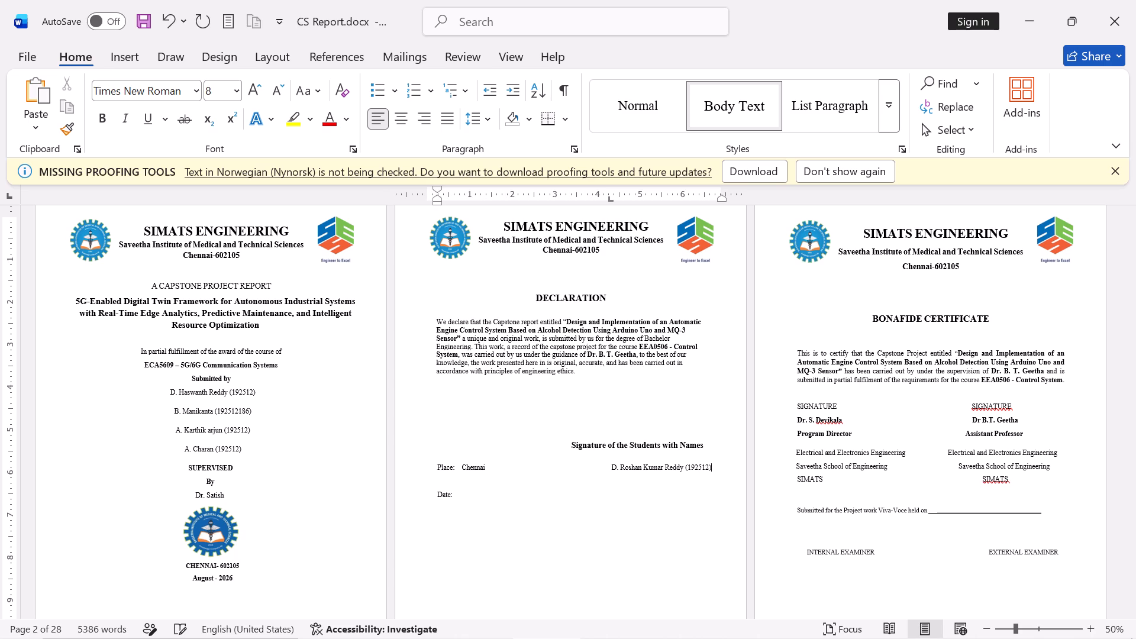
key("BackSpace")
key("BackSpace")
key("BackSpace")
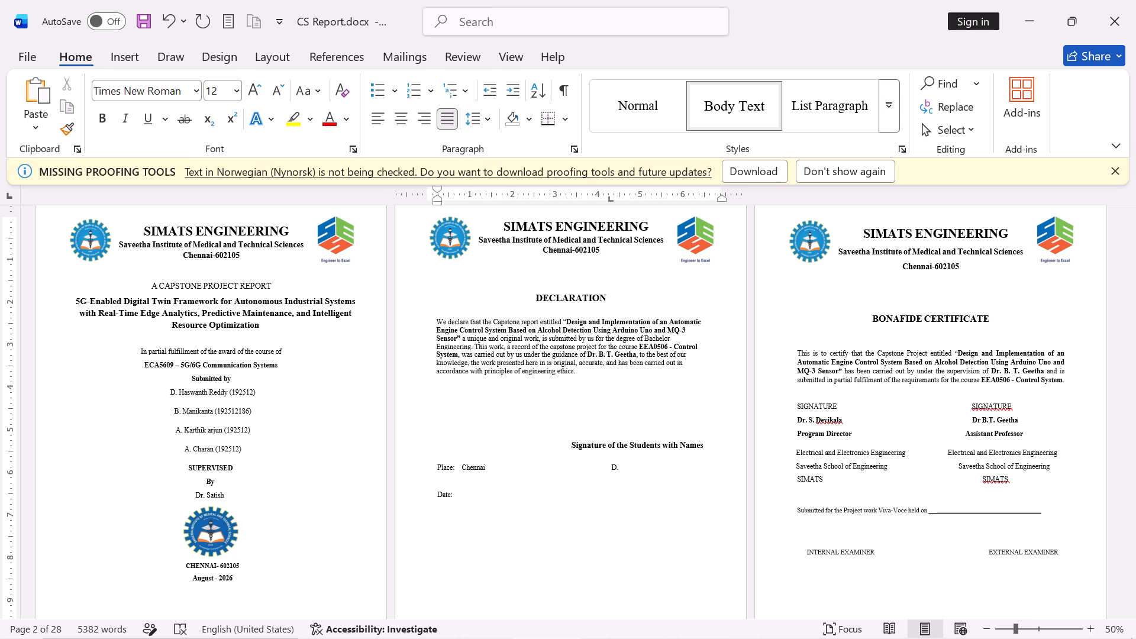
key("BackSpace")
key("BackSpace")
key("BackSpace")
Paste the copied four-student list on the declaration page, beginning beside the Place line.
key("ctrl+v")
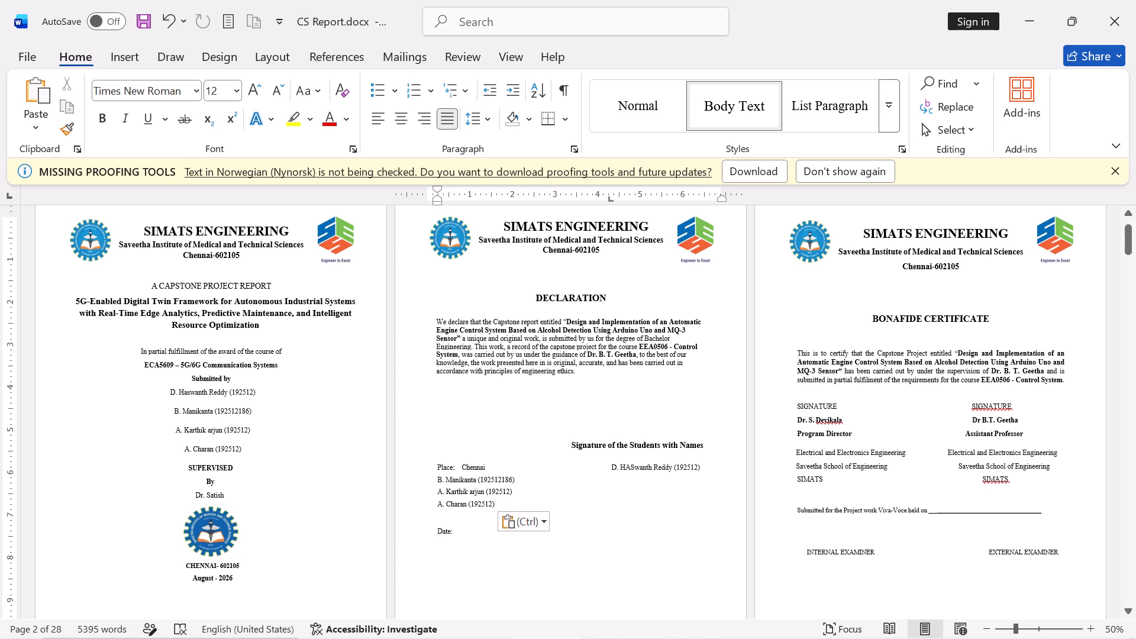
Indent the last three pasted student lines so that they align under the first name.
left_click_drag(431, 478, 500, 502)
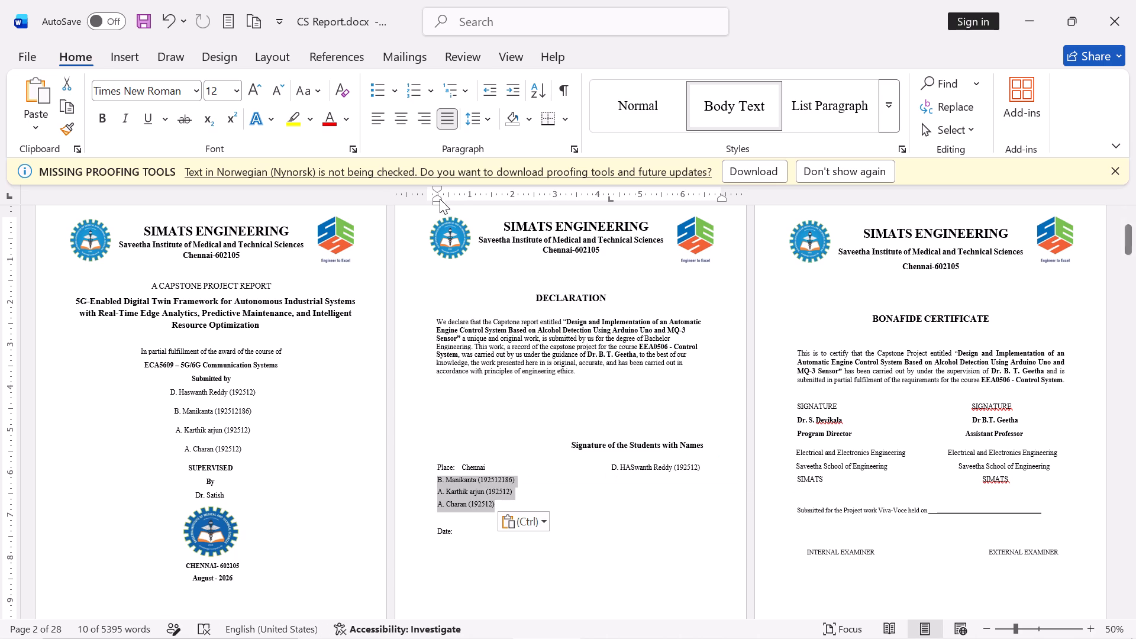
left_click_drag(435, 199, 676, 260)
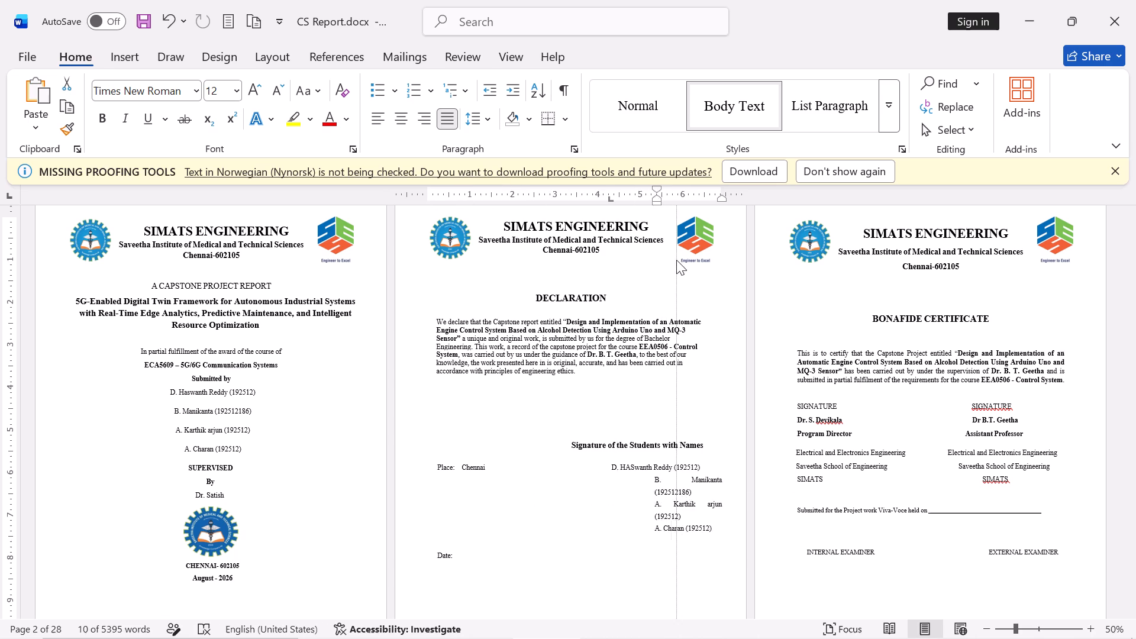
left_click_drag(676, 260, 612, 244)
Select the four student lines on the declaration page and shift their hanging indent to about 3.9 inches.
left_click(604, 461)
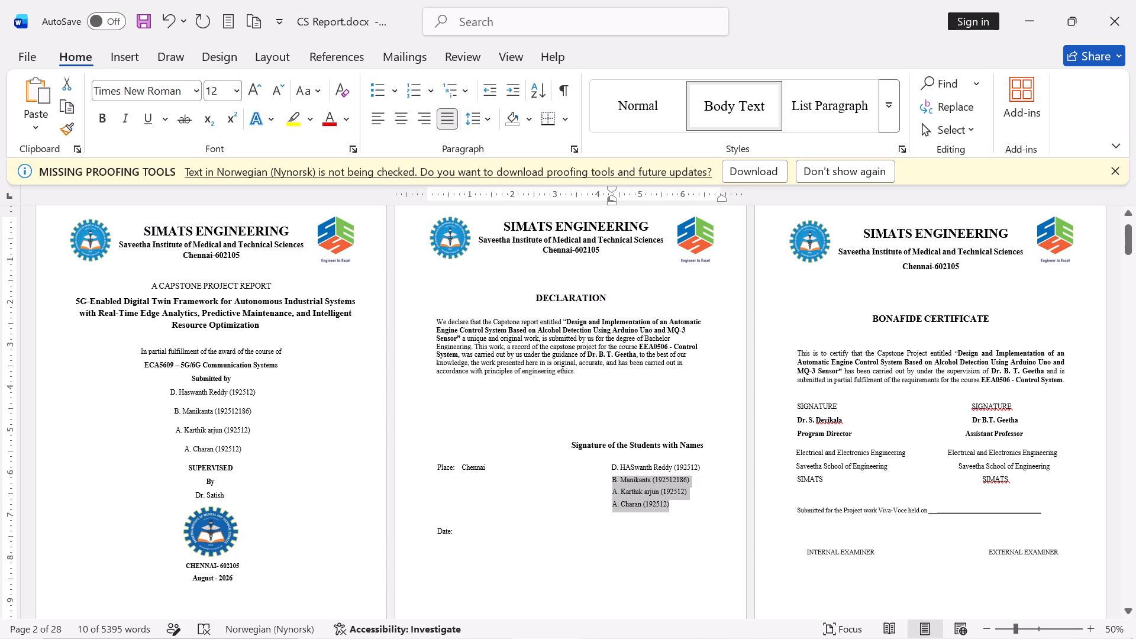
left_click_drag(604, 461, 614, 469)
left_click(611, 466)
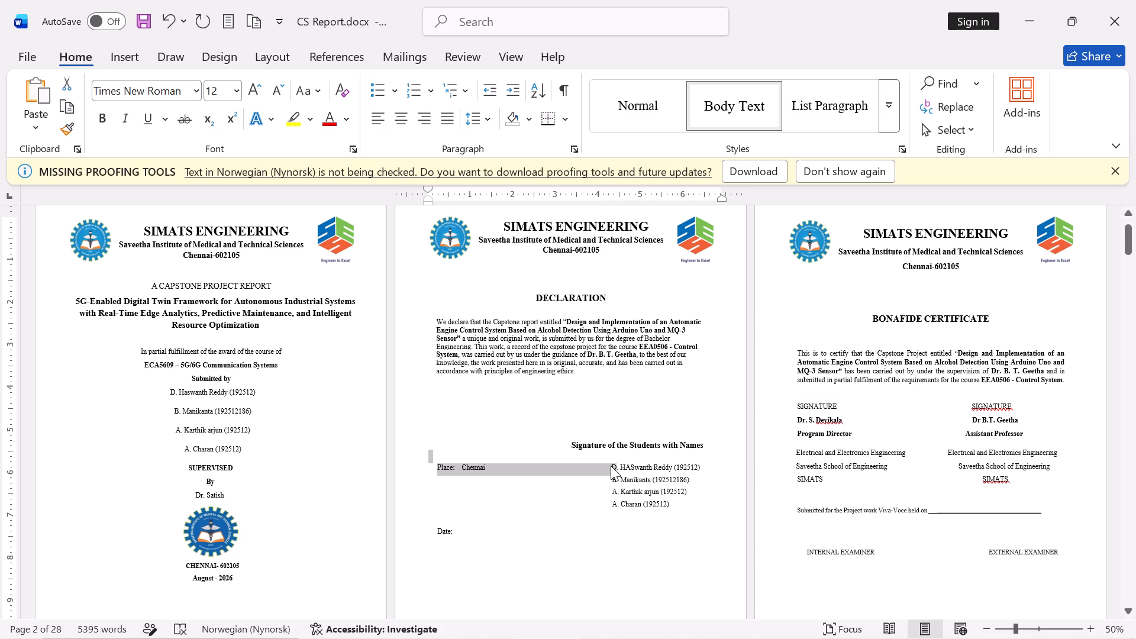
left_click_drag(611, 466, 679, 506)
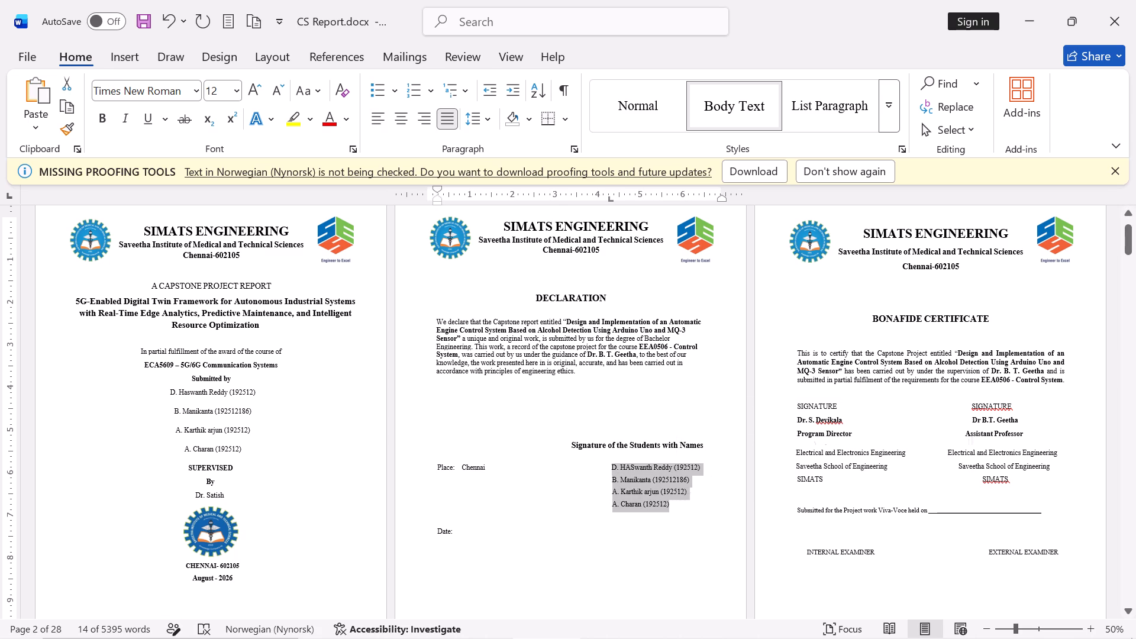
left_click(612, 200)
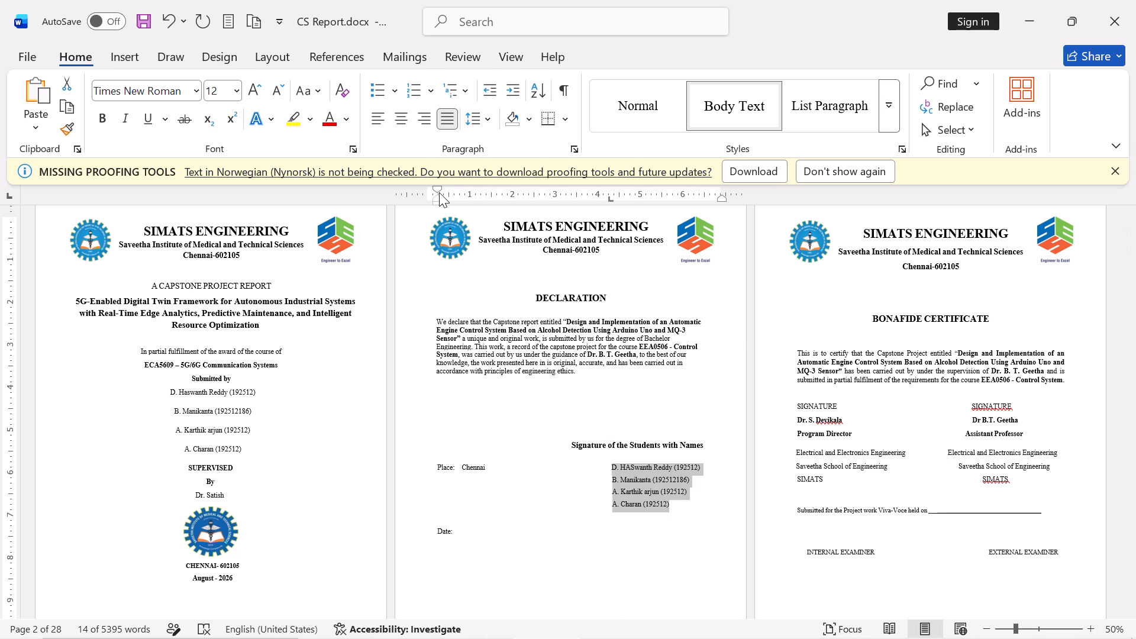
left_click_drag(439, 192, 589, 206)
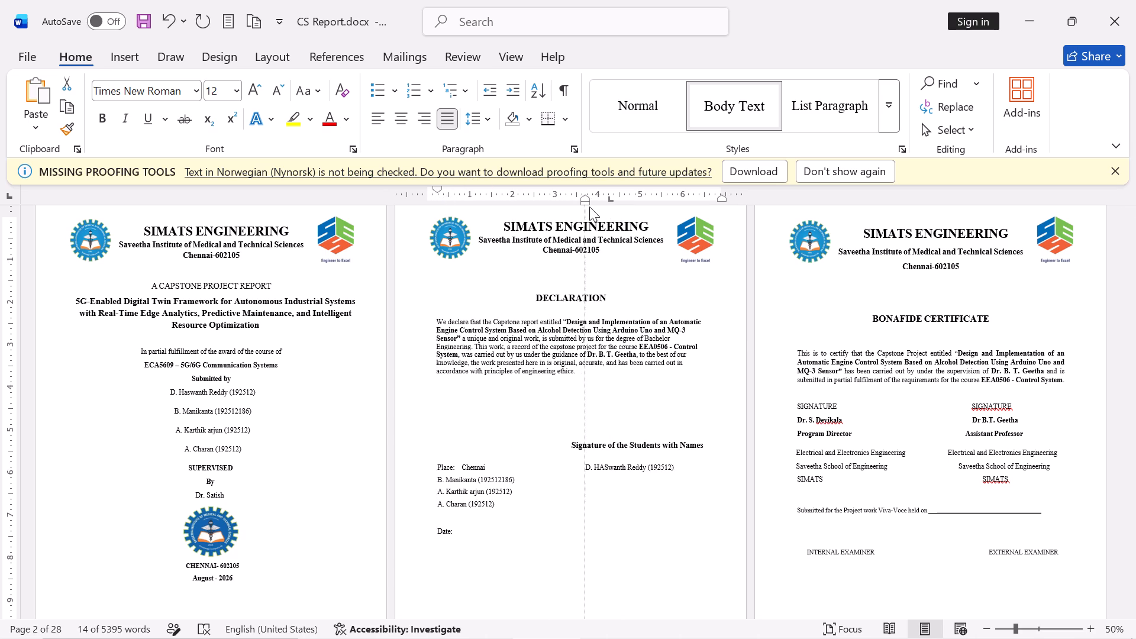
left_click_drag(589, 206, 592, 207)
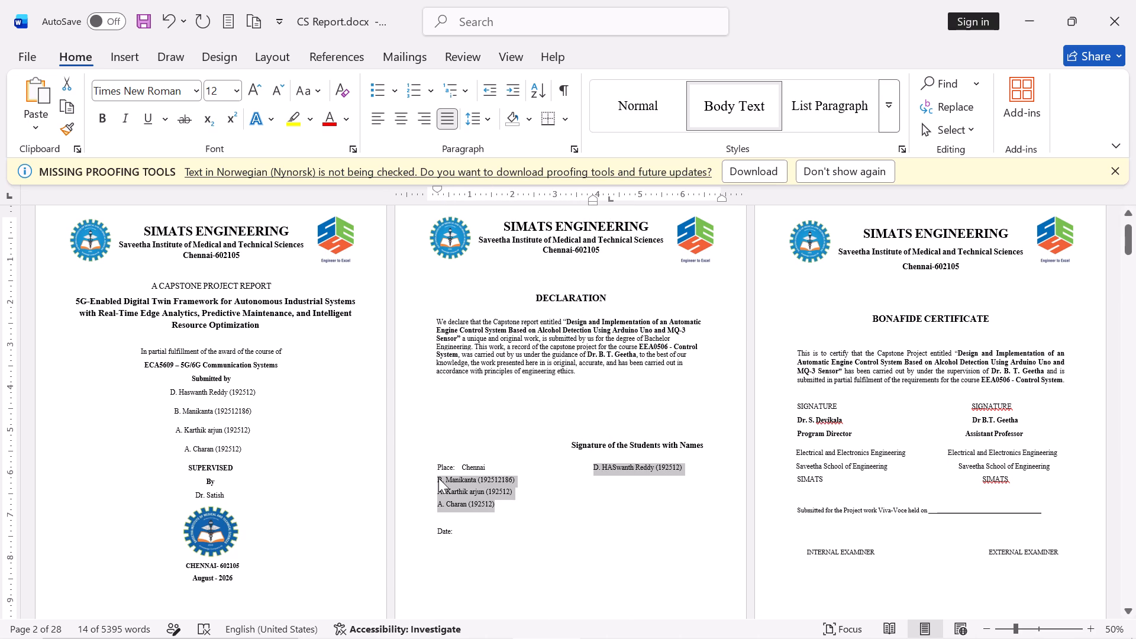
Indent the first line of the last three student entries to about 3.9 inches, aligning them under the first student's name.
left_click(438, 478)
left_click_drag(438, 478, 495, 505)
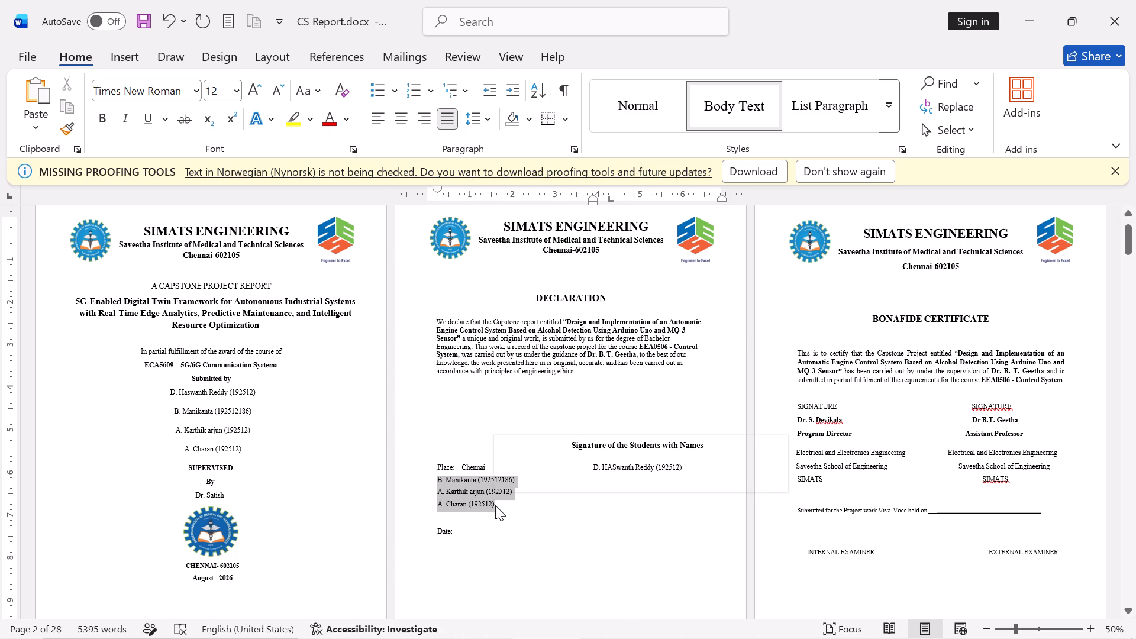
left_click_drag(596, 204, 436, 202)
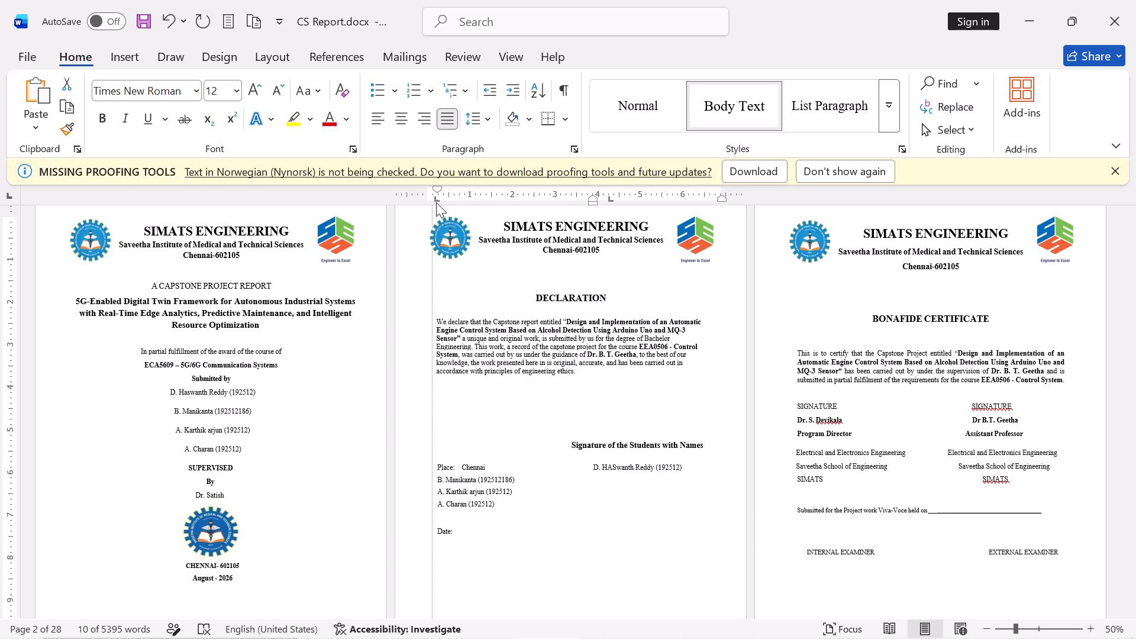
left_click_drag(436, 202, 440, 204)
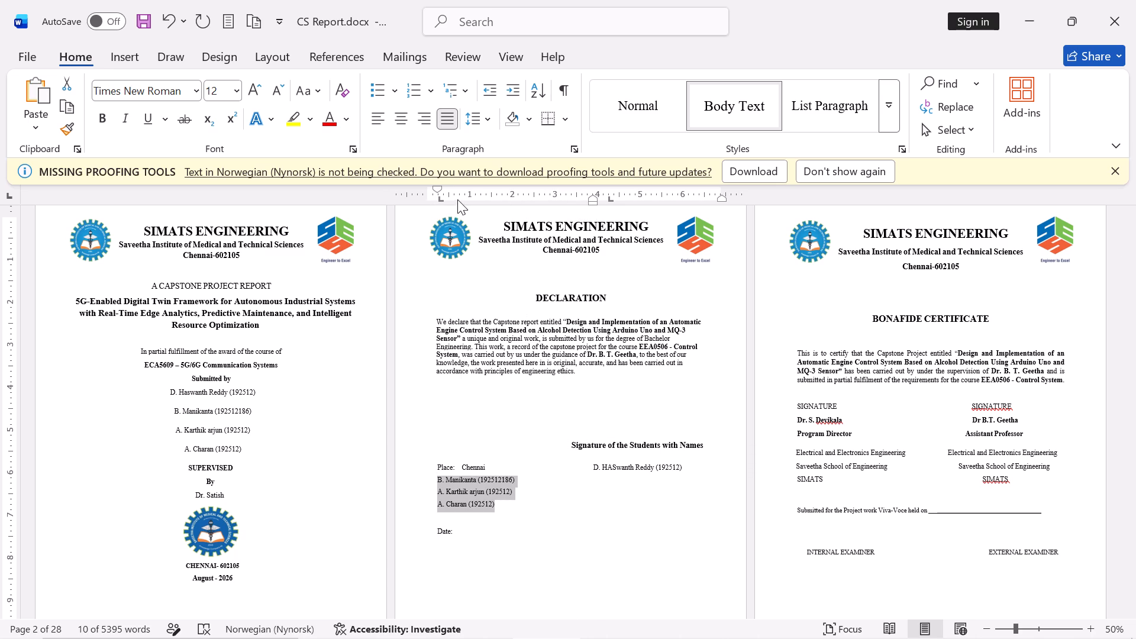
left_click_drag(437, 201, 491, 206)
left_click_drag(434, 189, 586, 214)
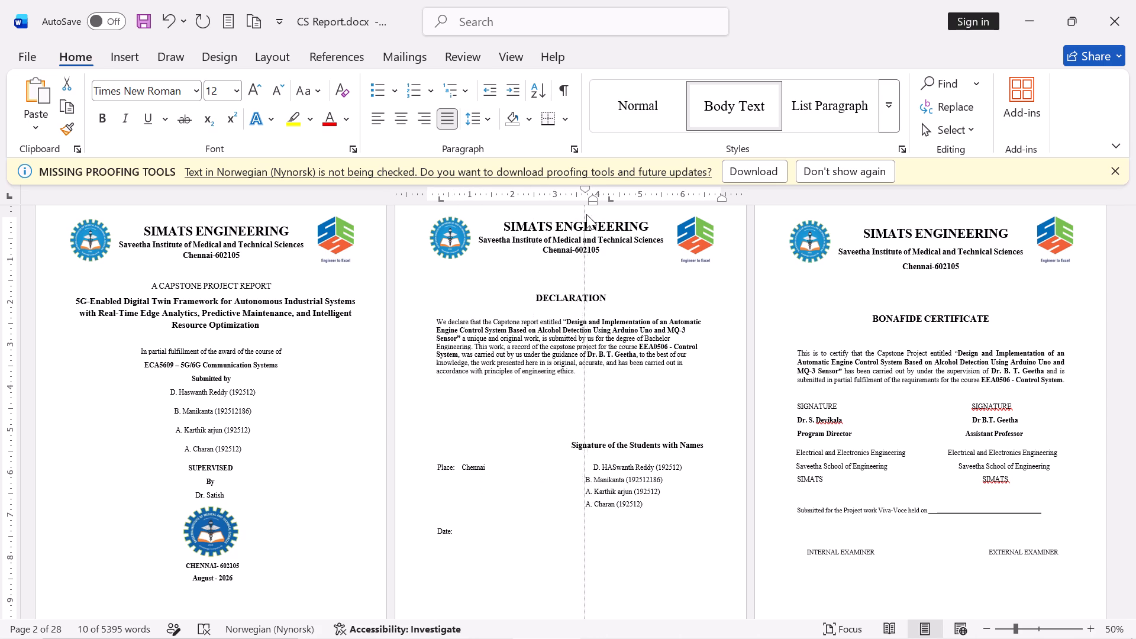
left_click_drag(586, 214, 592, 214)
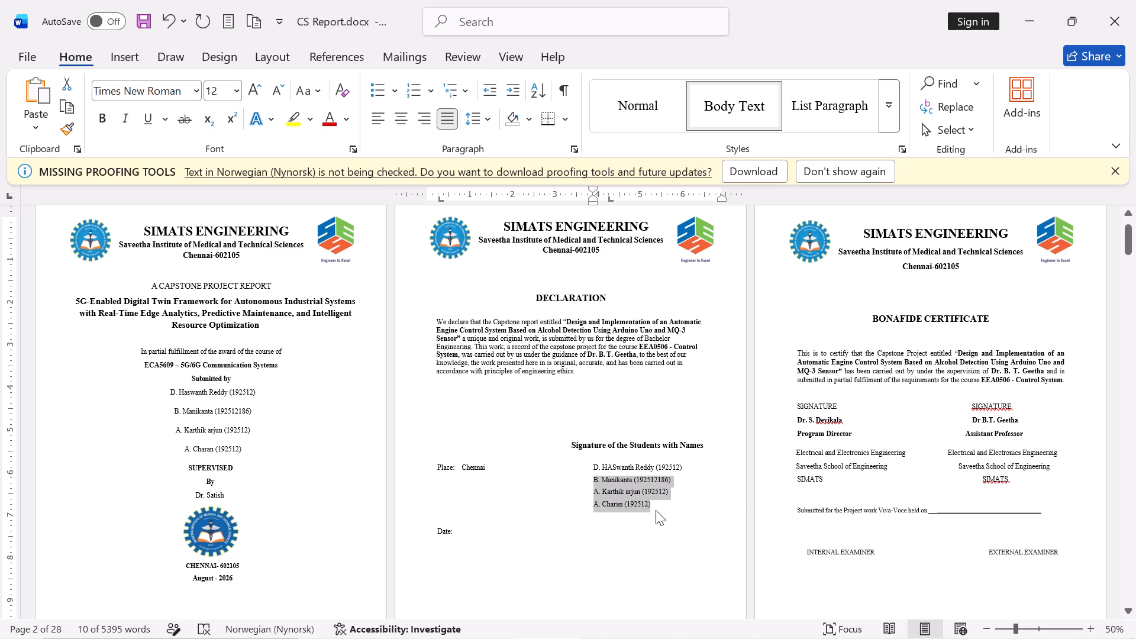
Correct the capitalisation in the first student's name on the declaration page by replacing "AS" with "as".
left_click(614, 470)
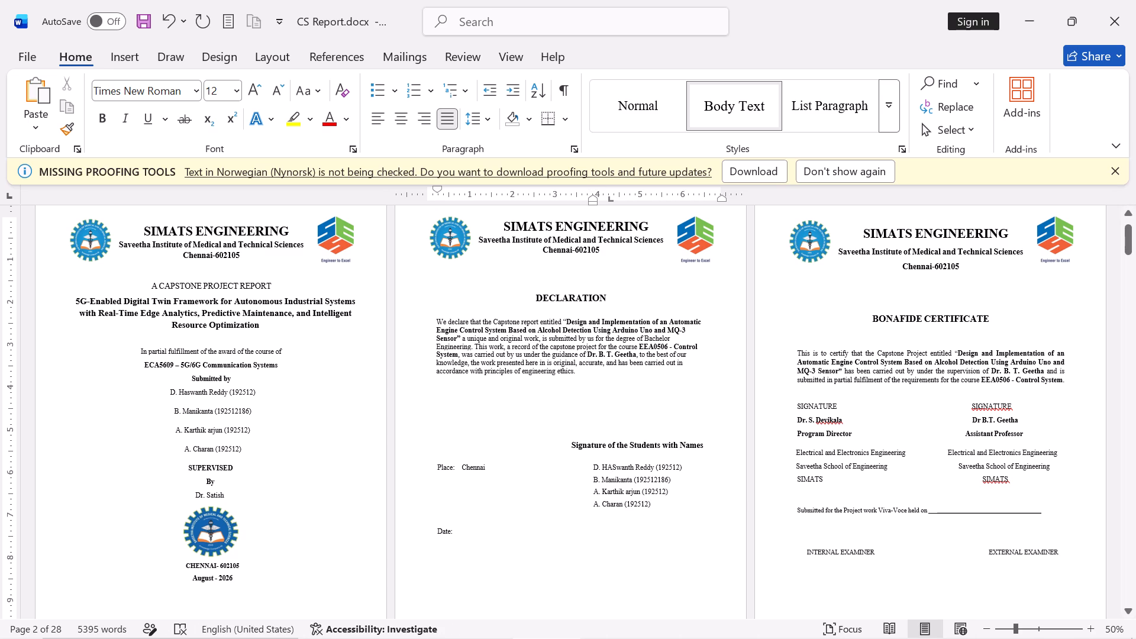
key("Right")
key("BackSpace")
key("BackSpace")
type("as")
Close the blank gap beneath the declaration's student list, then copy the Date label and delete it from there.
left_click(434, 529)
key("BackSpace")
key("BackSpace")
key("BackSpace")
left_click_drag(451, 515, 429, 515)
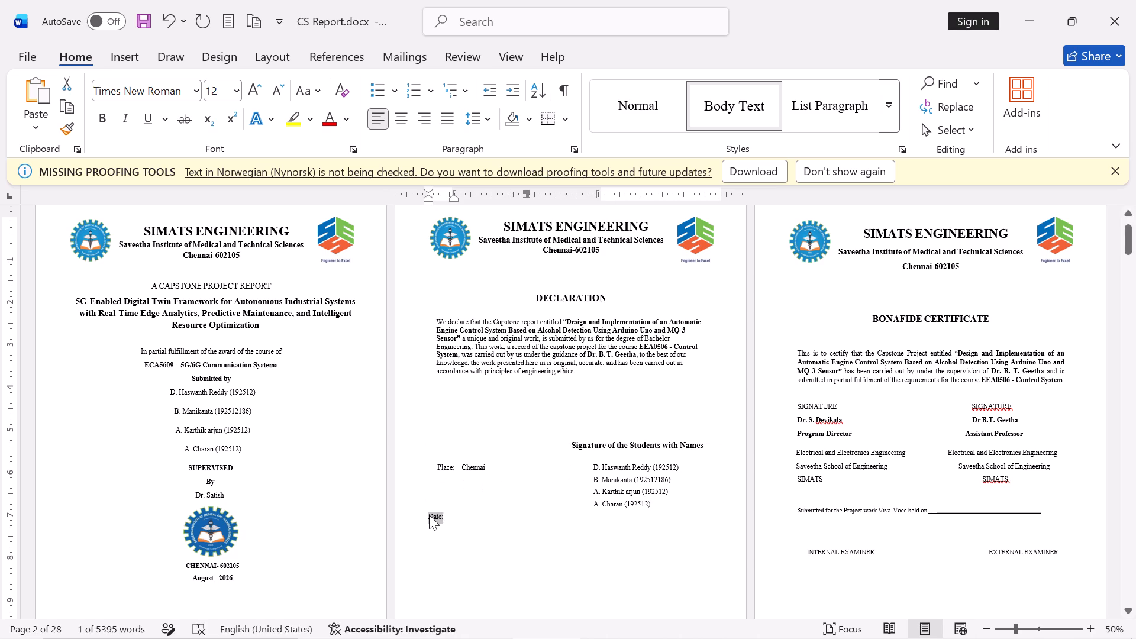
key("ctrl+c")
key("BackSpace")
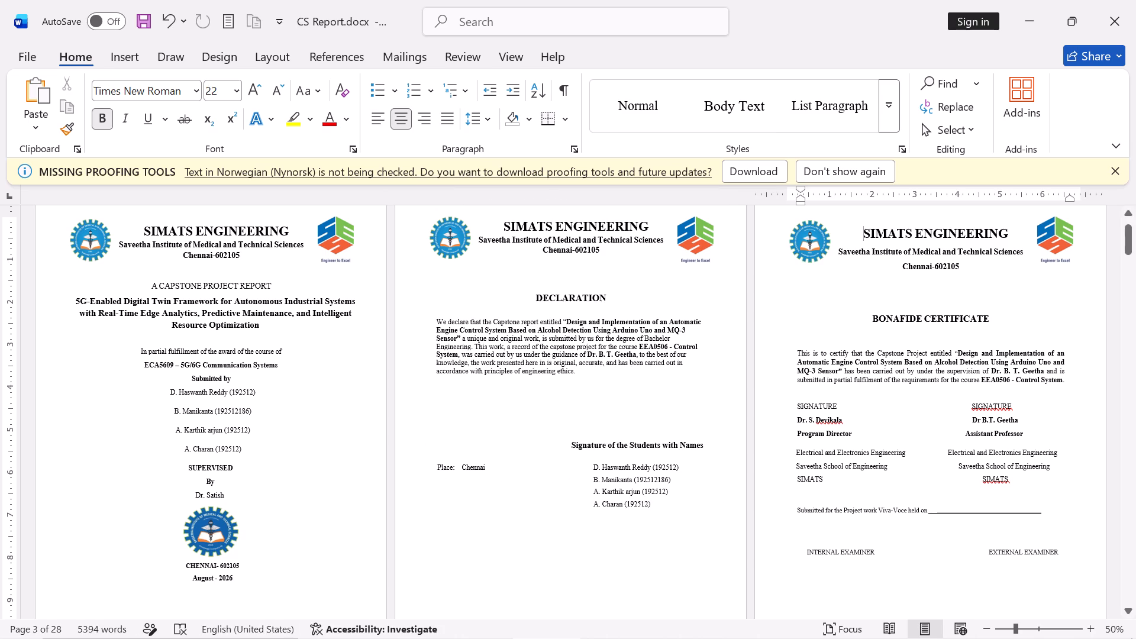
Remove the indent of the second student's line on the declaration page so that it starts at the page margin.
left_click(442, 482)
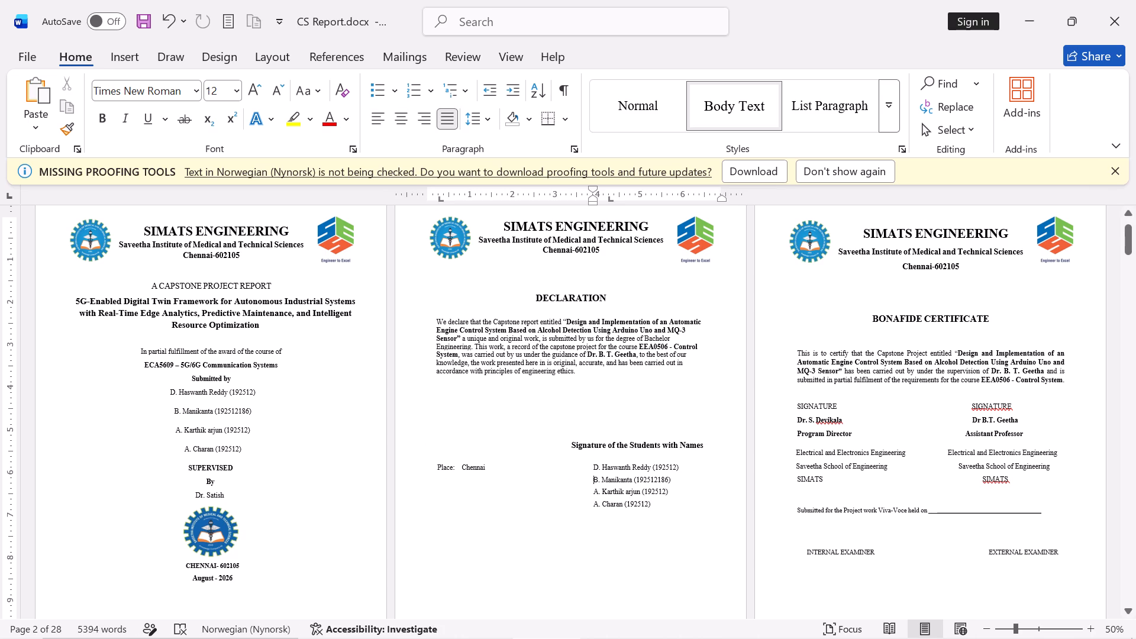
left_click(489, 464)
key("Down")
key("Left")
key("Down")
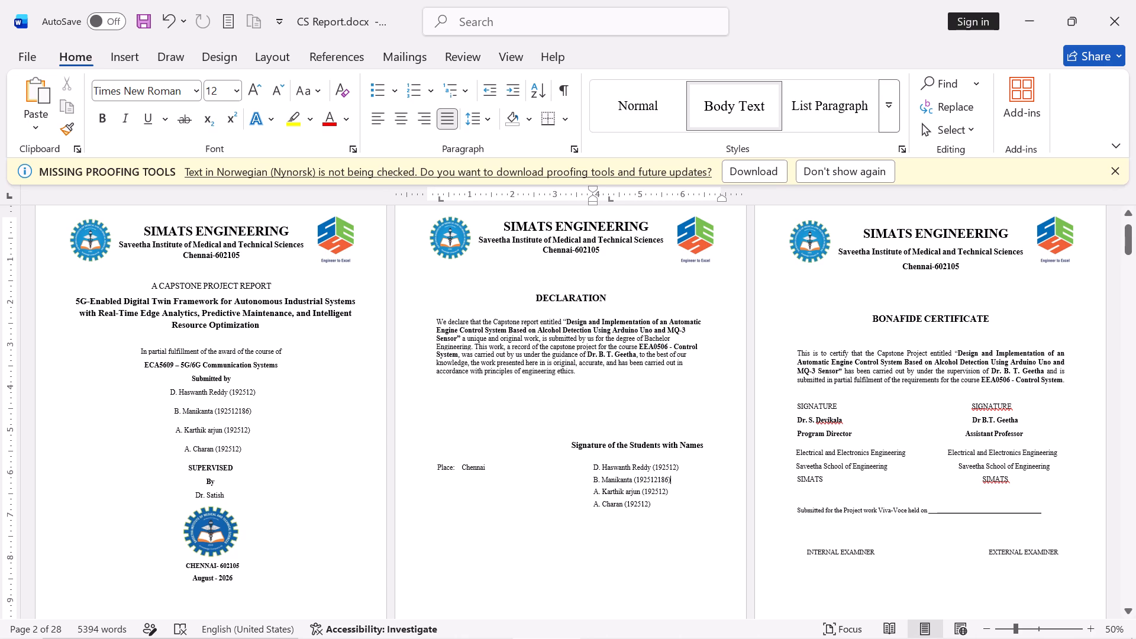
key("Left")
key("Left")
key("Left")
key("Left")
key("Left")
key("Left")
key("Left")
key("Left")
key("Left")
key("Left")
key("Left")
key("Left")
key("Left")
key("Left")
key("Left")
key("Left")
key("Left")
key("Left")
key("Left")
key("Left")
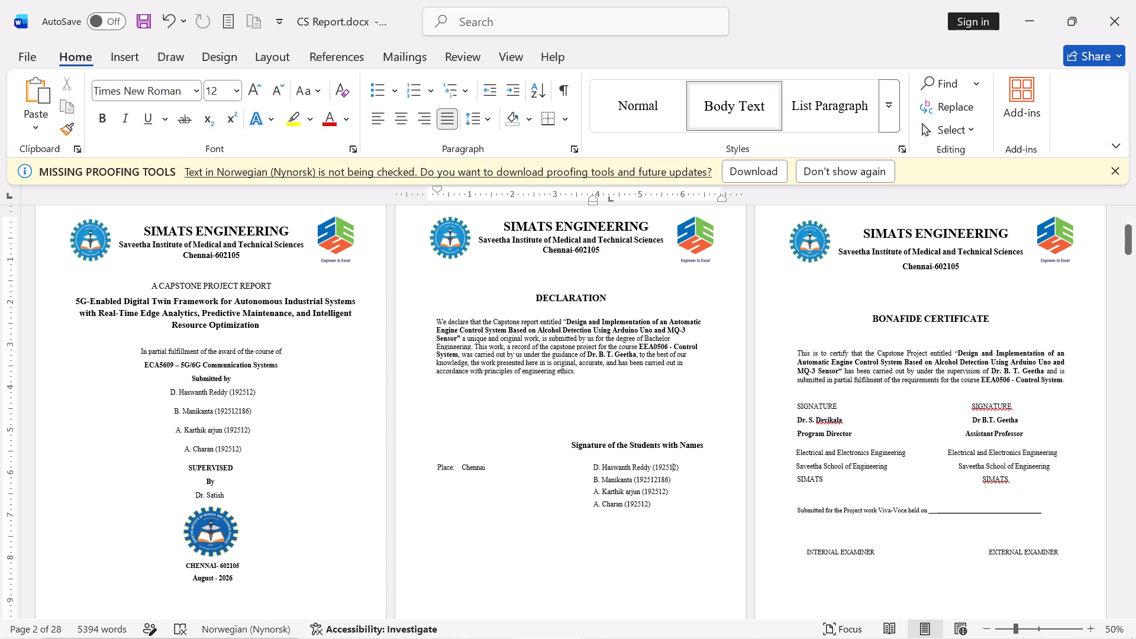
key("Right")
key("Right")
key("Right")
key("BackSpace")
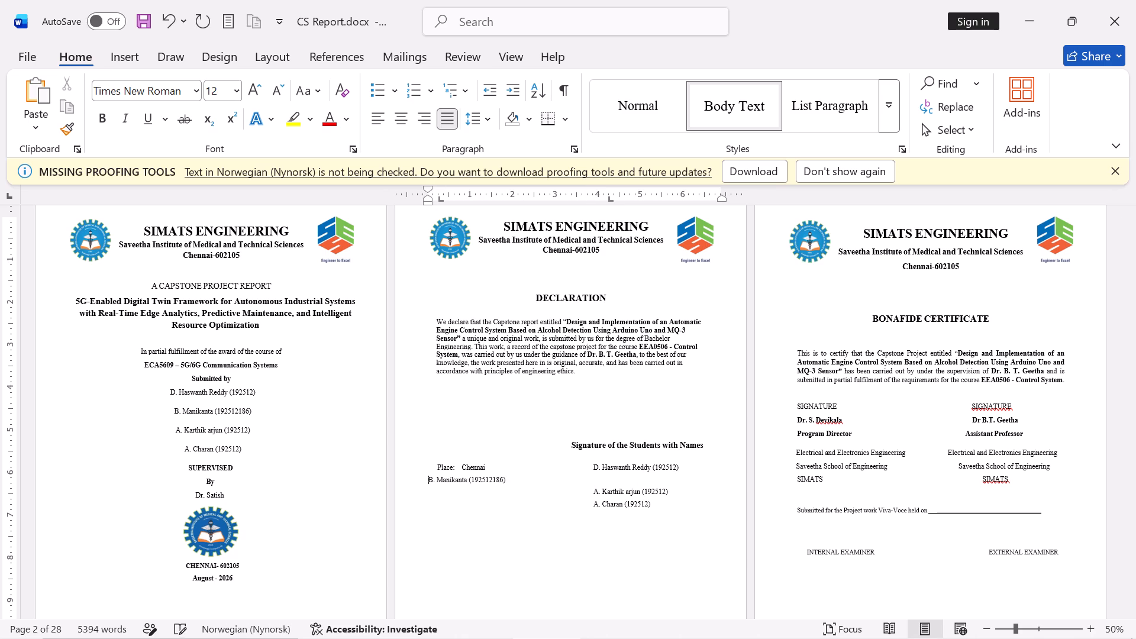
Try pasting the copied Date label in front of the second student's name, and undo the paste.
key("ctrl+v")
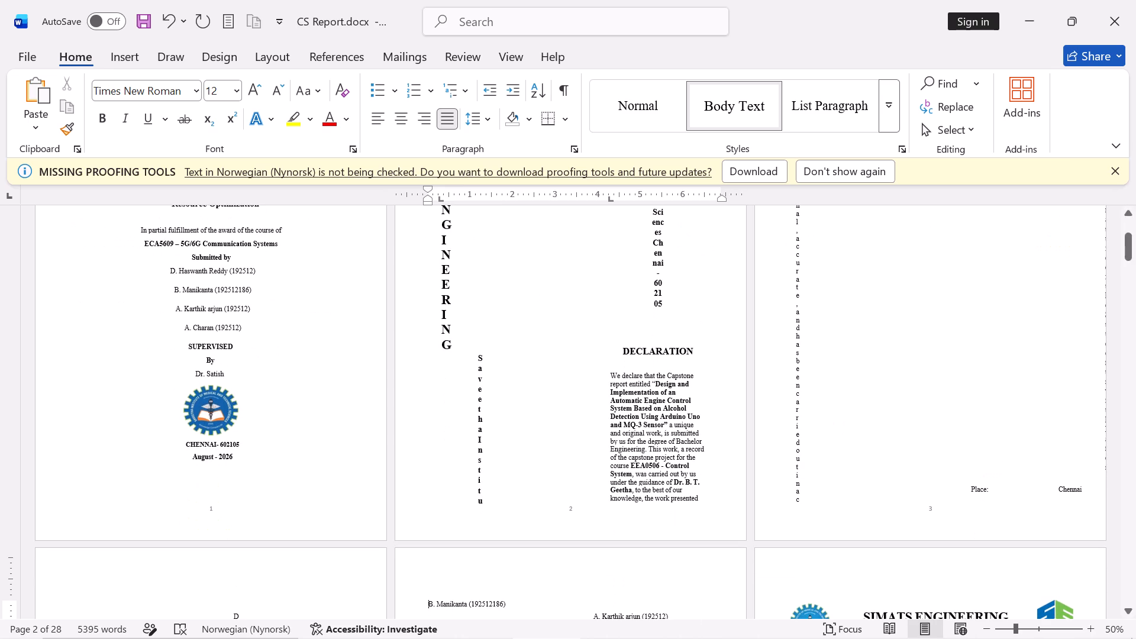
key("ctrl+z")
Insert spaces before the second student's name on the declaration page until it lines up under the first student's name.
key("space")
key("space")
key("space")
key("space")
key("space")
key("space")
key("space")
key("space")
key("space")
key("space")
key("space")
key("space")
key("space")
key("space")
key("space")
key("space")
key("space")
key("space")
key("space")
key("space")
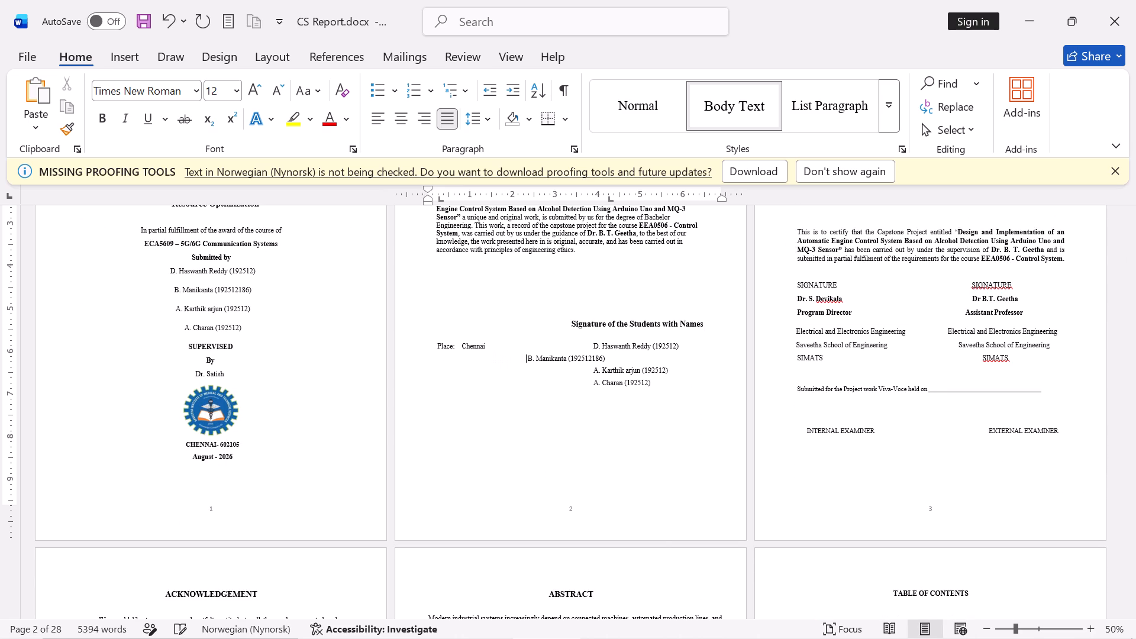
key("BackSpace")
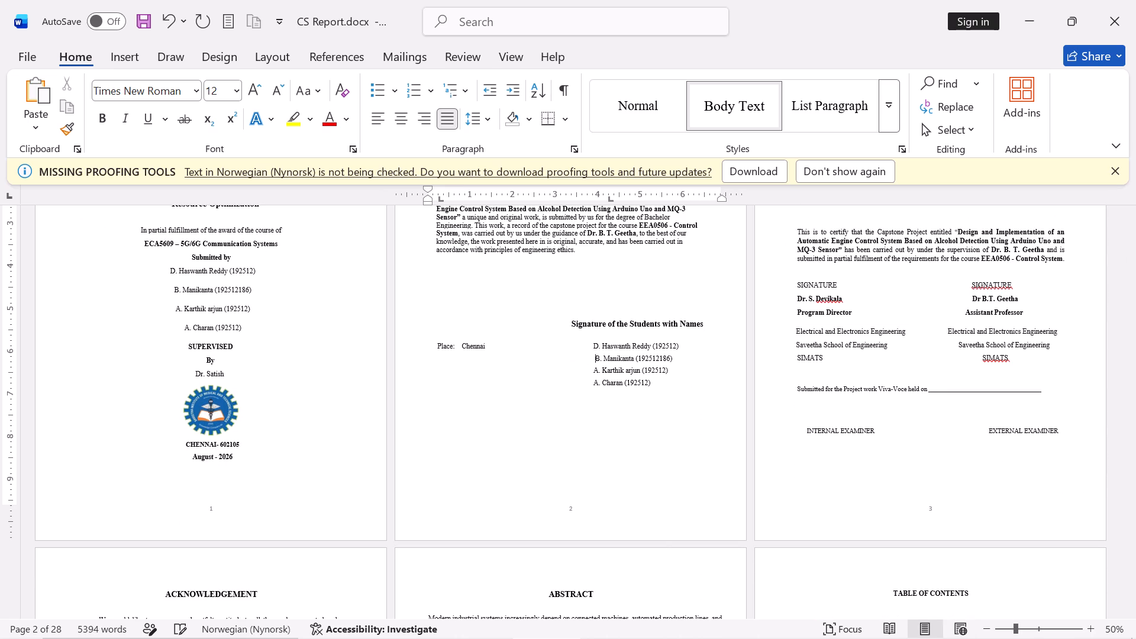
key("BackSpace")
Enter the label "Date:" at the start of the second student's line, aligned directly under the Place label.
left_click(441, 369)
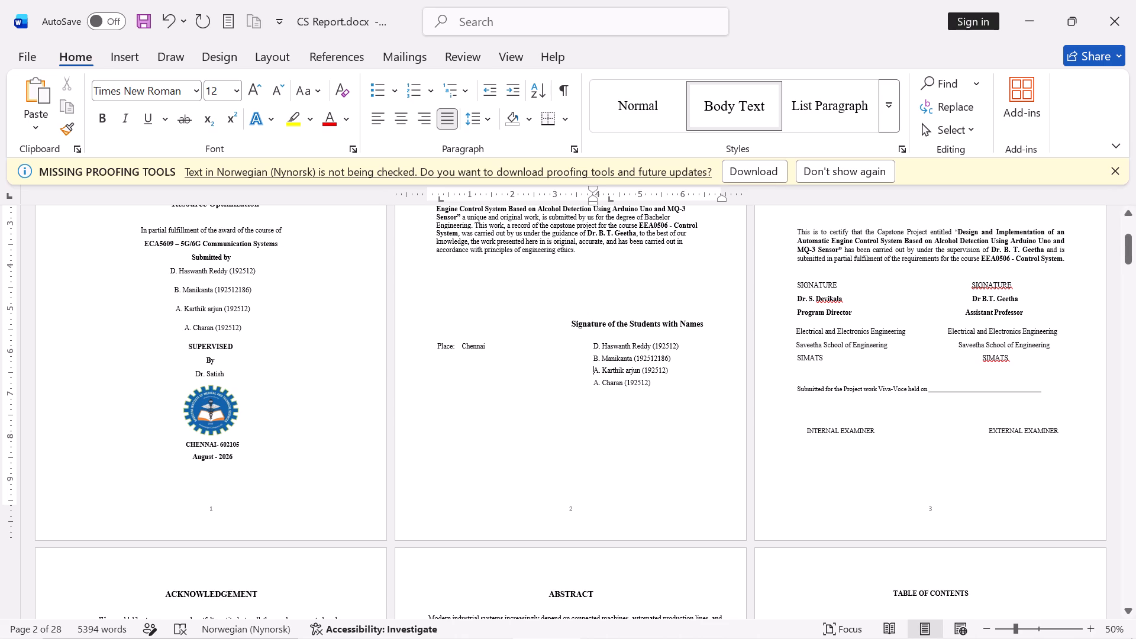
left_click(440, 359)
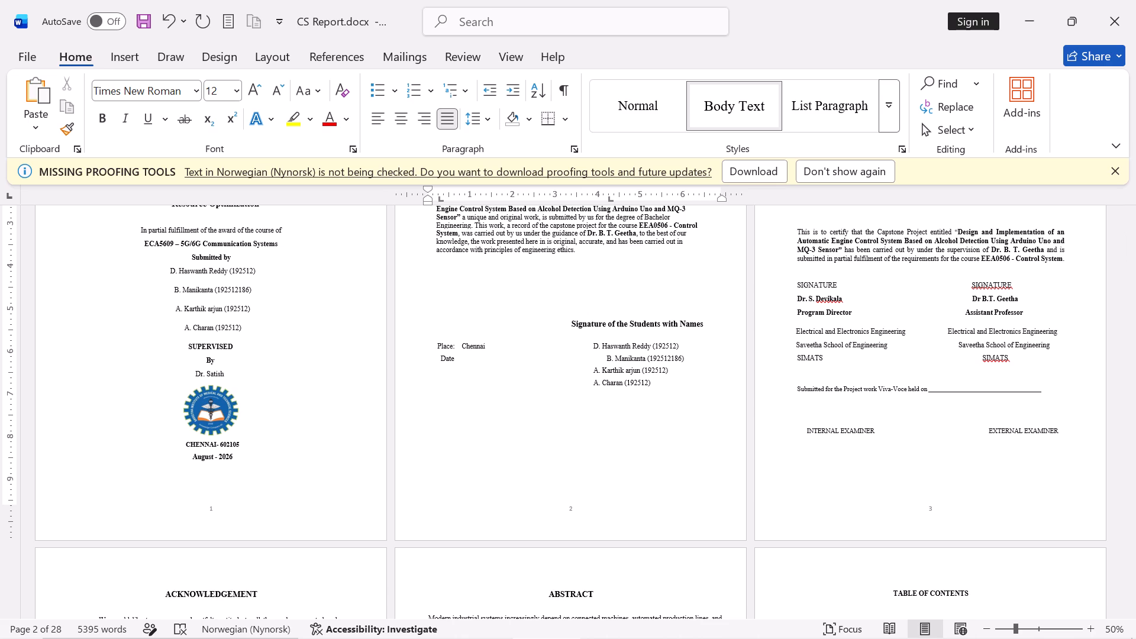
type(":")
key("space")
key("Left")
key("Left")
key("Left")
key("Left")
key("Left")
key("Left")
key("BackSpace")
key("BackSpace")
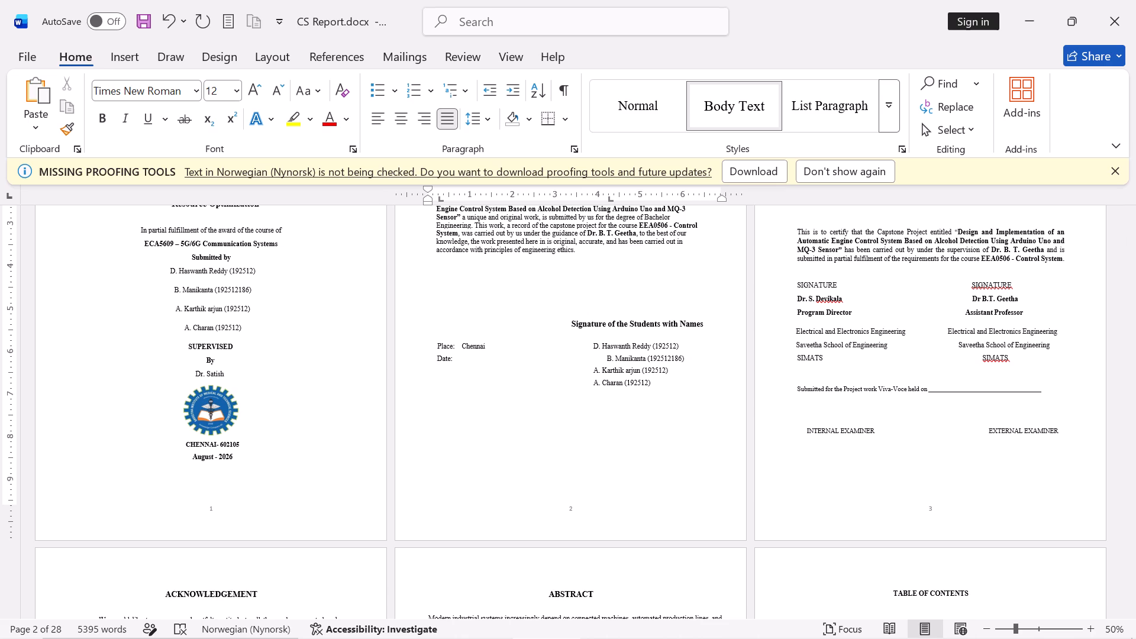
Remove the surplus spaces between the Date label and the second student's name so the name realigns with the list.
key("Right")
key("Right")
key("Right")
key("Right")
key("Right")
key("Right")
key("Right")
key("Right")
key("Right")
key("Right")
key("Right")
key("Right")
key("Right")
key("Right")
key("Right")
key("Right")
key("Right")
key("Right")
key("Right")
key("Right")
key("Left")
key("BackSpace")
key("BackSpace")
key("BackSpace")
key("BackSpace")
key("BackSpace")
key("BackSpace")
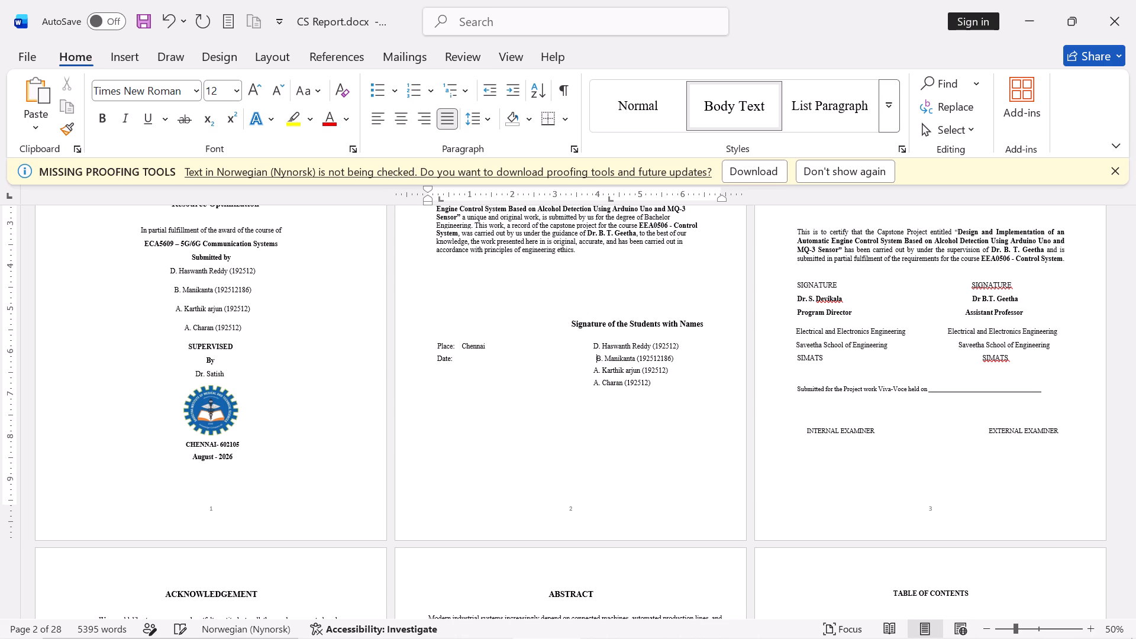
key("BackSpace")
Add one space before the third and fourth student names to align them with the second student's name.
key("Down")
key("space")
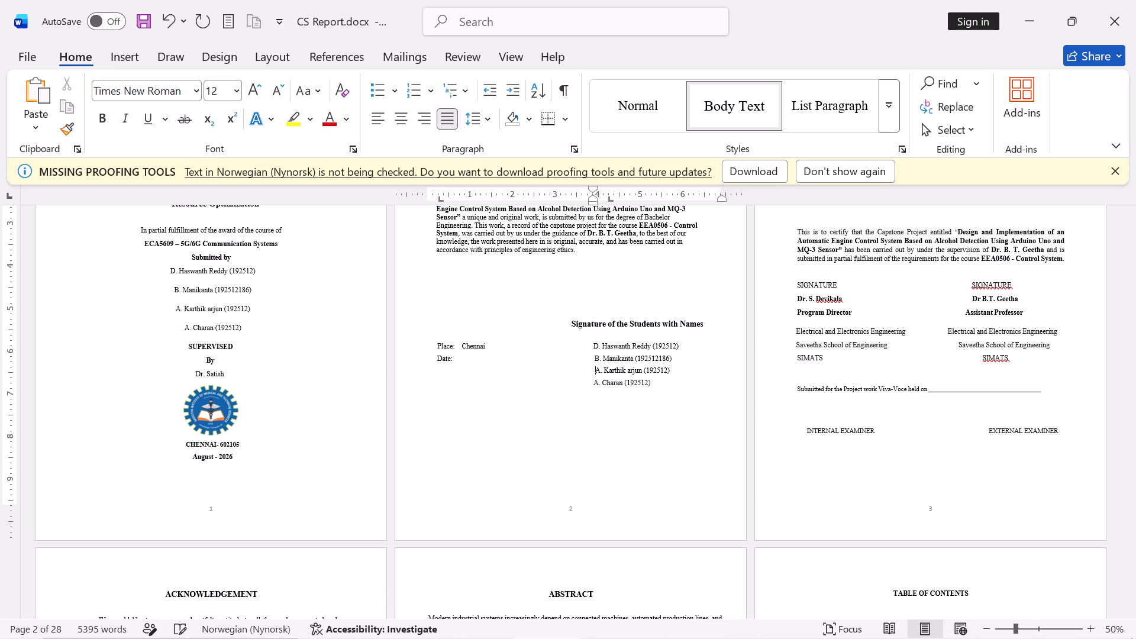
key("Down")
key("space")
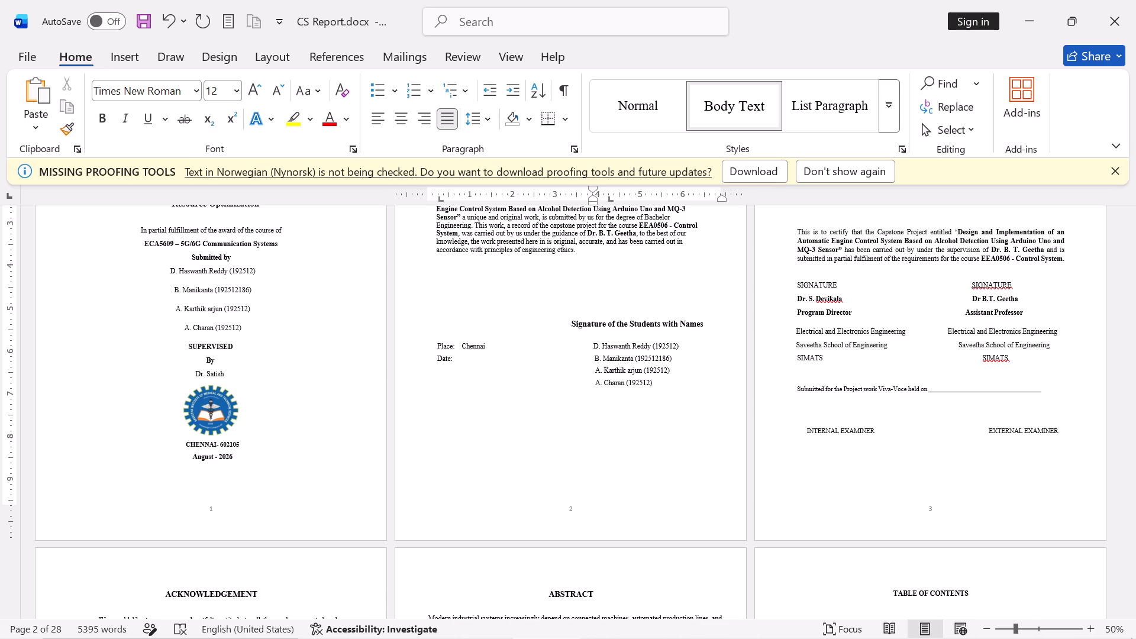
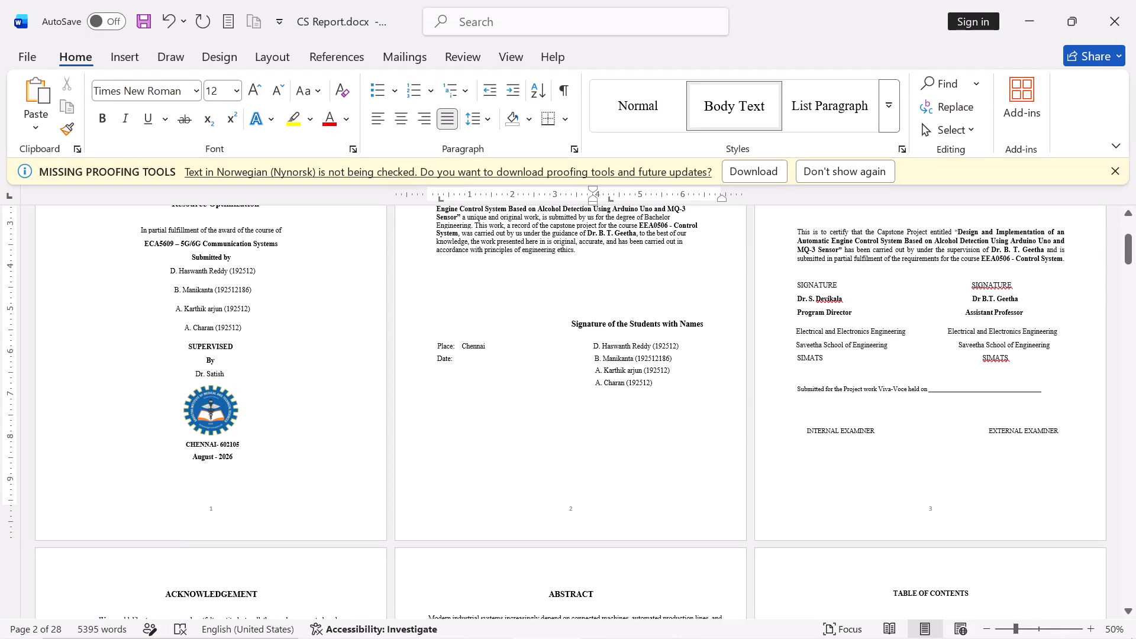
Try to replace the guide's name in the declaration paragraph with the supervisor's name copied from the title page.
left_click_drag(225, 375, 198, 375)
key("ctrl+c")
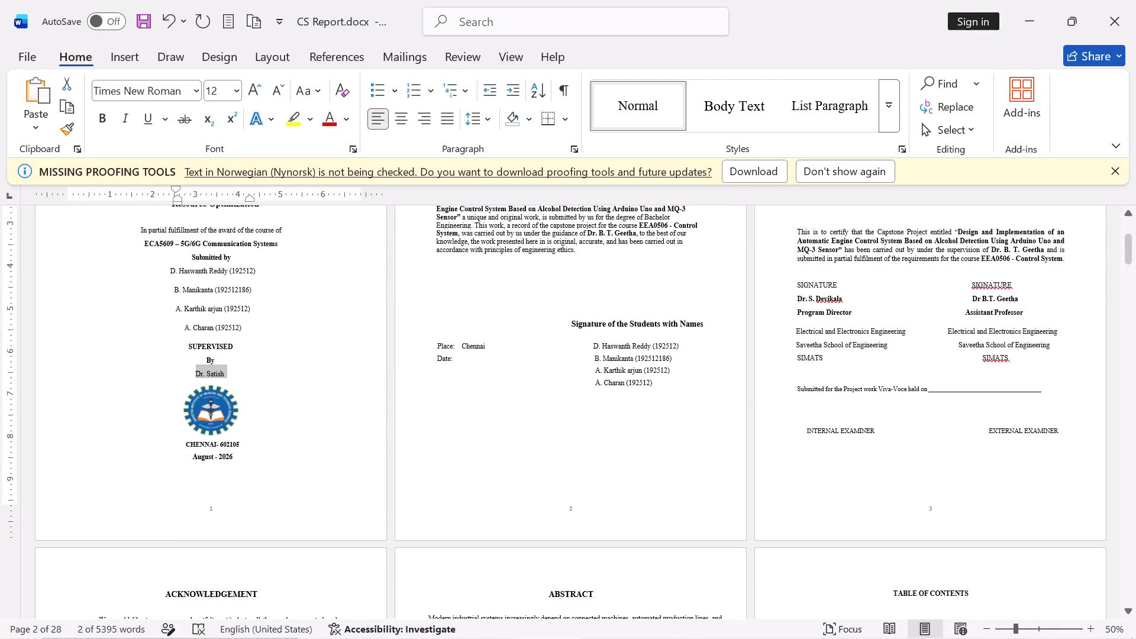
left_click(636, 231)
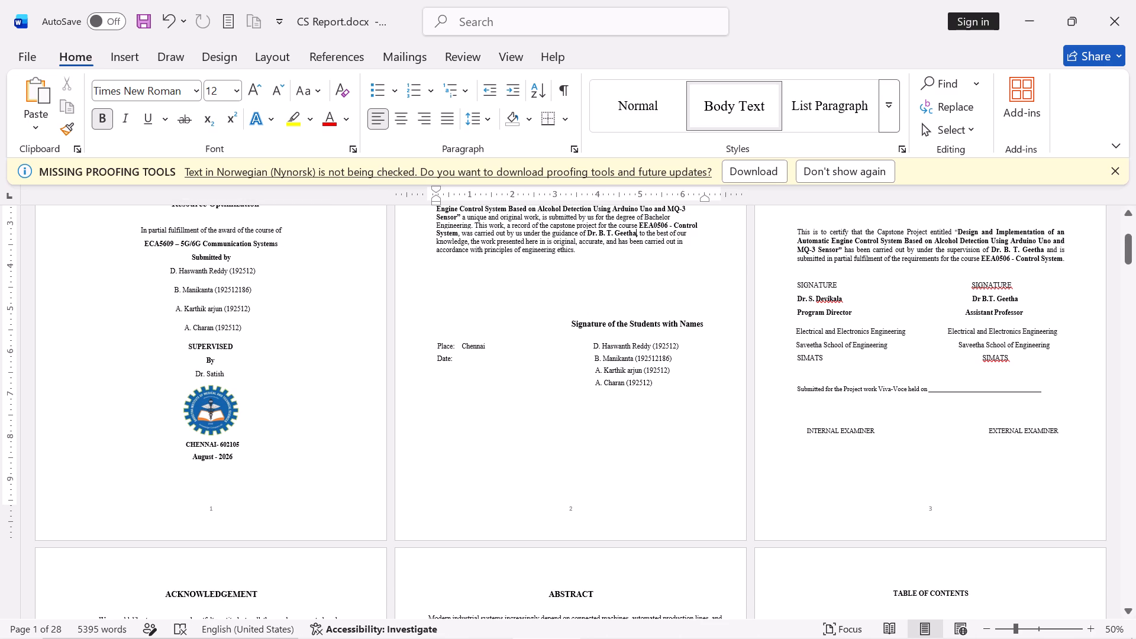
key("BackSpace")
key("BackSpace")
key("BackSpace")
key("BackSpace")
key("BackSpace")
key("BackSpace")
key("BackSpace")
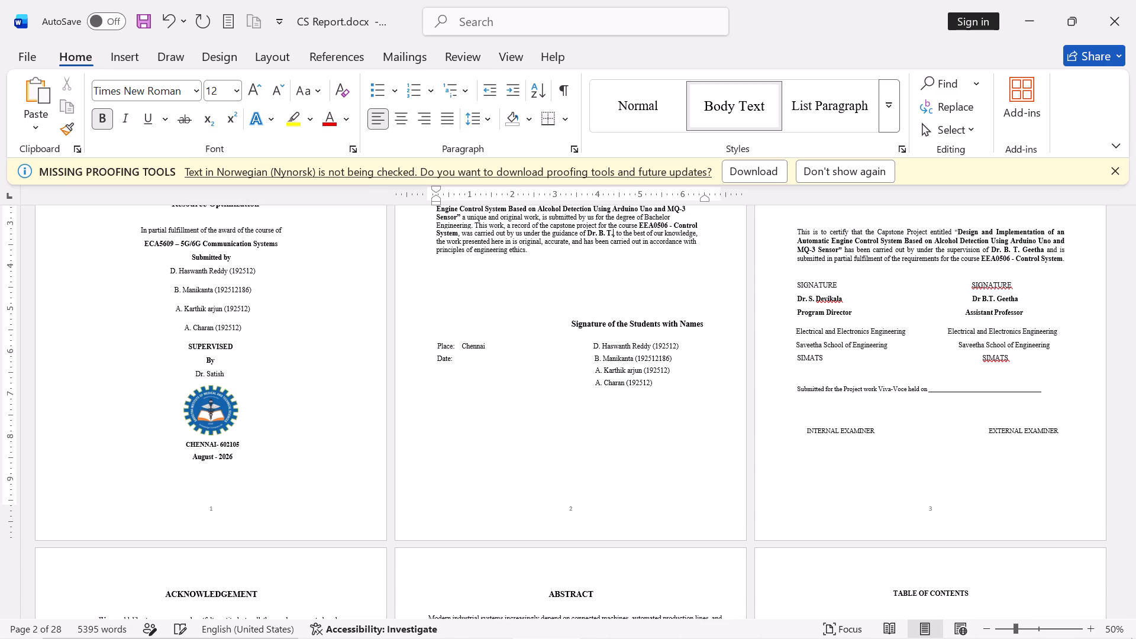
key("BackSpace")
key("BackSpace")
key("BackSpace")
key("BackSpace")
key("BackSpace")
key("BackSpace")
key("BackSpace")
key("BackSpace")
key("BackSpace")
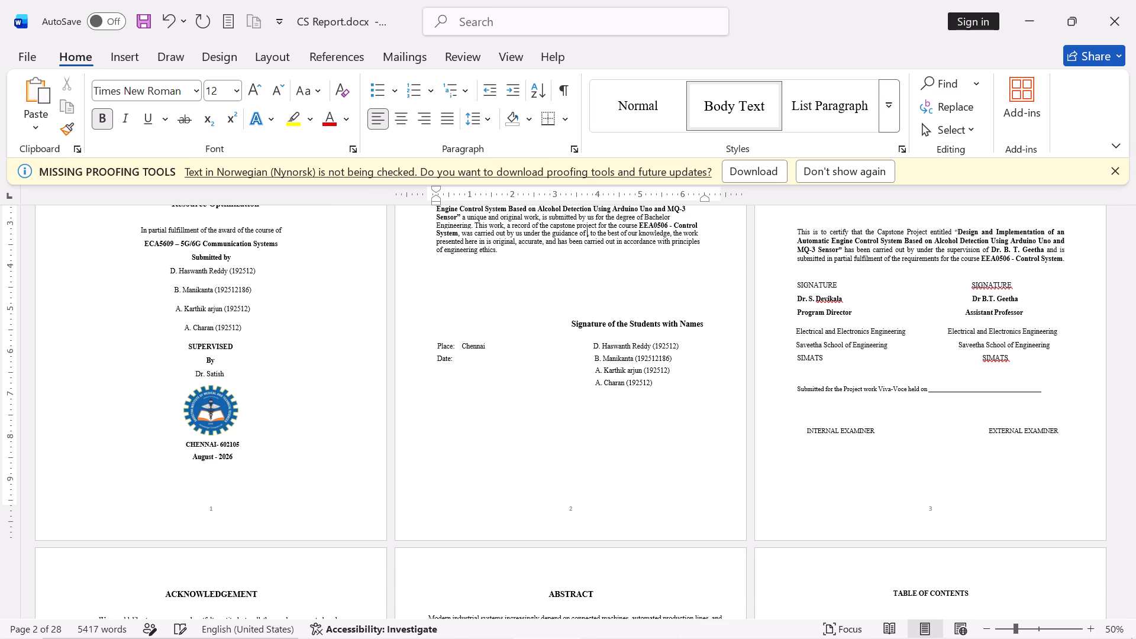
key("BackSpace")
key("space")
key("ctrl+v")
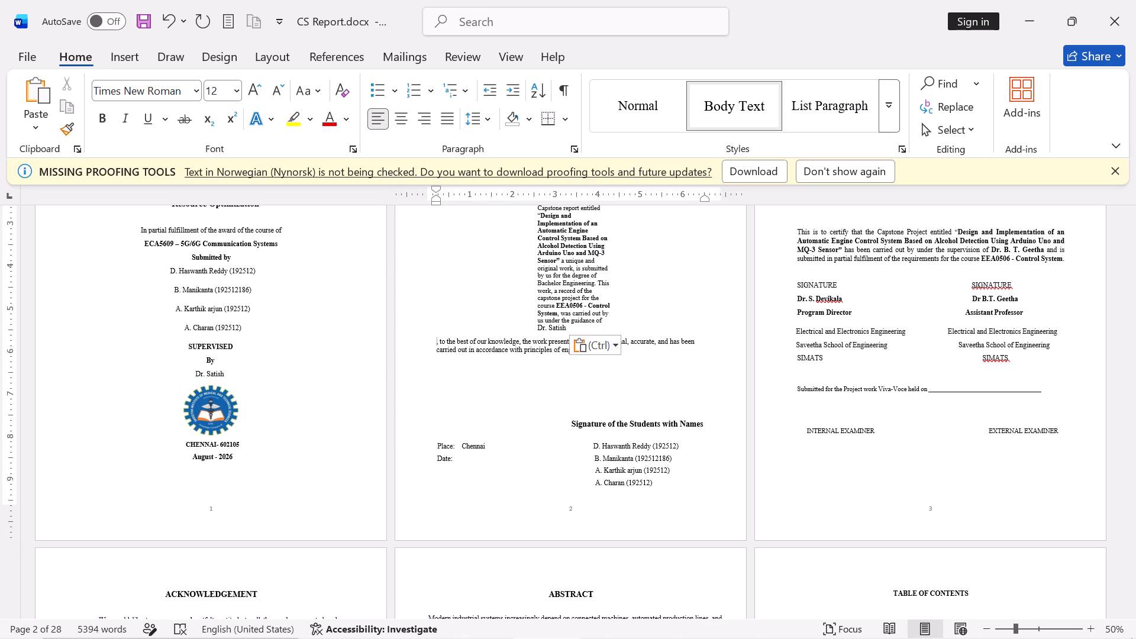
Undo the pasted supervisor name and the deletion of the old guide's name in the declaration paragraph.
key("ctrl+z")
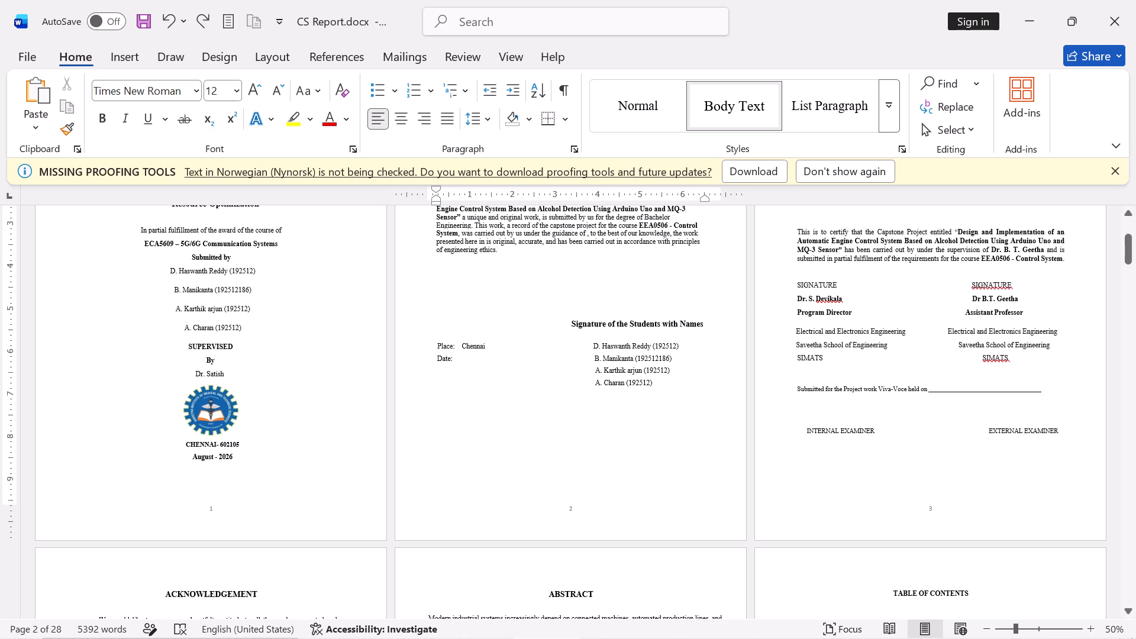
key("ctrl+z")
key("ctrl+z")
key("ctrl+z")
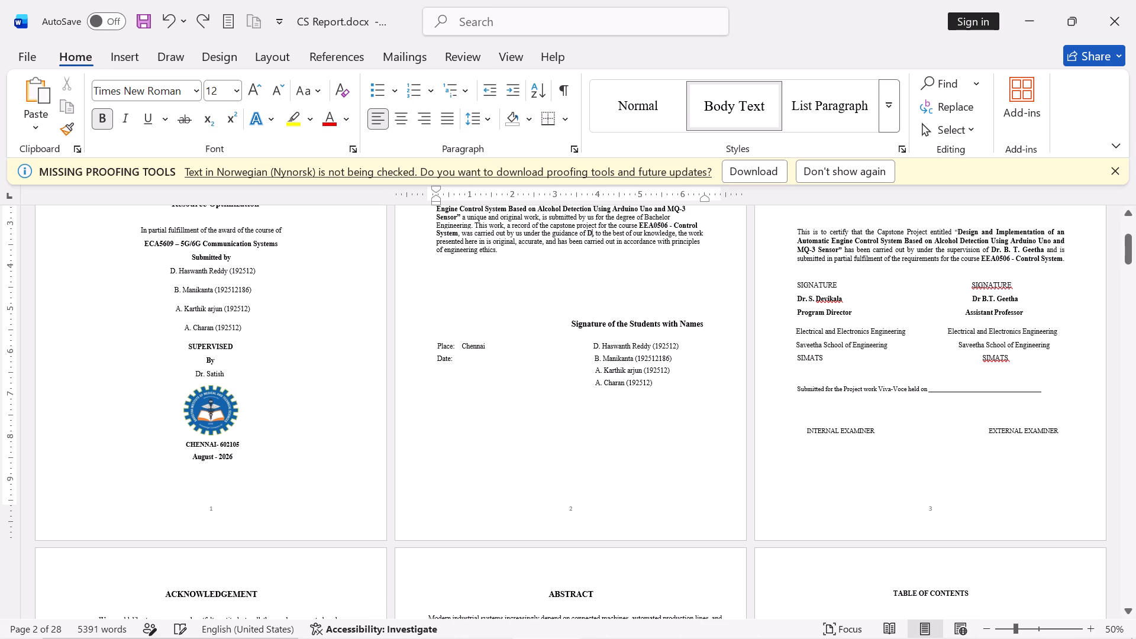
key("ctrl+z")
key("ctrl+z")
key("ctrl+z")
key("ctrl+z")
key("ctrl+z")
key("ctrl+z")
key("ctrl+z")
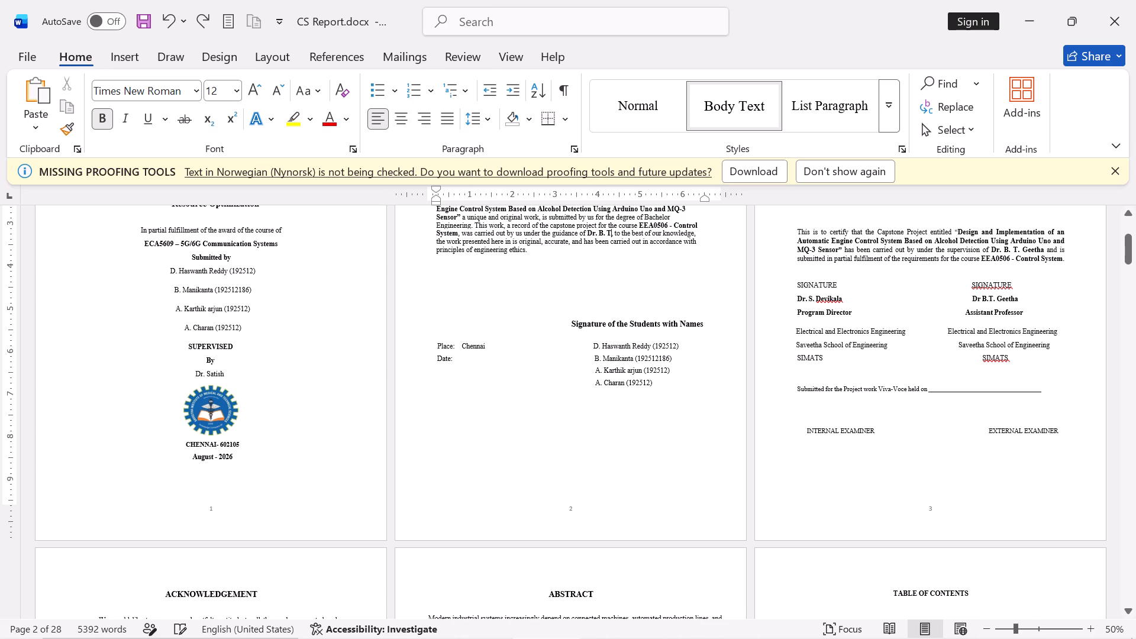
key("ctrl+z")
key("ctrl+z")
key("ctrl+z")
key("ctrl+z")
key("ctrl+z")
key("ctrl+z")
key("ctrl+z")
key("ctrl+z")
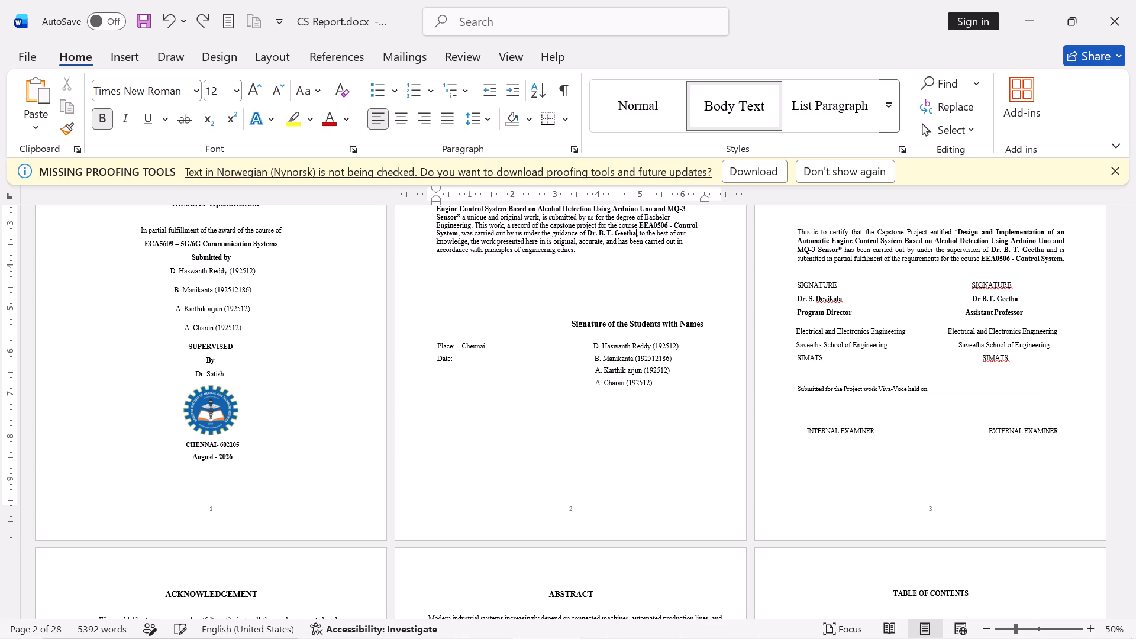
Enter the title-page supervisor's name directly after the old guide's name in the declaration paragraph.
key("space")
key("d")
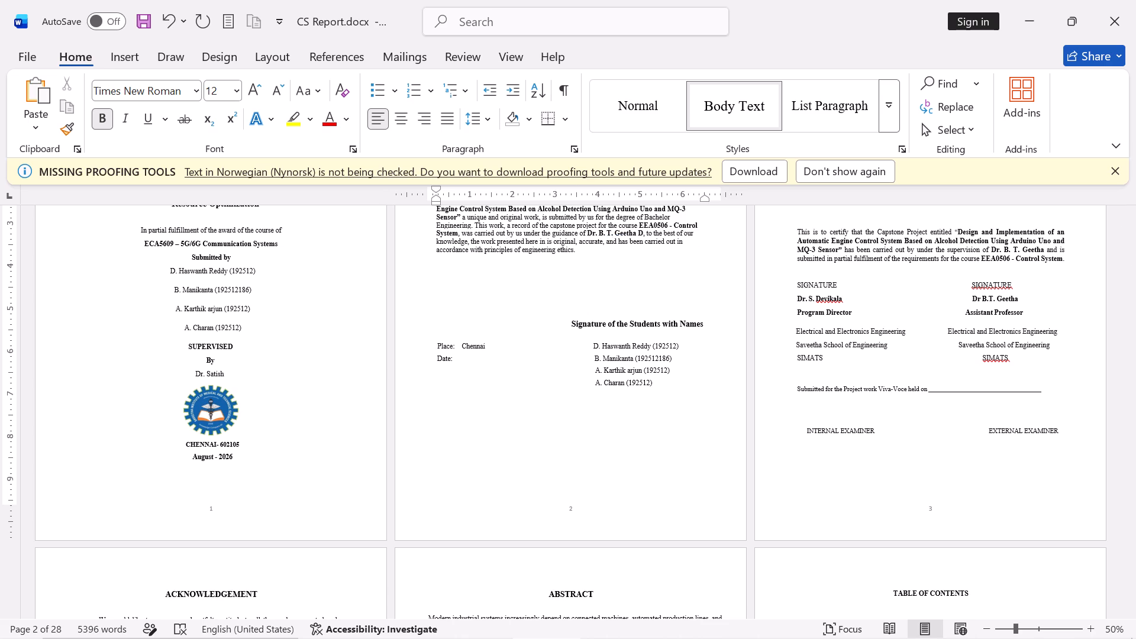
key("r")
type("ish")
Delete the old guide's name in front of the new supervisor's name in the declaration paragraph.
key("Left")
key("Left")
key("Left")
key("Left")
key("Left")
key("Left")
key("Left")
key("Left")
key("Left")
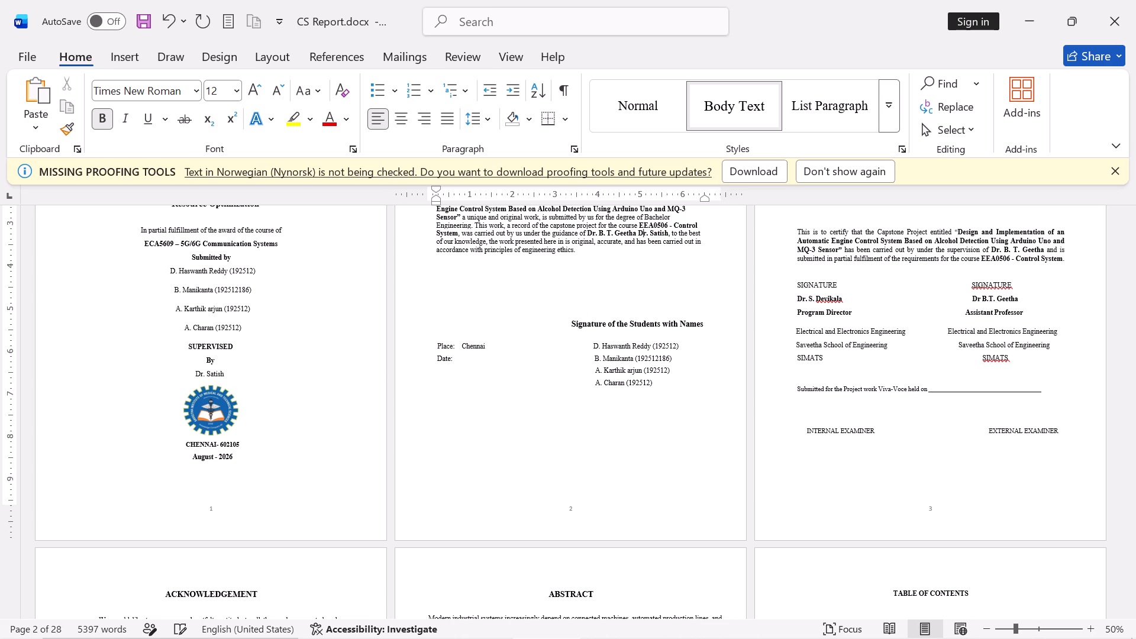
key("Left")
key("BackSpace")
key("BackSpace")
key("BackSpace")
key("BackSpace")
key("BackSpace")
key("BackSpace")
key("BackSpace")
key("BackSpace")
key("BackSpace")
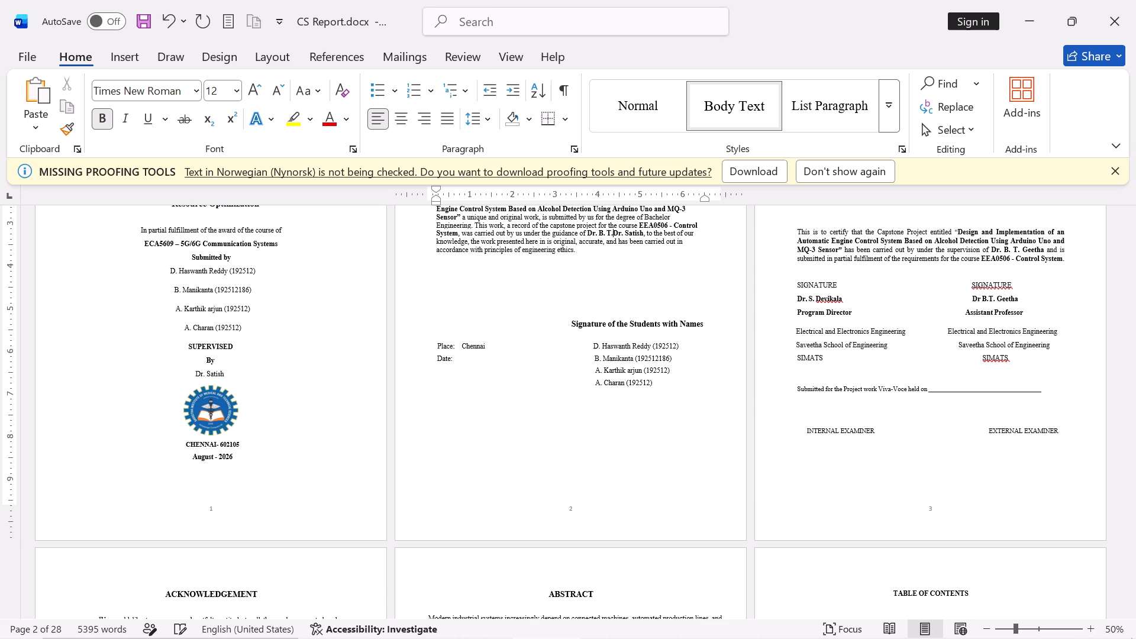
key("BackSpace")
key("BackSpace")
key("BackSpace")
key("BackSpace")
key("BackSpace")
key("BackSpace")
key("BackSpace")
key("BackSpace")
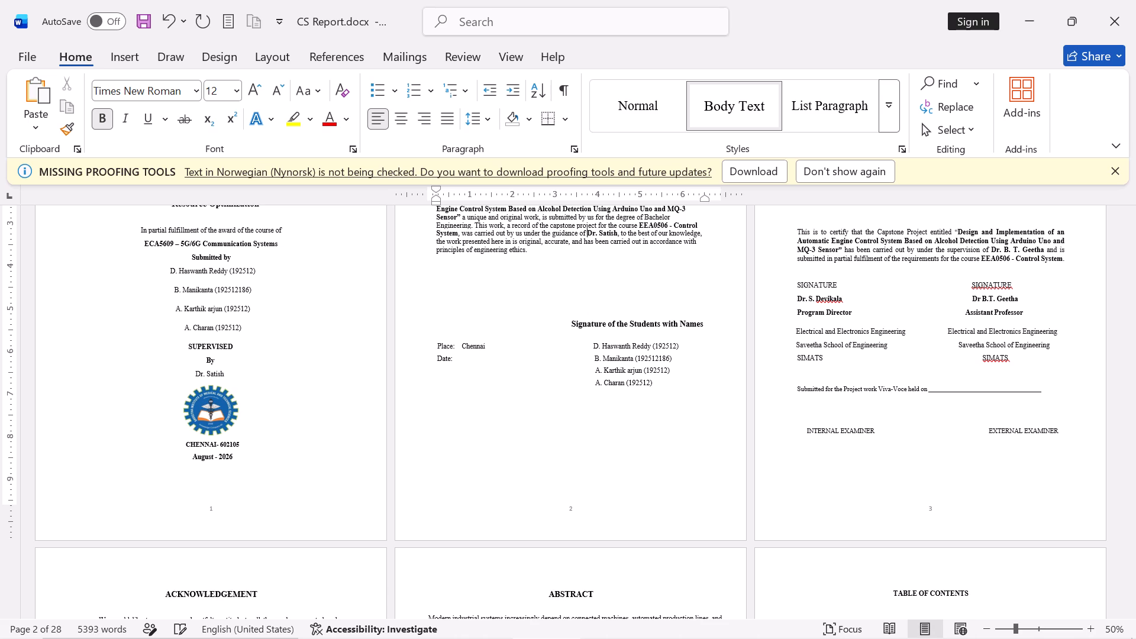
scroll(698, 264, "up", 1)
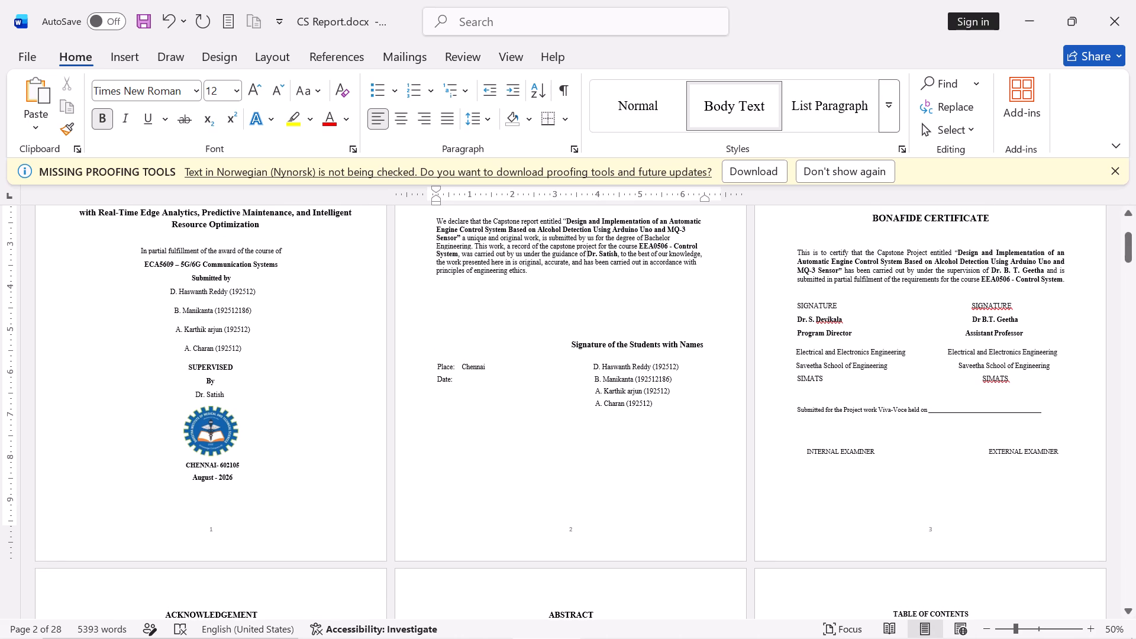
Place the text cursor at the end of "Control" in the course name within the declaration paragraph.
left_click(701, 246)
key("Left")
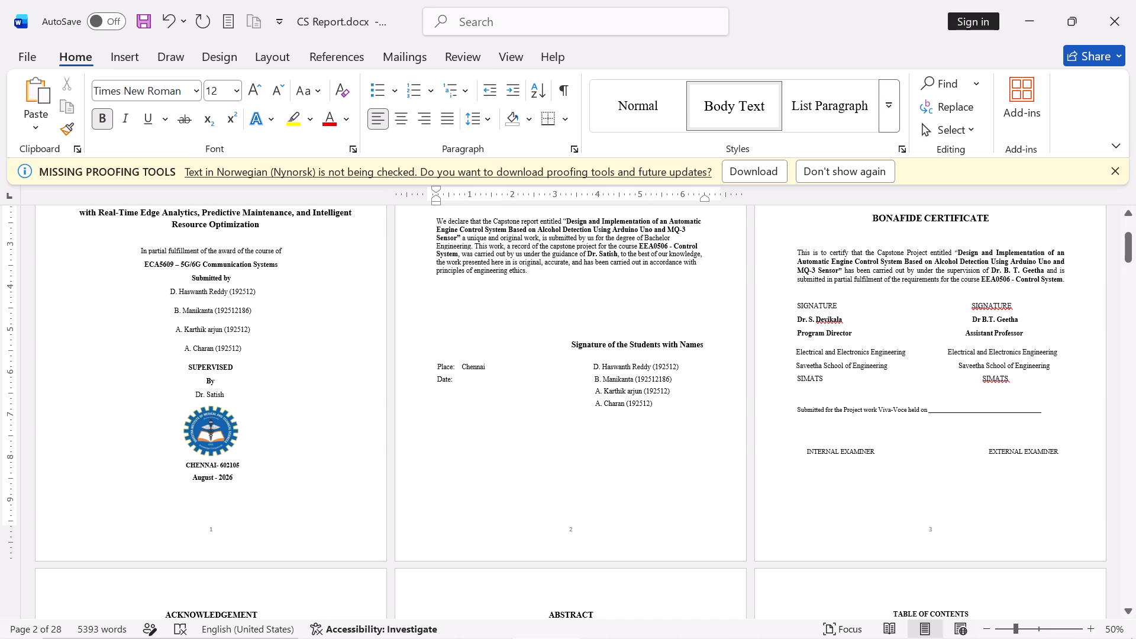
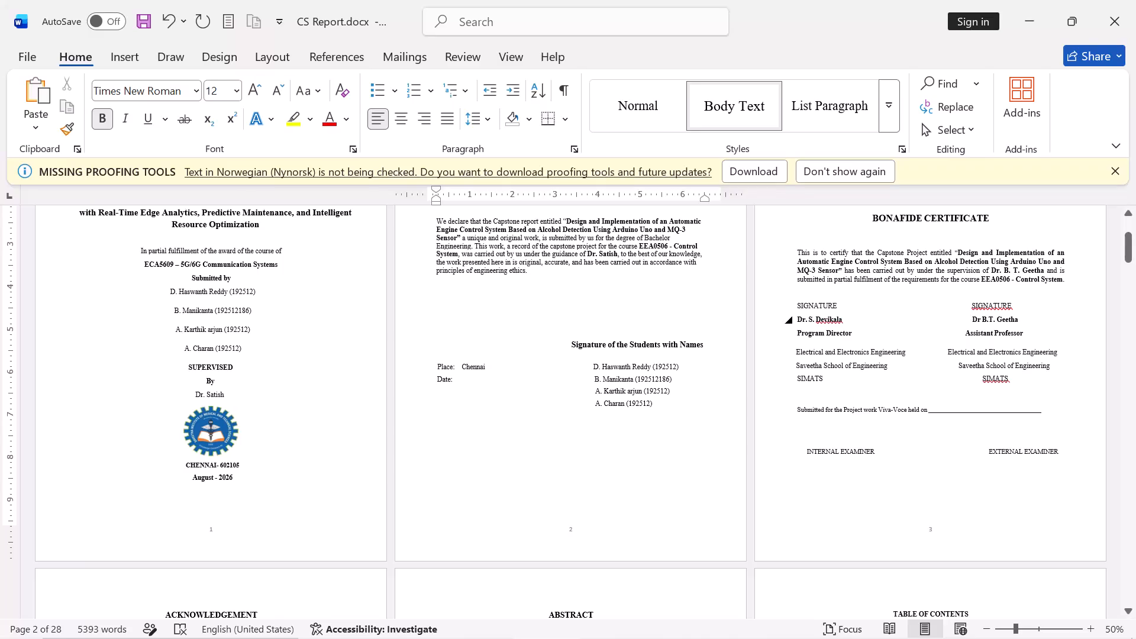
Replace the Assistant Professor's name in the Bonafide Certificate signature block with the supervisor's name shown on the title page.
left_click(1020, 321)
key("BackSpace")
key("BackSpace")
key("BackSpace")
key("BackSpace")
key("BackSpace")
key("BackSpace")
key("BackSpace")
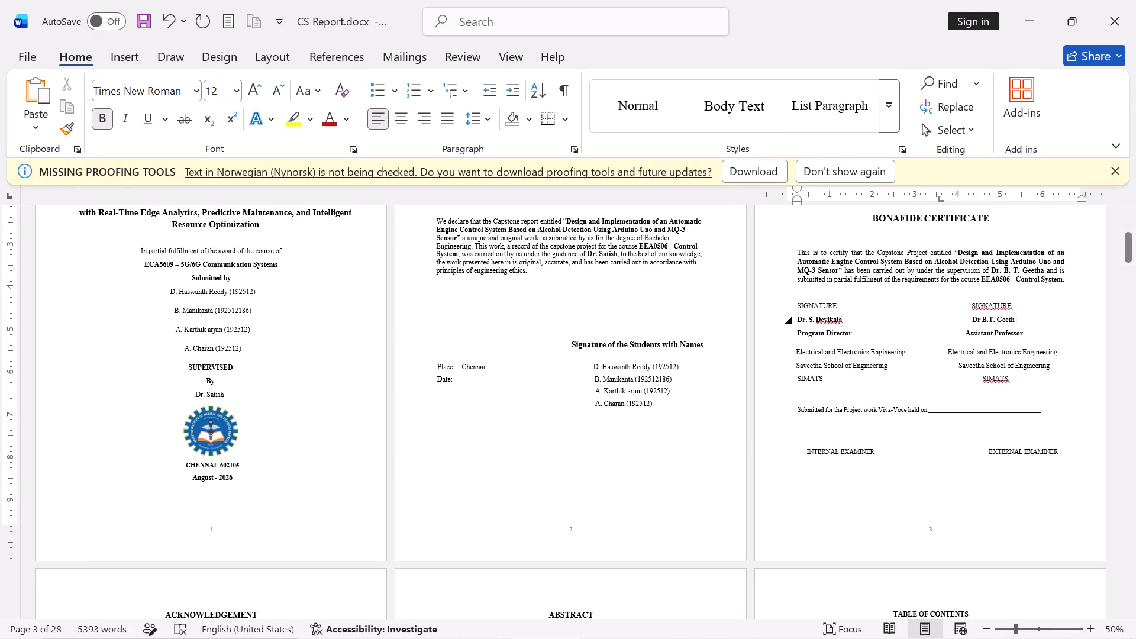
key("BackSpace")
key("BackSpace")
key("BackSpace")
key("BackSpace")
key("BackSpace")
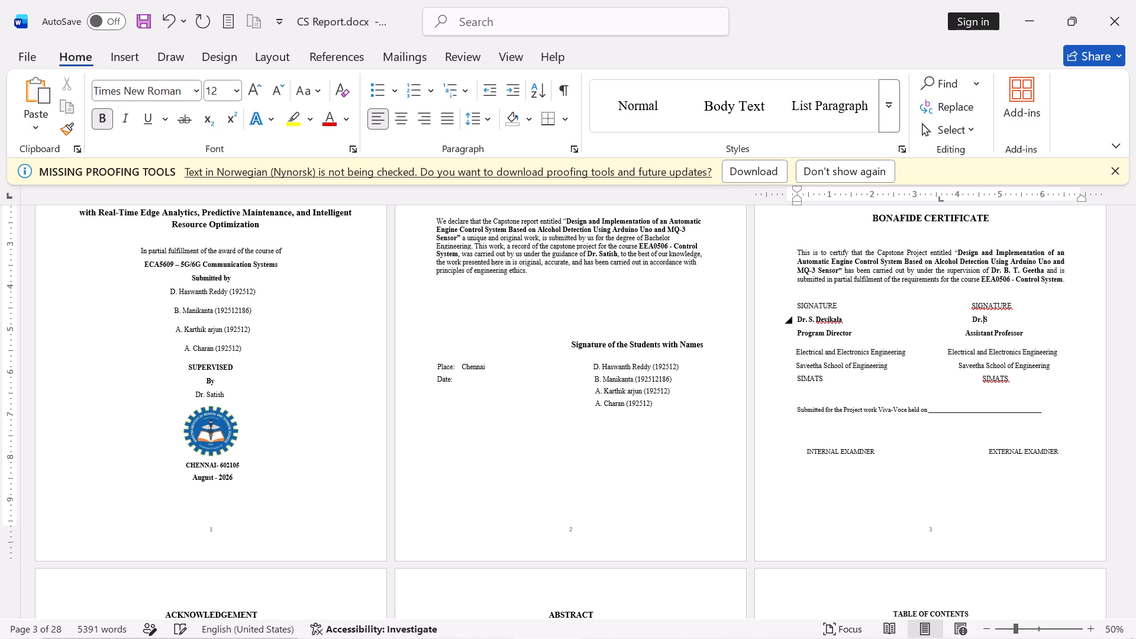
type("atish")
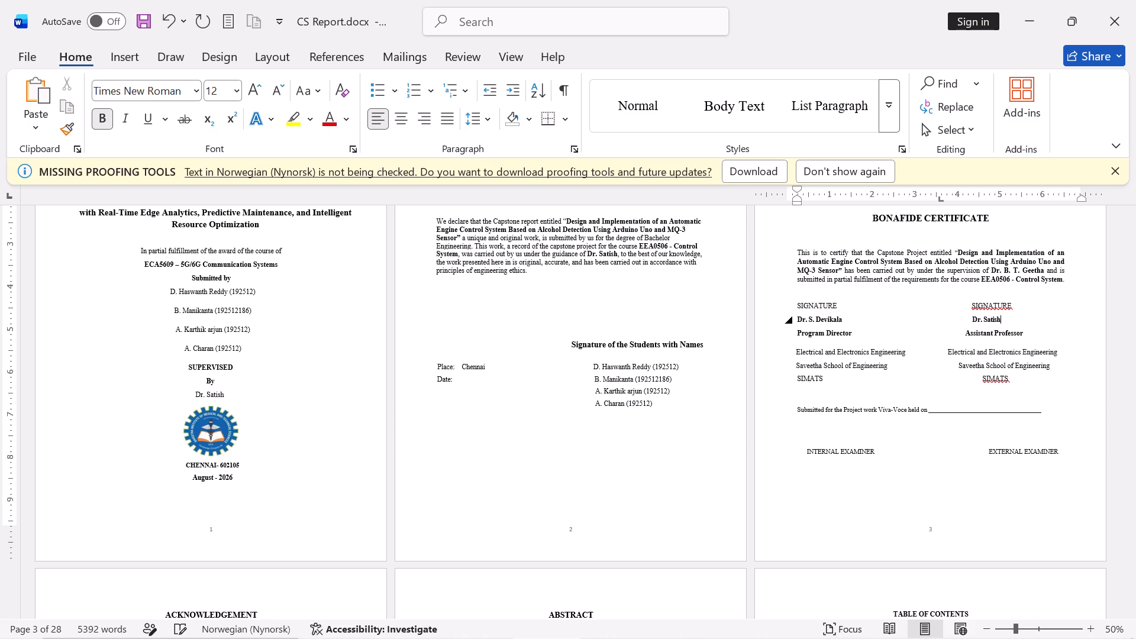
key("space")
Add one space before the supervisor's name above "Assistant Professor" in the certificate's signature block.
left_click(969, 321)
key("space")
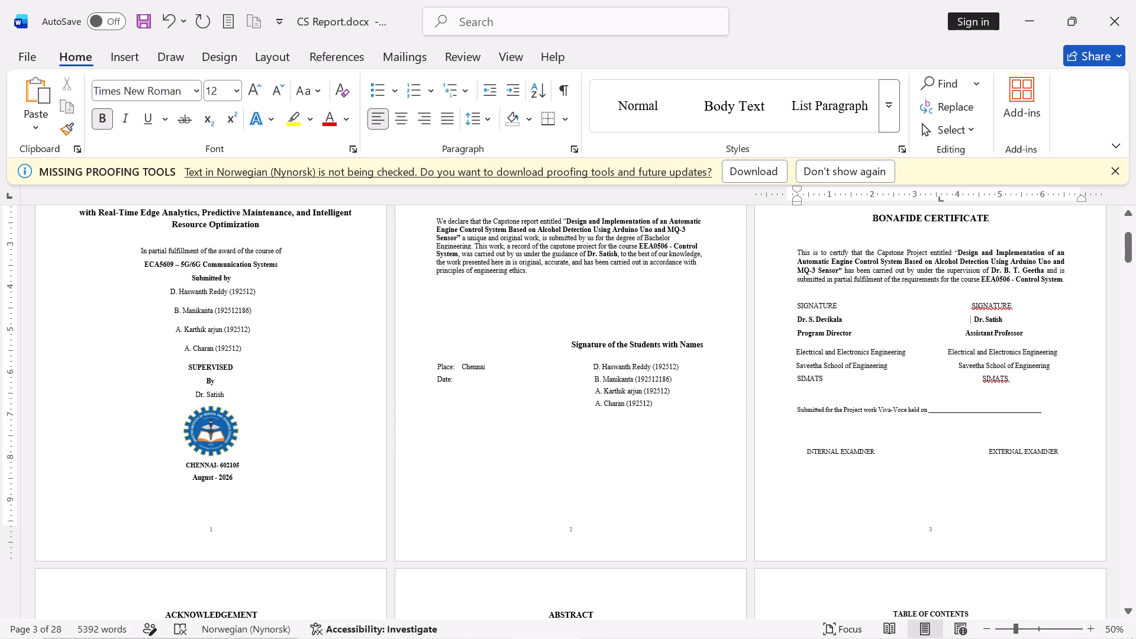
Replace the old project title in the Bonafide Certificate paragraph with the full 5G-Enabled Digital Twin Framework title copied from the title page.
scroll(261, 225, "up", 1)
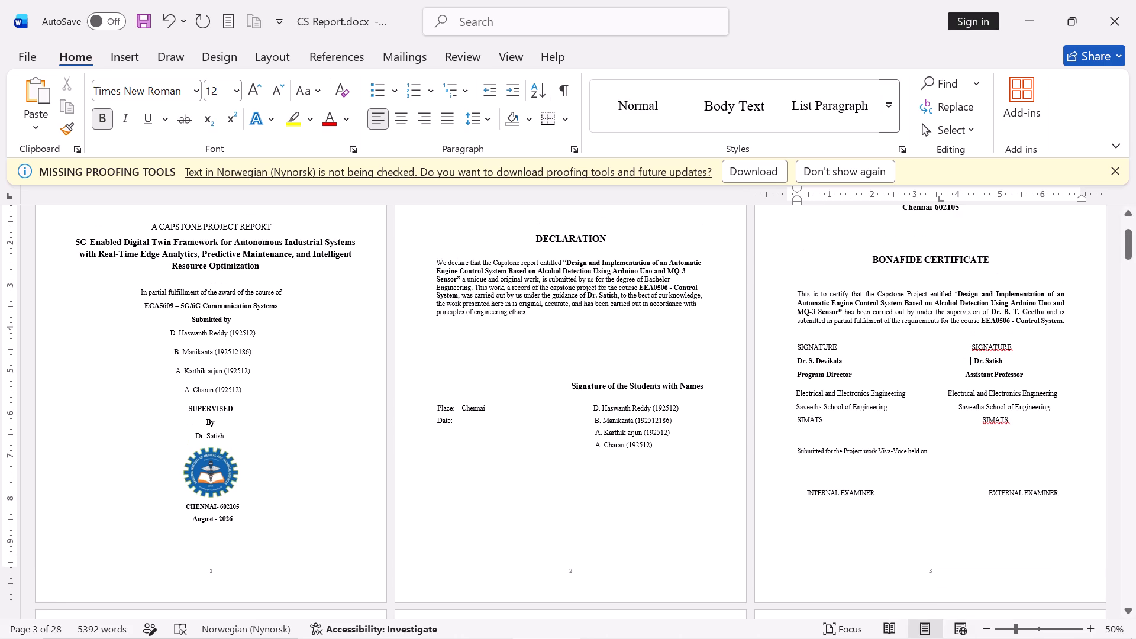
left_click_drag(260, 266, 77, 239)
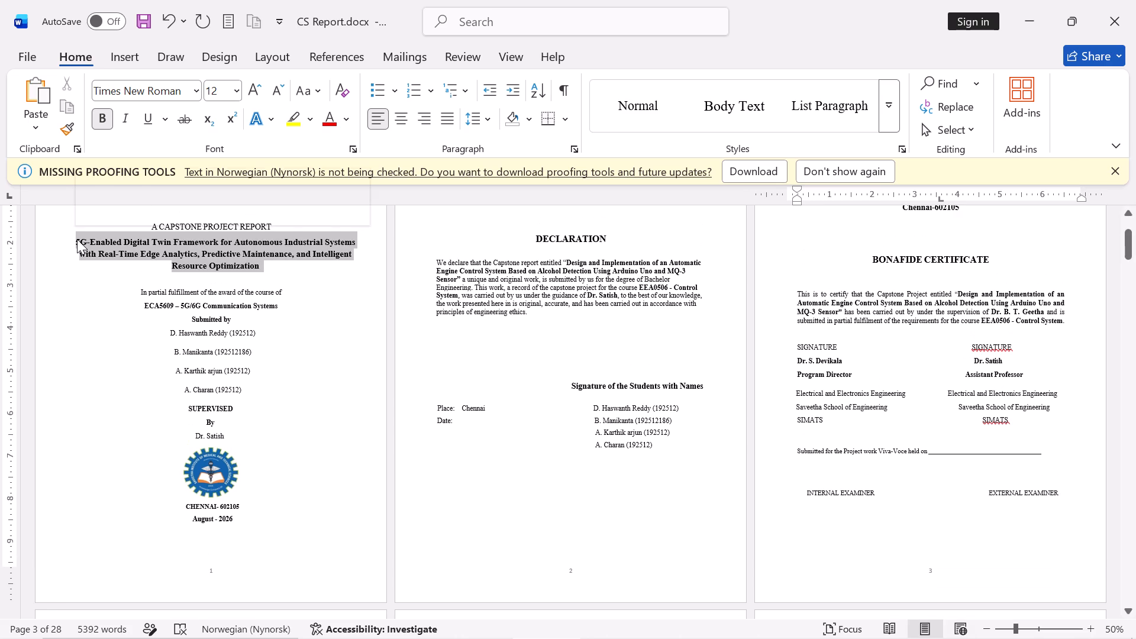
key("ctrl+c")
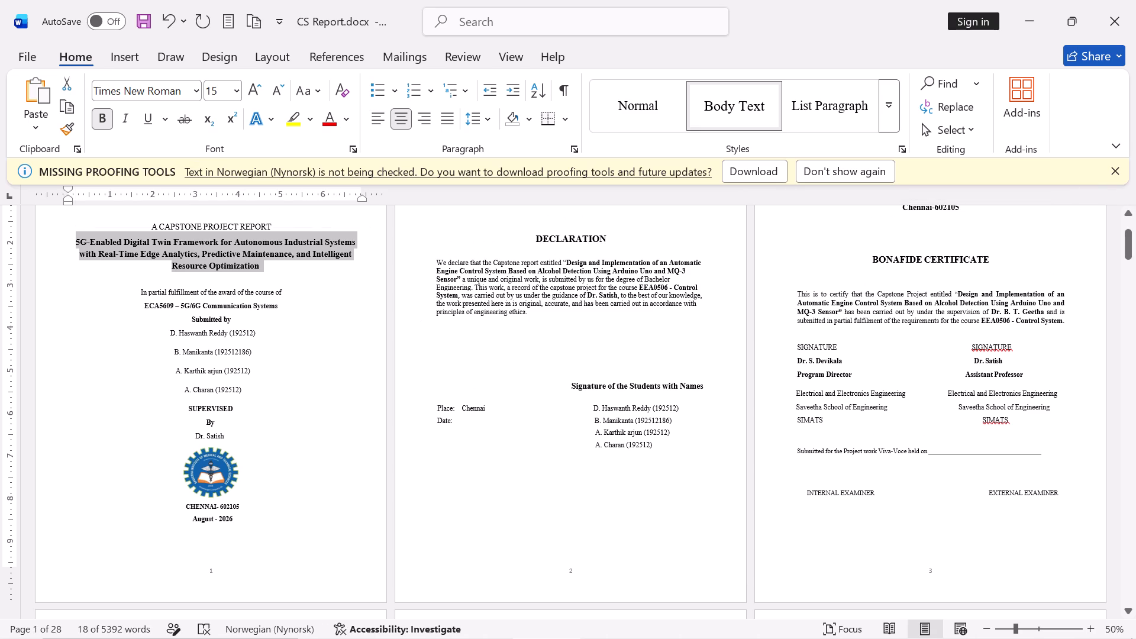
left_click(838, 313)
key("BackSpace")
key("BackSpace")
key("BackSpace")
key("BackSpace")
key("BackSpace")
key("BackSpace")
key("BackSpace")
key("BackSpace")
key("BackSpace")
key("BackSpace")
key("BackSpace")
key("BackSpace")
key("BackSpace")
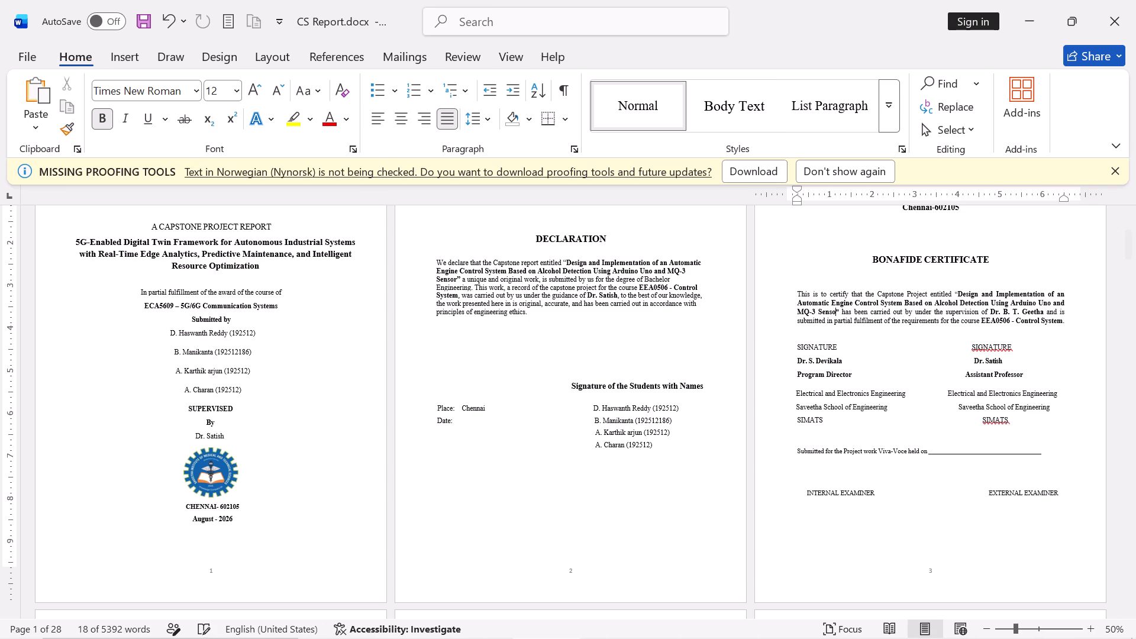
key("ctrl+v")
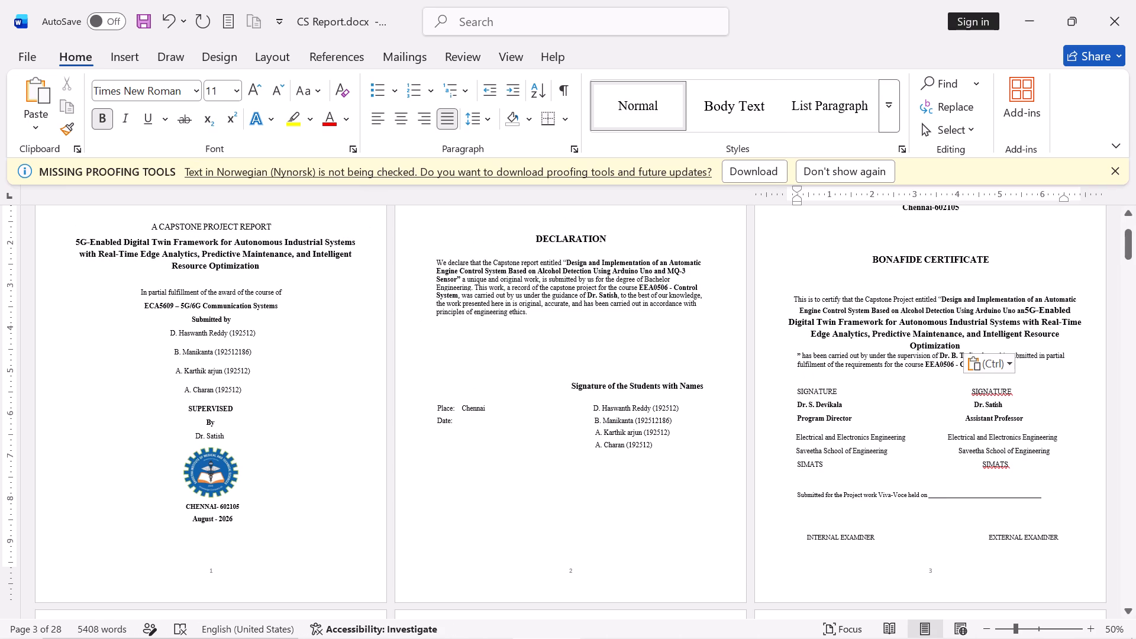
Delete the old "Design and Implementation…Arduino Uno an" title text from the bonafide certificate, keeping the new title starting with "5G-Enabled".
left_click(1026, 309)
left_click_drag(1026, 309, 1008, 304)
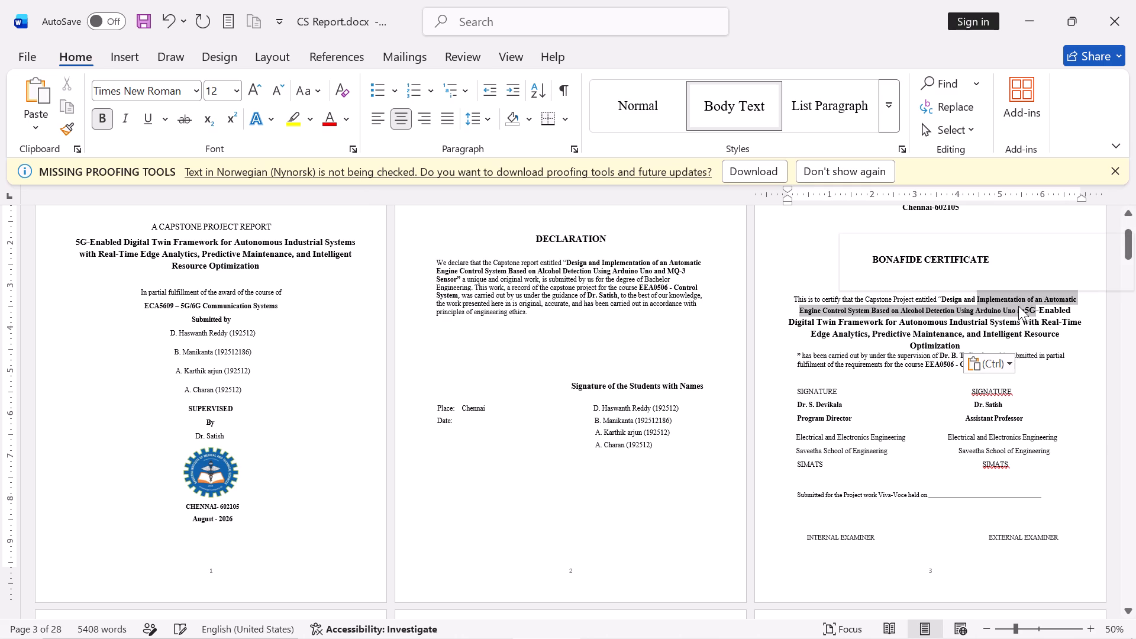
left_click(1019, 306)
left_click_drag(1018, 309, 1018, 308)
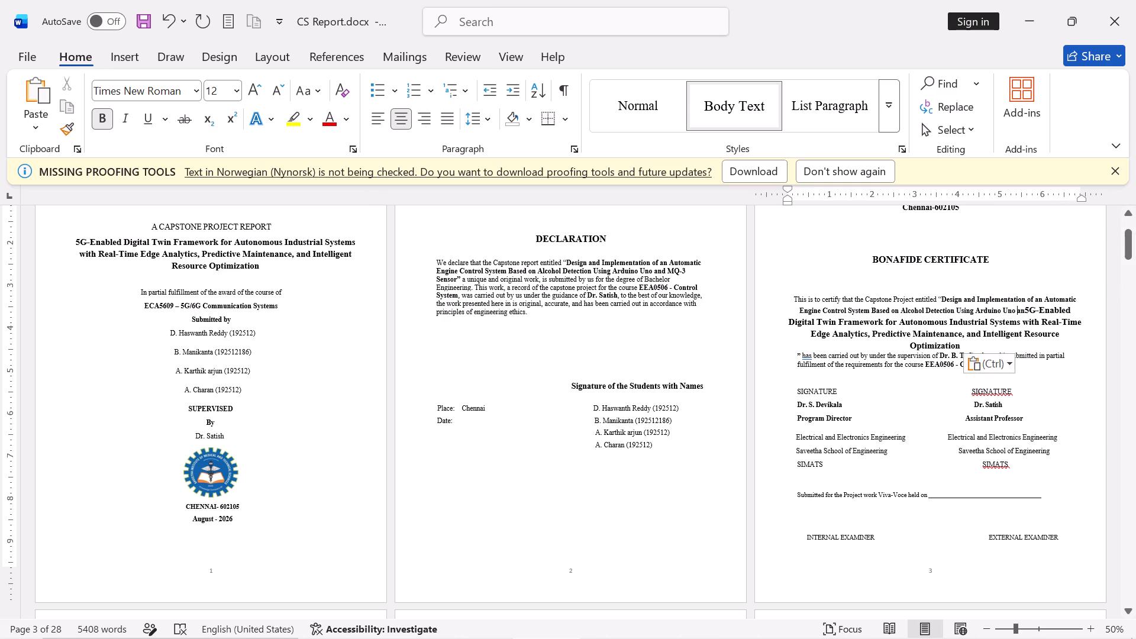
left_click_drag(1018, 308, 944, 305)
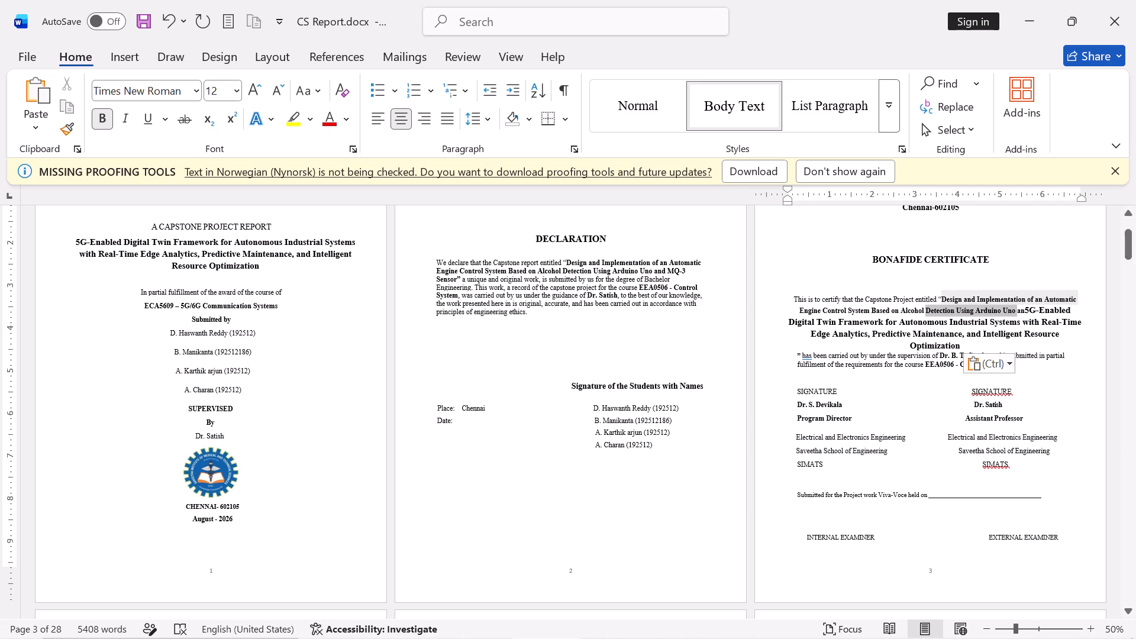
left_click_drag(944, 305, 943, 302)
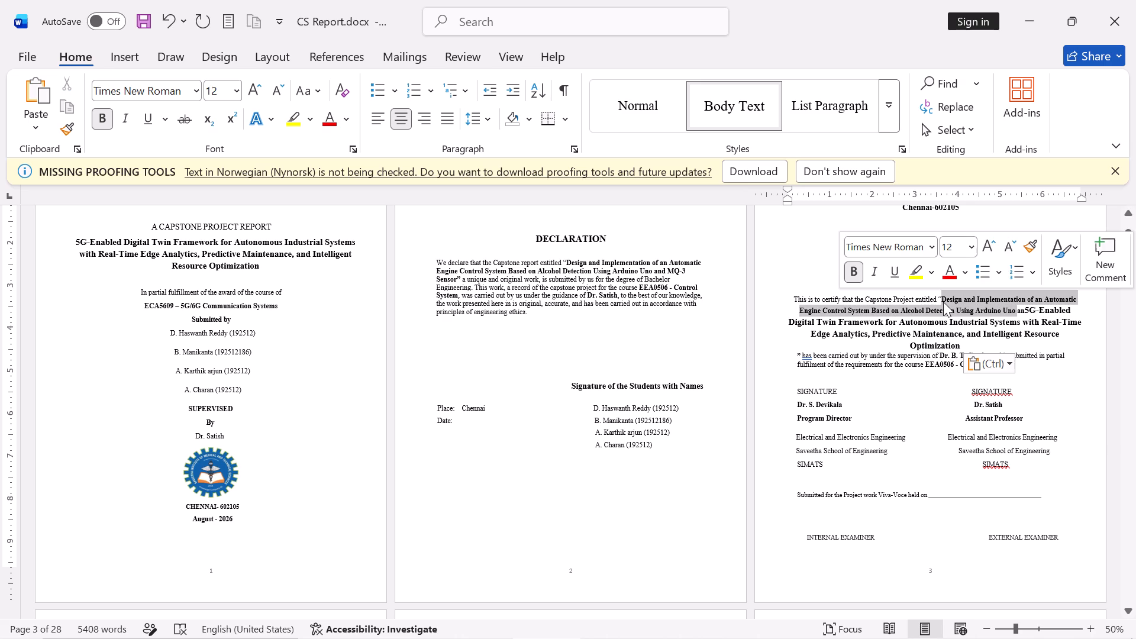
key("BackSpace")
key("Right")
key("Right")
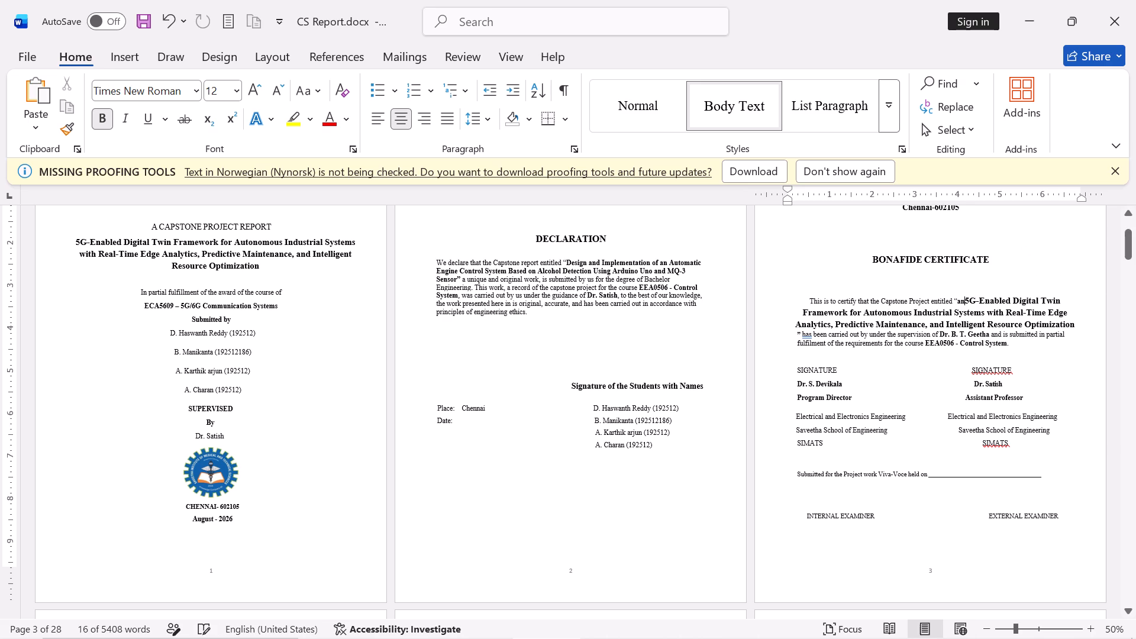
key("Right")
key("BackSpace")
key("BackSpace")
key("BackSpace")
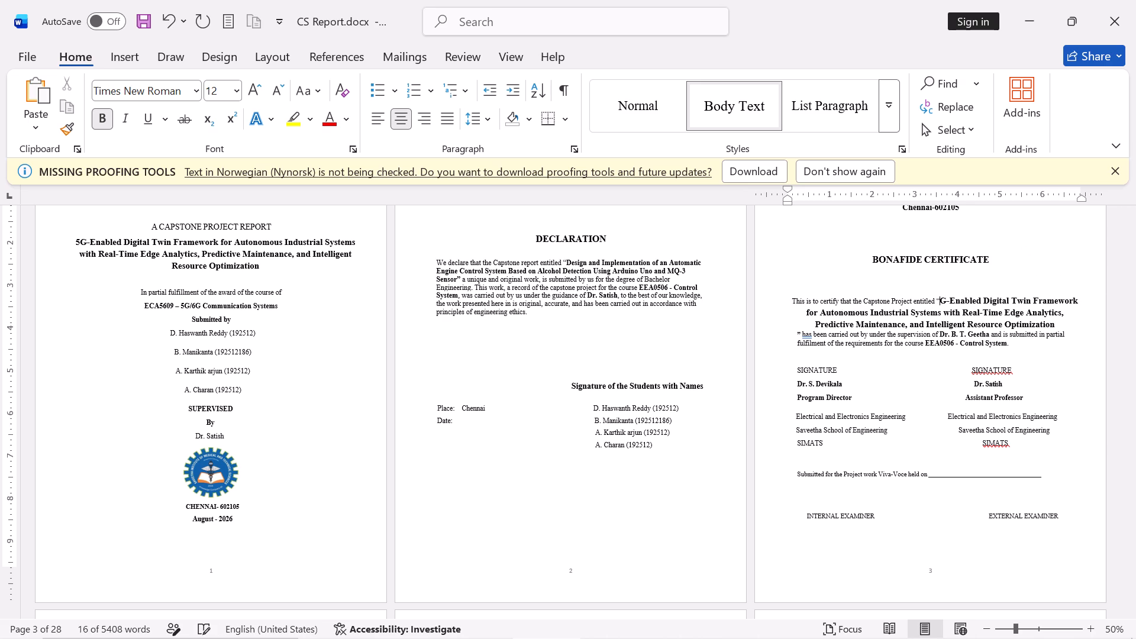
key("5")
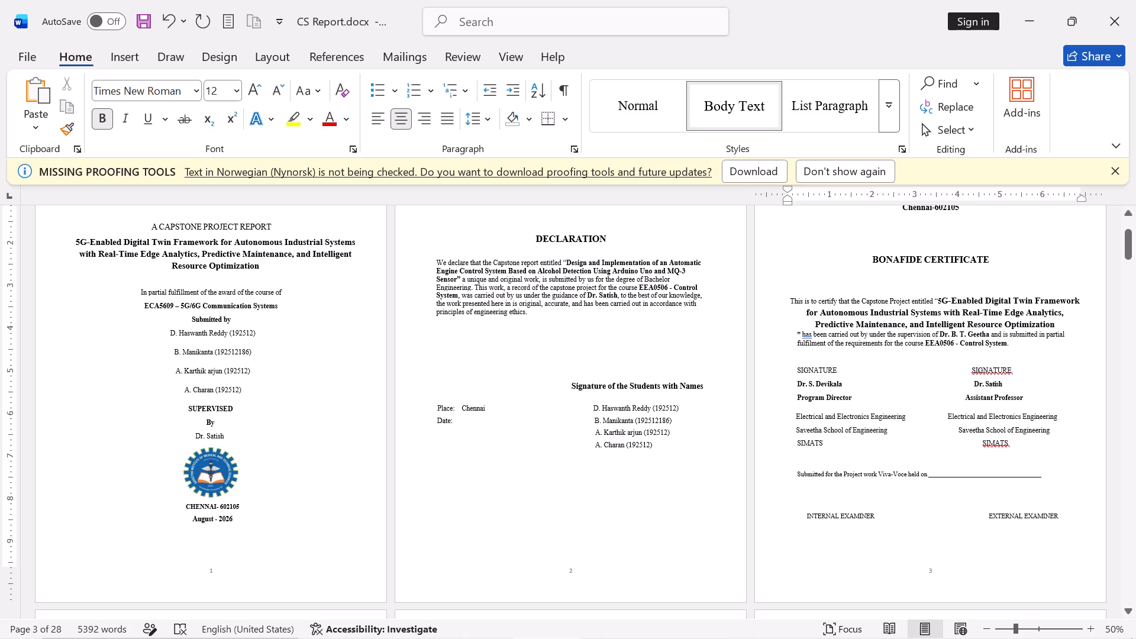
Join the line starting with the closing quotation mark and "has been carried out" directly to the new title in the bonafide certificate.
left_click(798, 334)
key("BackSpace")
key("BackSpace")
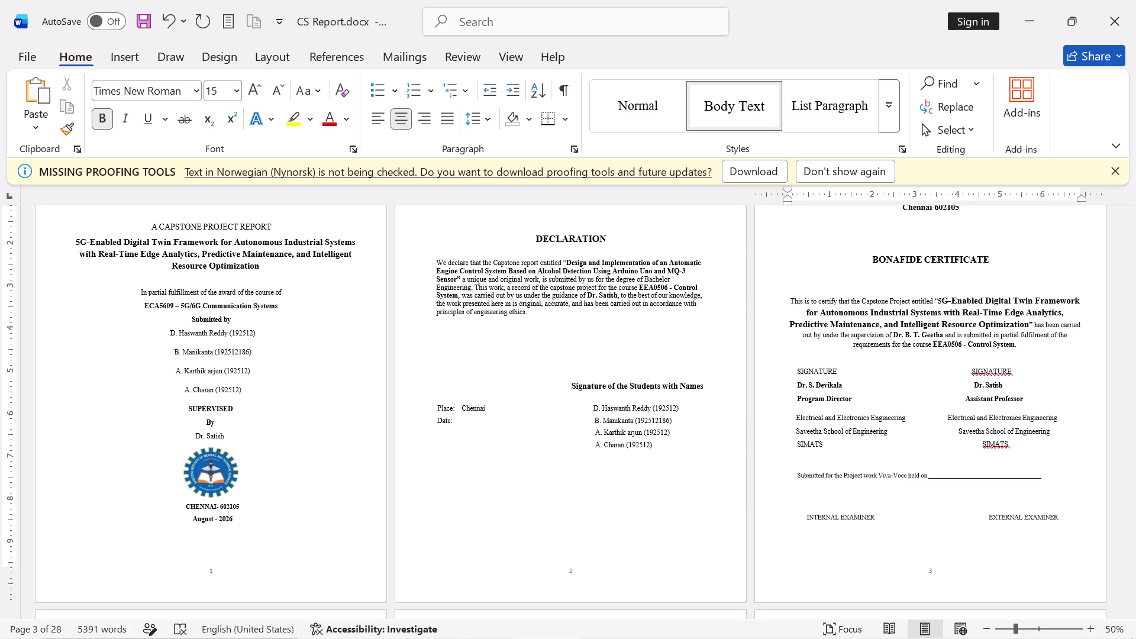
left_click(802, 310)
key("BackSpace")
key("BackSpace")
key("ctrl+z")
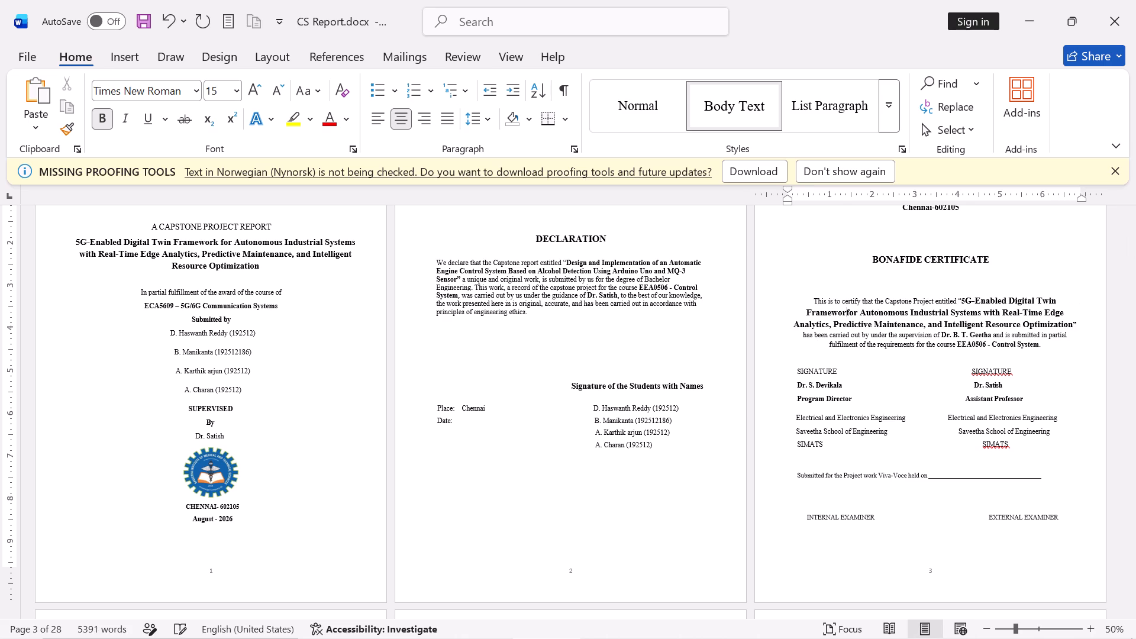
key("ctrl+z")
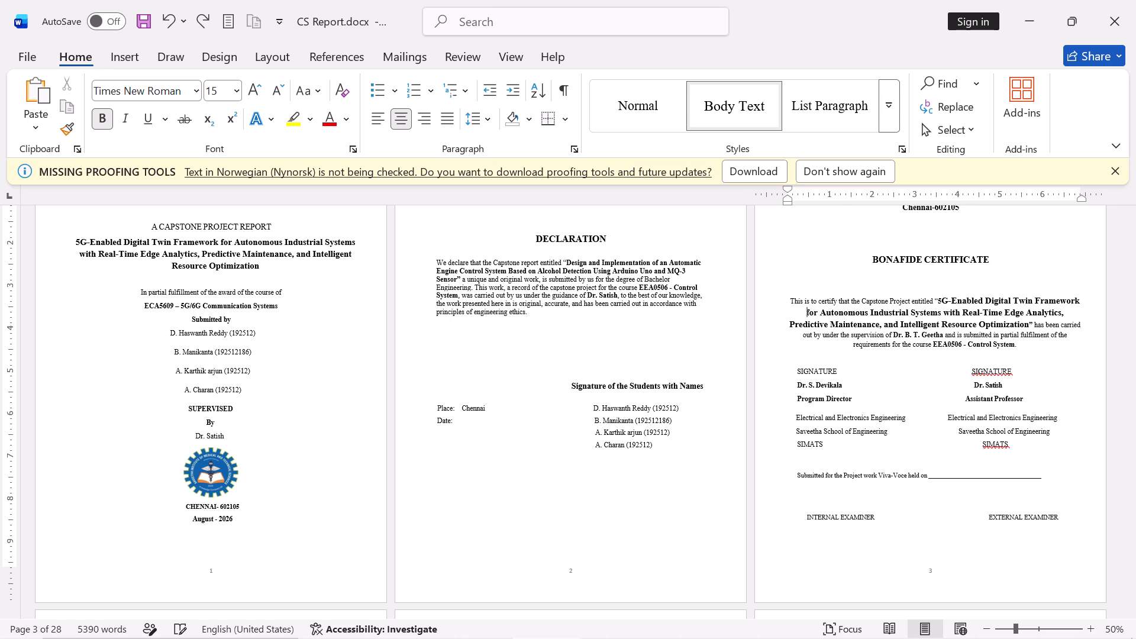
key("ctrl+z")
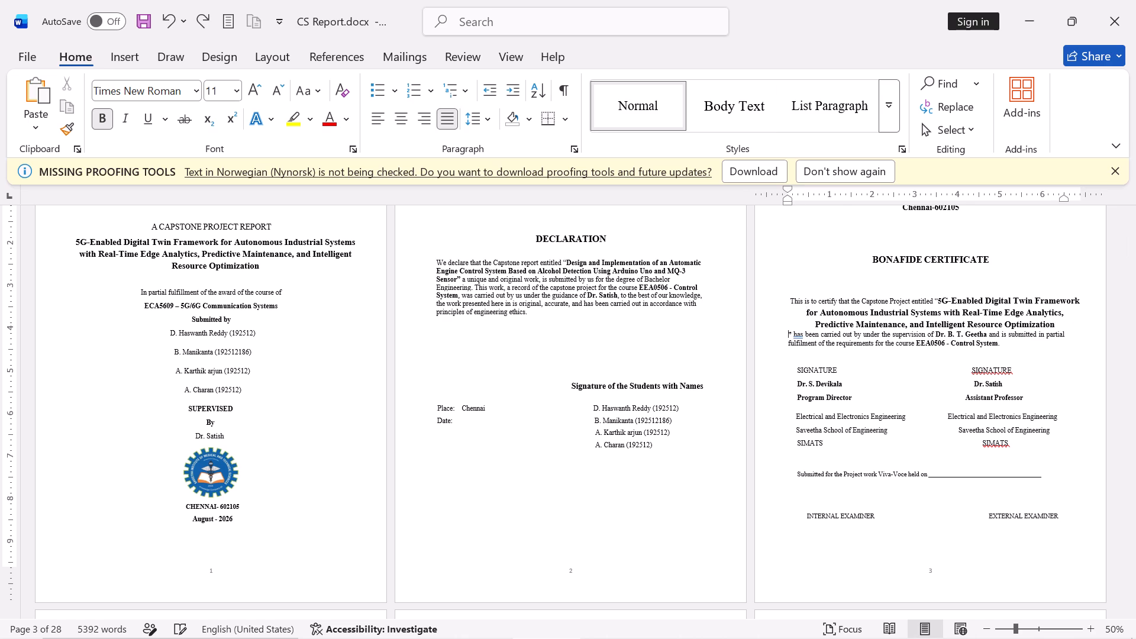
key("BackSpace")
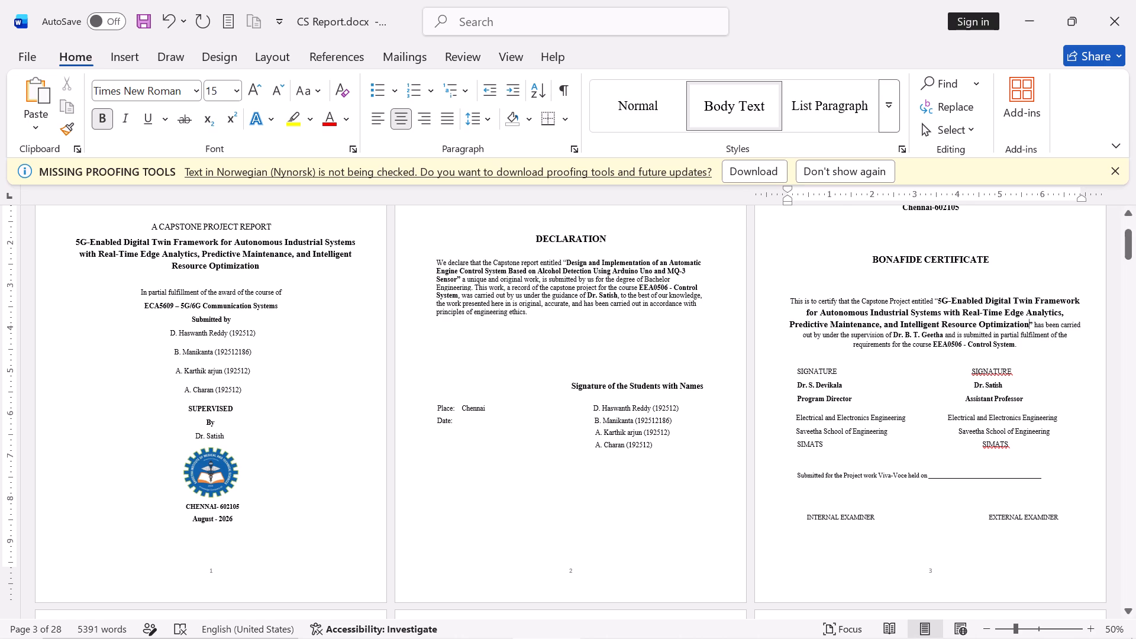
Format the whole bonafide certificate paragraph at font size 12 with justified alignment.
left_click_drag(1018, 345, 786, 298)
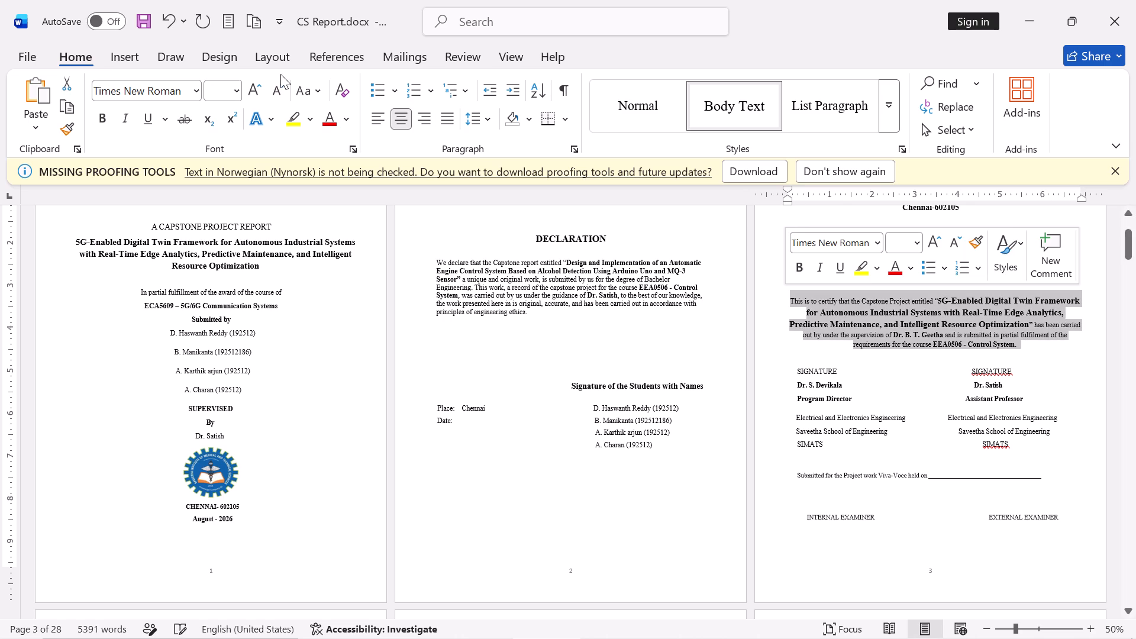
left_click(220, 93)
type("12")
key("Return")
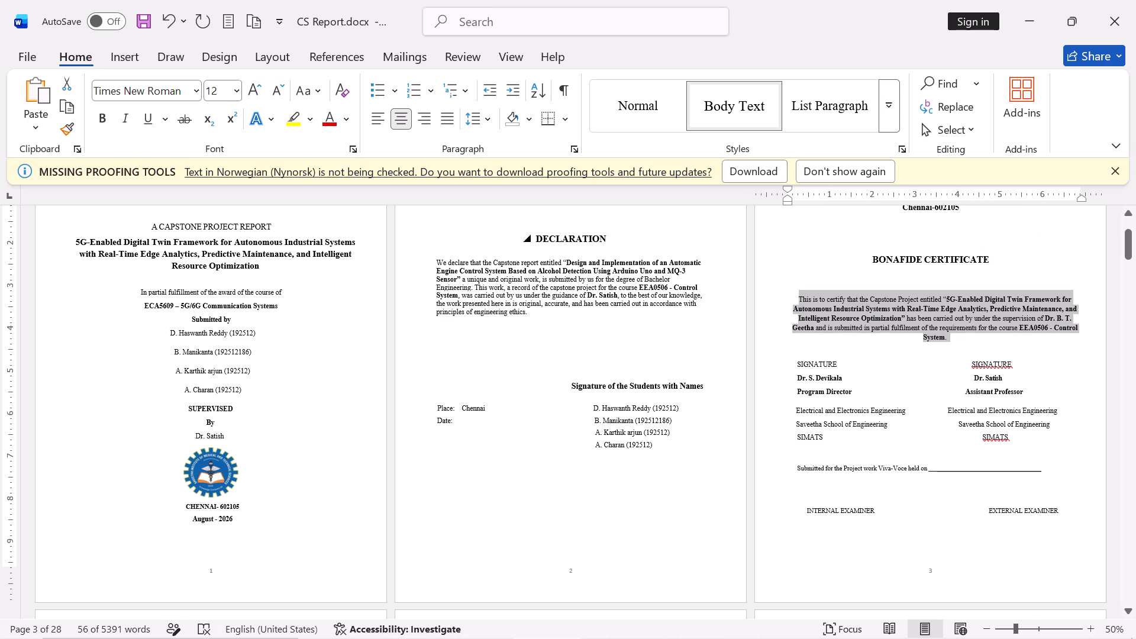
left_click(440, 118)
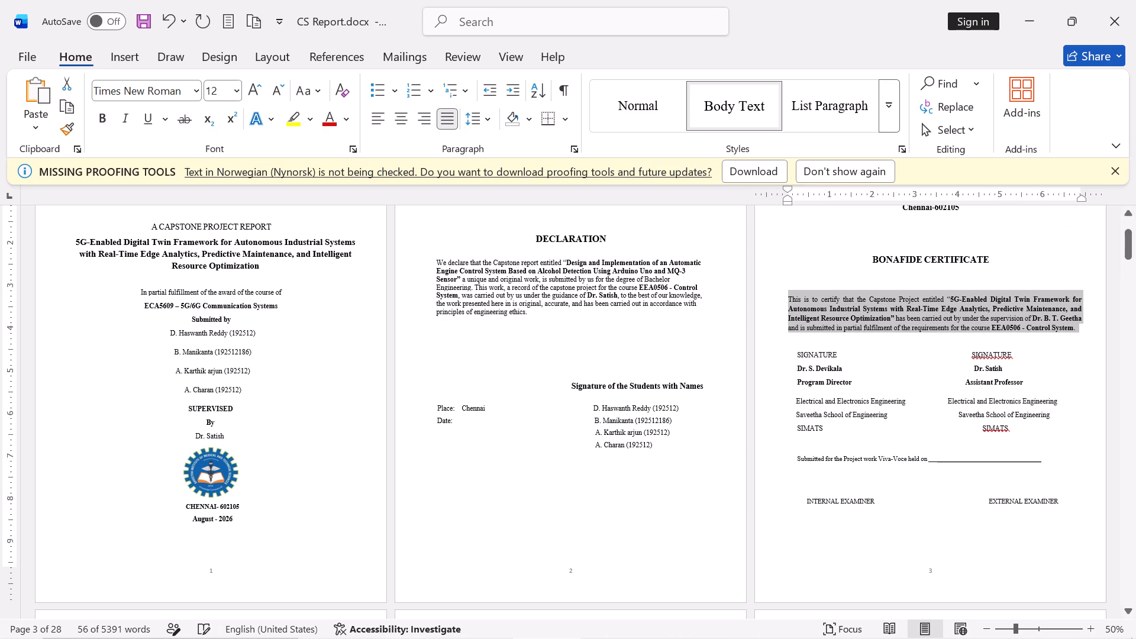
Place the text cursor at the end of the course name "EEA0506 - Control System." in the bonafide certificate paragraph.
left_click(1076, 327)
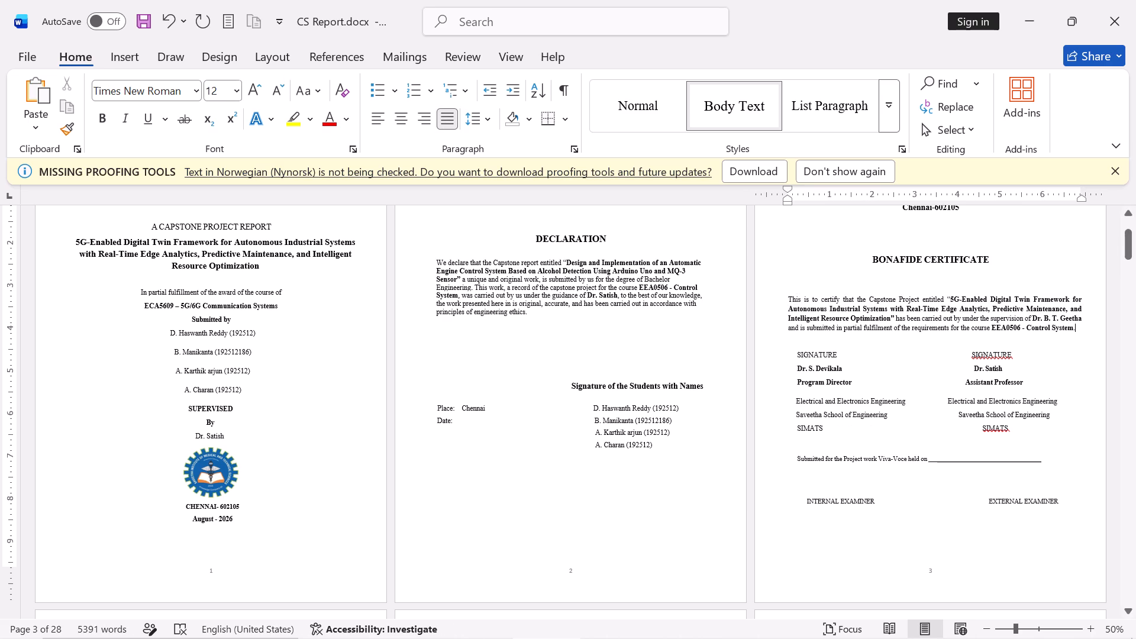
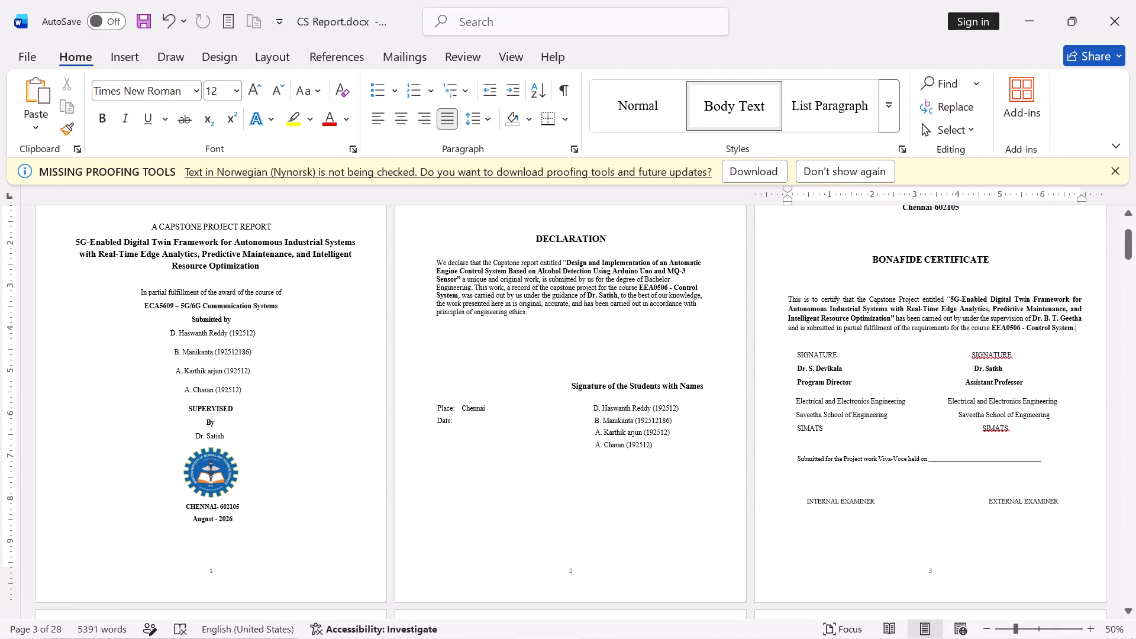
Change "Control" to "Communication" in the course name of the declaration paragraph.
left_click(456, 292)
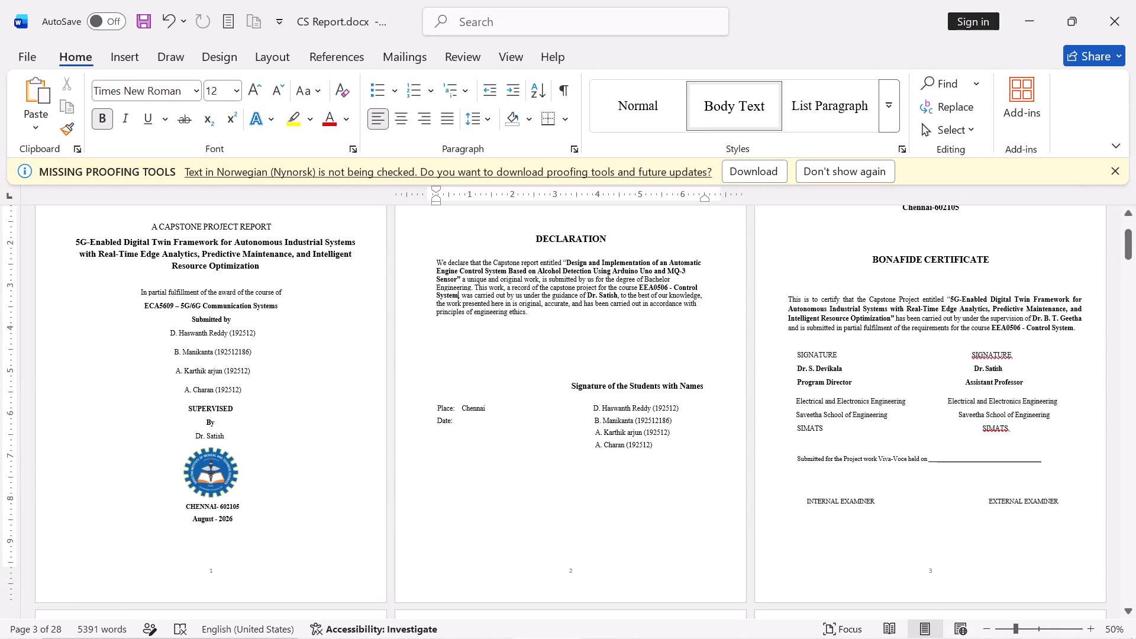
key("Left")
key("Left")
key("Left")
key("Left")
key("Left")
key("Left")
key("Left")
key("BackSpace")
key("BackSpace")
key("BackSpace")
key("BackSpace")
key("BackSpace")
type("mmunication")
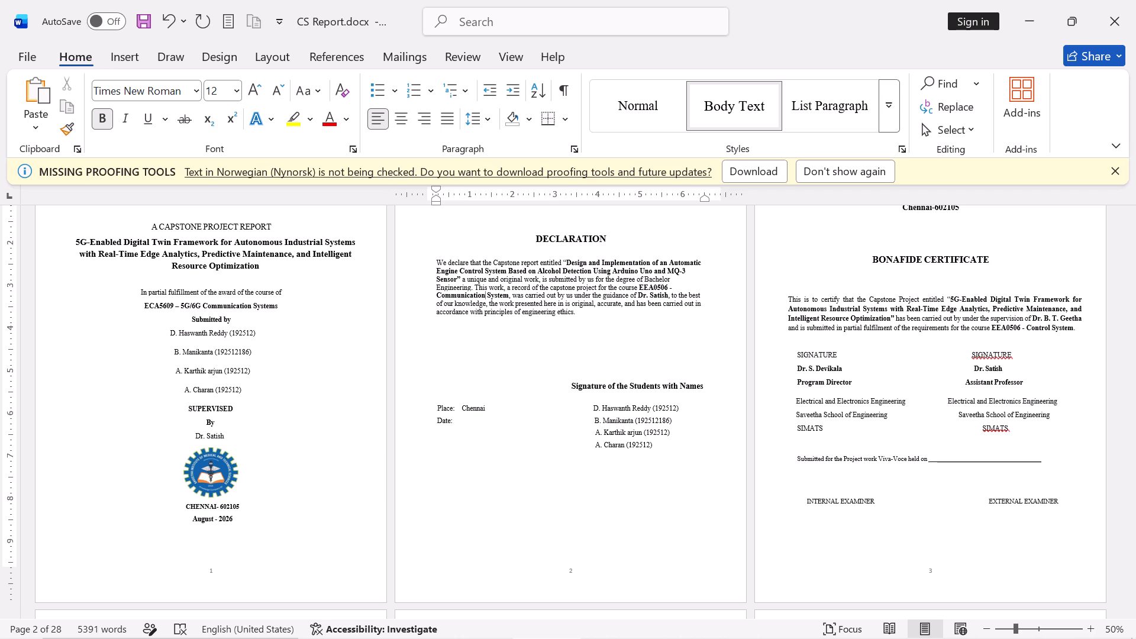
Make "System" plural in the declaration's course name so it reads "Communication Systems".
key("Right")
key("Right")
key("Right")
key("Right")
key("Right")
key("Right")
key("Right")
key("Right")
key("Left")
key("s")
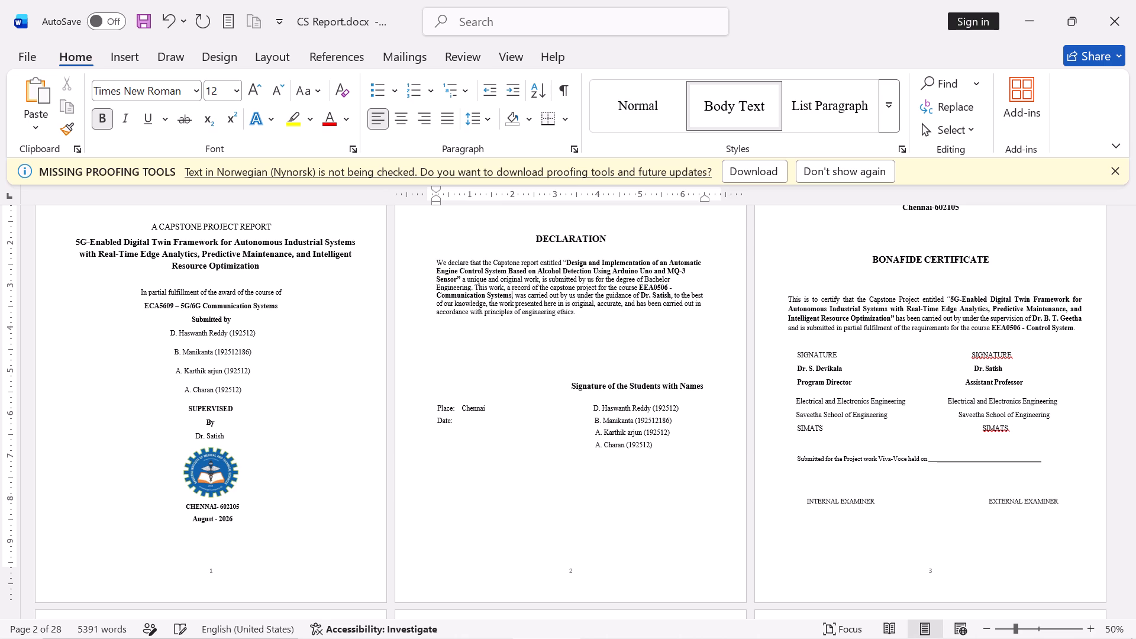
Insert "5G/6G" after the dash, before "Communication Systems", in the declaration's course name.
key("Left")
key("Left")
key("Left")
key("Left")
key("Left")
key("Left")
key("Left")
key("Left")
key("Left")
key("Left")
key("Left")
key("Left")
key("Left")
key("Left")
key("Left")
key("Left")
key("Left")
key("Left")
key("Left")
key("Left")
key("Left")
key("Left")
key("space")
key("5")
type("G/")
type("6G")
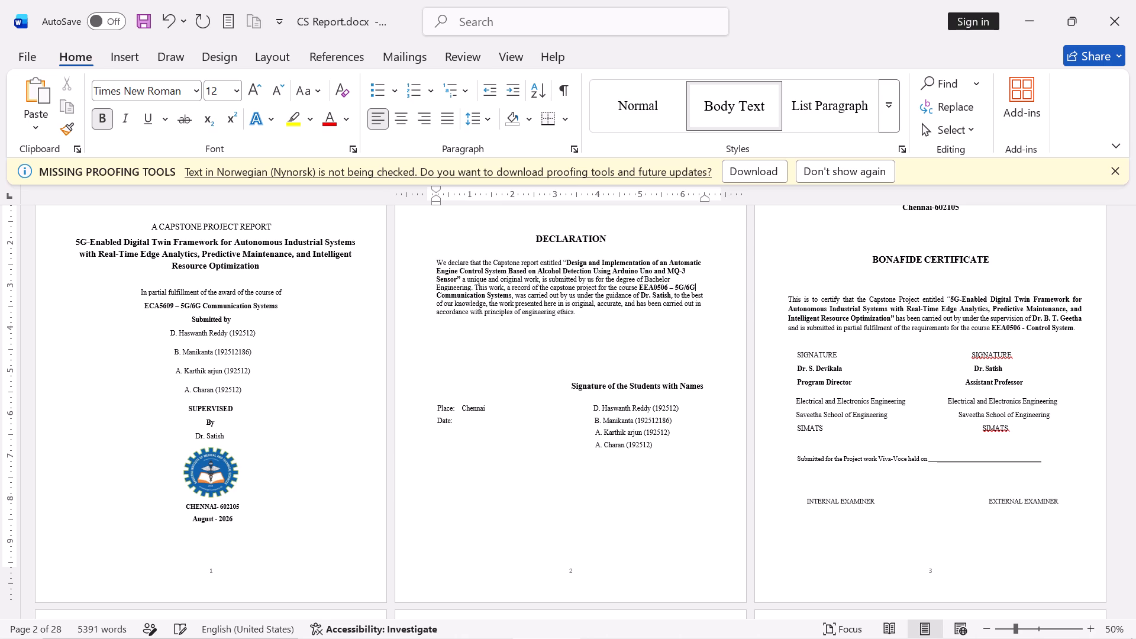
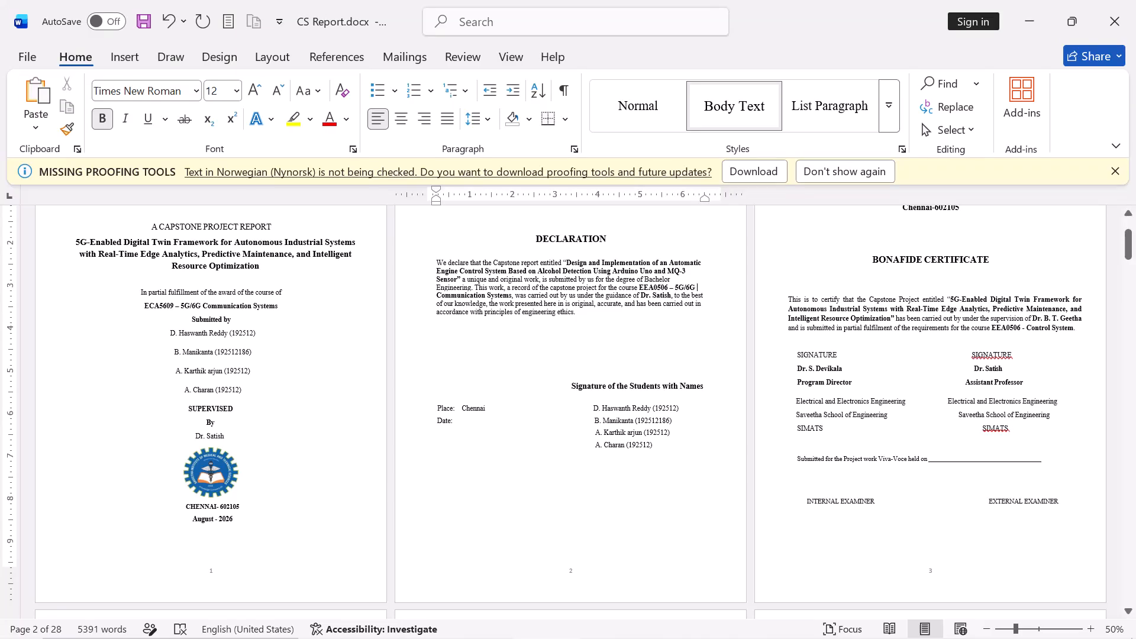
Justify the whole declaration paragraph, from "We declare" to "engineering ethics".
left_click(674, 282)
left_click_drag(692, 315, 526, 293)
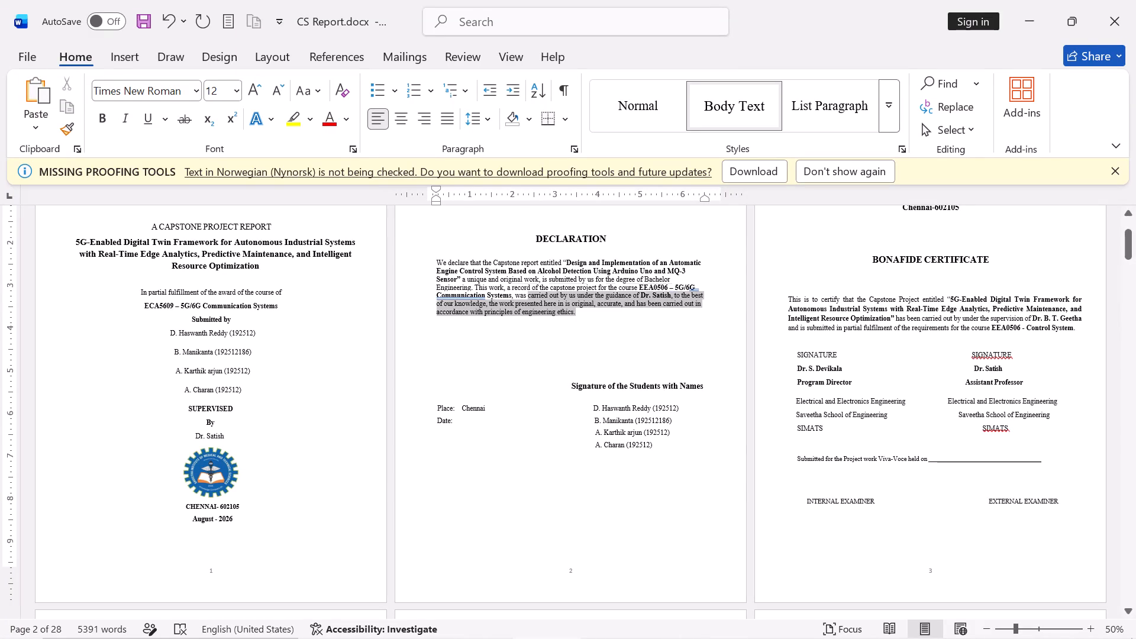
left_click_drag(526, 293, 437, 261)
left_click(444, 118)
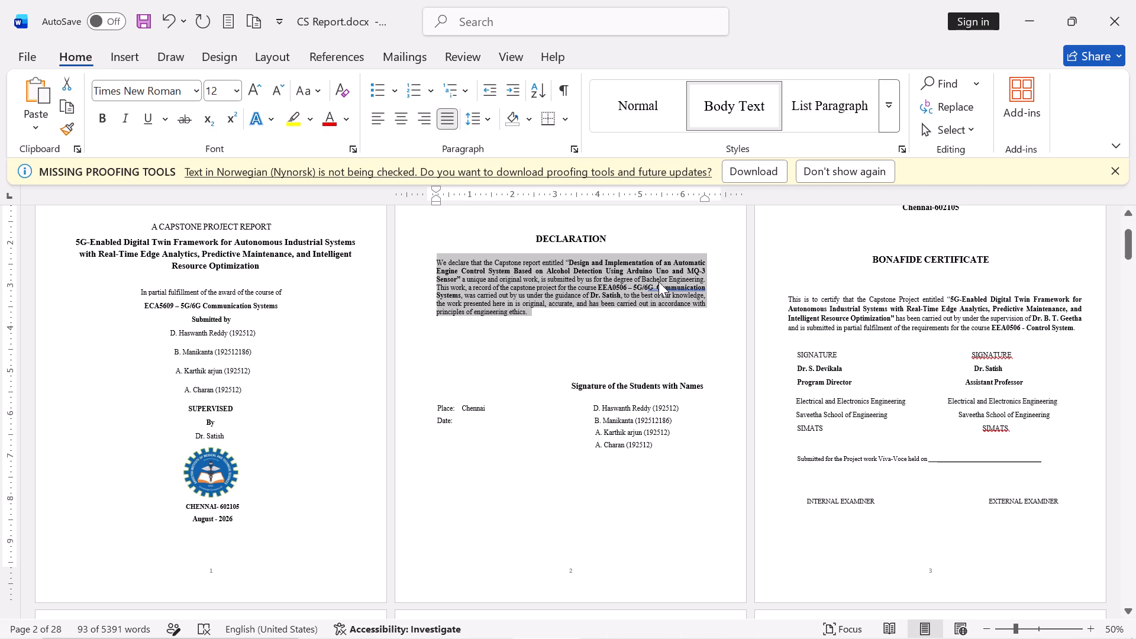
Remove the extra space between "5G/6G" and "Communication" in the declaration's course name.
left_click(659, 284)
key("BackSpace")
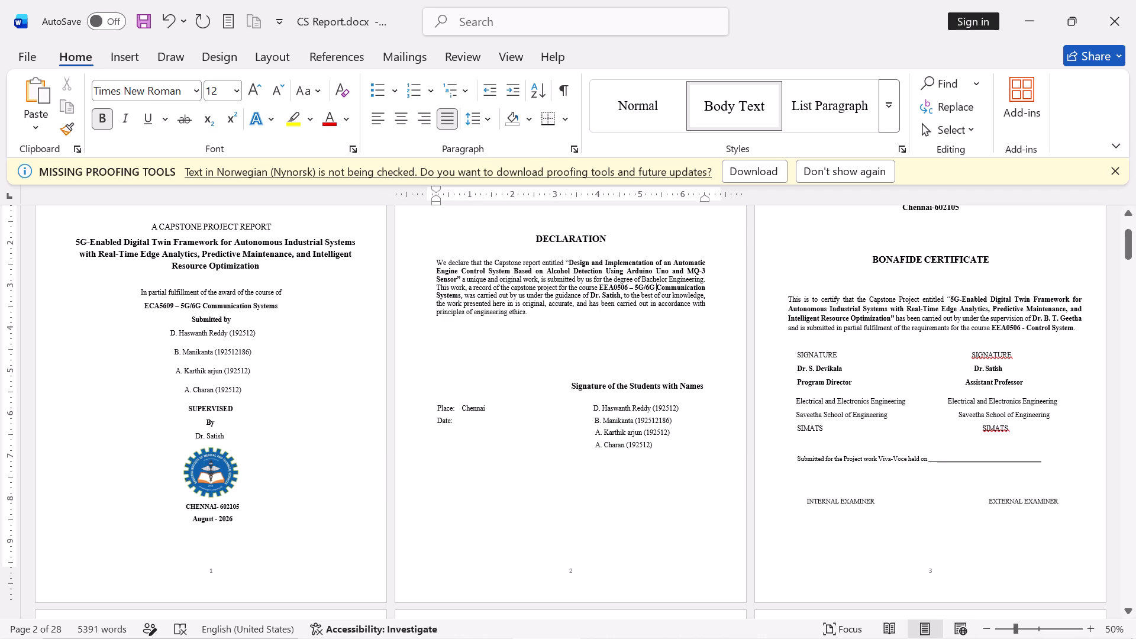
Copy the quoted 5G-Enabled Digital Twin project title from the bonafide certificate and paste it after "MQ-3 Sensor" in the declaration.
left_click_drag(892, 318, 903, 311)
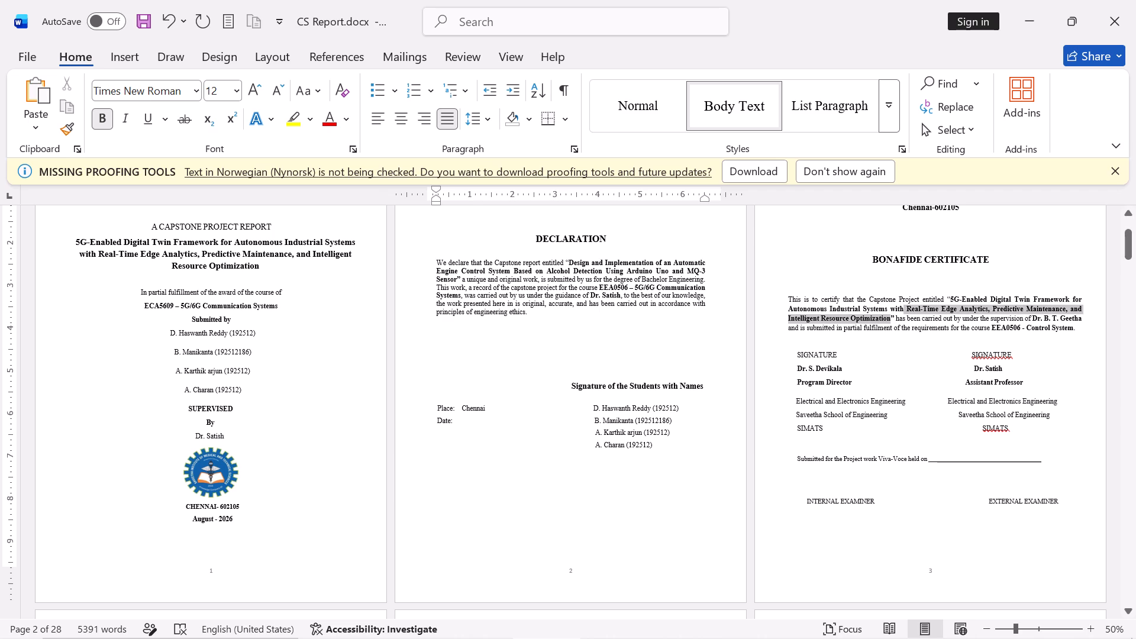
left_click_drag(903, 311, 948, 298)
key("ctrl+c")
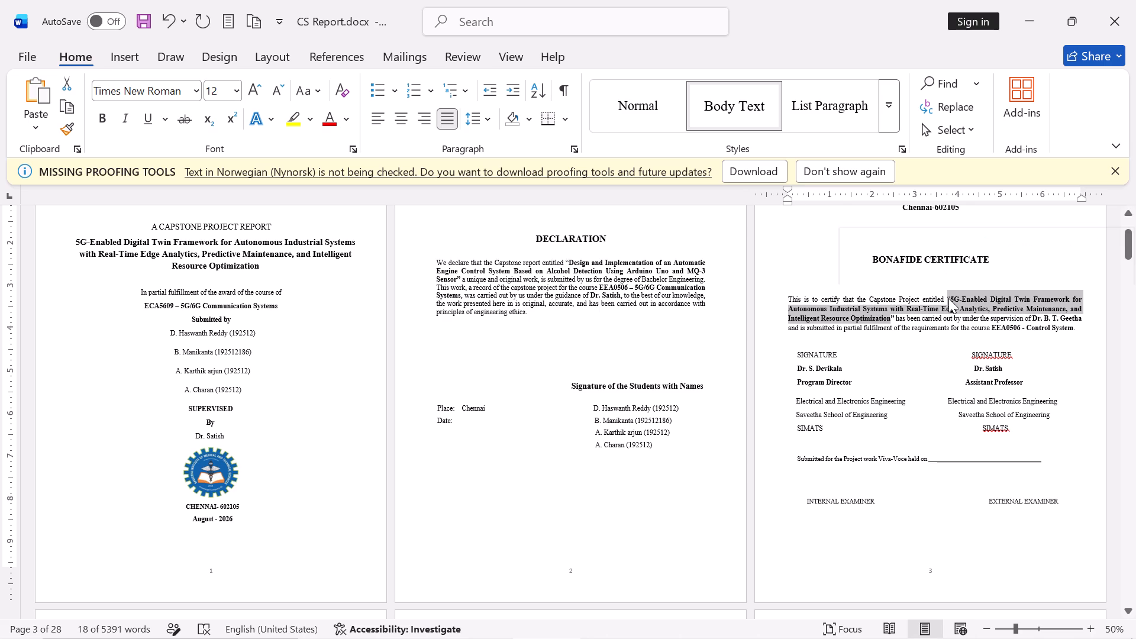
left_click(456, 278)
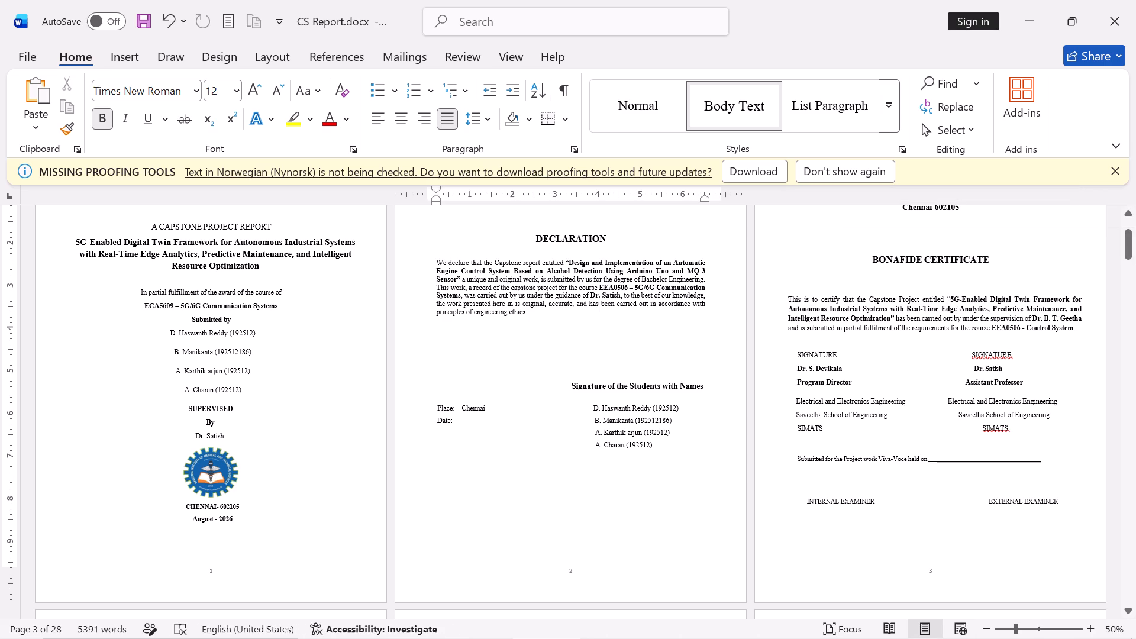
key("space")
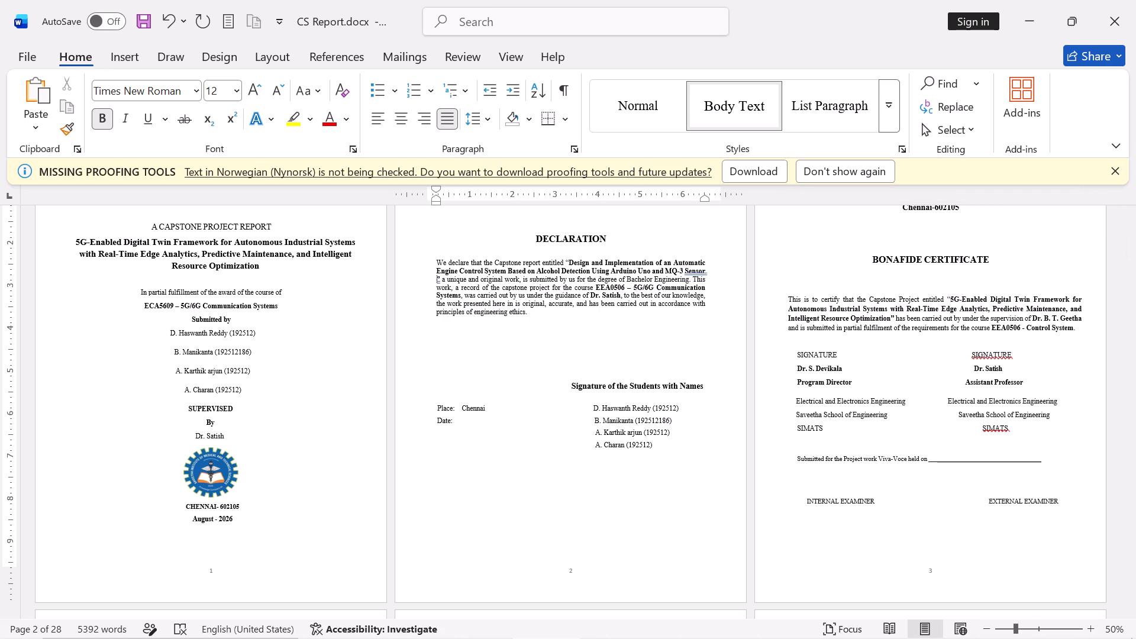
key("ctrl+v")
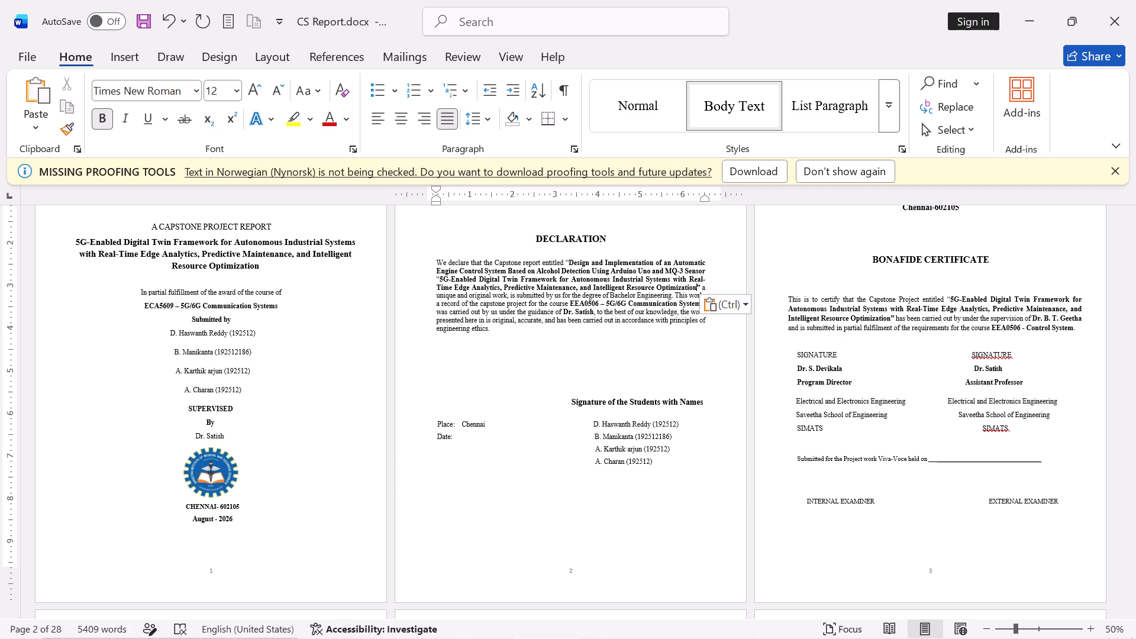
Delete the old "Design and Implementation… MQ-3 Sensor" title and its opening quote from the declaration, leaving one space between "entitled" and the 5G title.
key("Up")
key("Up")
key("Right")
key("Right")
key("Right")
key("BackSpace")
key("BackSpace")
key("BackSpace")
key("BackSpace")
key("BackSpace")
key("BackSpace")
key("BackSpace")
key("BackSpace")
key("BackSpace")
key("BackSpace")
key("BackSpace")
key("BackSpace")
key("BackSpace")
key("BackSpace")
key("BackSpace")
key("BackSpace")
key("BackSpace")
key("BackSpace")
key("BackSpace")
key("BackSpace")
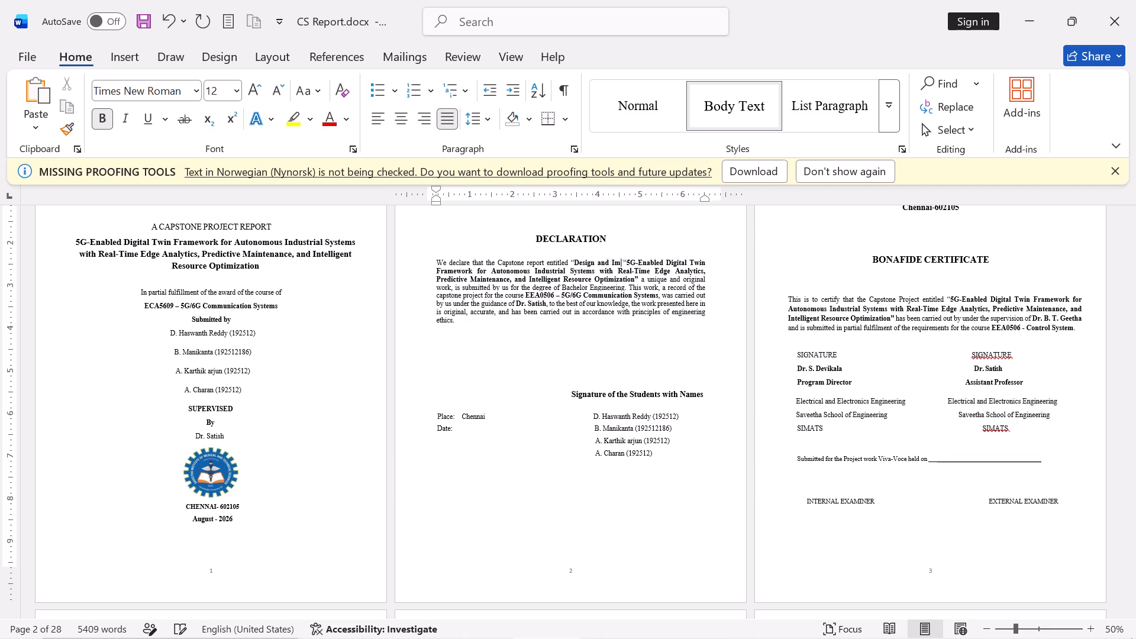
key("BackSpace")
key("BackSpace")
key("BackSpace")
key("BackSpace")
key("BackSpace")
key("BackSpace")
key("BackSpace")
key("BackSpace")
key("BackSpace")
key("BackSpace")
key("BackSpace")
key("BackSpace")
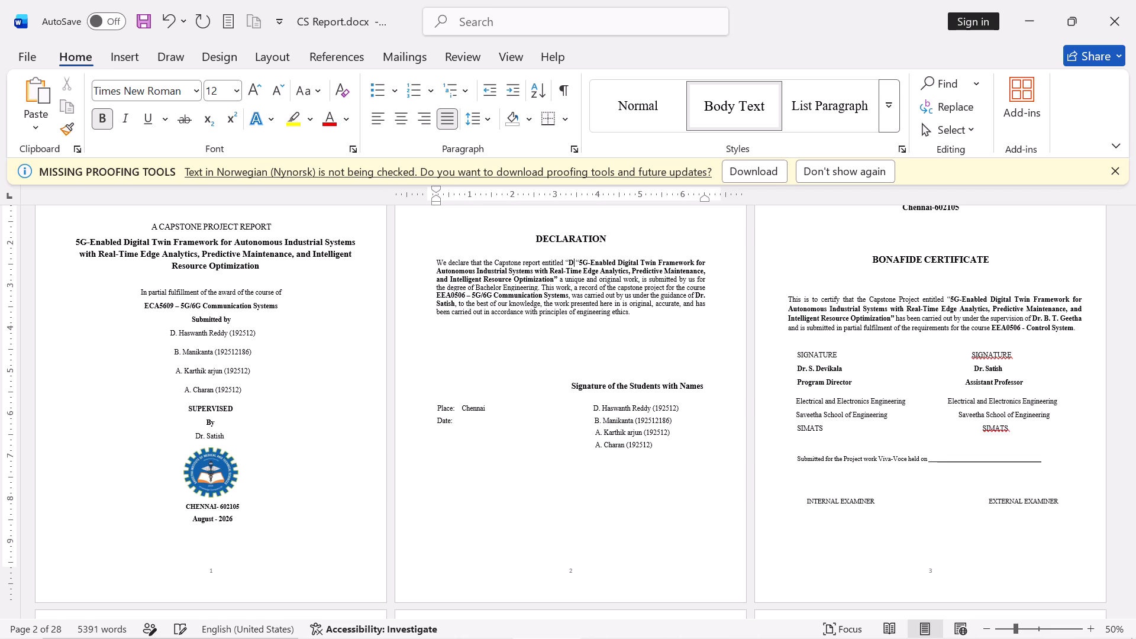
key("BackSpace")
key("BackSpace")
key("Right")
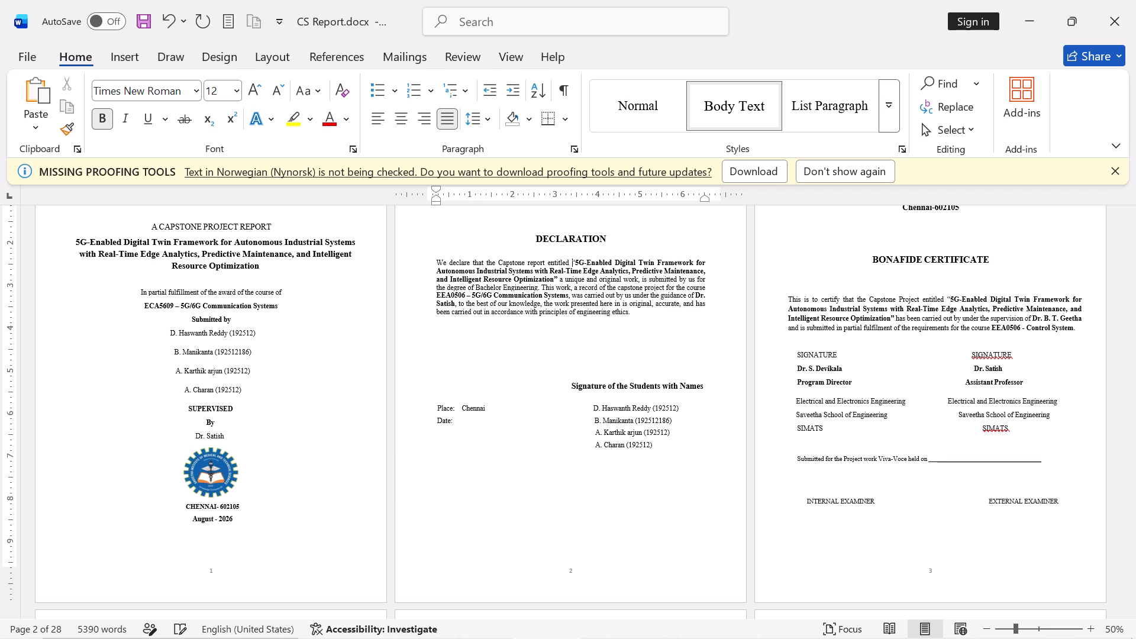
key("BackSpace")
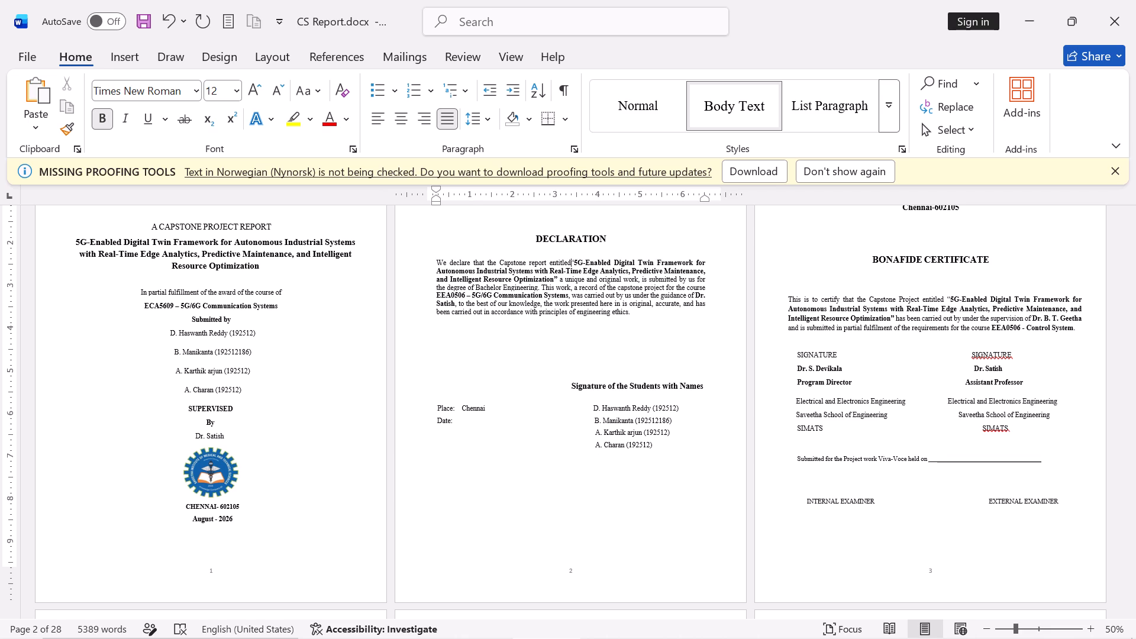
key("space")
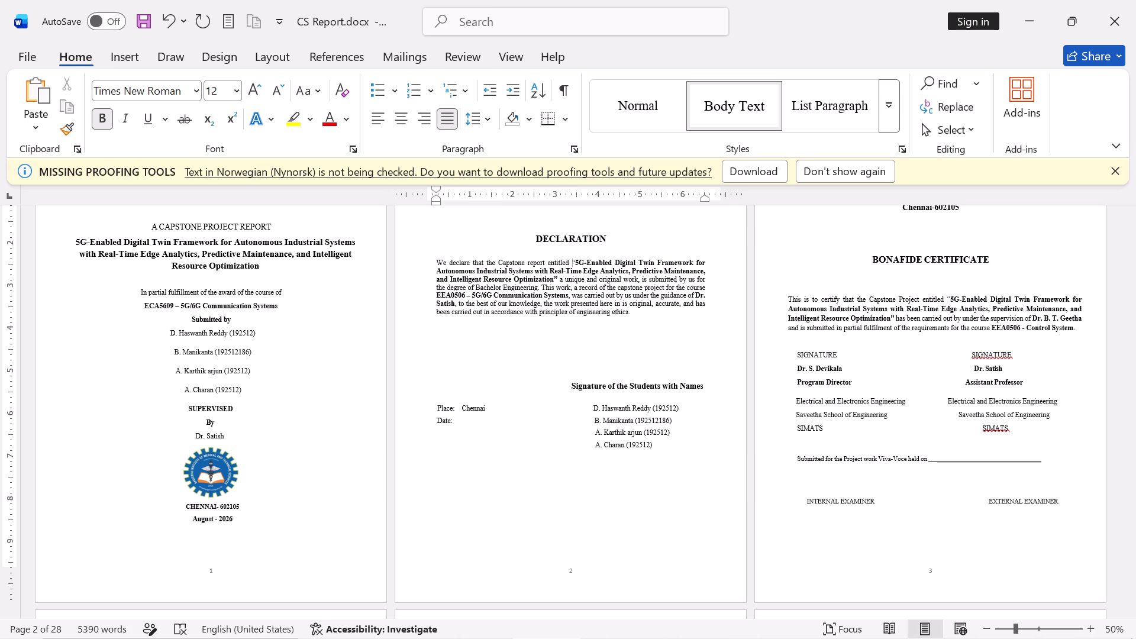
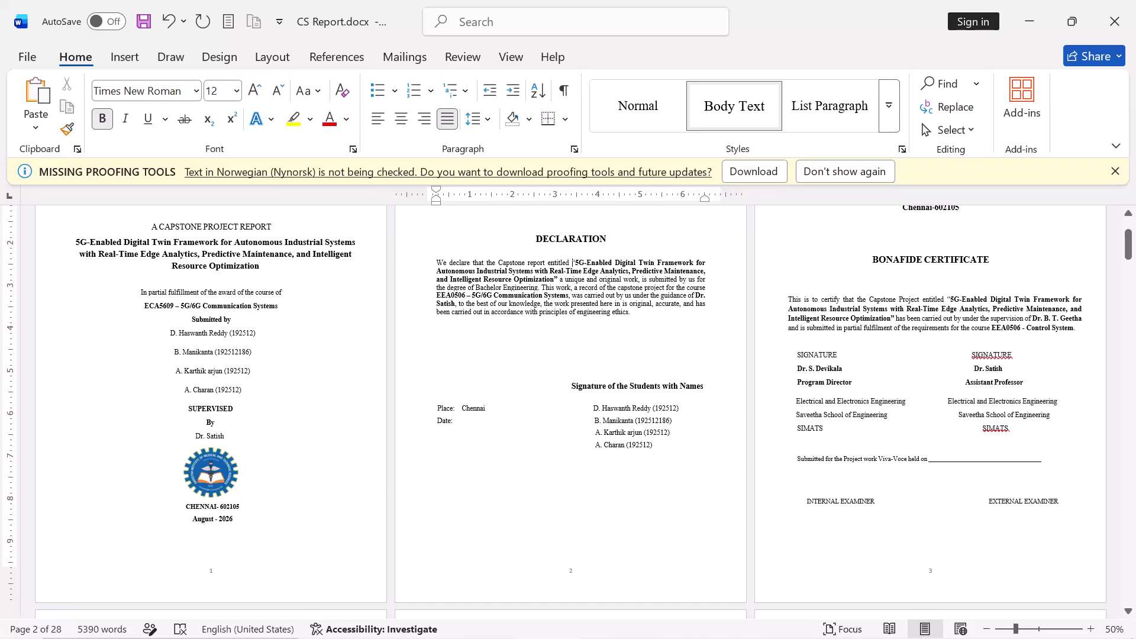
Replace the supervisor's name after "under the supervision of Dr." in the bonafide certificate with "Satish".
left_click(434, 257)
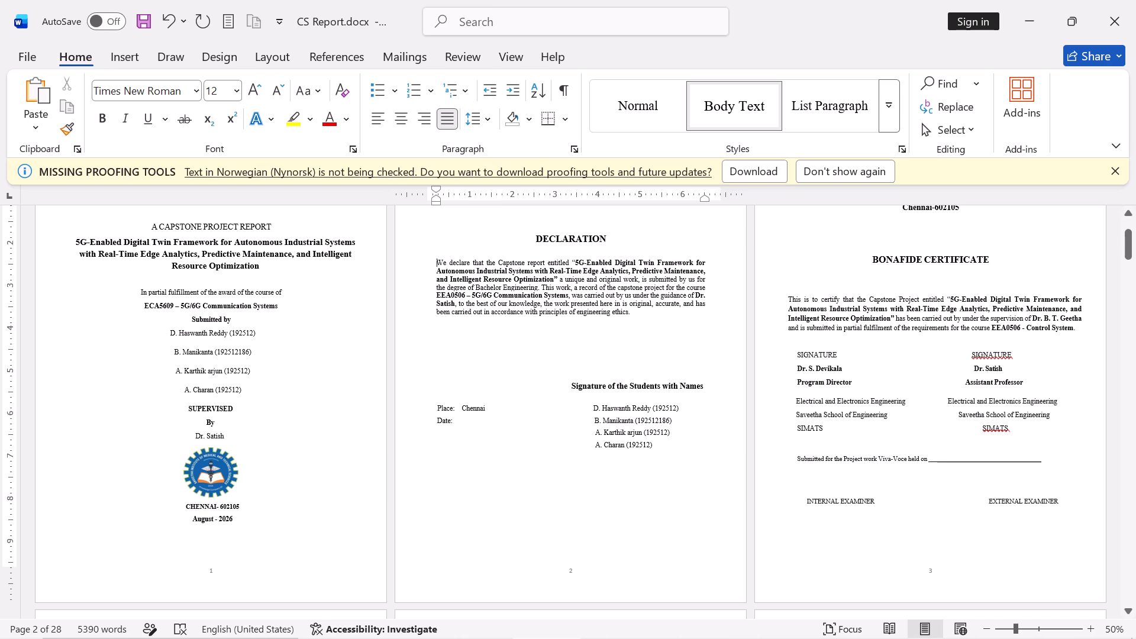
left_click(1080, 321)
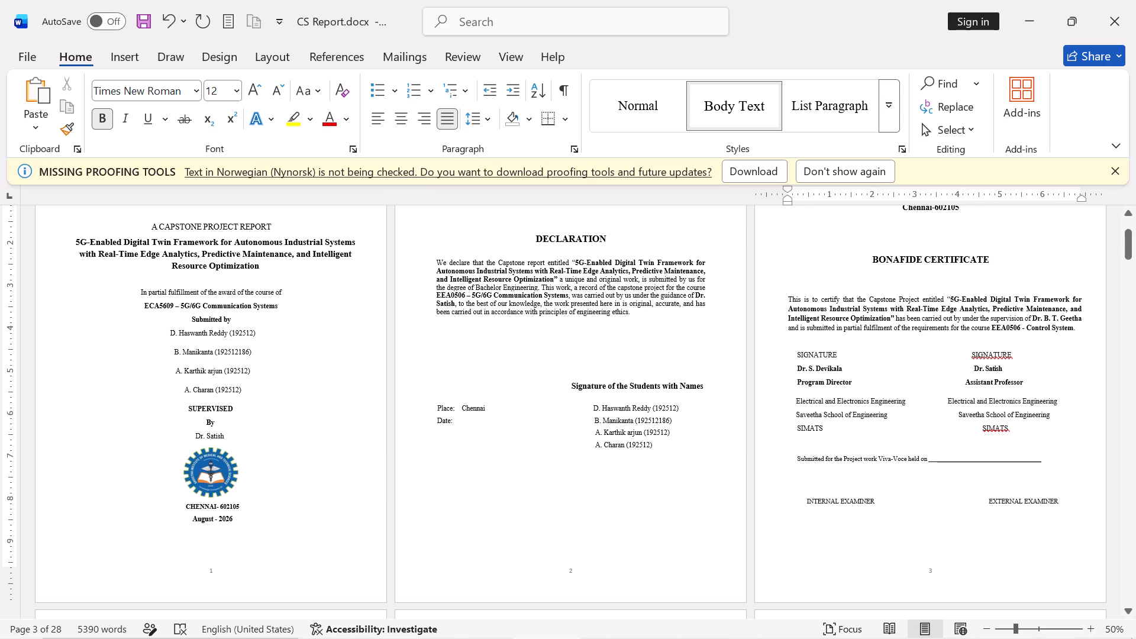
key("BackSpace")
key("BackSpace")
key("BackSpace")
key("BackSpace")
key("BackSpace")
key("BackSpace")
key("BackSpace")
key("BackSpace")
key("BackSpace")
key("BackSpace")
key("BackSpace")
key("BackSpace")
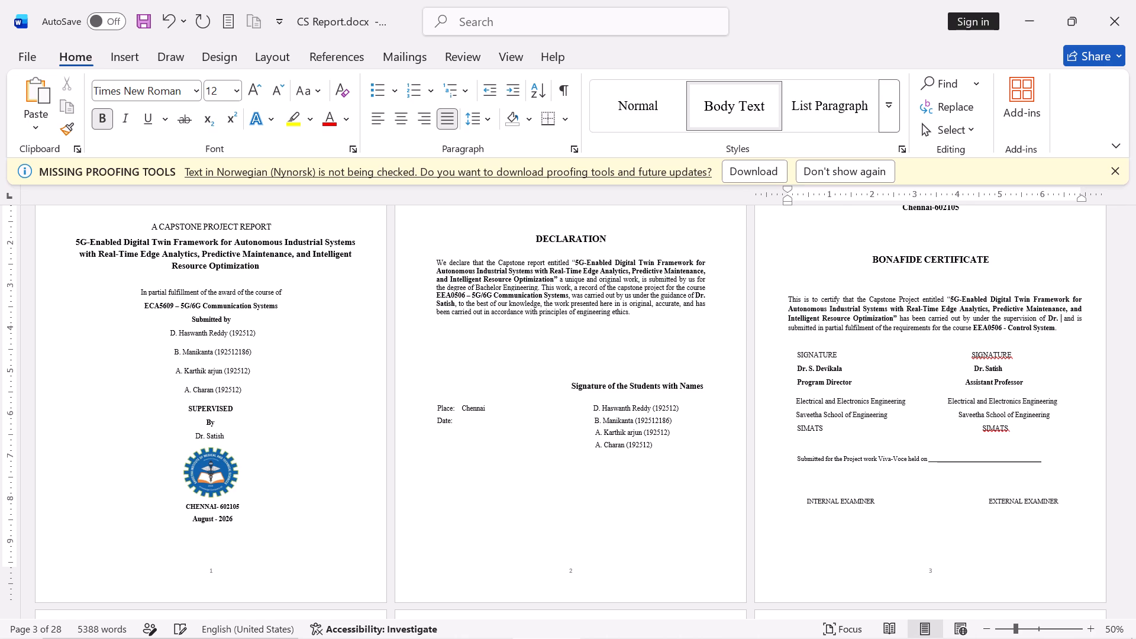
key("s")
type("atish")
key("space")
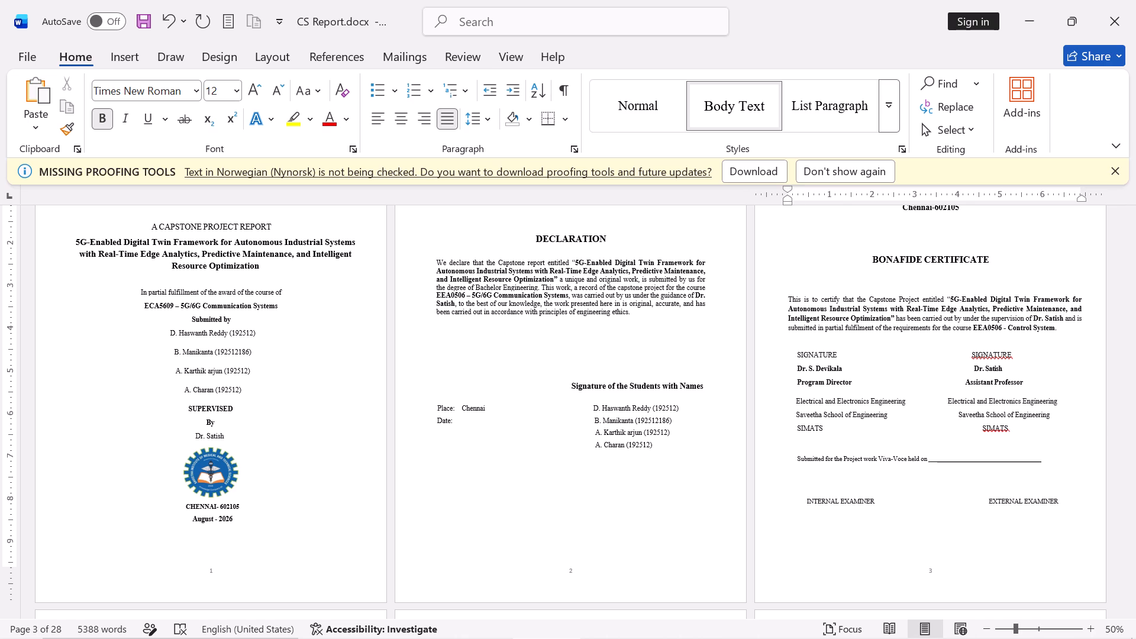
Change the course name after "EEA0506 -" in the bonafide certificate to "Communication Systems".
left_click(1066, 331)
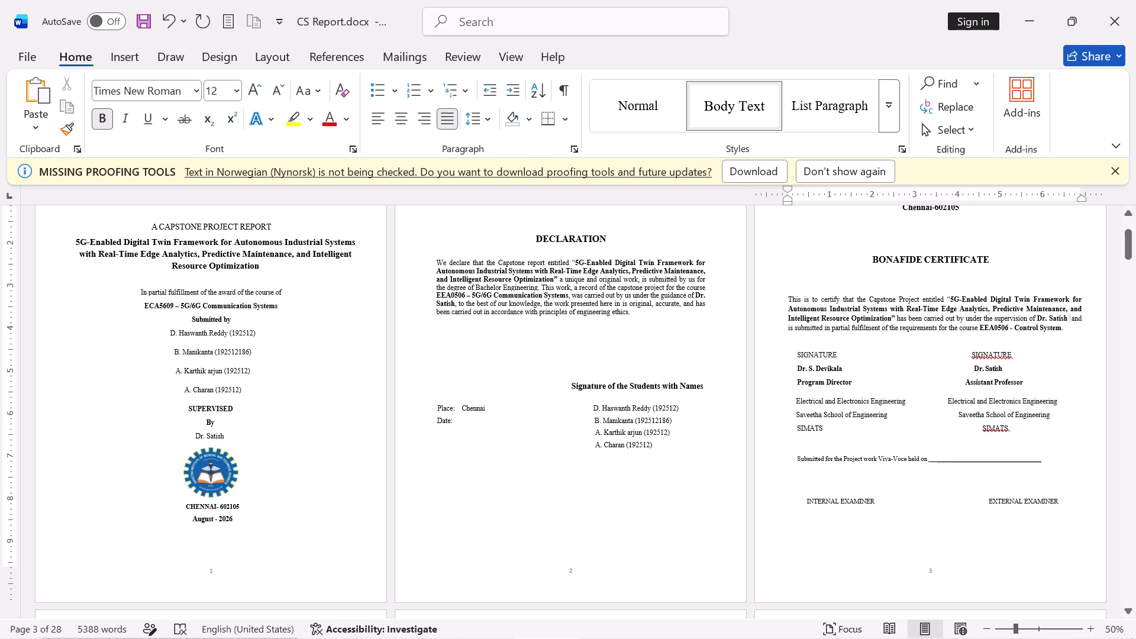
key("Left")
key("Left")
key("Right")
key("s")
key("Left")
key("Left")
key("Left")
key("Left")
key("Left")
key("Left")
key("Left")
key("Left")
key("BackSpace")
key("BackSpace")
key("BackSpace")
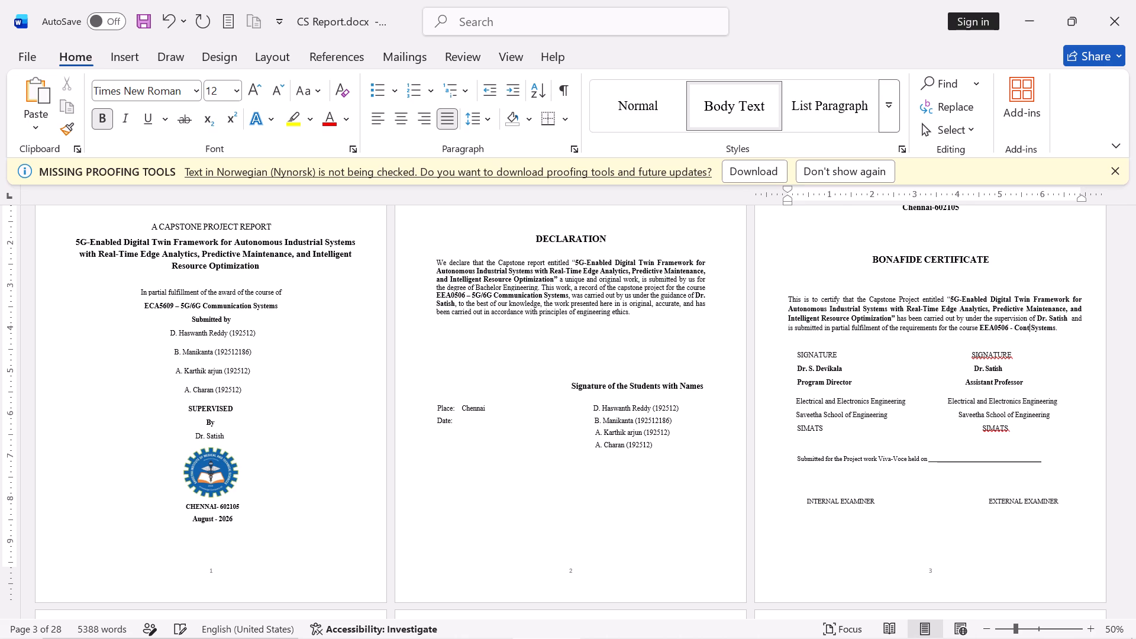
key("BackSpace")
key("BackSpace")
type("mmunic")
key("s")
Complete the word "Communication" before "Systems" in the bonafide certificate's course name.
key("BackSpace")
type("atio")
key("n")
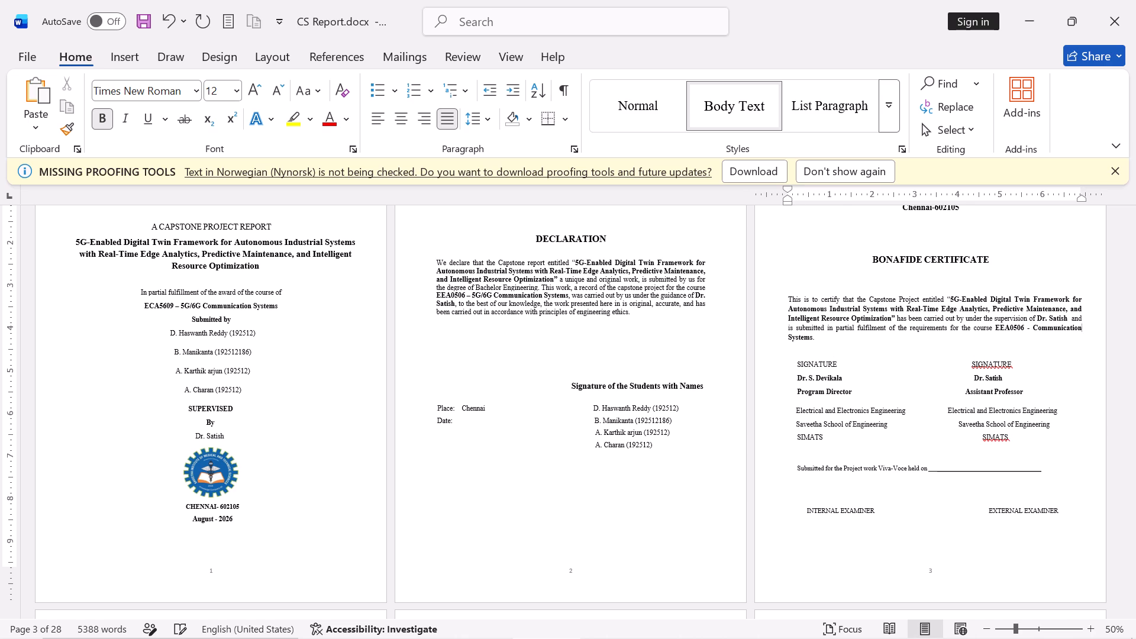
Insert "5G/6G" and a space before "Communication" in the bonafide certificate's course name.
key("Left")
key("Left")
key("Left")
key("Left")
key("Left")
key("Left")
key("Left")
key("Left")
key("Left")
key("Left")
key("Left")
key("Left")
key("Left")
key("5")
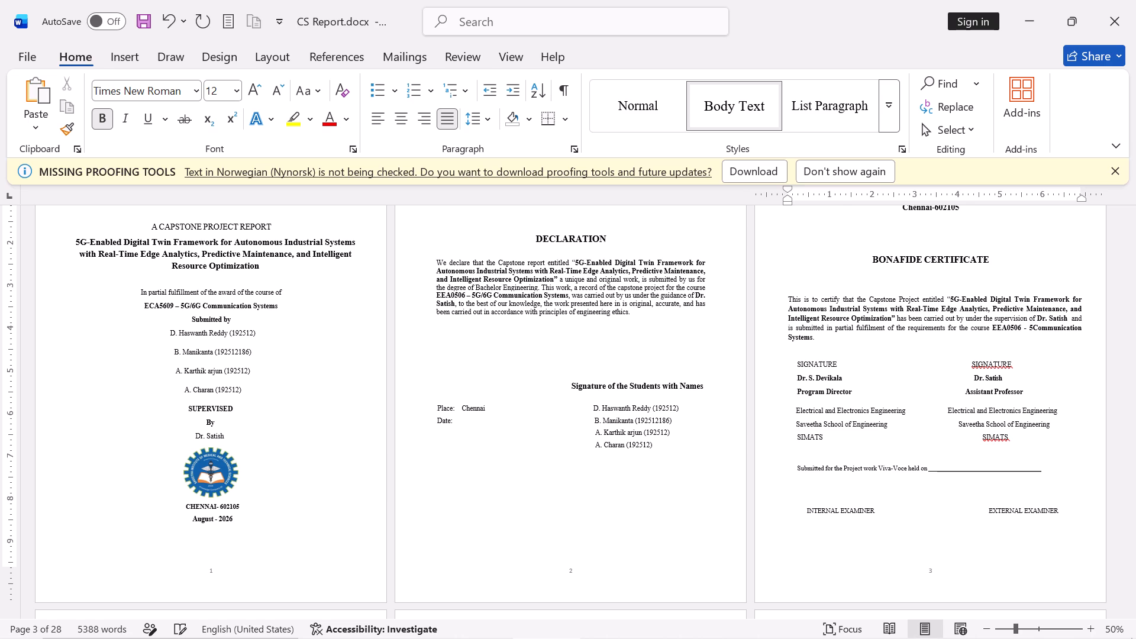
type("G/6g")
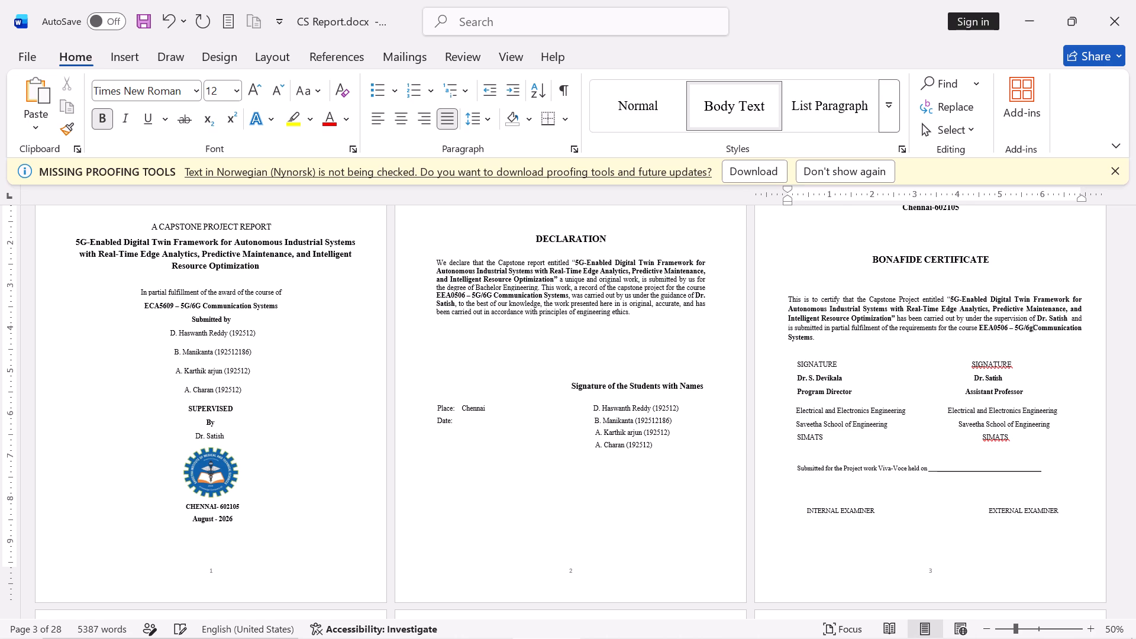
key("BackSpace")
type("G")
key("space")
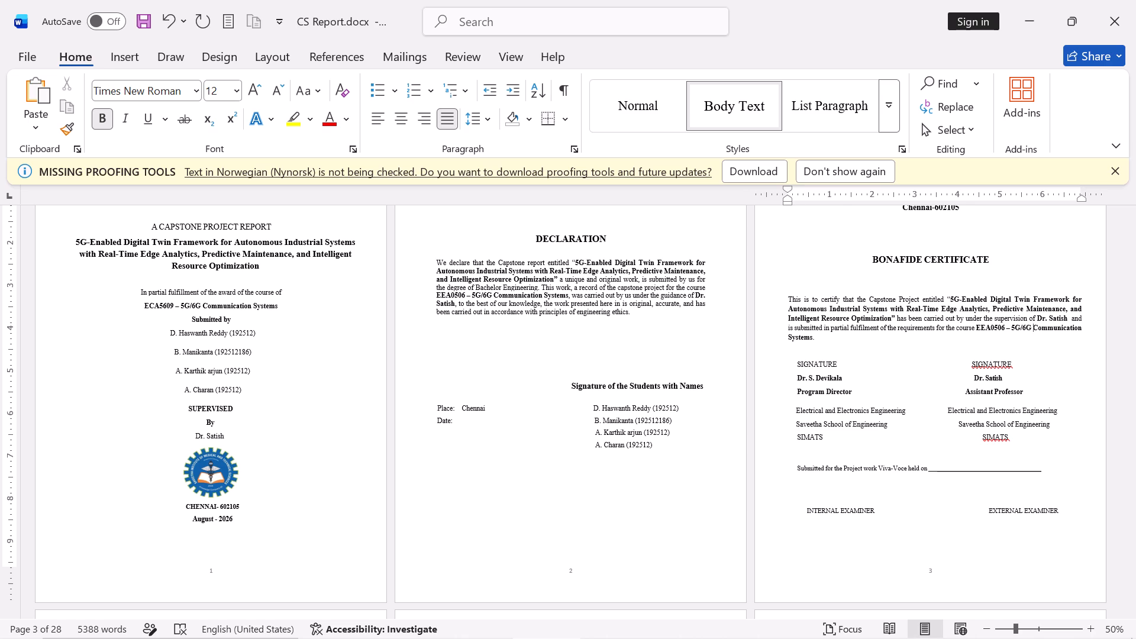
Change the digits after "EEA" in the bonafide certificate's course code to 5609.
key("Left")
key("Left")
key("Left")
key("Left")
key("Left")
key("Left")
key("Left")
key("Left")
key("Left")
key("BackSpace")
key("BackSpace")
key("BackSpace")
key("BackSpace")
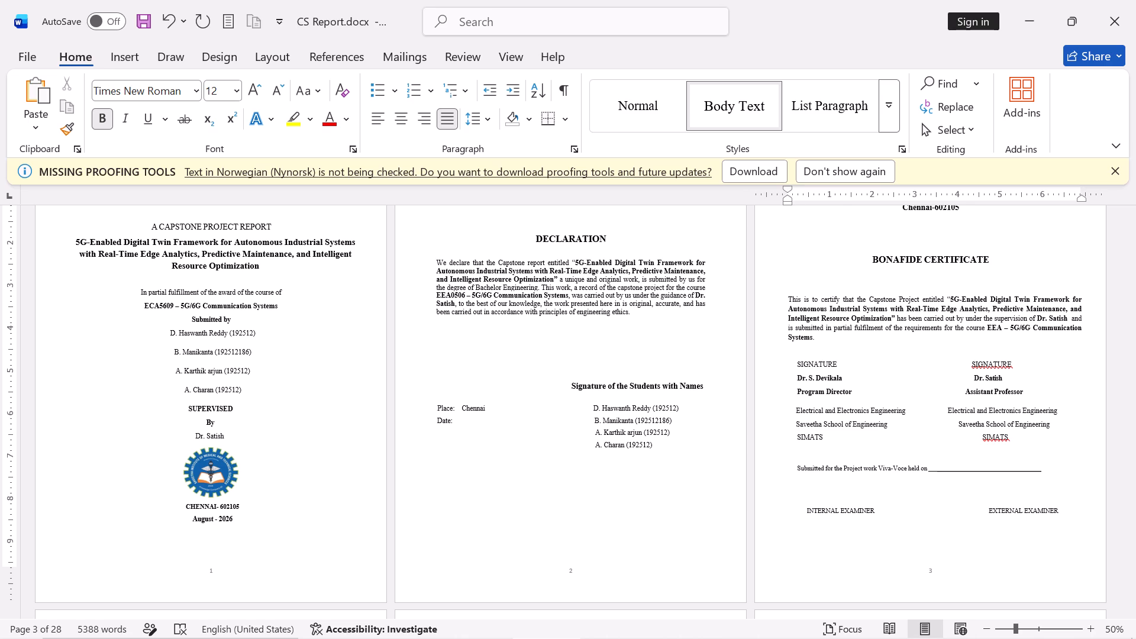
type("5609")
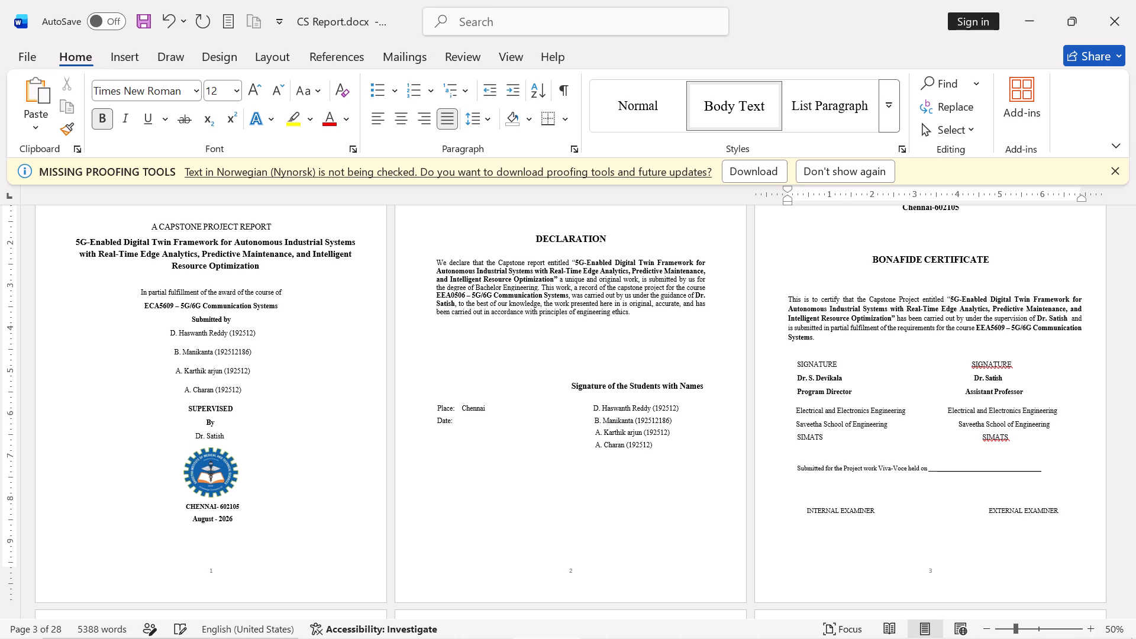
key("Right")
key("Left")
key("Right")
key("Right")
key("Right")
key("Left")
key("Down")
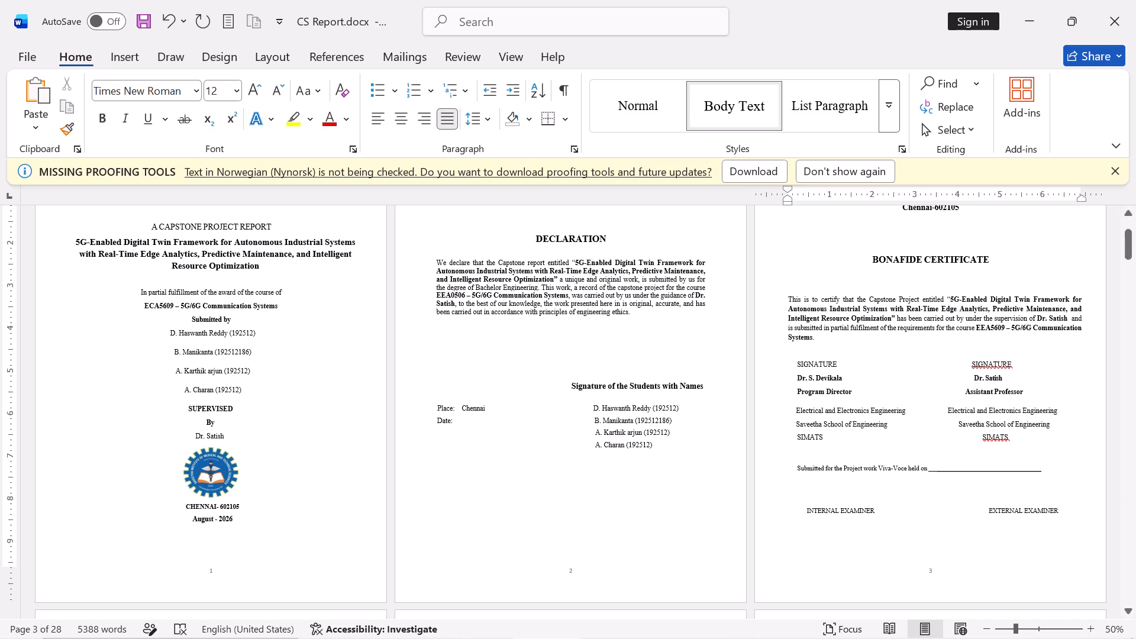
Replace the guide's name in the acknowledgement's last paragraph with "Dr. Satish".
scroll(914, 446, "up", 1)
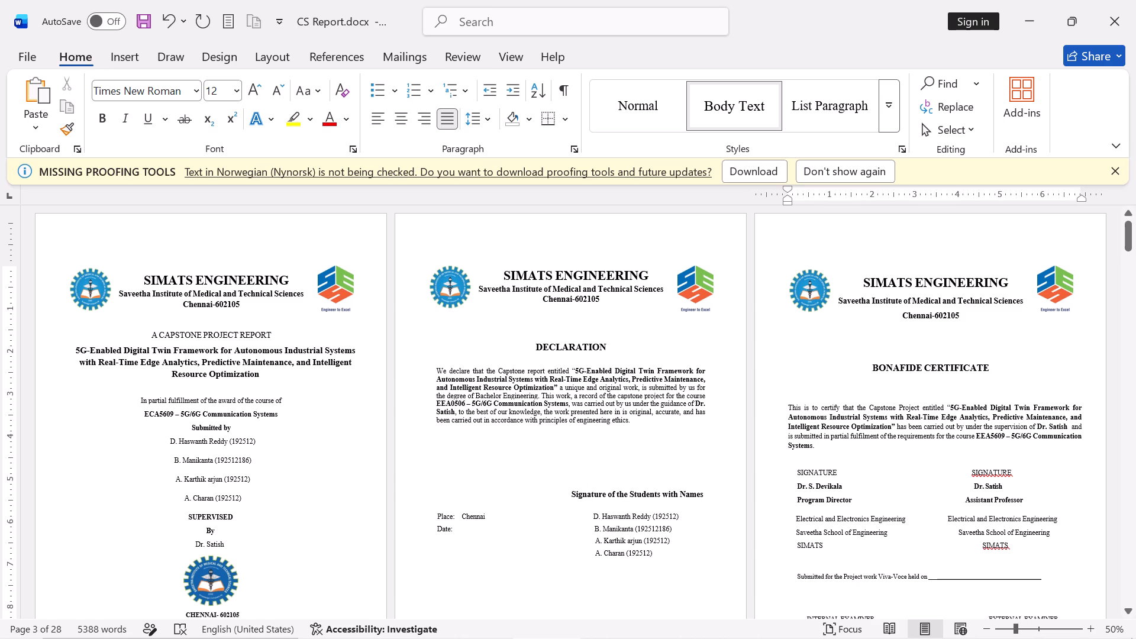
scroll(896, 357, "down", 5)
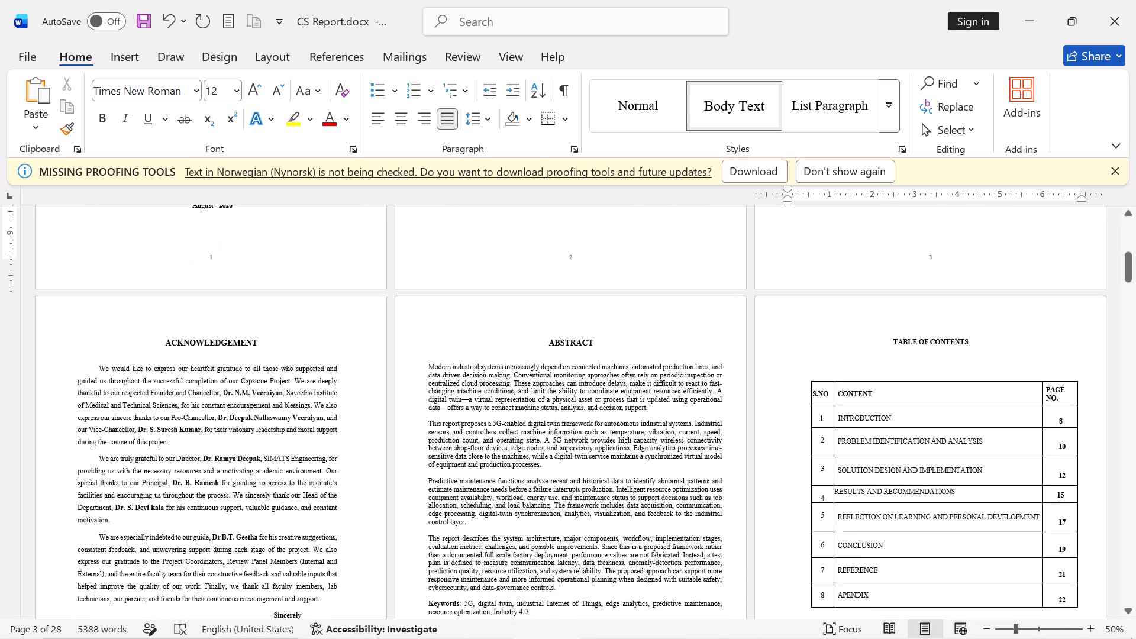
scroll(896, 357, "down", 1)
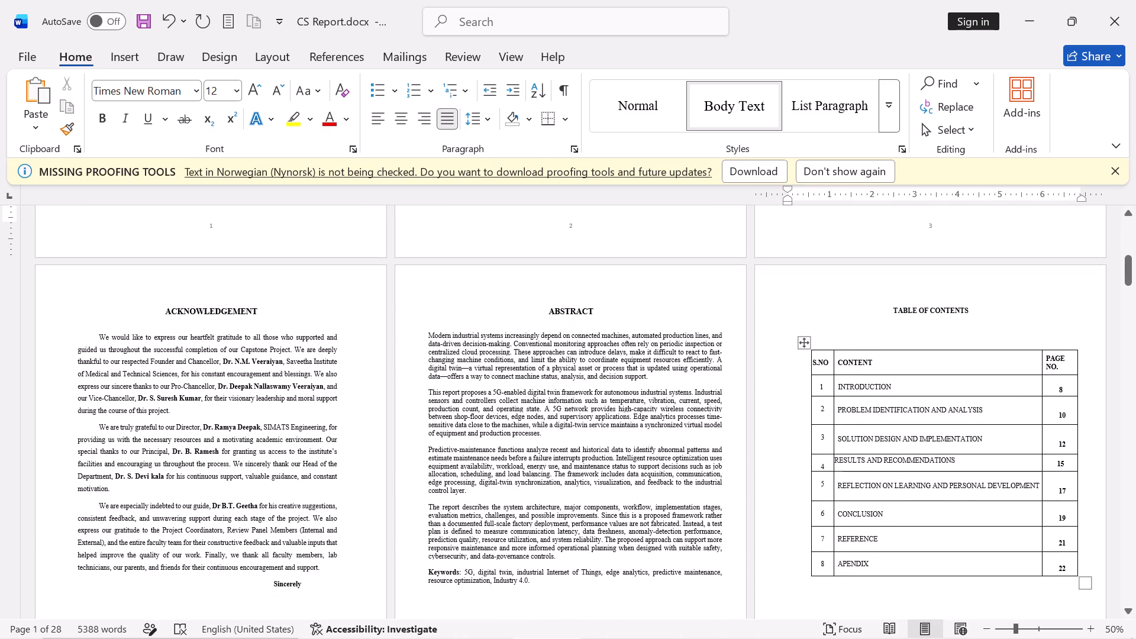
left_click(256, 505)
key("BackSpace")
key("BackSpace")
key("BackSpace")
key("BackSpace")
key("BackSpace")
key("BackSpace")
key("BackSpace")
key("BackSpace")
key("BackSpace")
key("BackSpace")
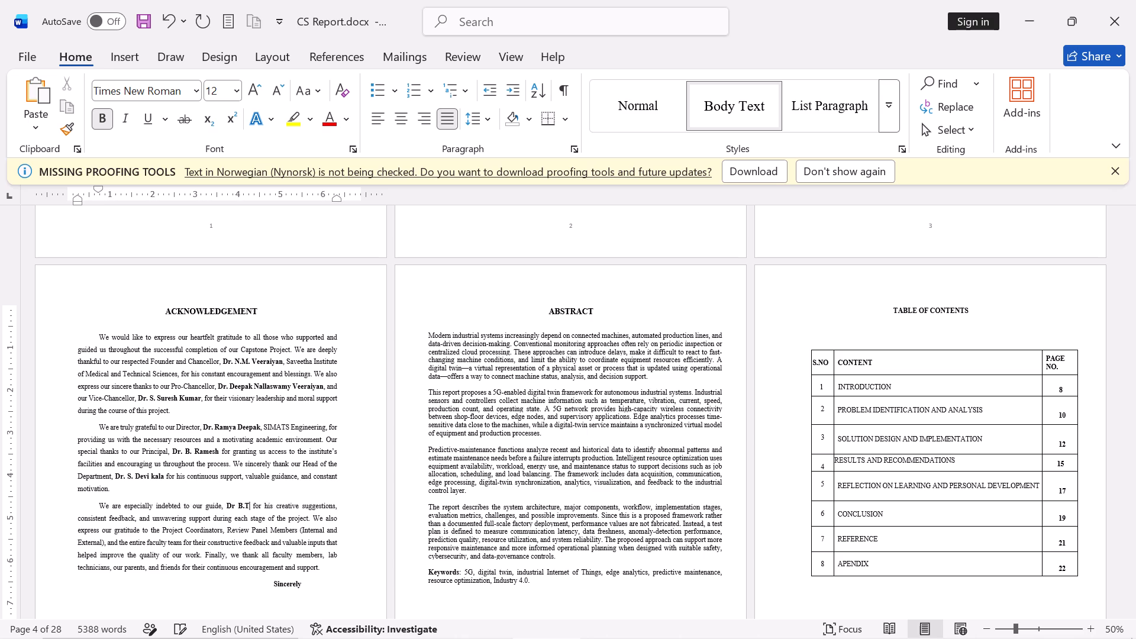
key("BackSpace")
key("BackSpace")
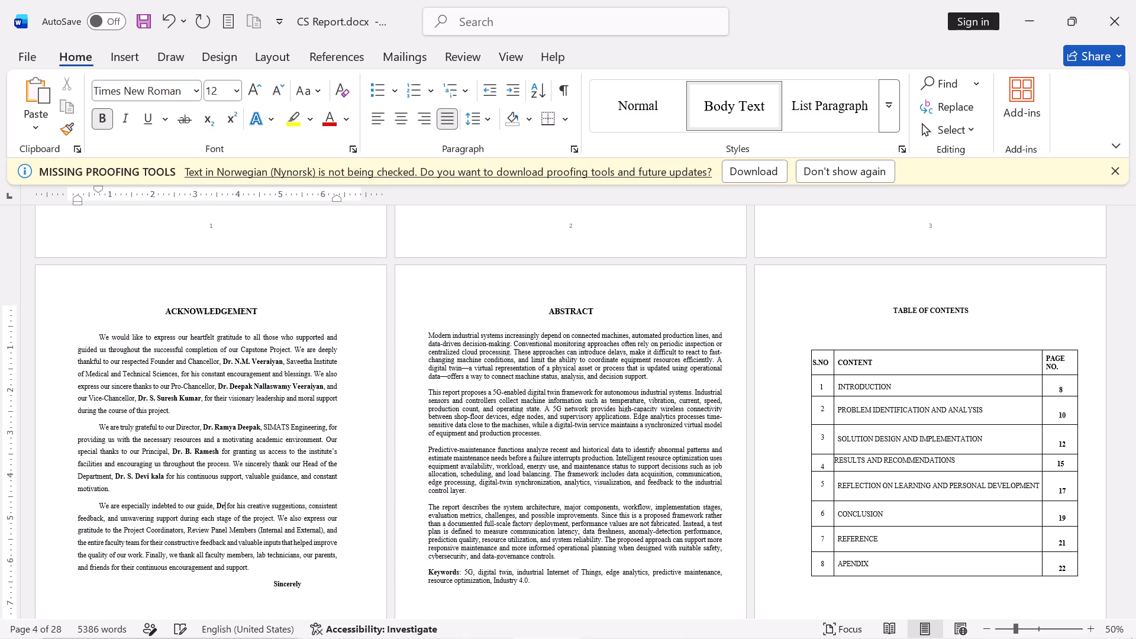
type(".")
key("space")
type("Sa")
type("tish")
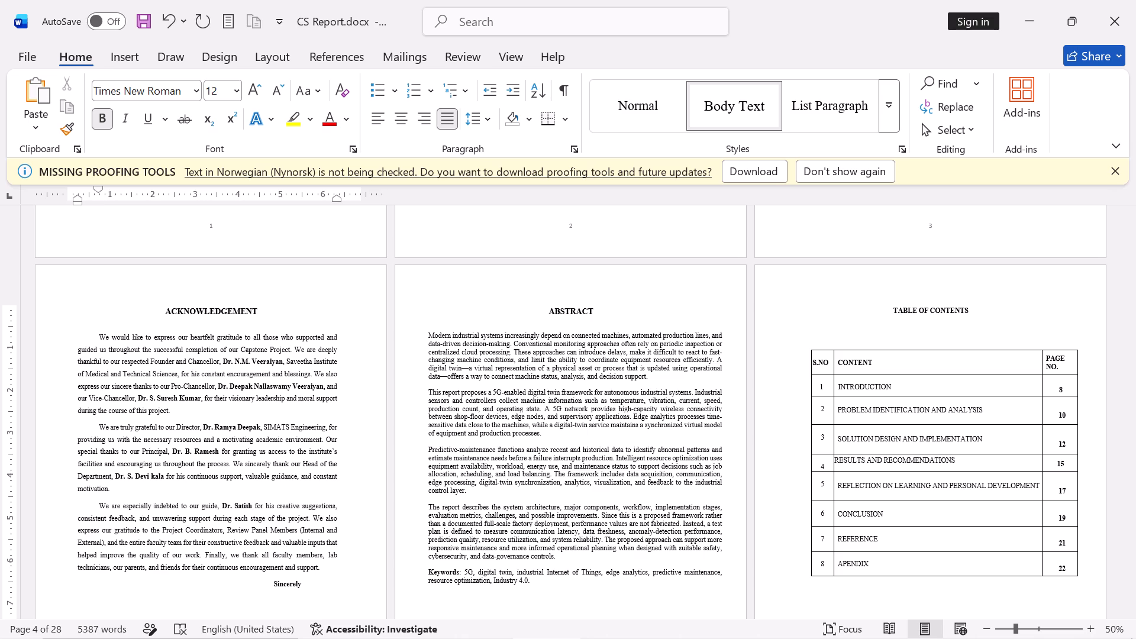
Add a new line below "Sincerely" at the end of the acknowledgement.
scroll(311, 638, "down", 1)
scroll(328, 557, "down", 1)
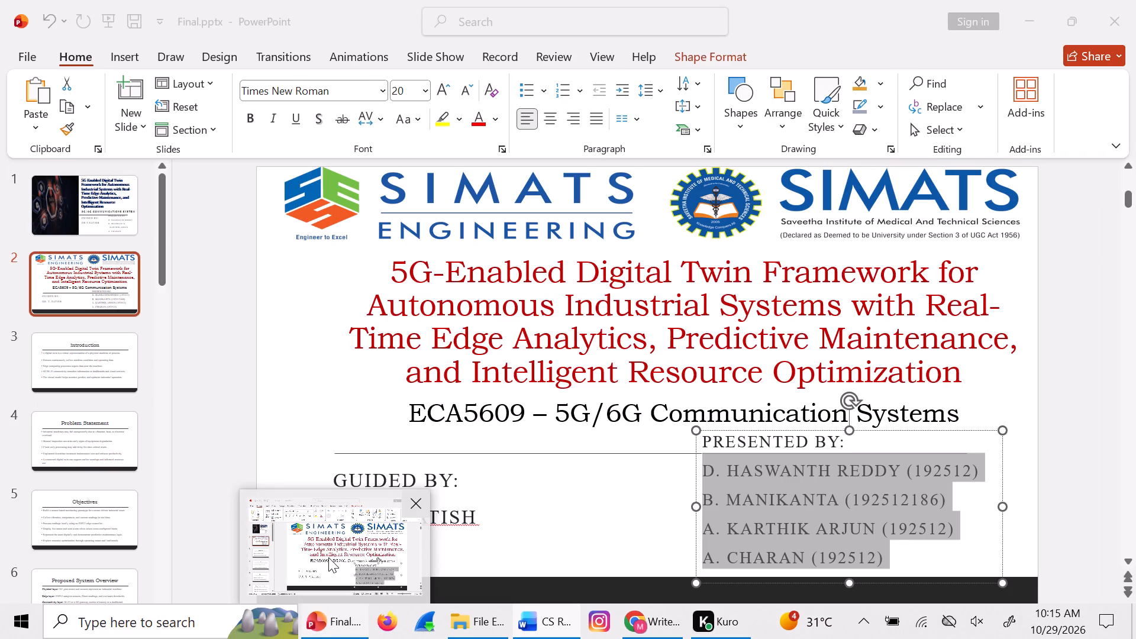
scroll(304, 431, "down", 2)
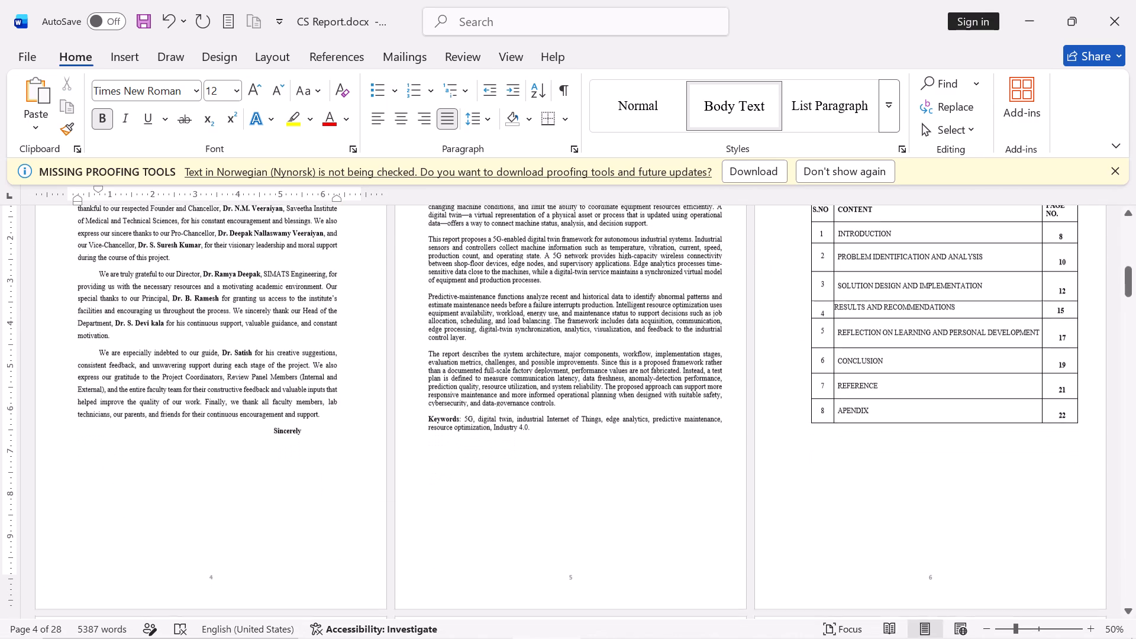
scroll(304, 431, "up", 1)
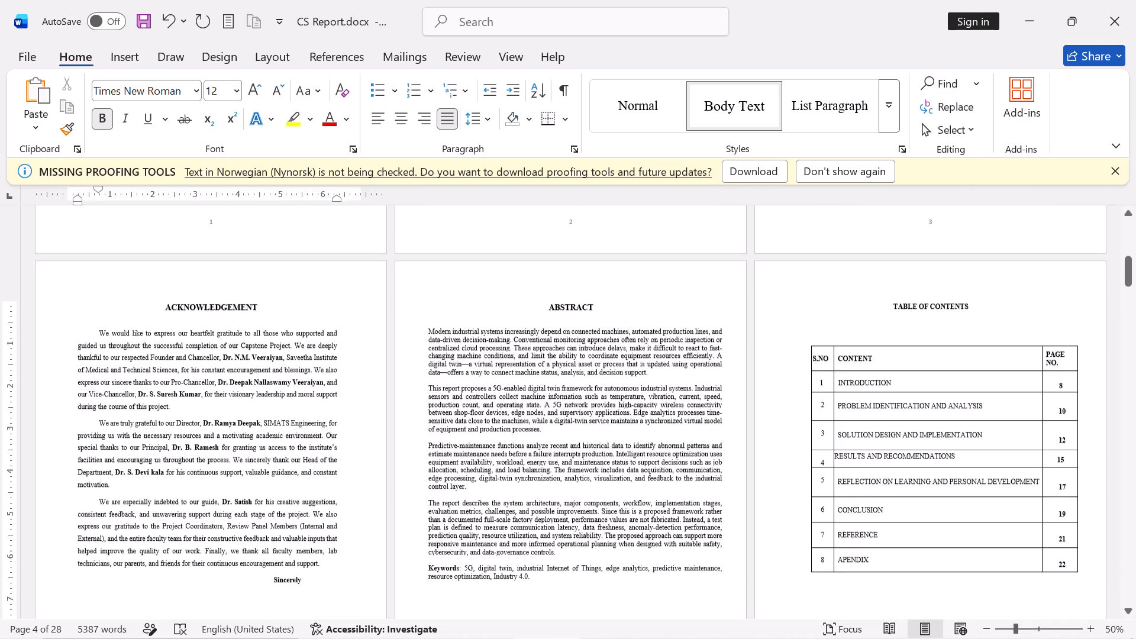
scroll(304, 431, "up", 1)
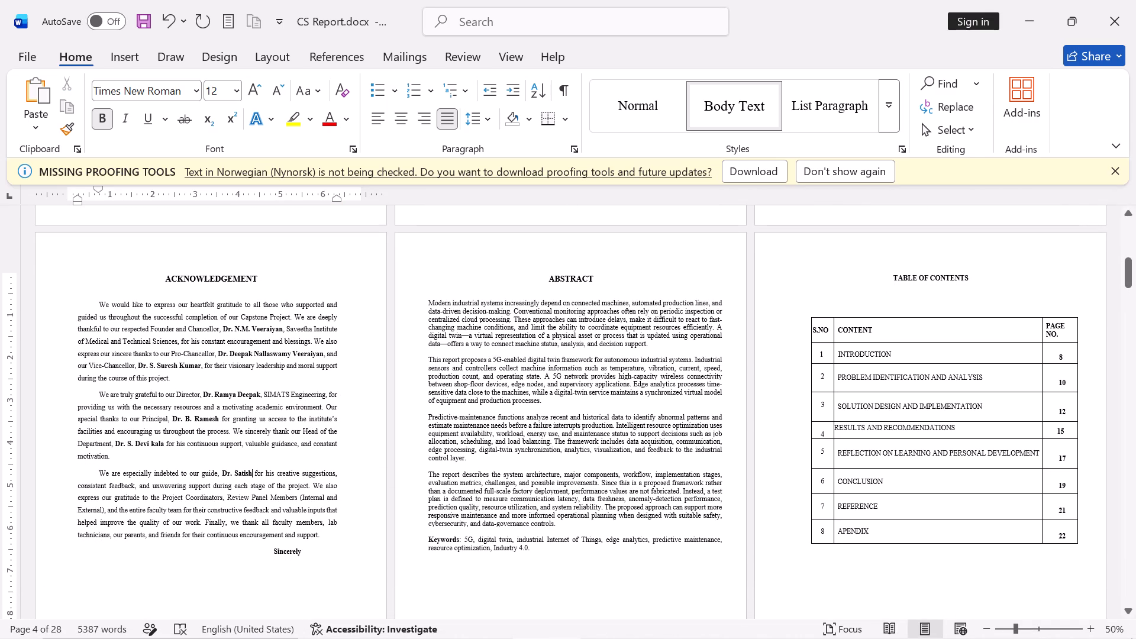
left_click(306, 553)
key("Left")
key("Left")
key("Left")
key("Left")
key("Left")
key("Left")
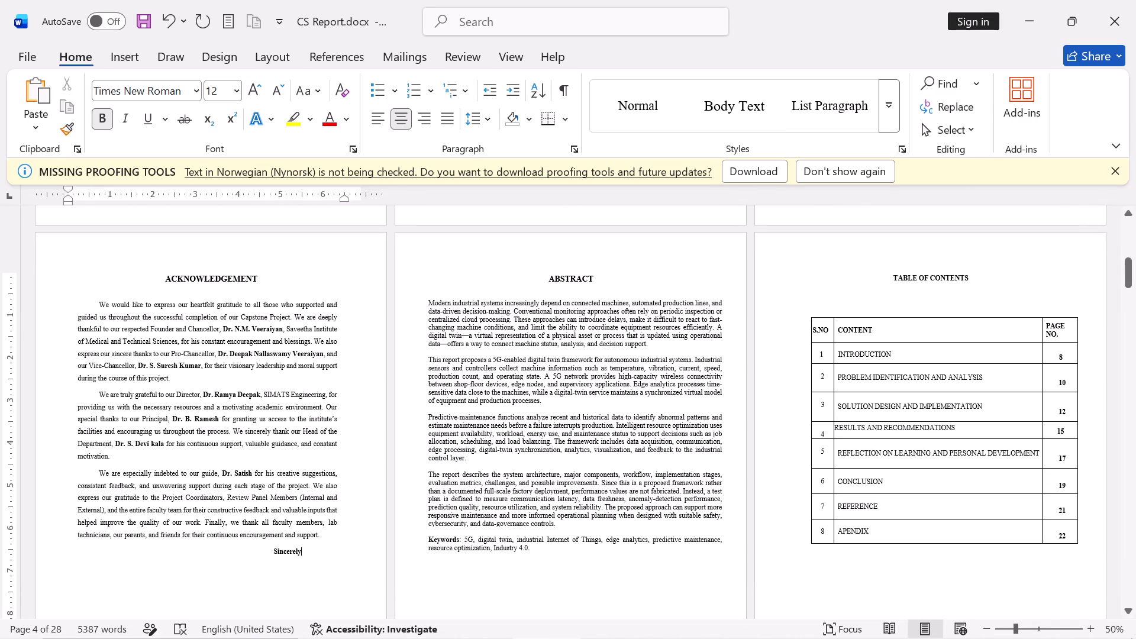
key("Up")
key("Down")
key("Down")
key("Up")
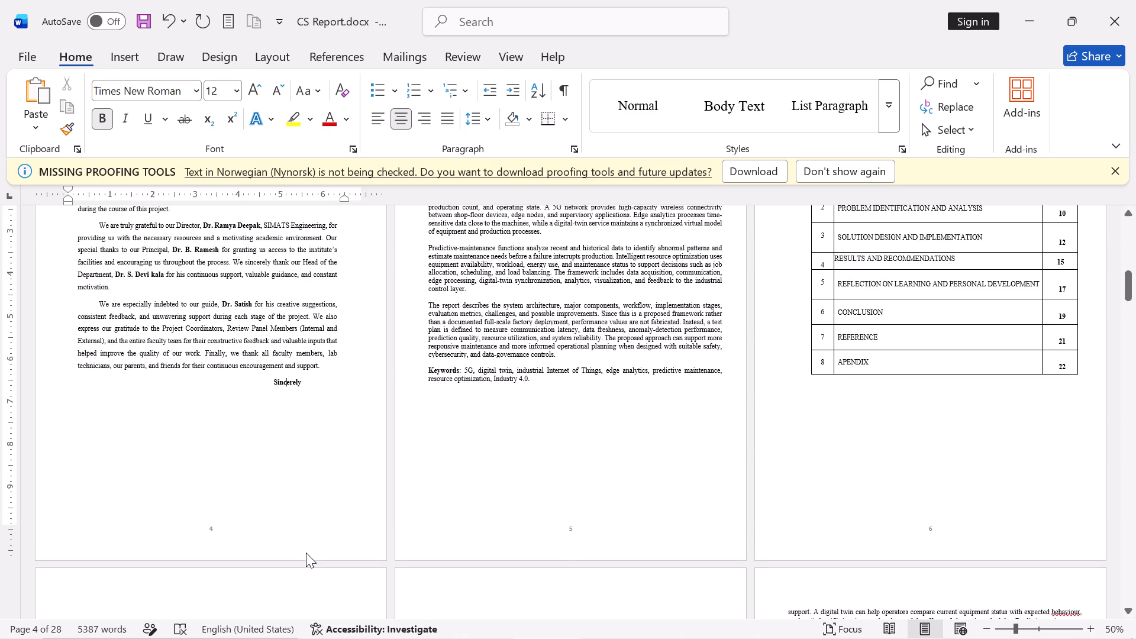
left_click(309, 383)
key("Return")
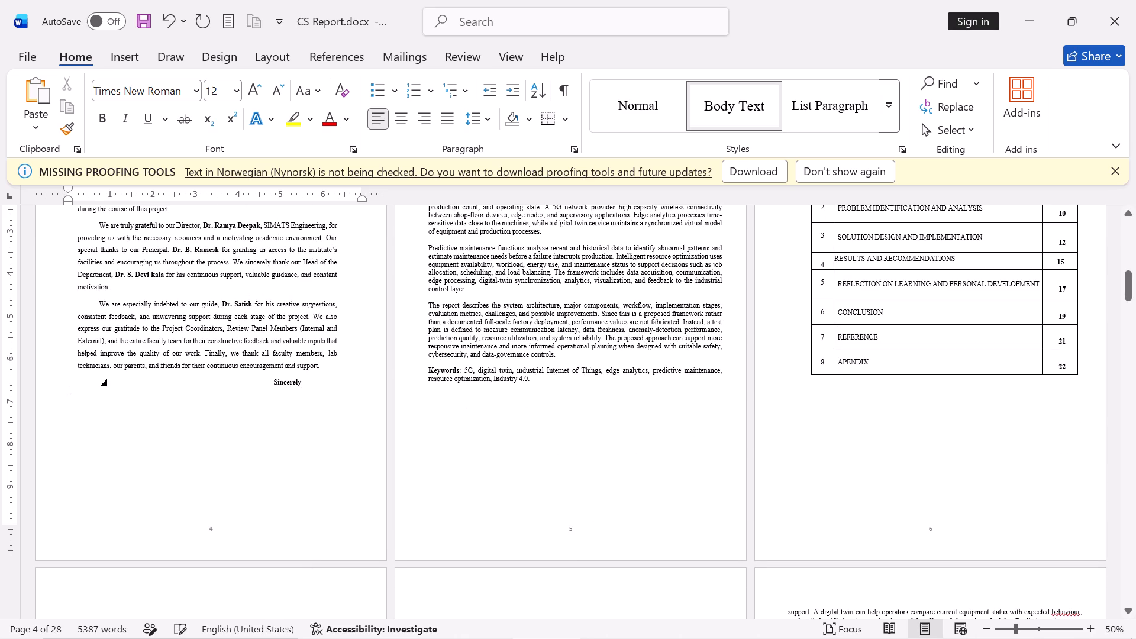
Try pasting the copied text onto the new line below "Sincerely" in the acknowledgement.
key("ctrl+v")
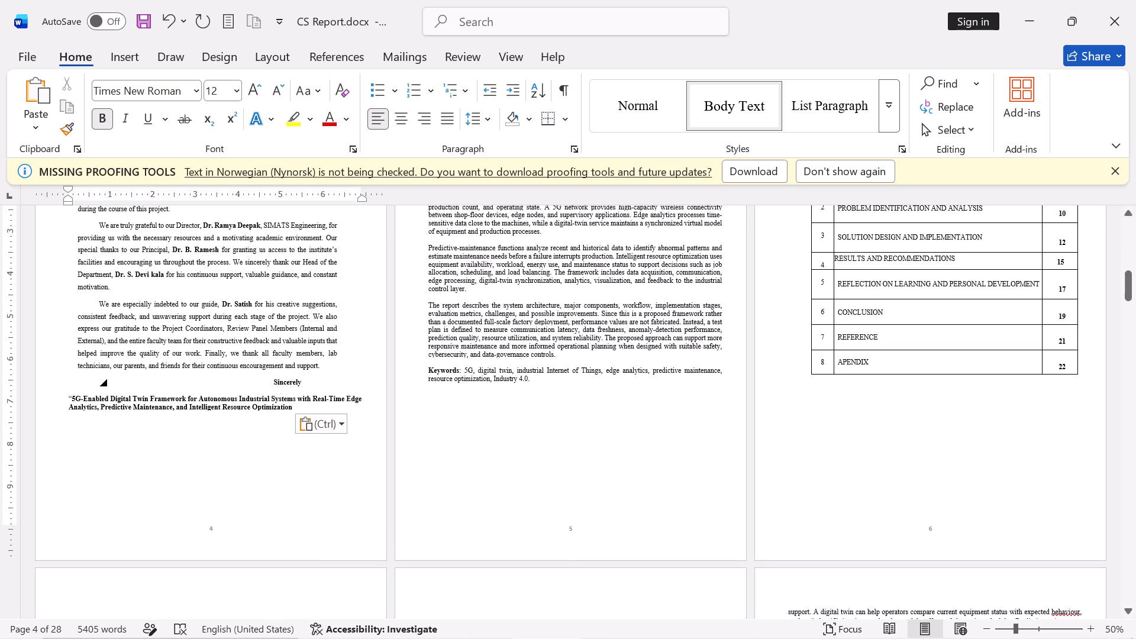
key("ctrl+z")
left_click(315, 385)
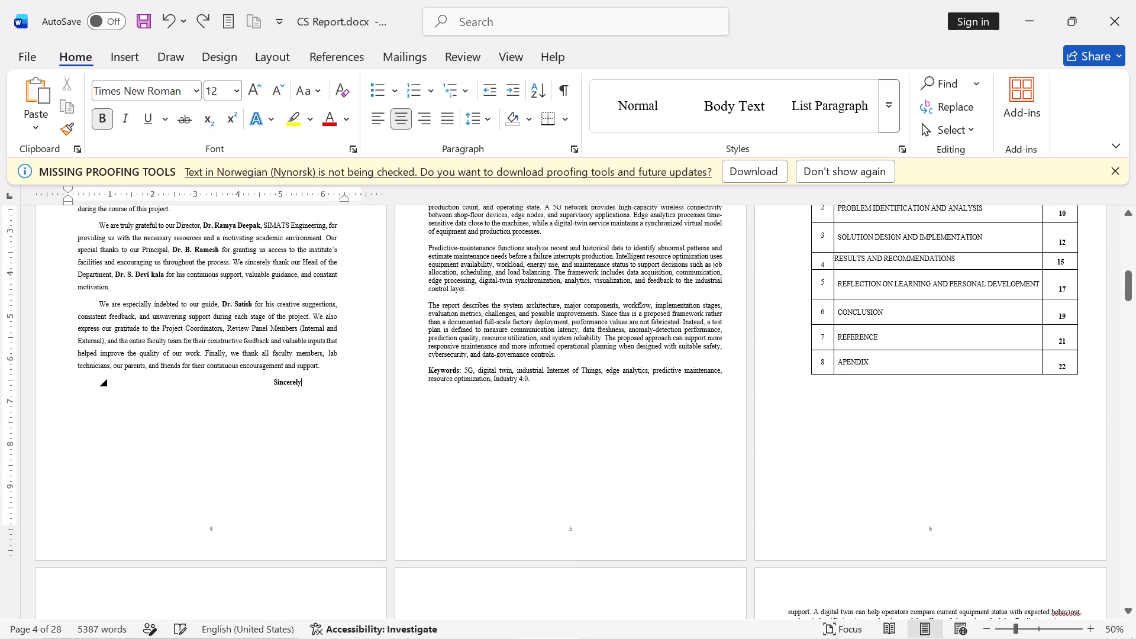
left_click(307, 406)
Copy the four team members' names with register numbers from the title page and paste them below "Sincerely" on the acknowledgement page.
scroll(307, 406, "up", 6)
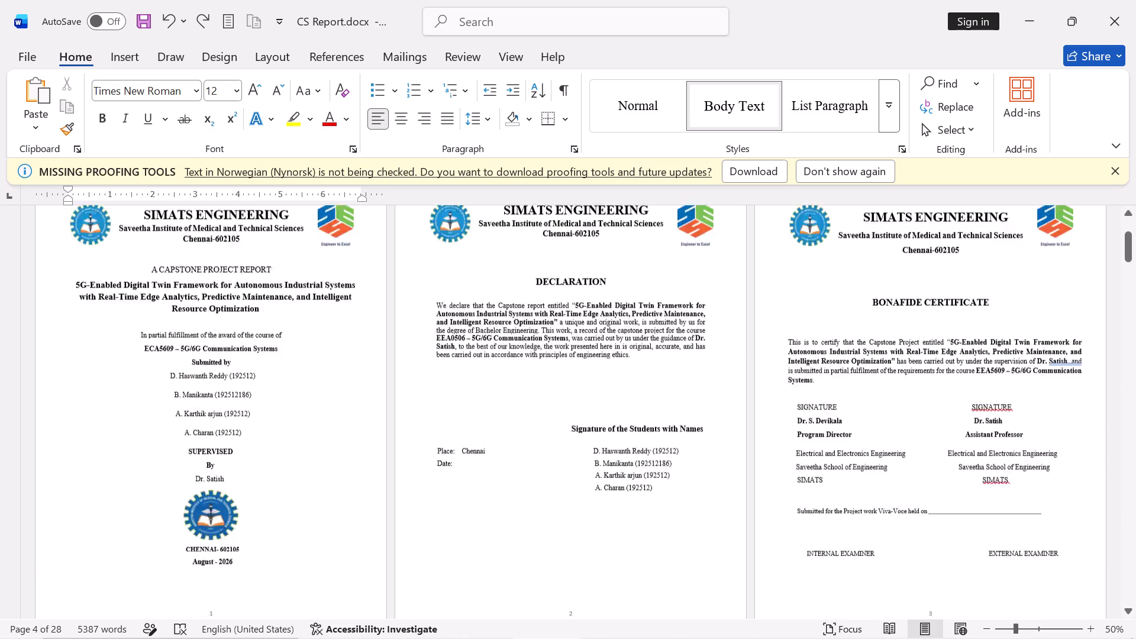
scroll(307, 406, "up", 1)
scroll(307, 406, "down", 1)
left_click_drag(254, 474, 187, 453)
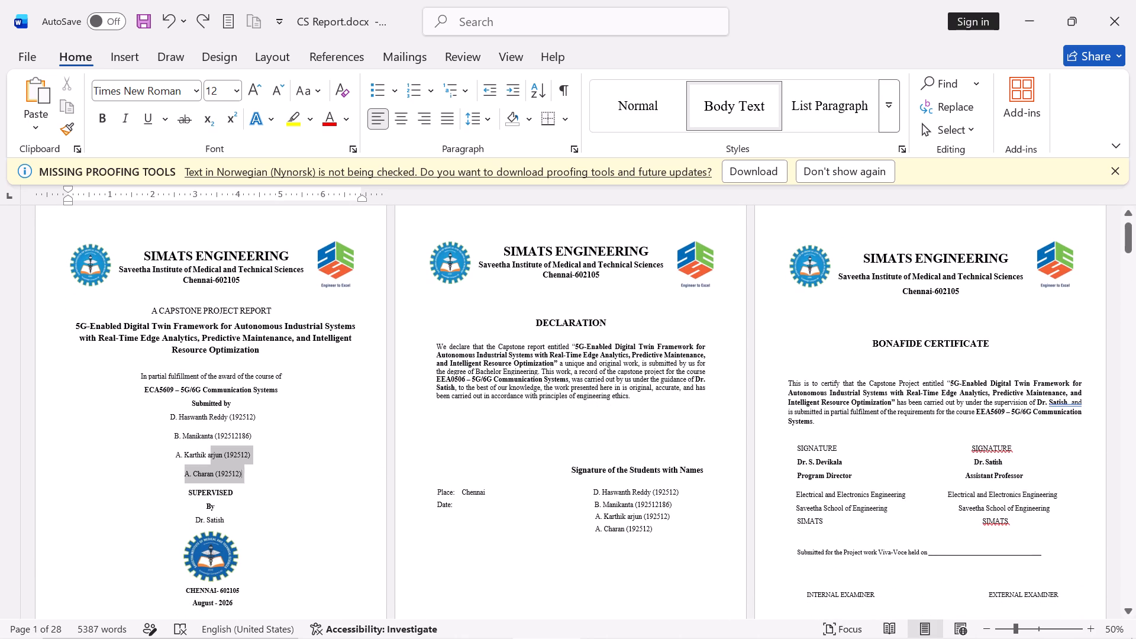
left_click_drag(187, 453, 161, 417)
key("ctrl+c")
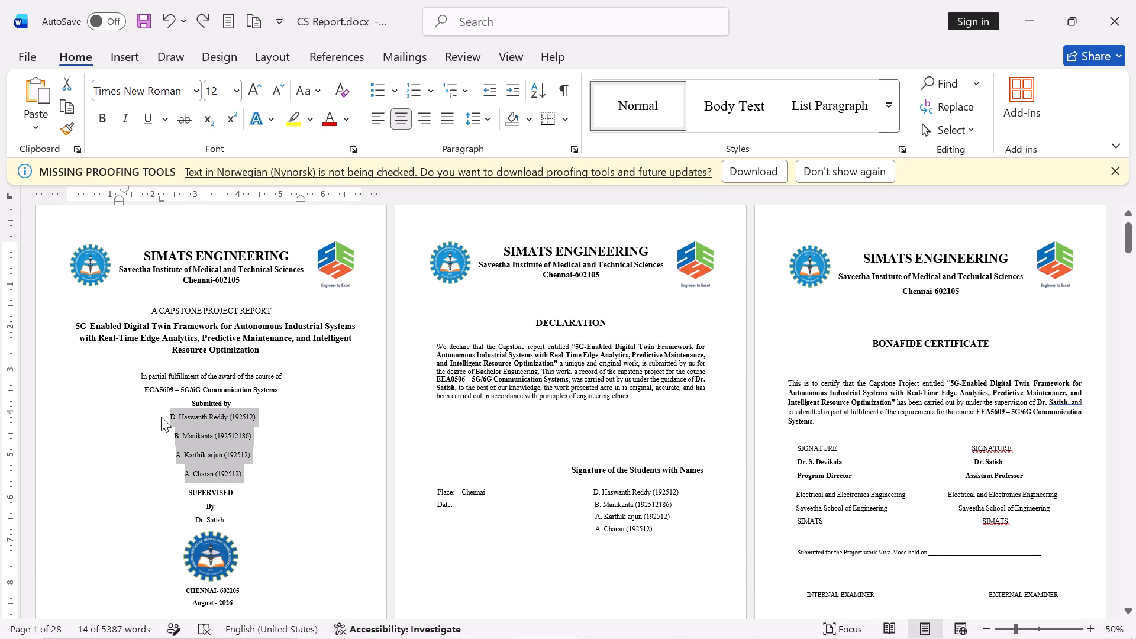
left_click(125, 442)
scroll(125, 442, "down", 6)
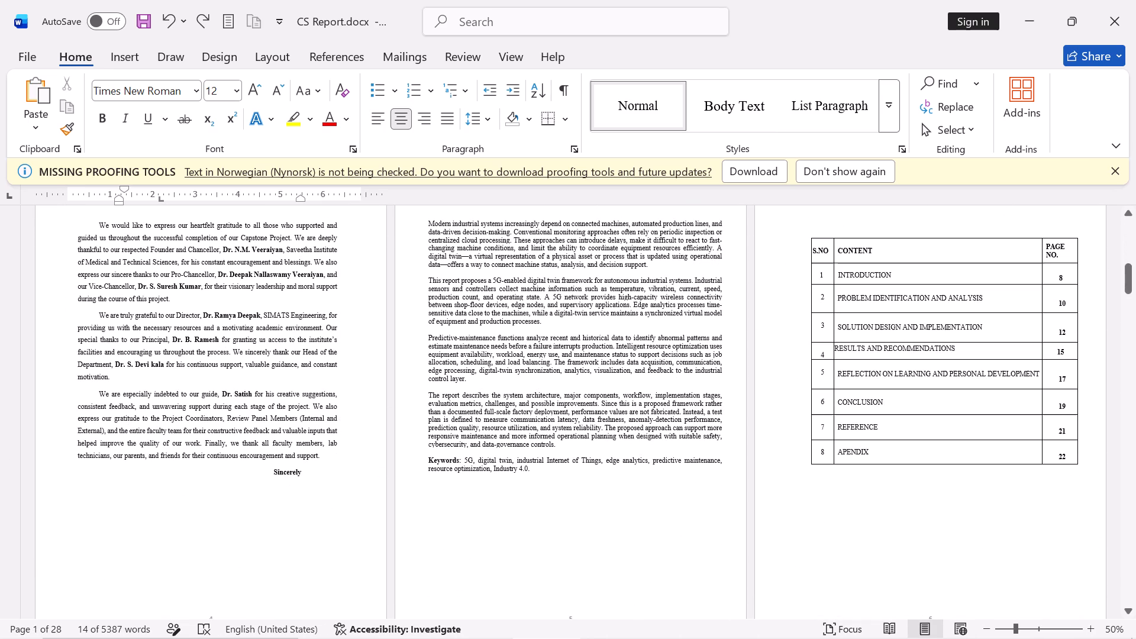
left_click(274, 488)
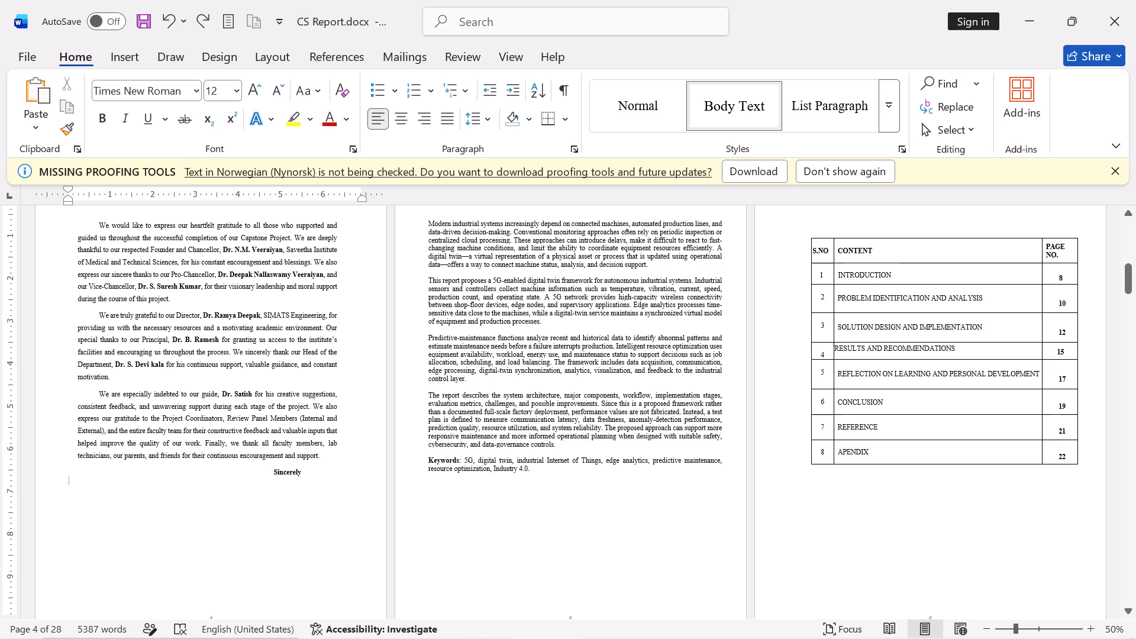
key("ctrl+v")
Set the pasted team list's first-line indent to about 3.3 inches and extend its right indent to about the page margin.
left_click_drag(246, 551, 147, 499)
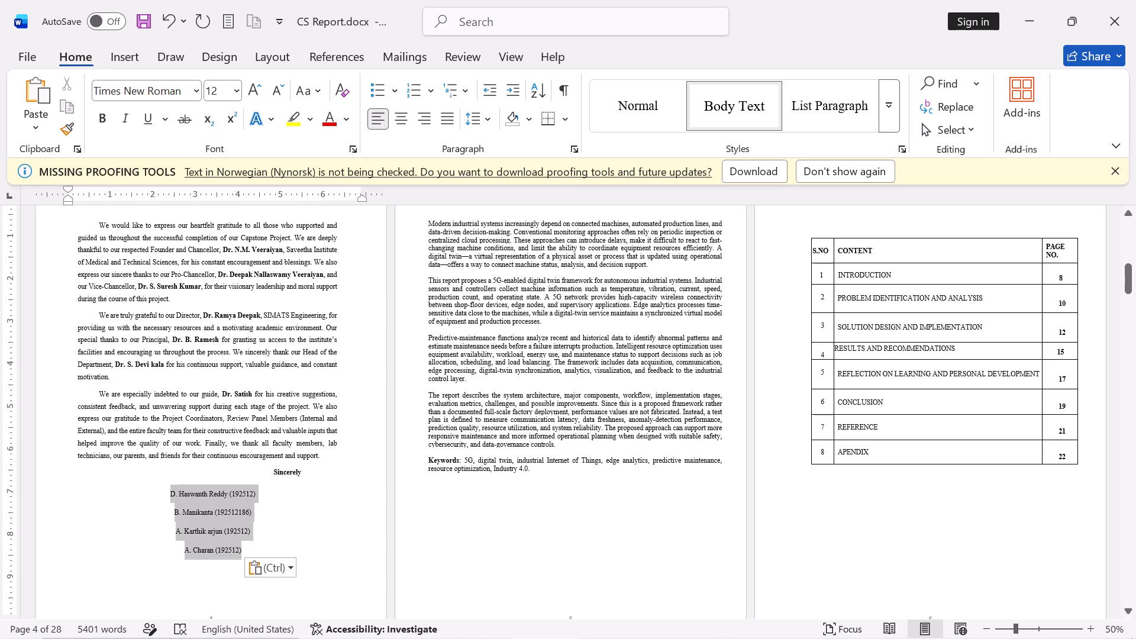
left_click_drag(147, 499, 144, 496)
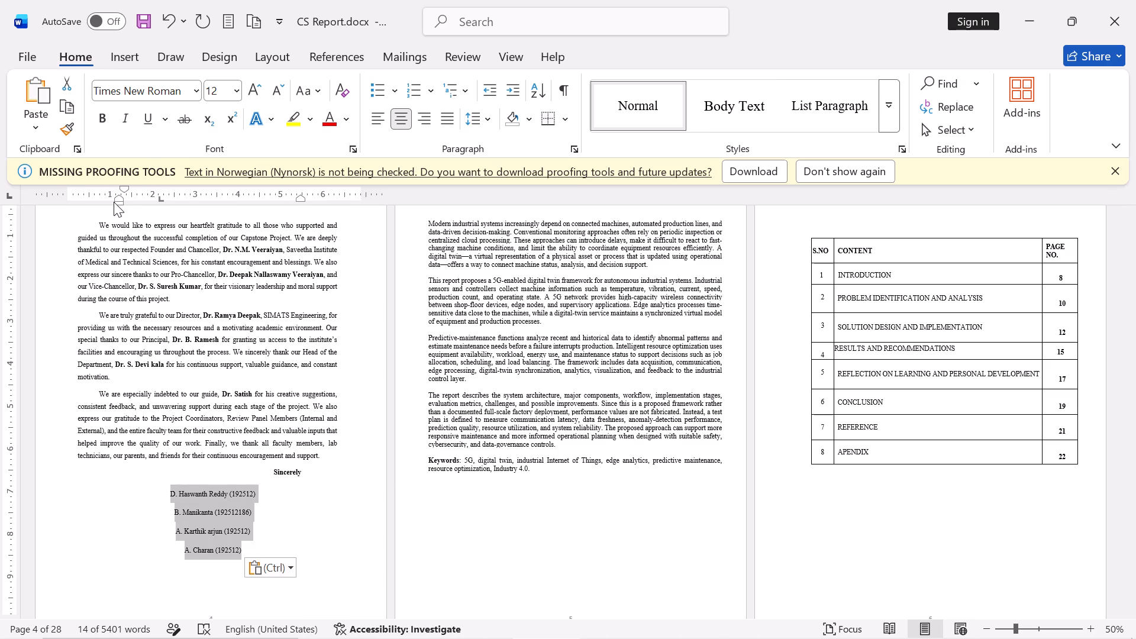
left_click(114, 202)
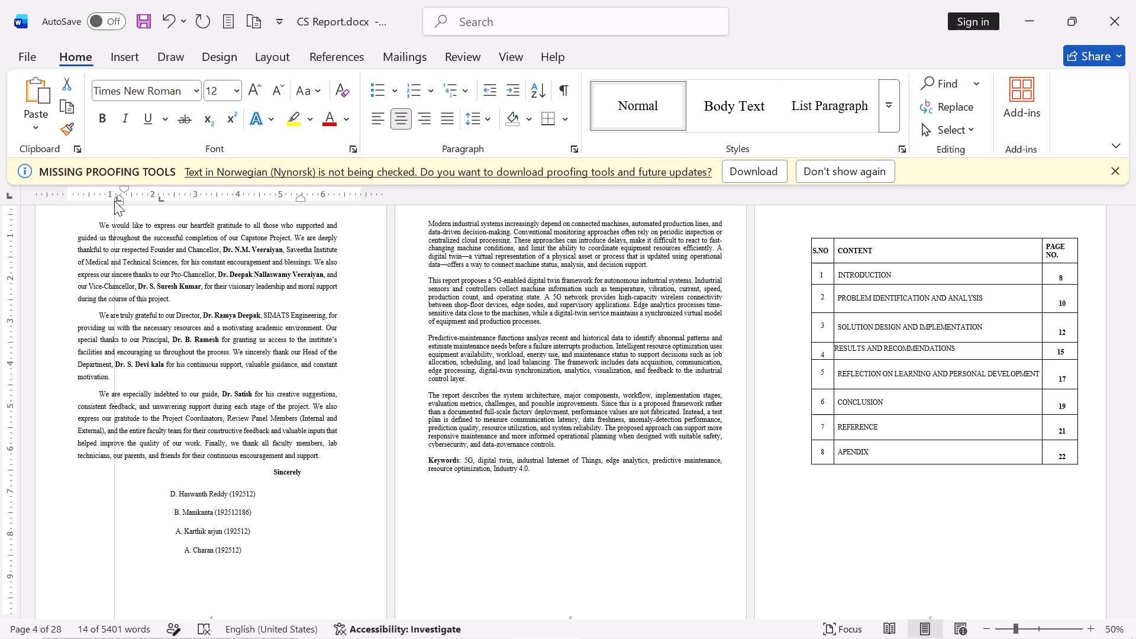
left_click_drag(124, 185, 176, 190)
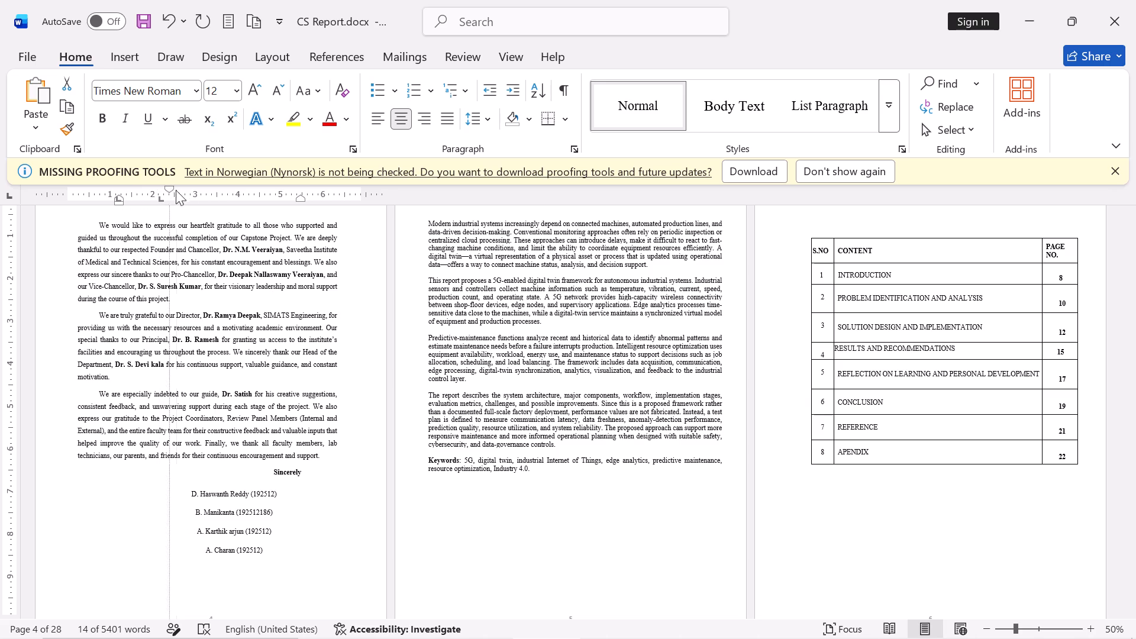
left_click_drag(176, 190, 196, 207)
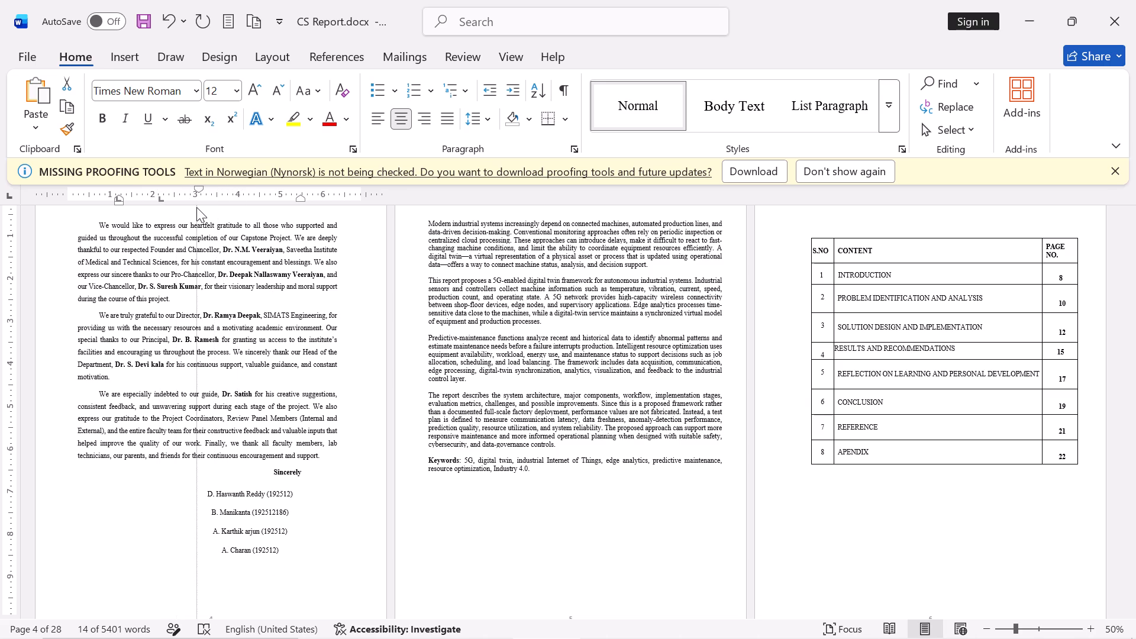
left_click_drag(196, 207, 209, 207)
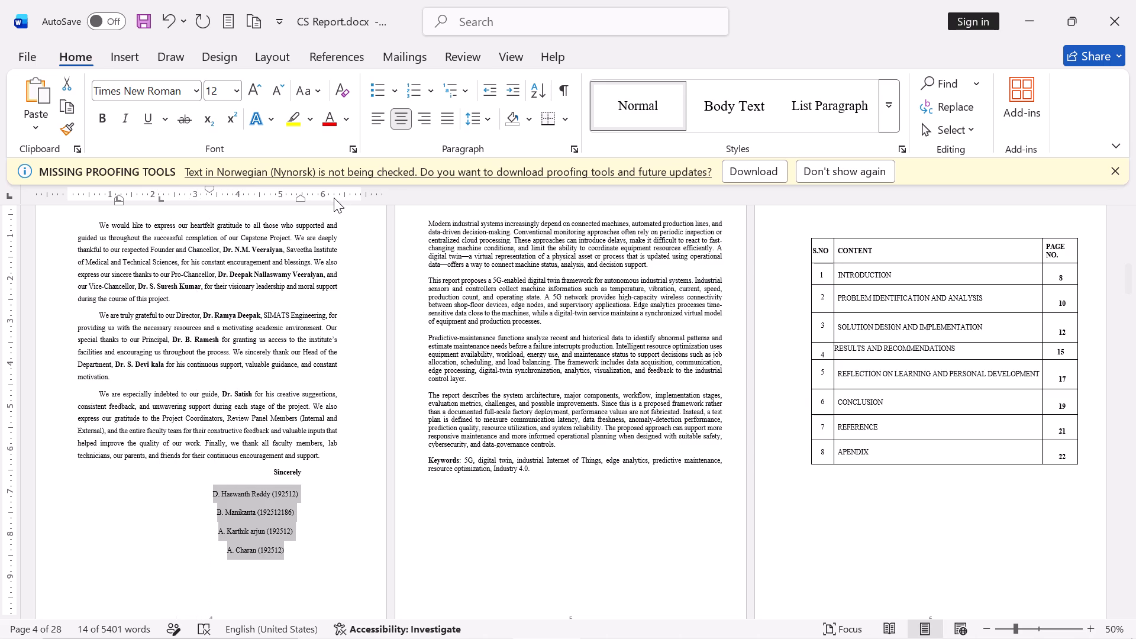
left_click_drag(299, 198, 364, 192)
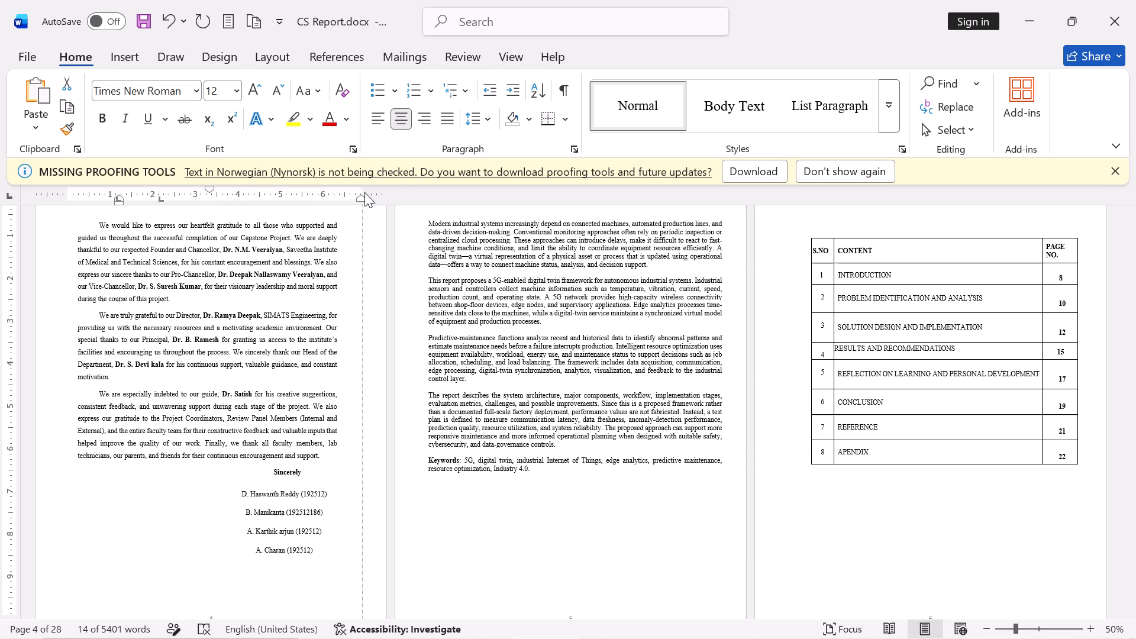
left_click_drag(364, 192, 360, 195)
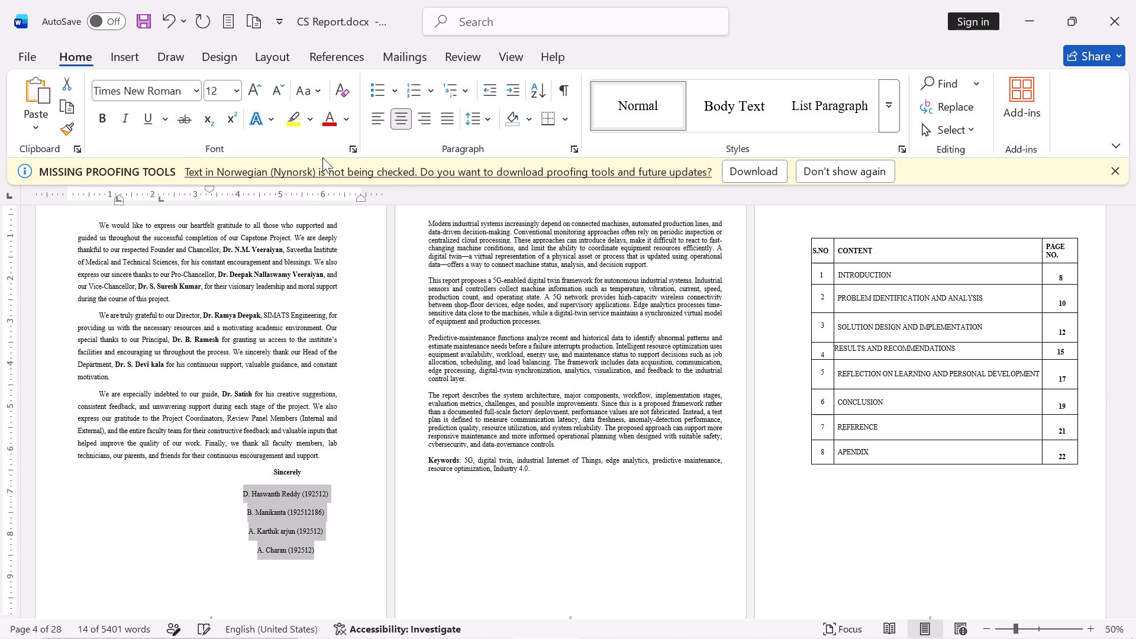
Left-align the team list below "Sincerely" and set its first-line indent to about 4.2 inches.
left_click(376, 118)
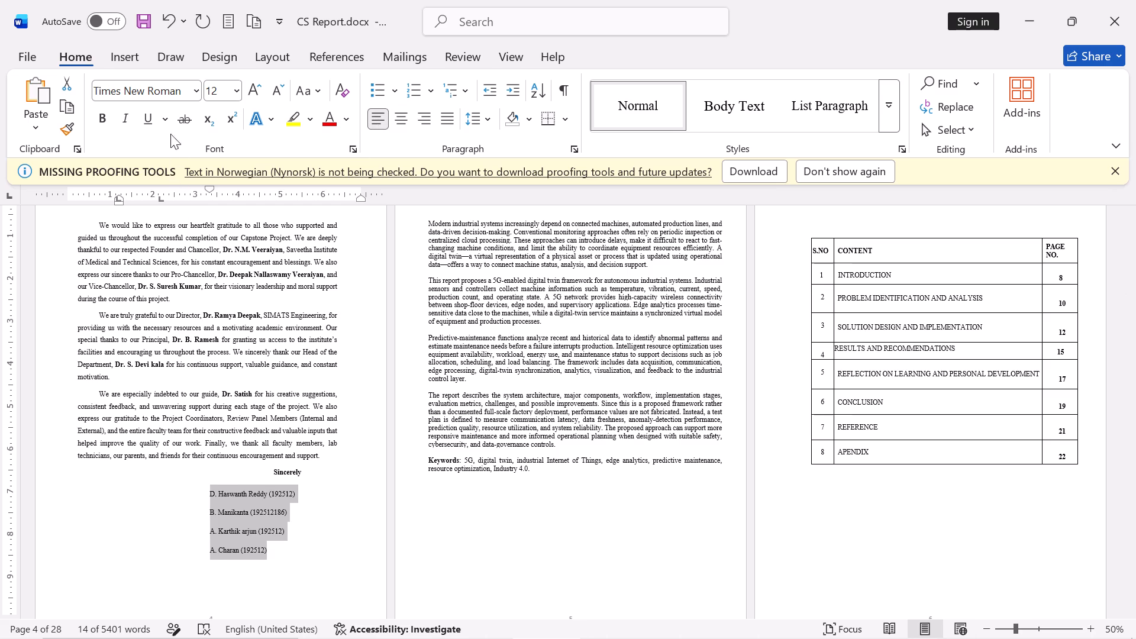
left_click_drag(208, 189, 234, 189)
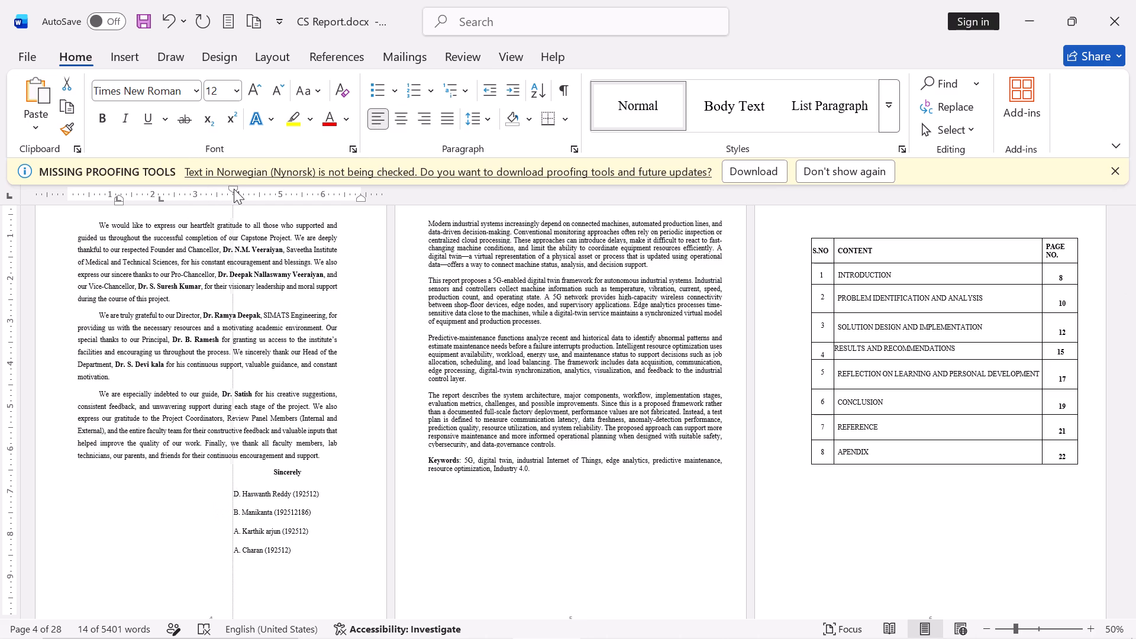
left_click_drag(234, 189, 247, 188)
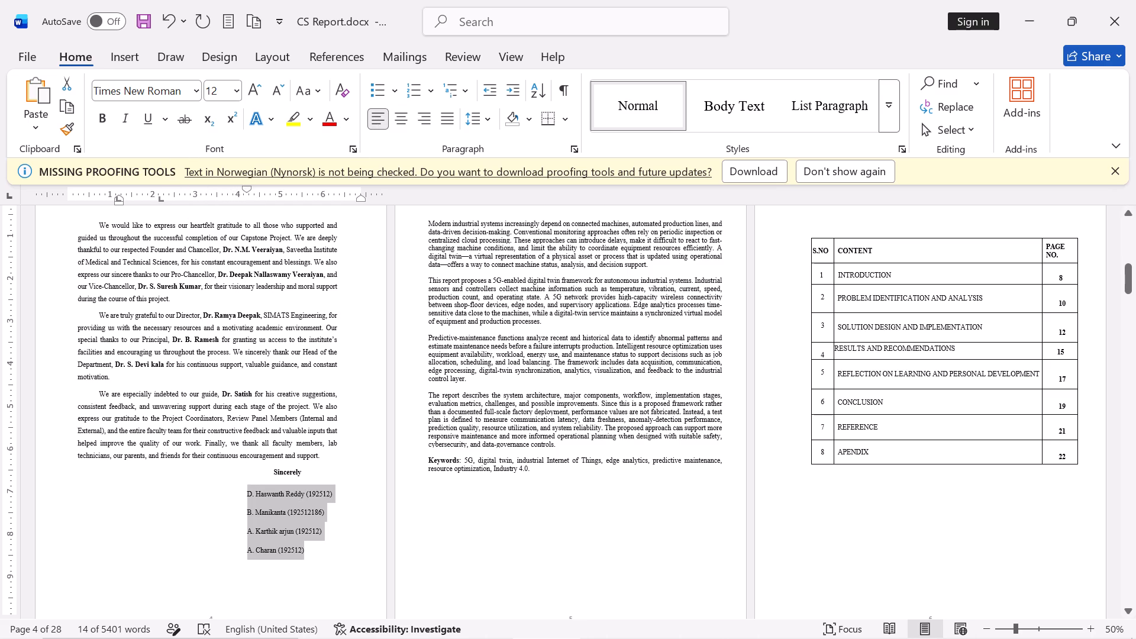
left_click(317, 551)
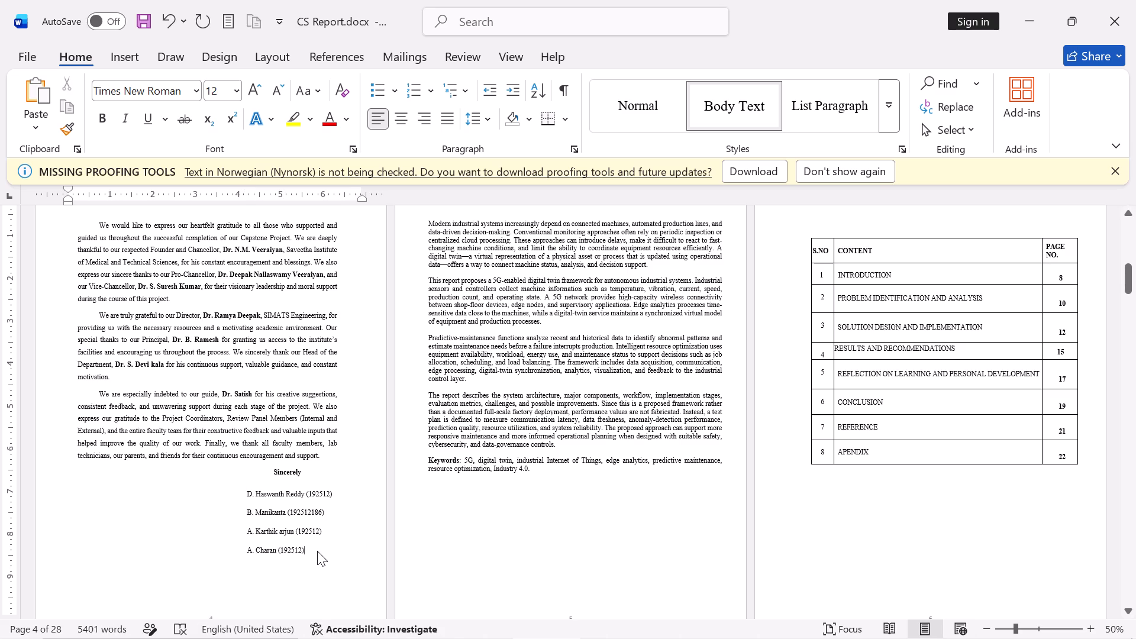
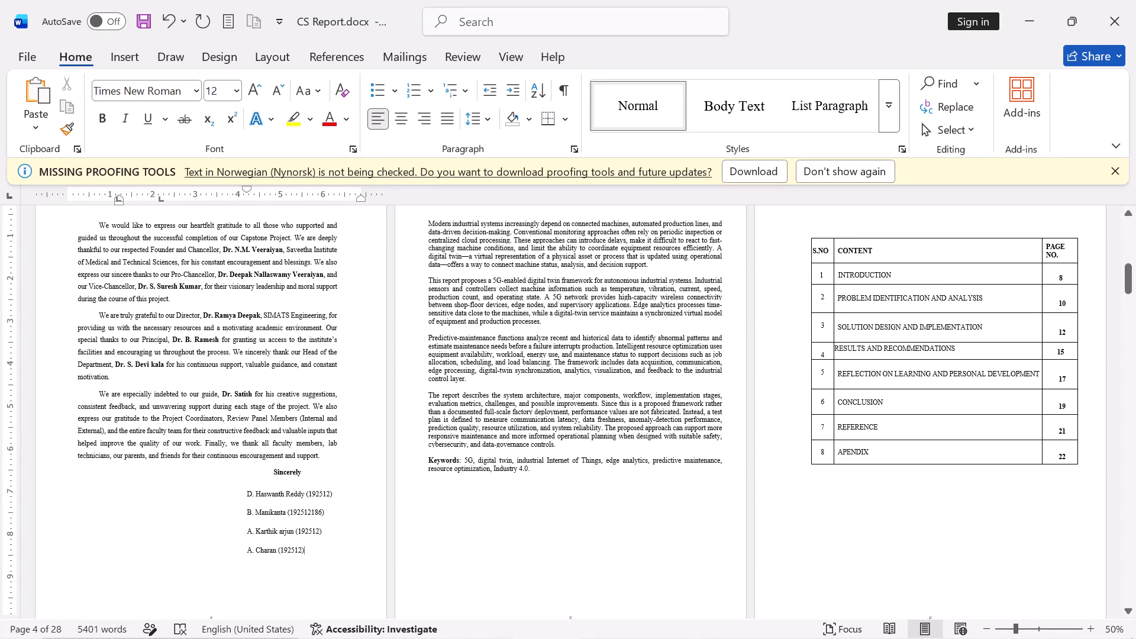
Complete the first team member's register number below "Sincerely" by adding its missing last three digits.
key("Left")
left_click(330, 494)
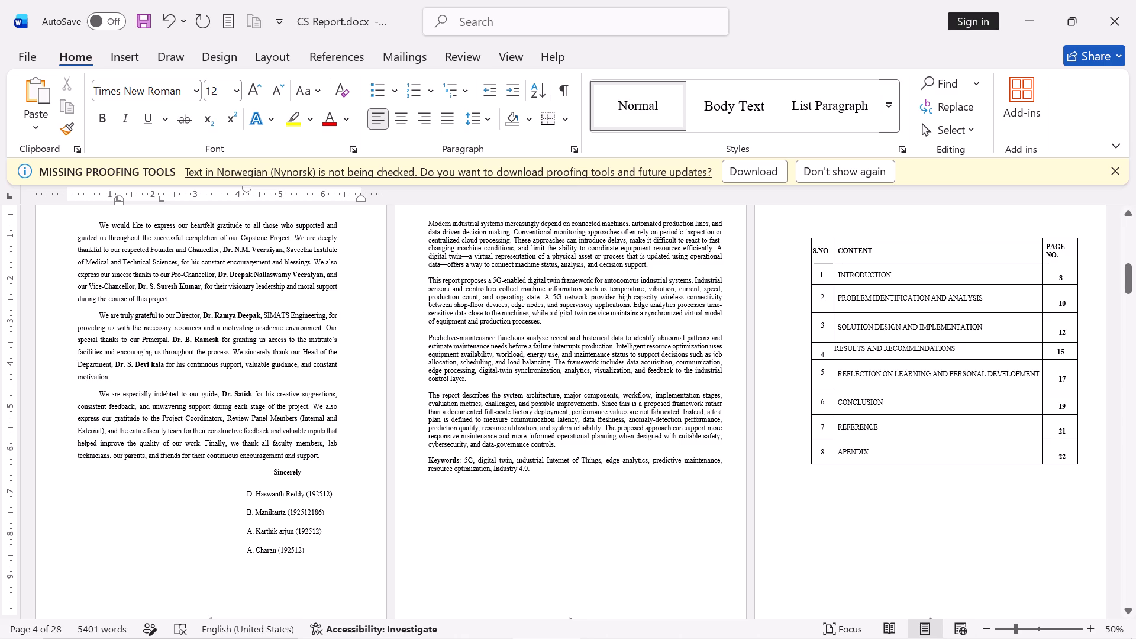
type("396")
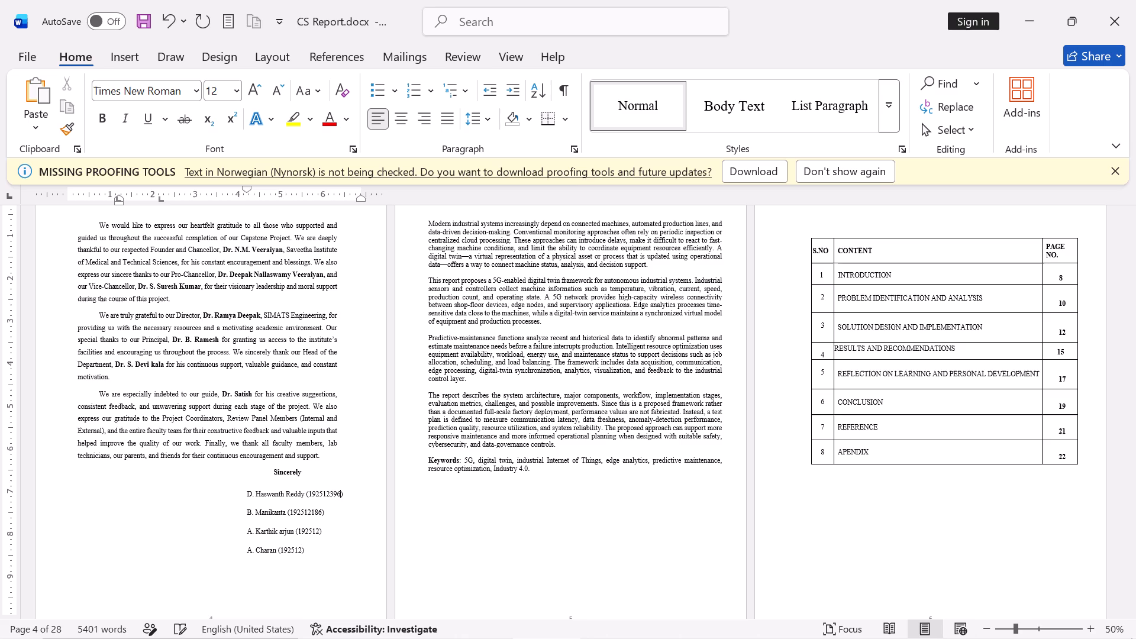
Replace the fourth digit of the third team member's register number below "Sincerely" with a 4.
key("Down")
key("Down")
key("Left")
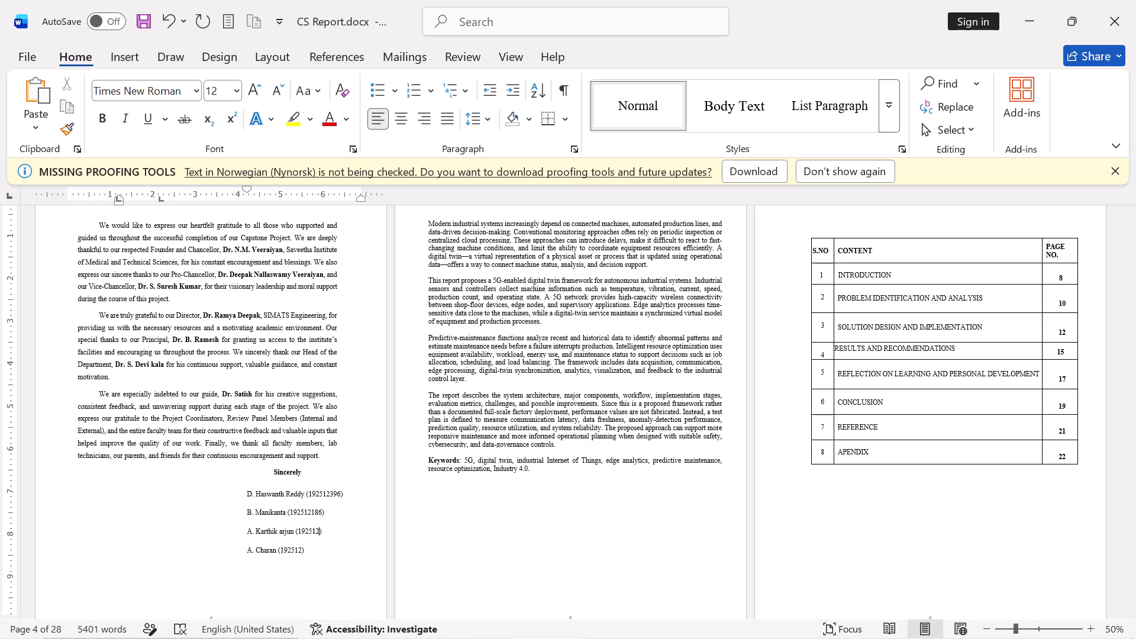
key("Left")
key("Left")
key("BackSpace")
key("4")
key("Down")
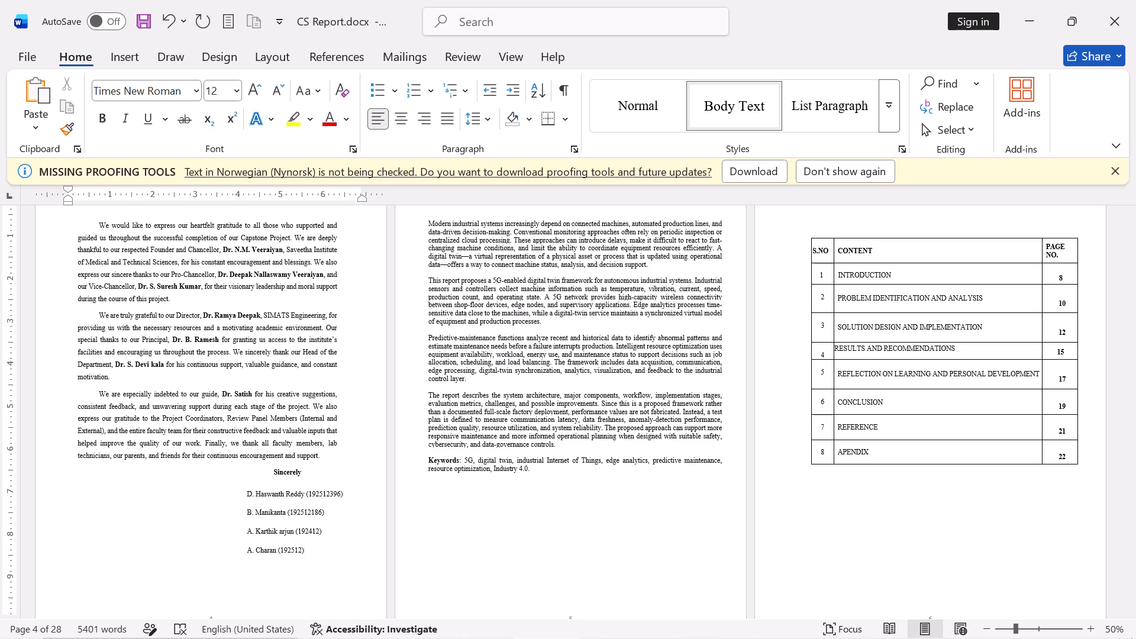
key("Left")
key("Left")
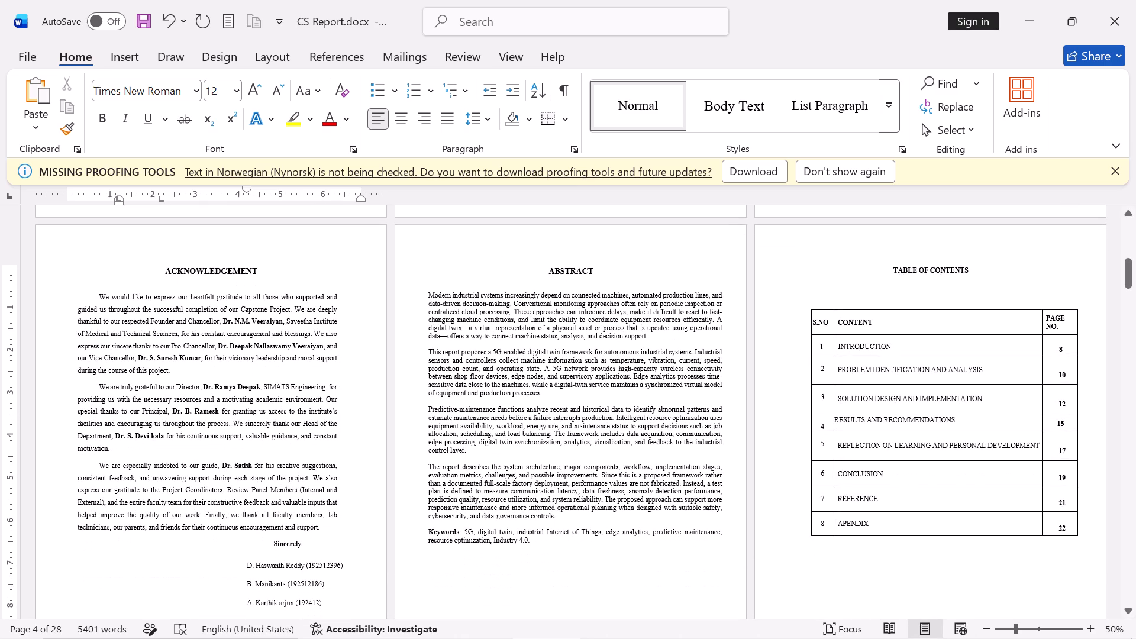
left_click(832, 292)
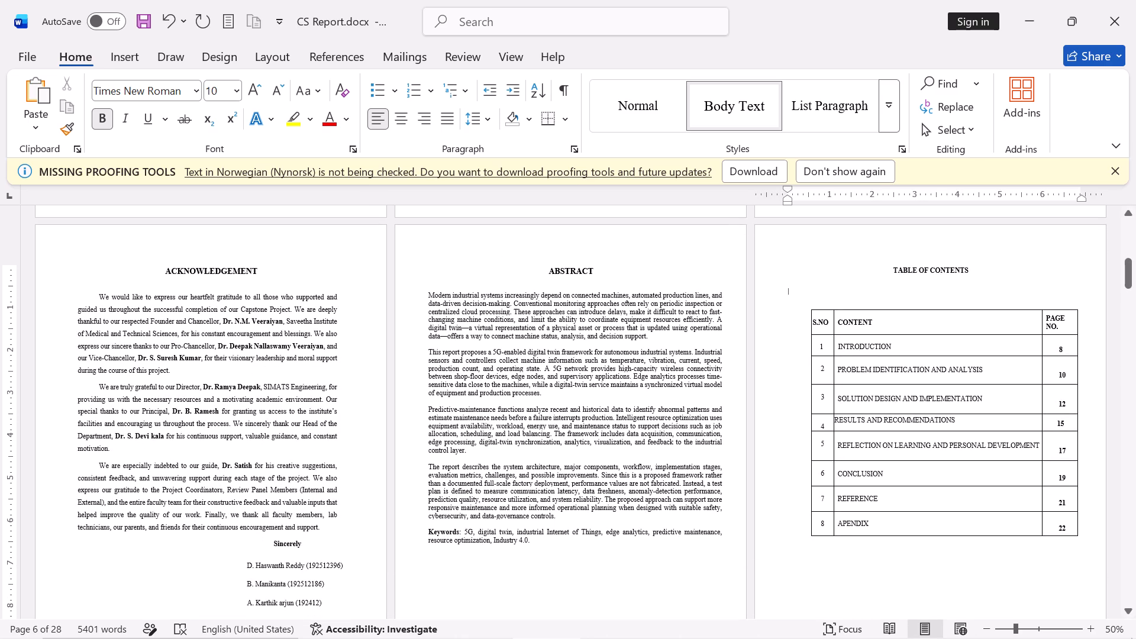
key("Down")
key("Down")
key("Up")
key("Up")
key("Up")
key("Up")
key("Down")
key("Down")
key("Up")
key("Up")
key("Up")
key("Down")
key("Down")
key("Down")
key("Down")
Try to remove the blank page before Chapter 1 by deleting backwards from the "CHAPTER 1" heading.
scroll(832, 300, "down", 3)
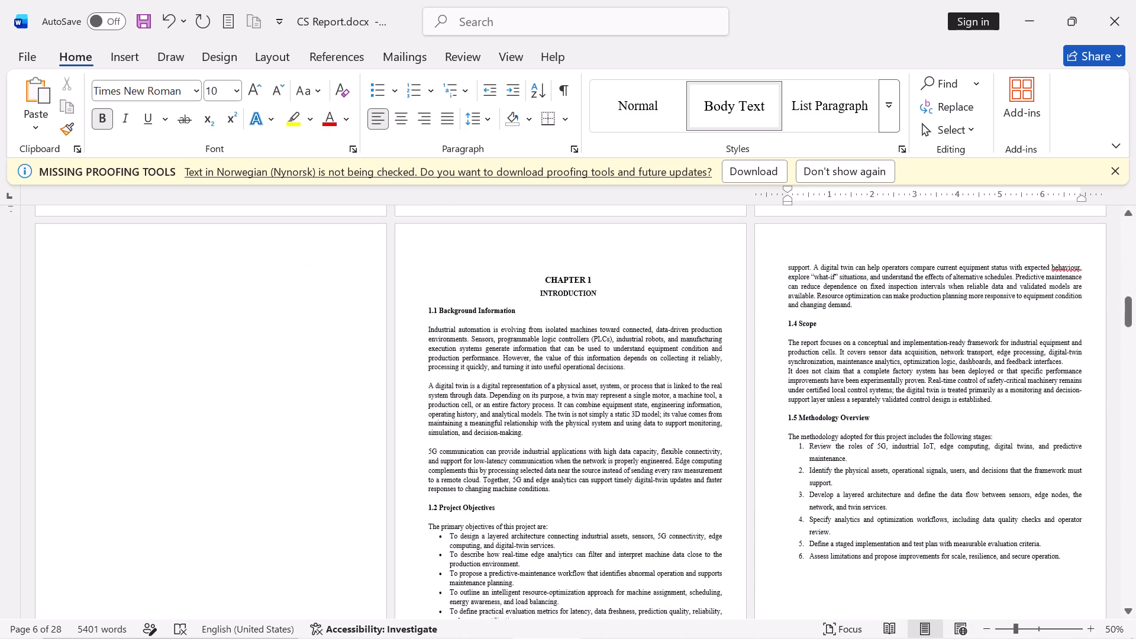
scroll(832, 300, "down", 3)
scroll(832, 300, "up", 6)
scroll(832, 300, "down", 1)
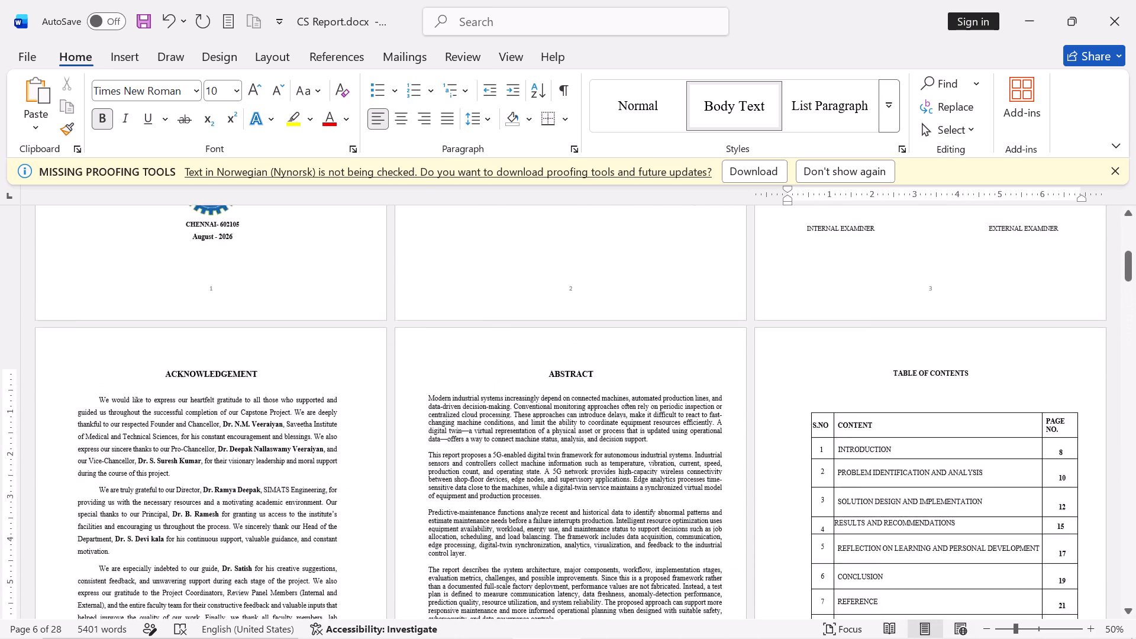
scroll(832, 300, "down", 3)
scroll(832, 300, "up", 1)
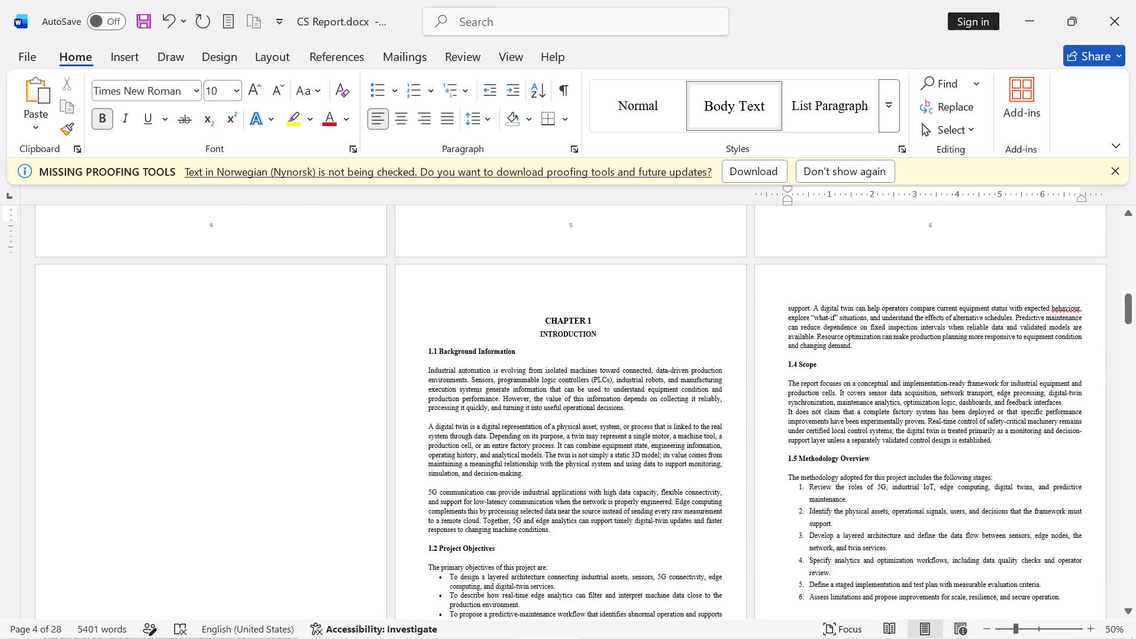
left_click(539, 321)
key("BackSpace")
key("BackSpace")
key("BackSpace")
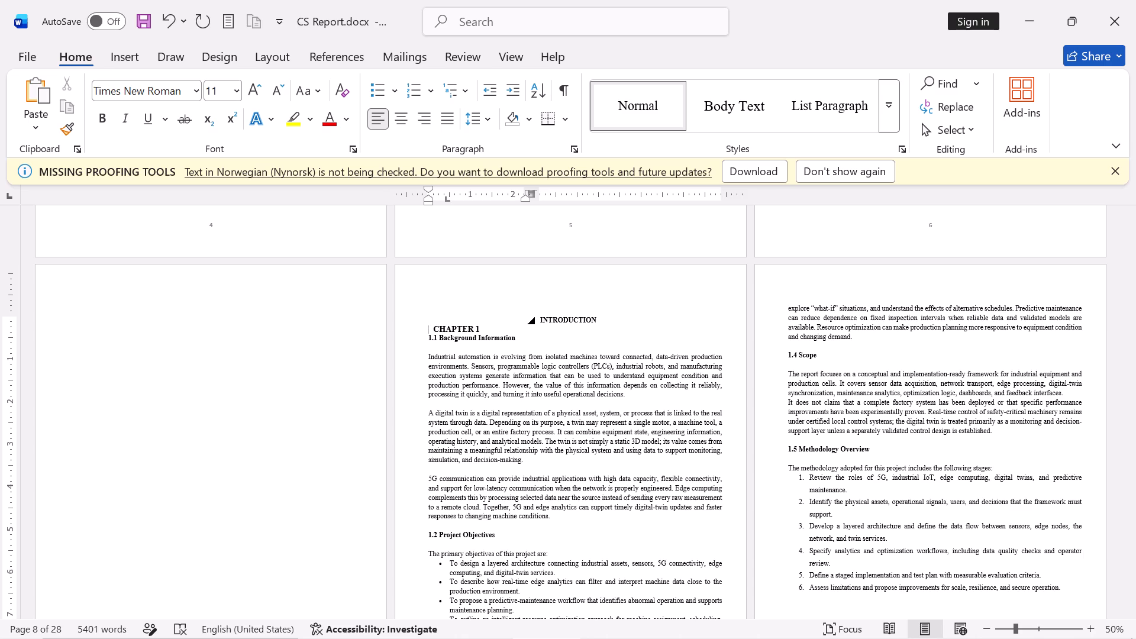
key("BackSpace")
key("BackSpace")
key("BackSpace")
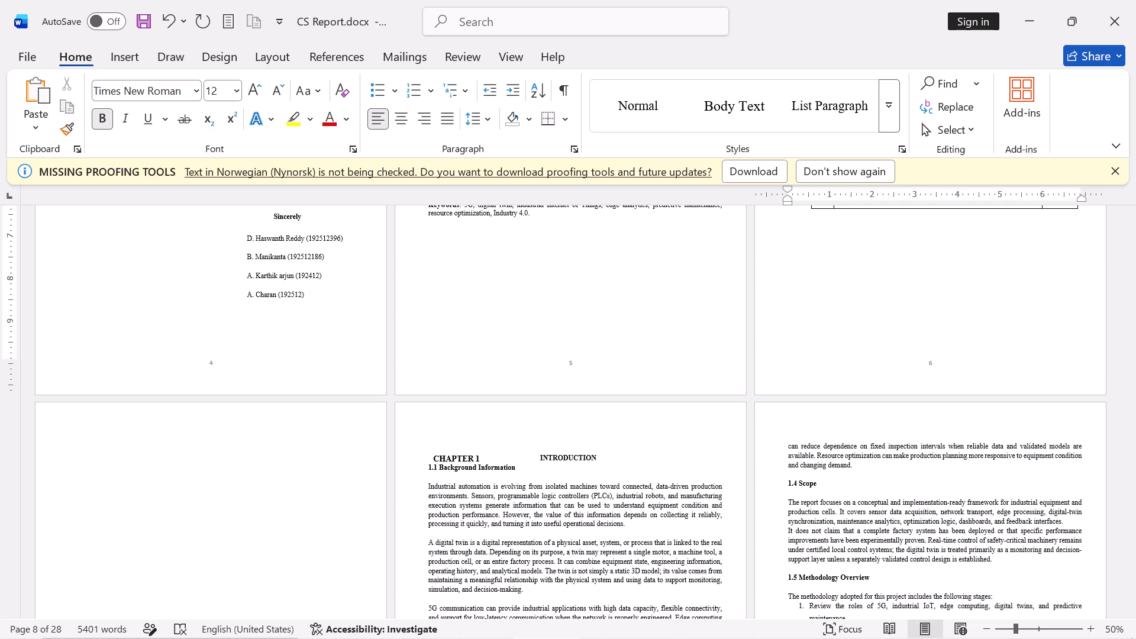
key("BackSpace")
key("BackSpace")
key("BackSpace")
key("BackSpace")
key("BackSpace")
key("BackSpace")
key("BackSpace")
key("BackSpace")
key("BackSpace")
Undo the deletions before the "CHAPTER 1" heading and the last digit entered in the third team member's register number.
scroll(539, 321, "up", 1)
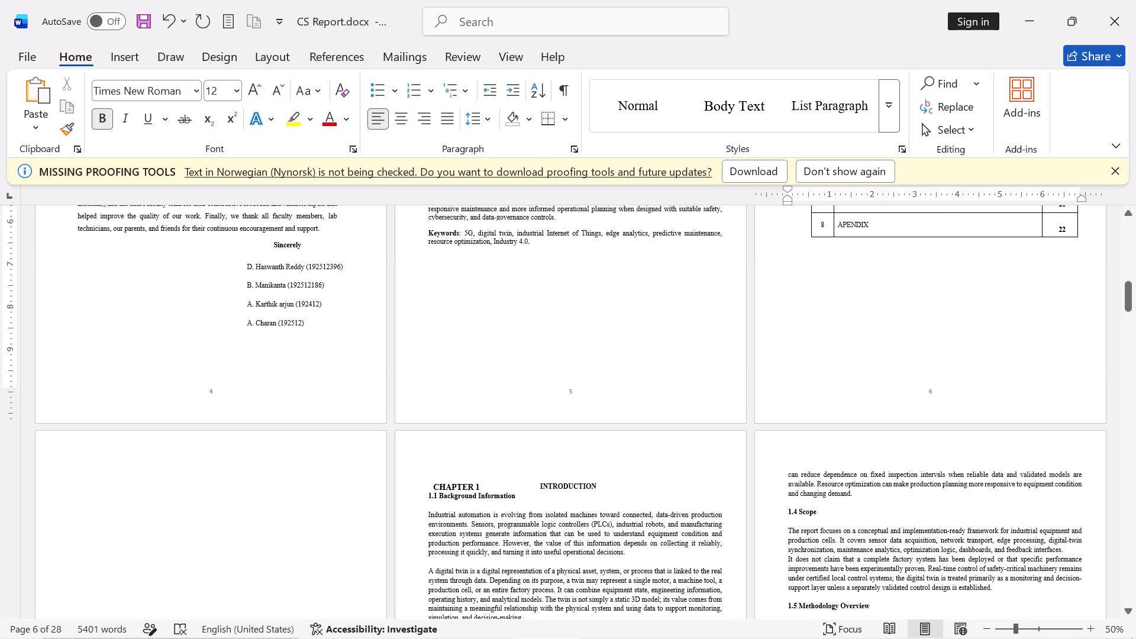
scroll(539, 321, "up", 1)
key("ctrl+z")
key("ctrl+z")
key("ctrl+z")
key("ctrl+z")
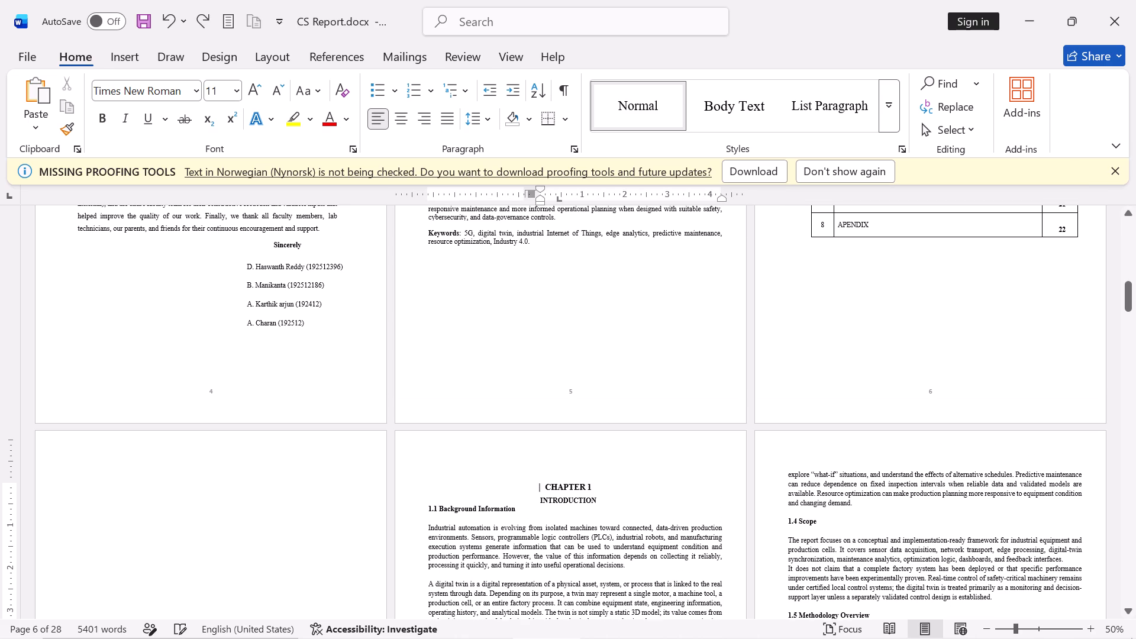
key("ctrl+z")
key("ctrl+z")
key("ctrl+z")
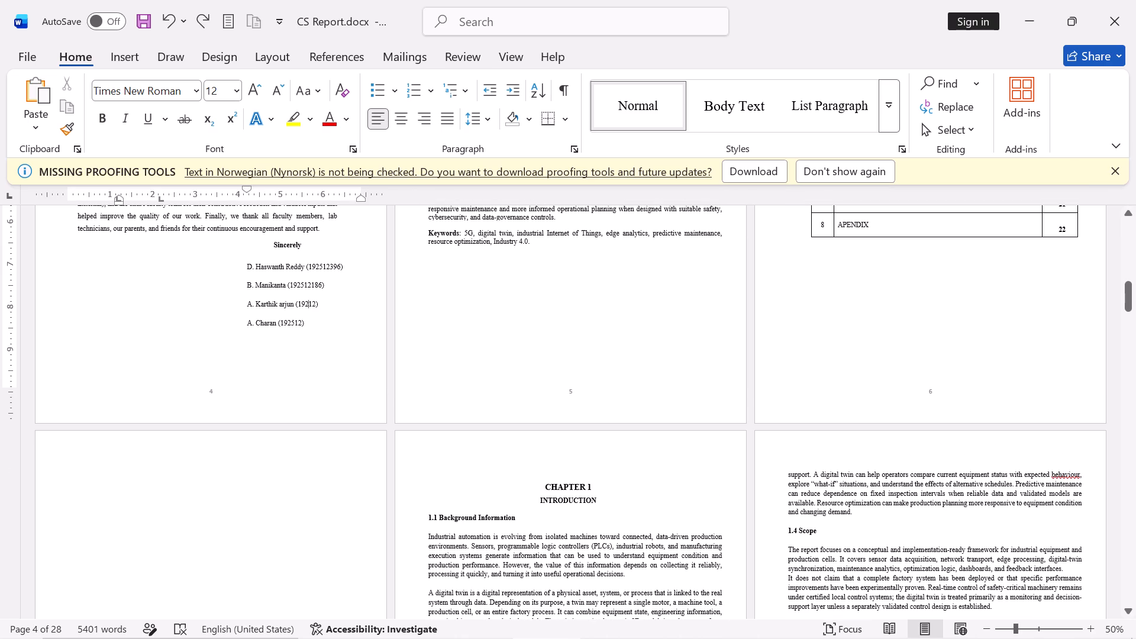
Place the insertion point on the blank page 7 before Chapter 1.
left_click(543, 487)
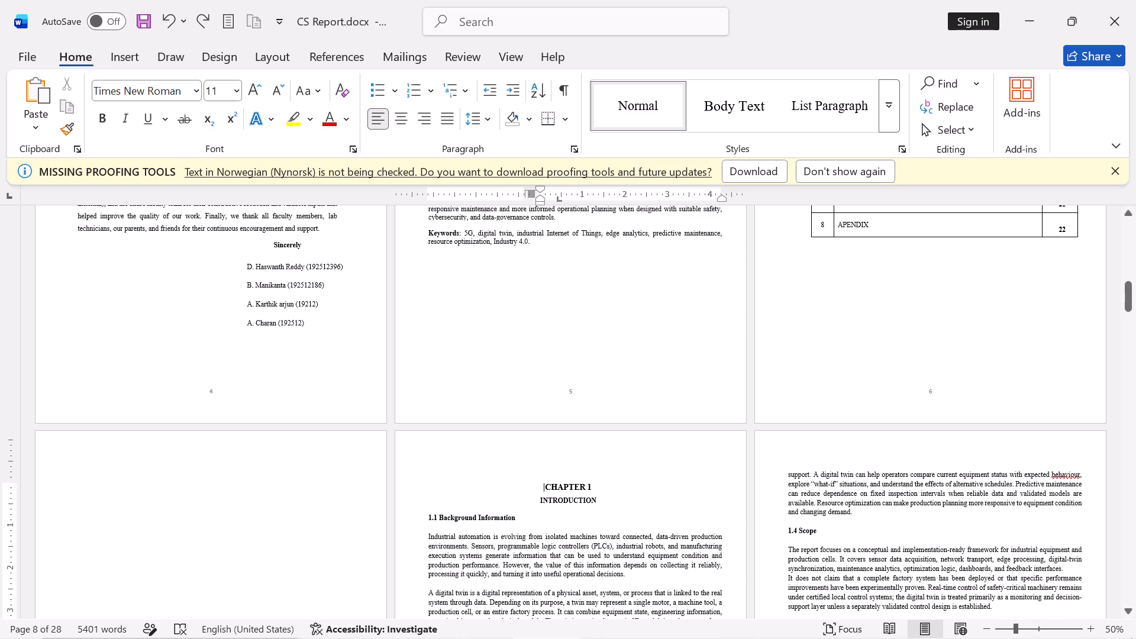
left_click(194, 592)
scroll(194, 592, "down", 3)
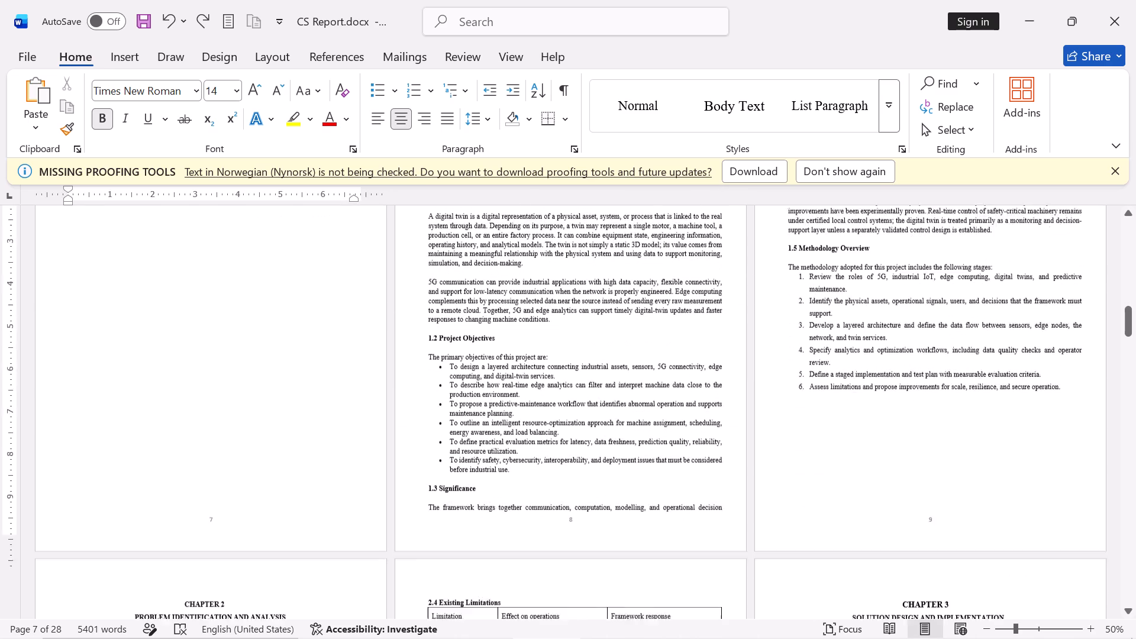
scroll(194, 592, "down", 1)
left_click(219, 470)
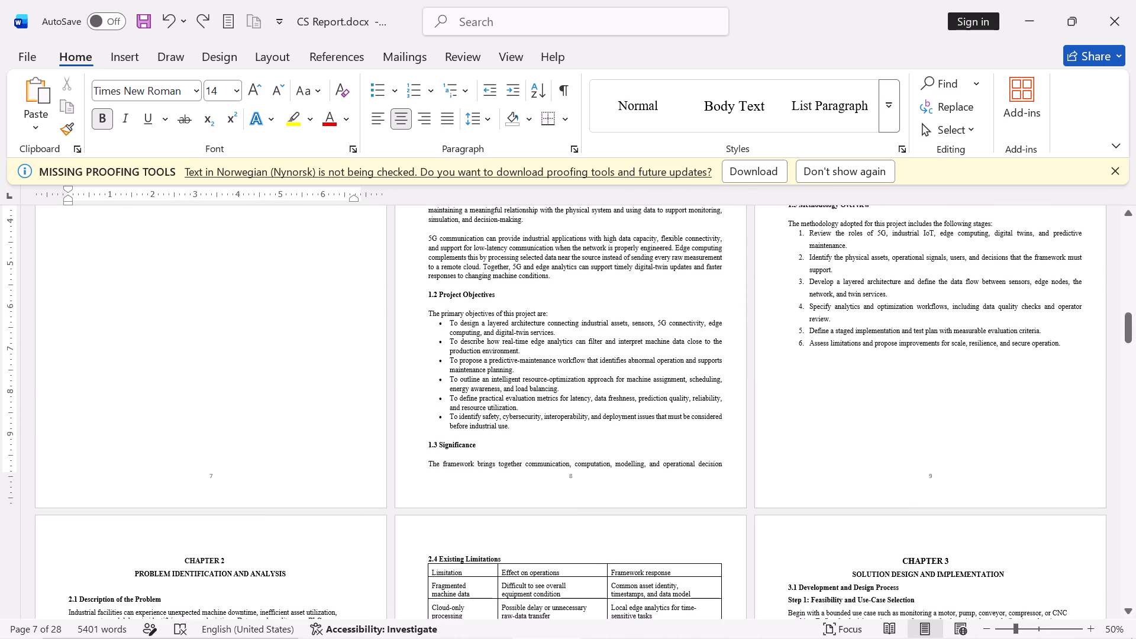
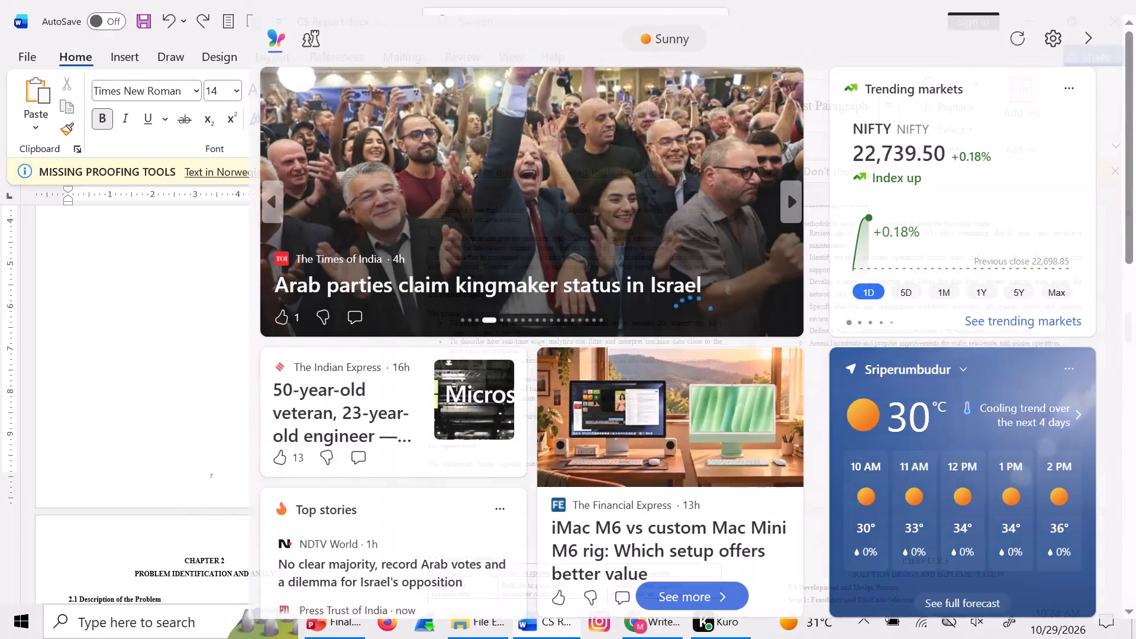
Dismiss the news and weather overlay and return to the blank page 7 of the report.
left_click(159, 461)
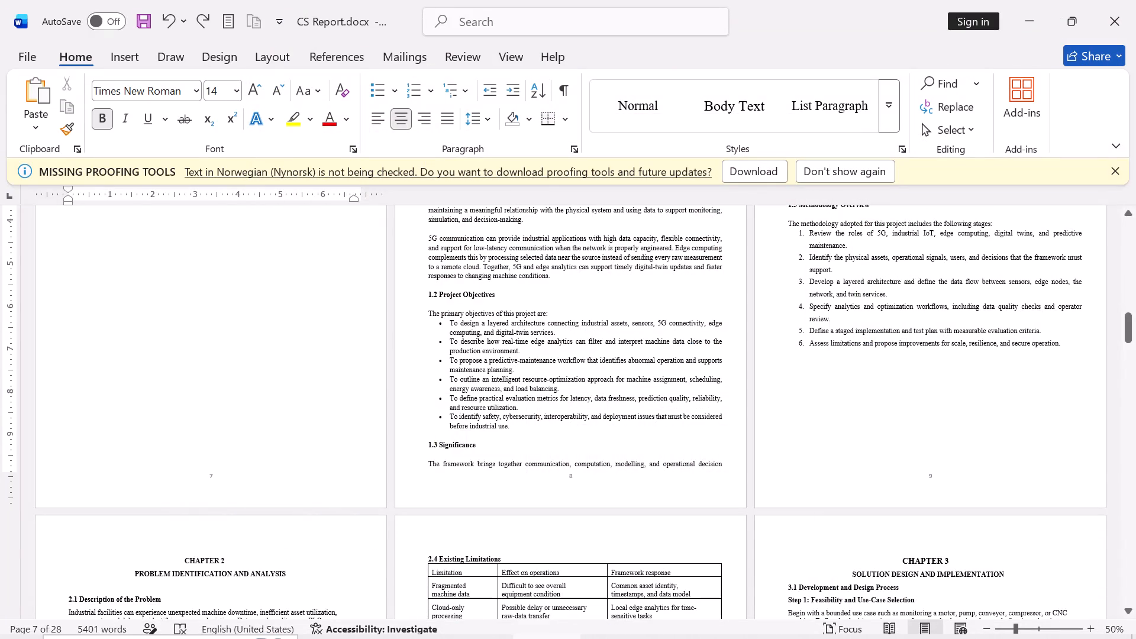